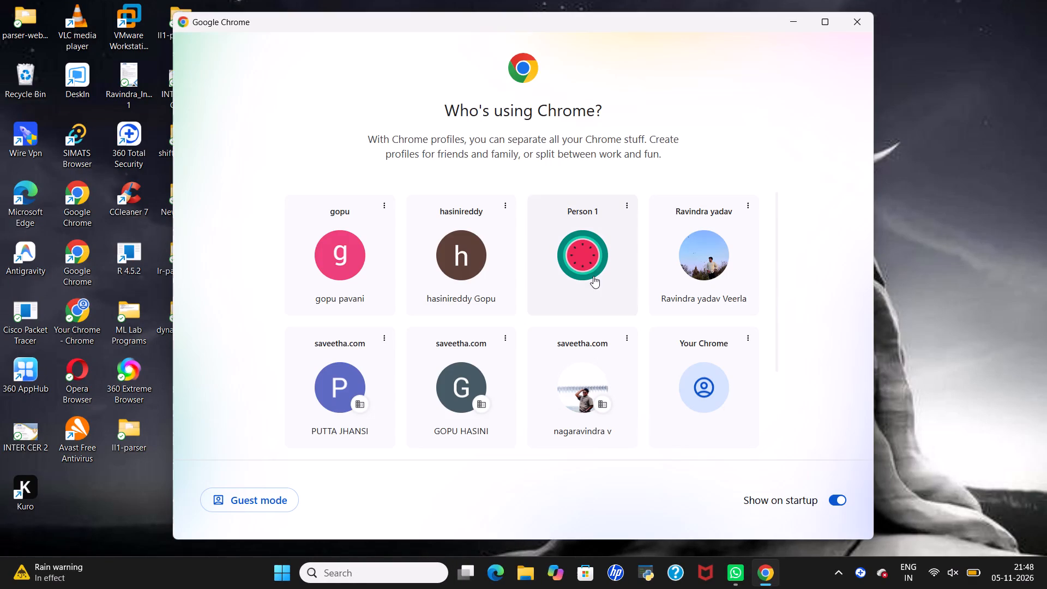
Open Google Classroom using the saveetha.com Chrome profile with the G avatar.
click(450, 382)
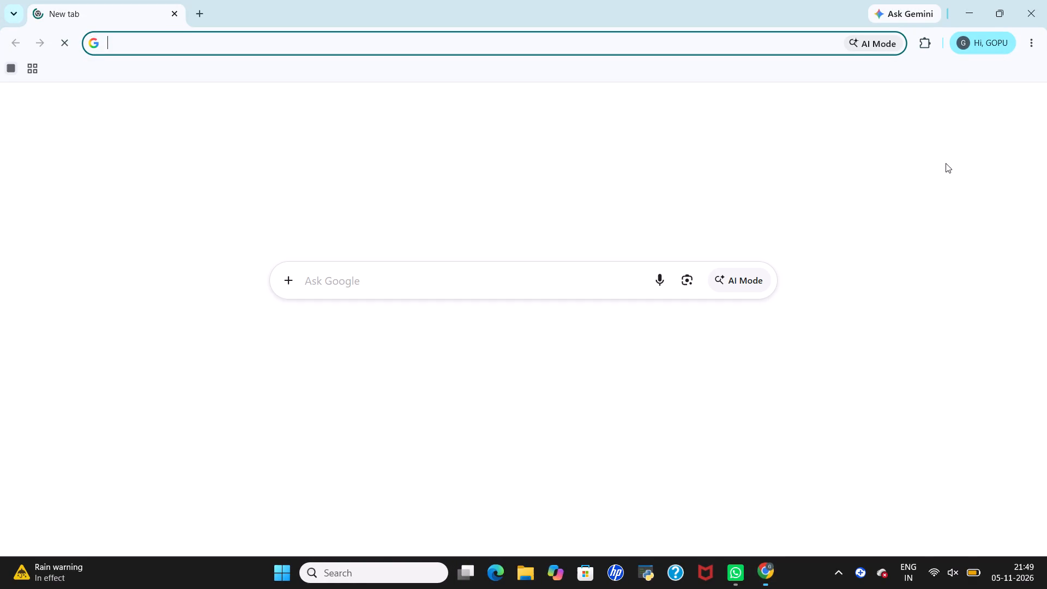
click(998, 104)
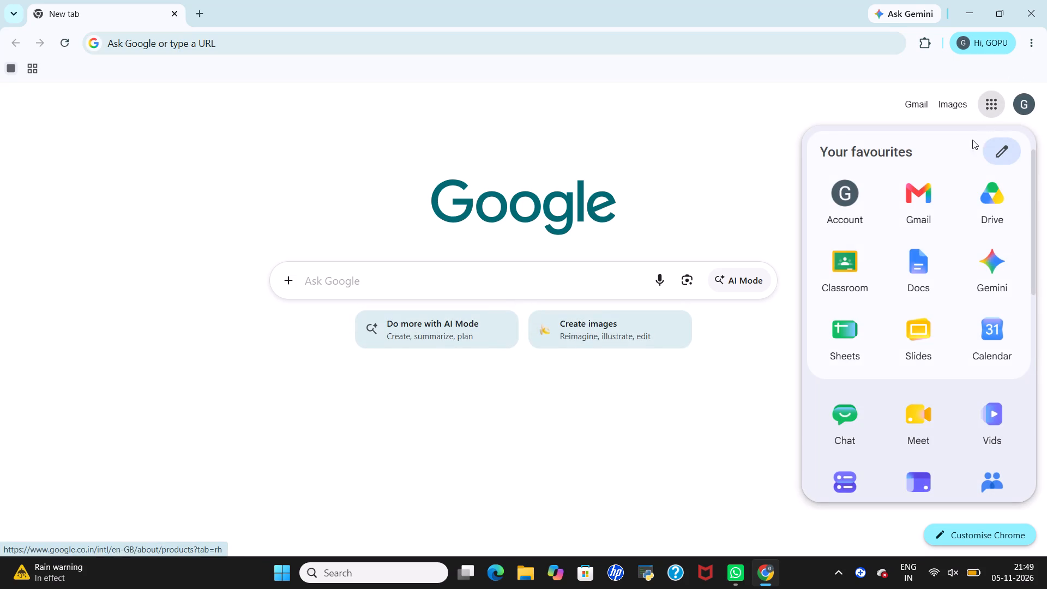
click(847, 274)
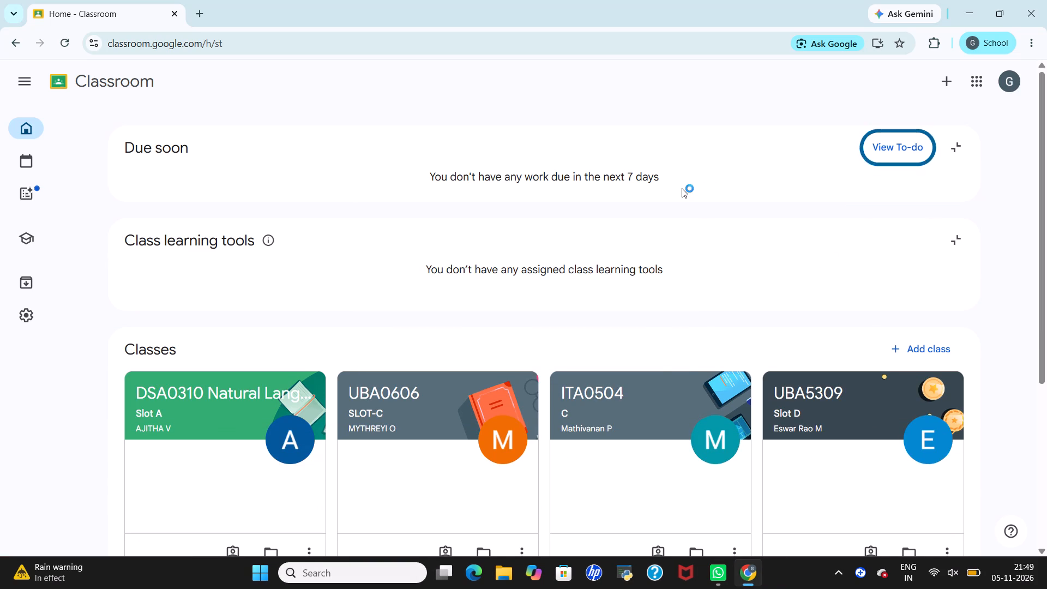
Open the DSA0310 Natural Language Processing class, Slot A.
scroll(709, 206, right, 1)
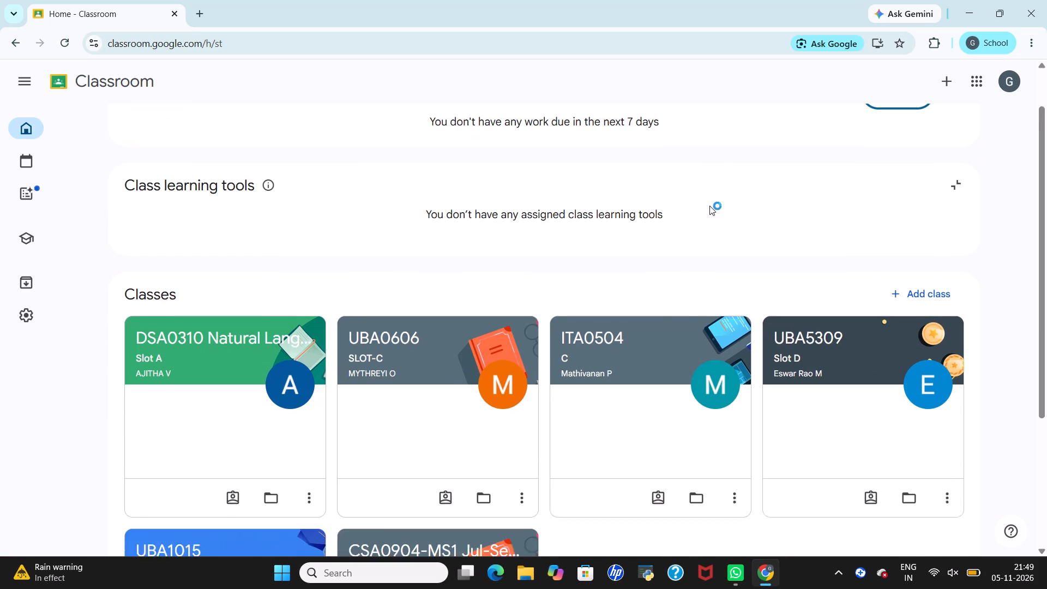
scroll(709, 206, right, 1)
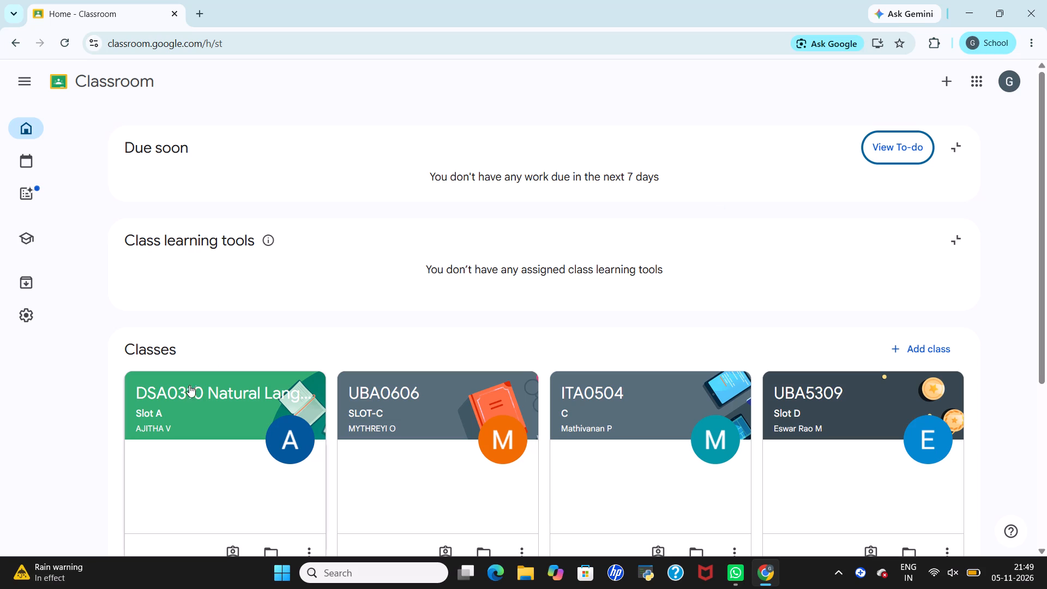
click(221, 393)
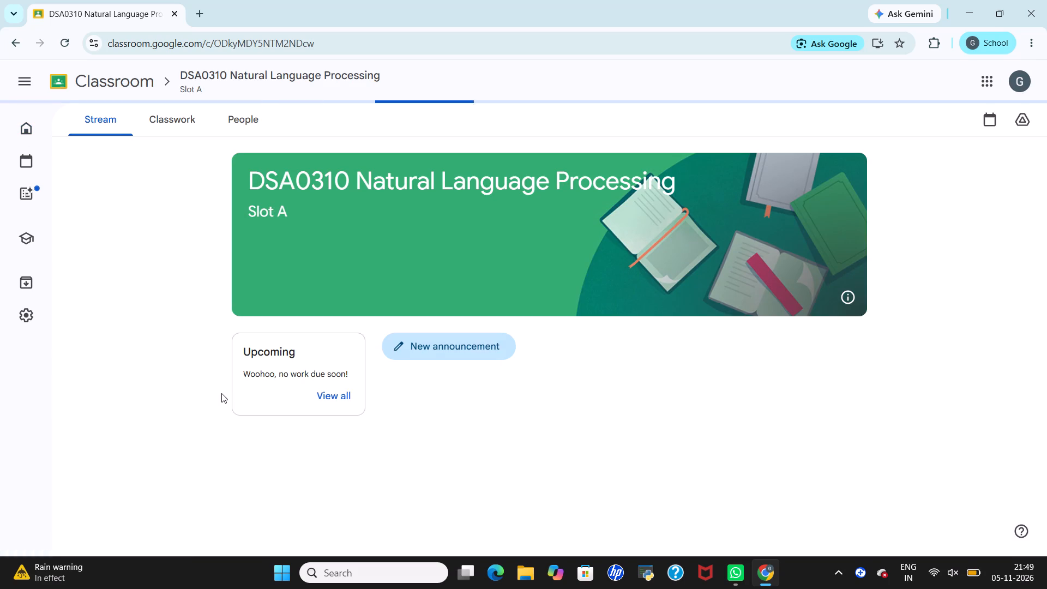
Open the DSA03_NLP_Assignment-1 PDF attached to the class's Assignment 1 post.
scroll(599, 369, down, 4)
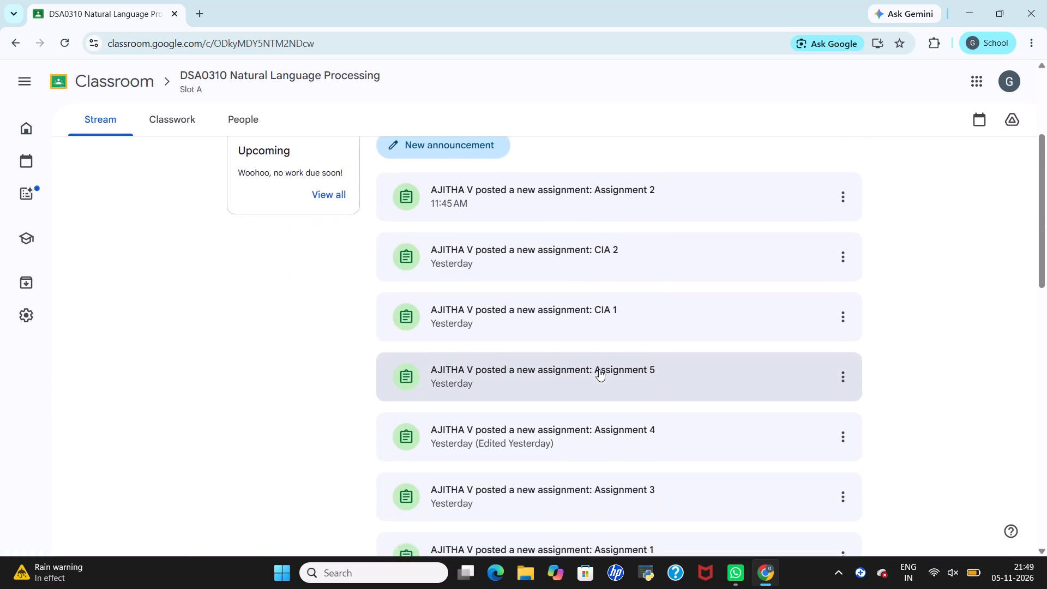
scroll(599, 369, down, 3)
click(601, 267)
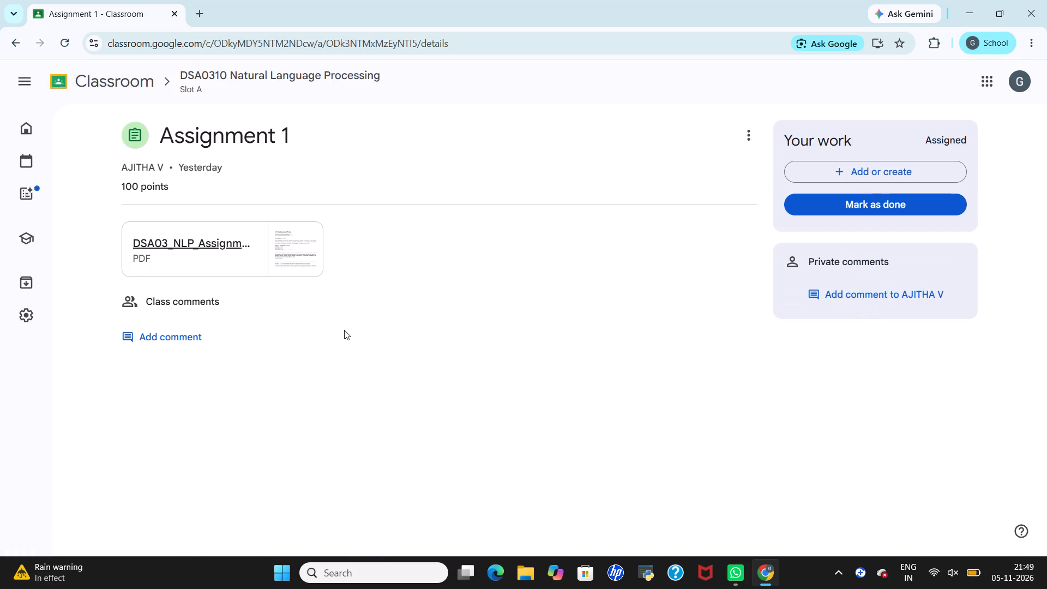
click(225, 244)
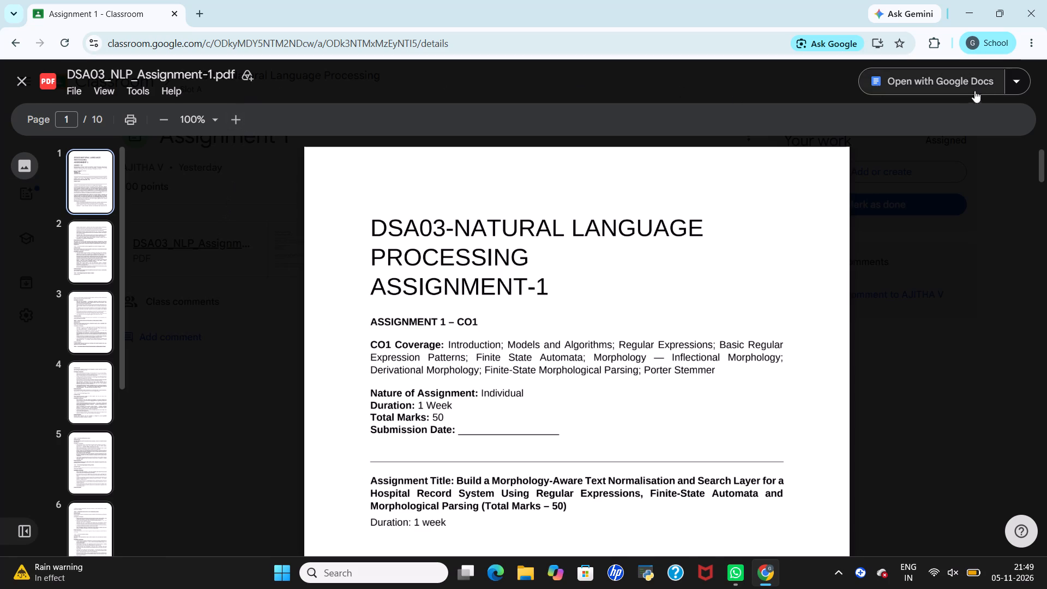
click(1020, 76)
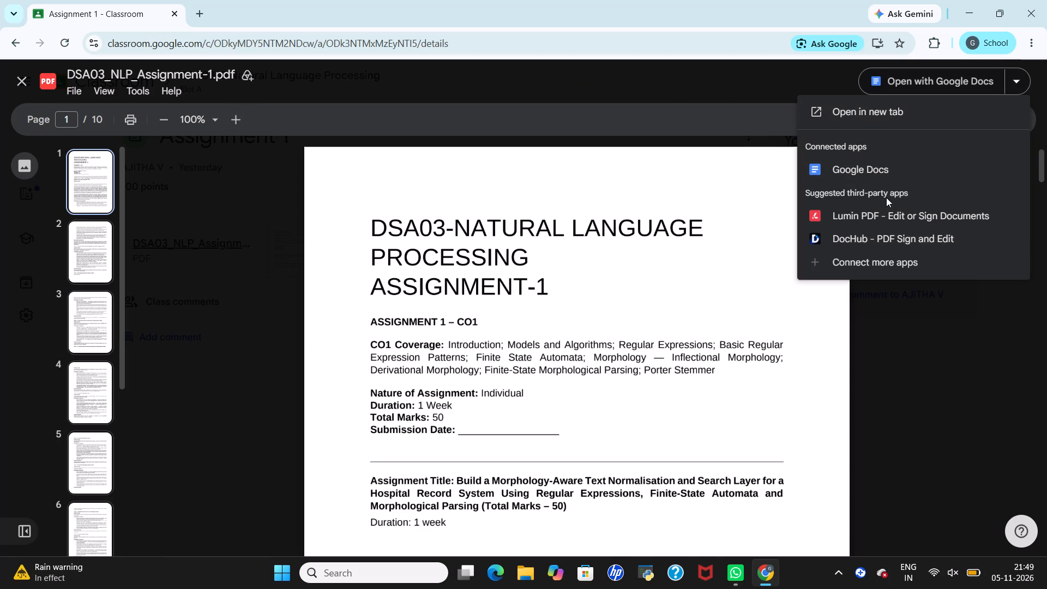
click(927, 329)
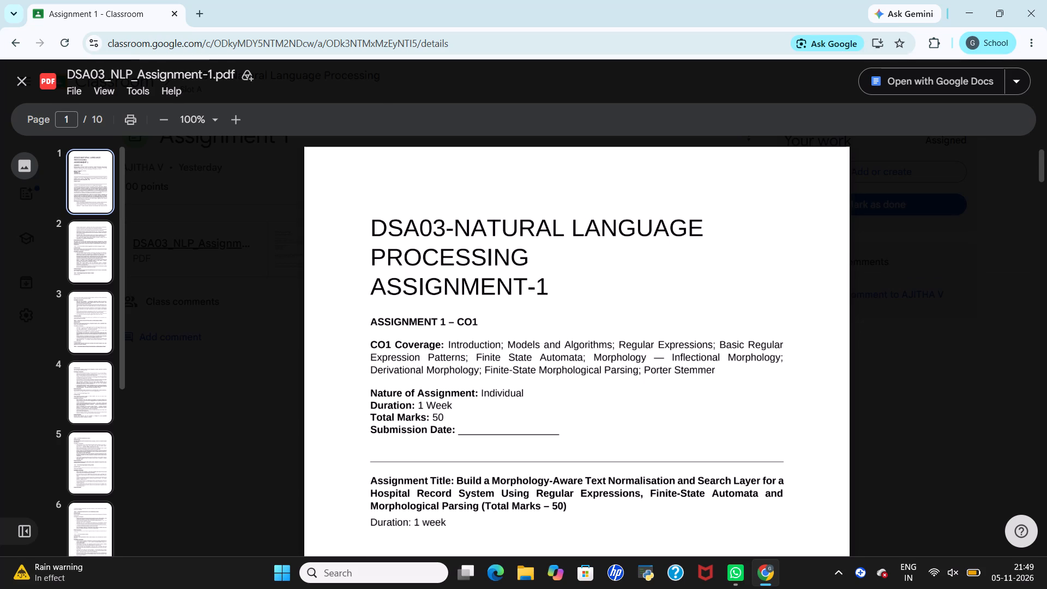
Look through the first two pages of the assignment PDF, covering the scenario, design challenge and Task 1.
scroll(535, 370, down, 6)
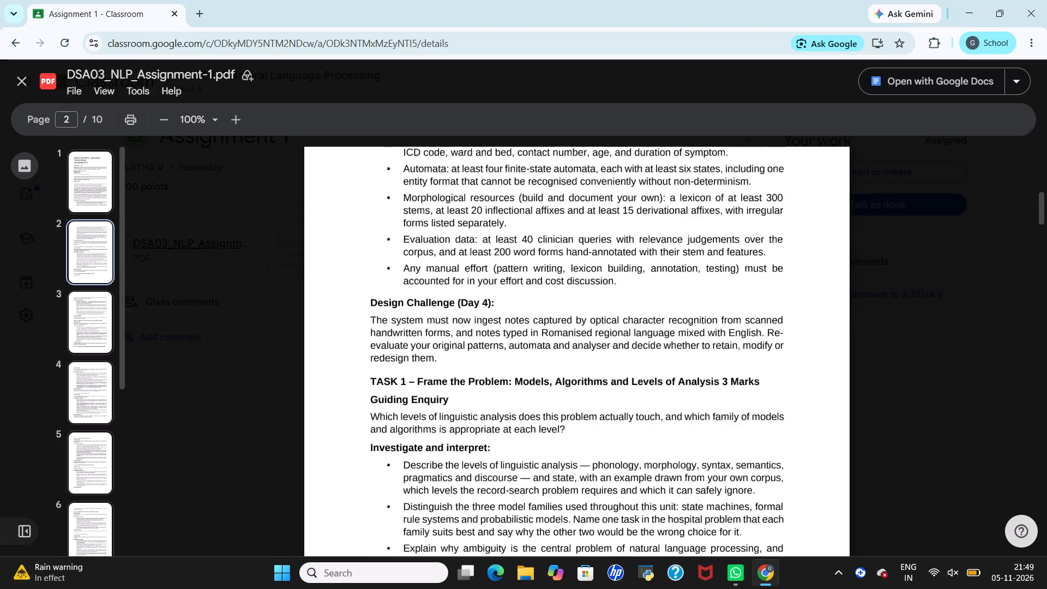
scroll(535, 370, down, 1)
click(545, 360)
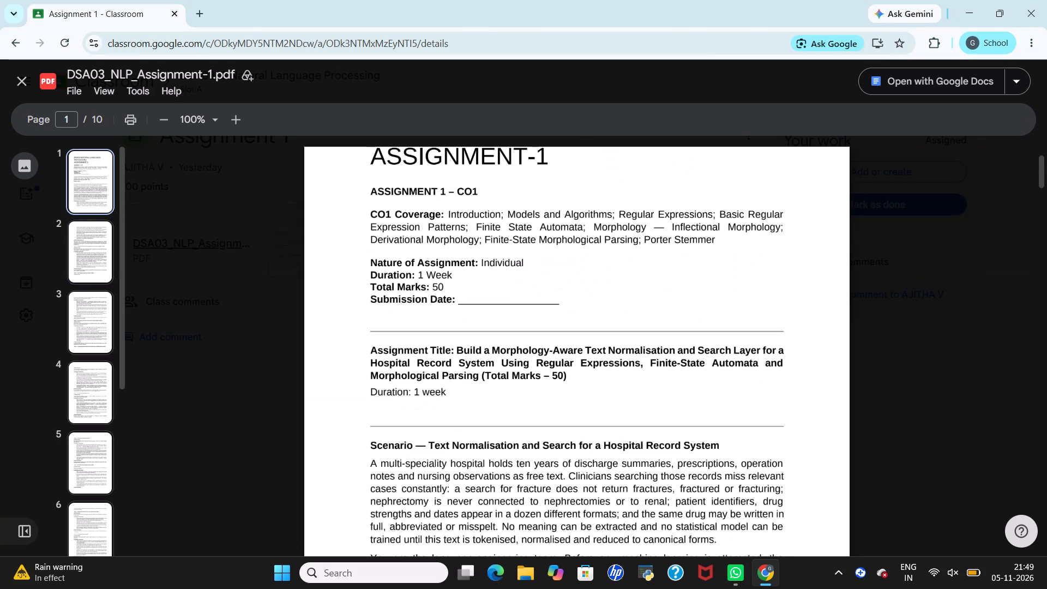
click(549, 356)
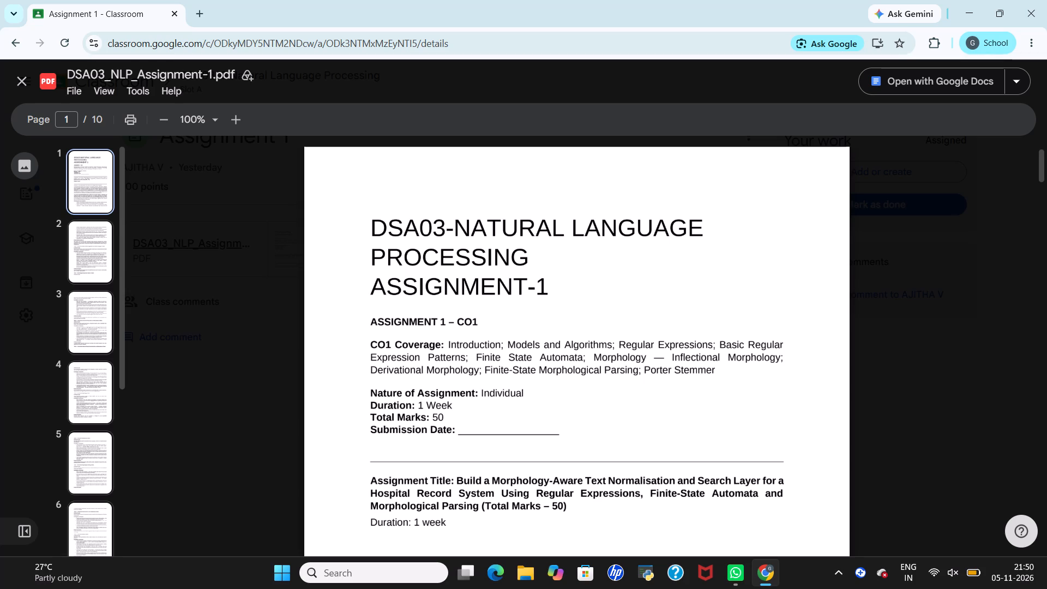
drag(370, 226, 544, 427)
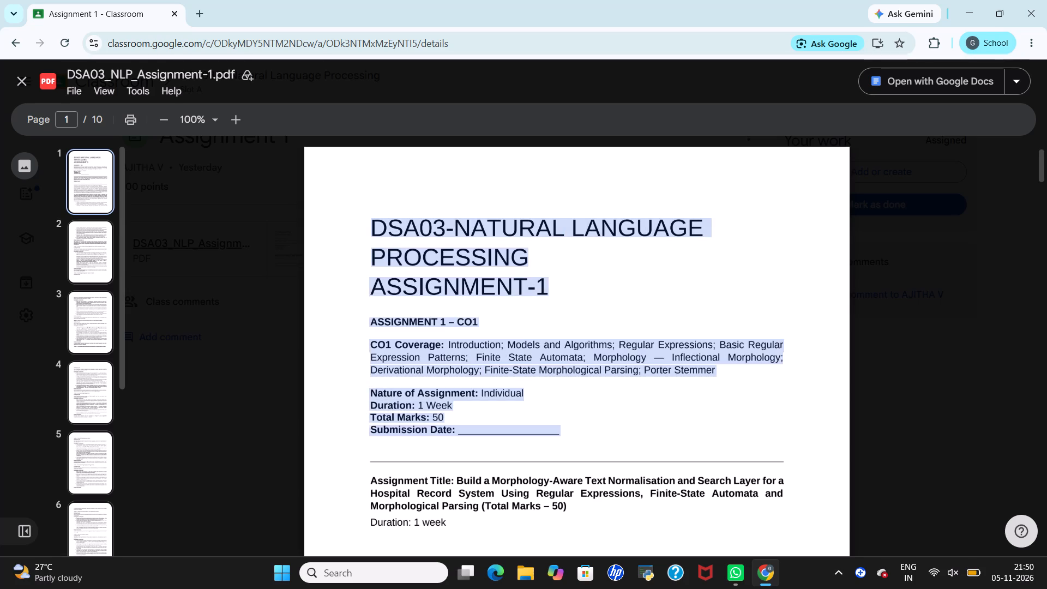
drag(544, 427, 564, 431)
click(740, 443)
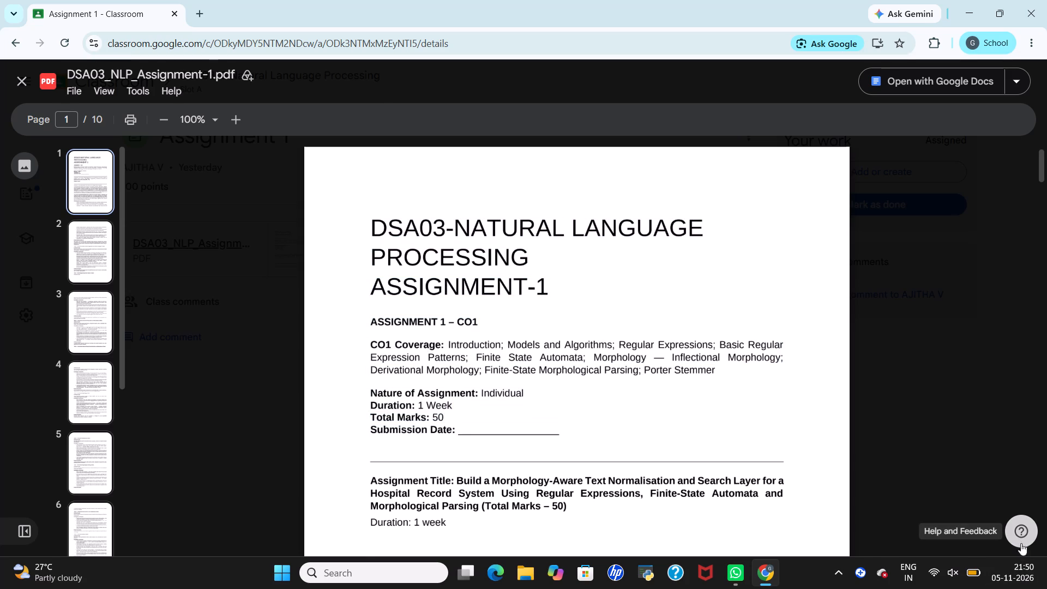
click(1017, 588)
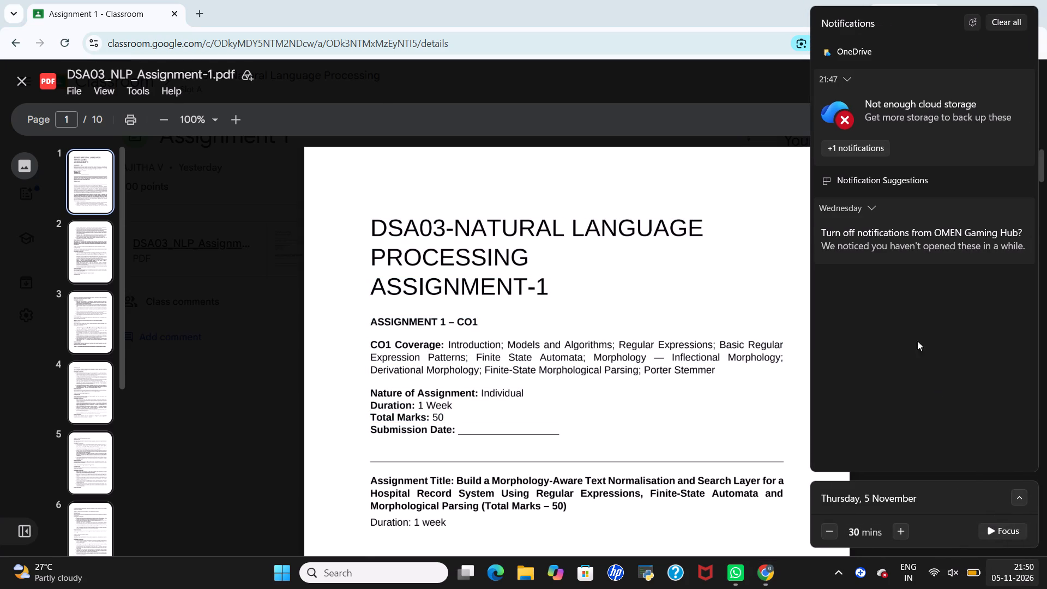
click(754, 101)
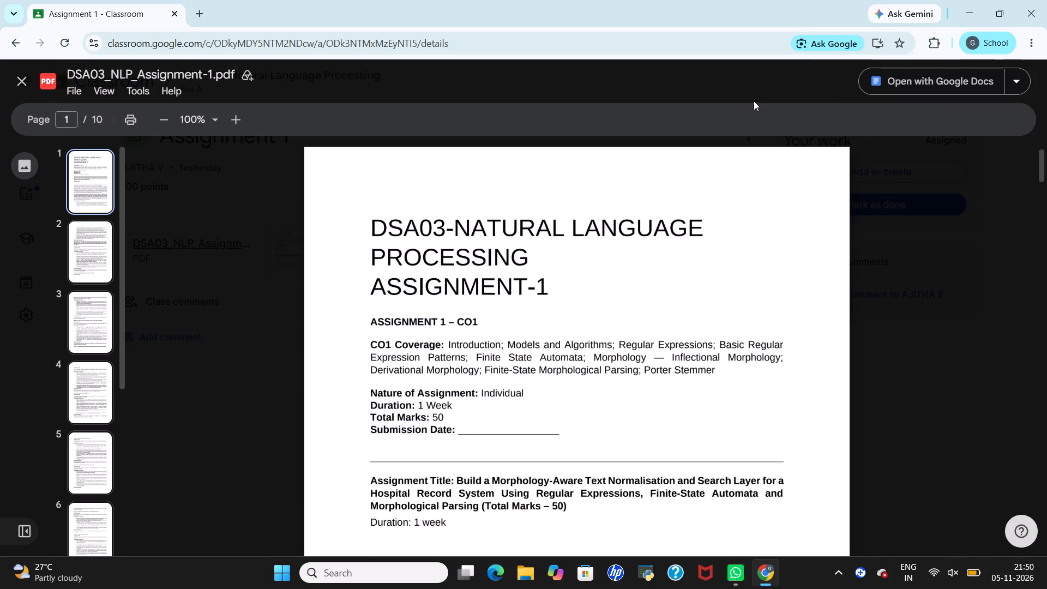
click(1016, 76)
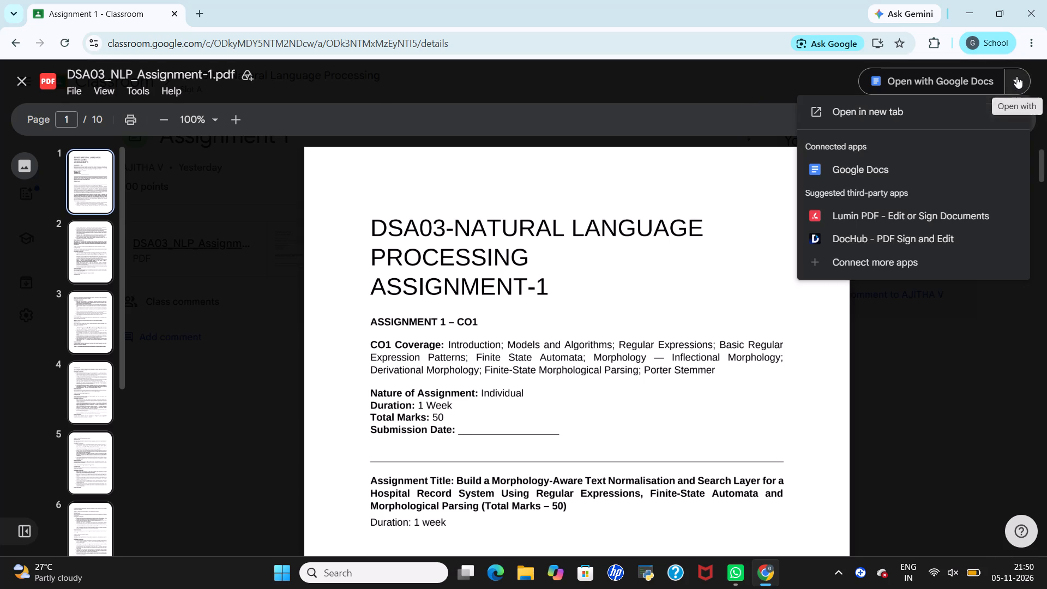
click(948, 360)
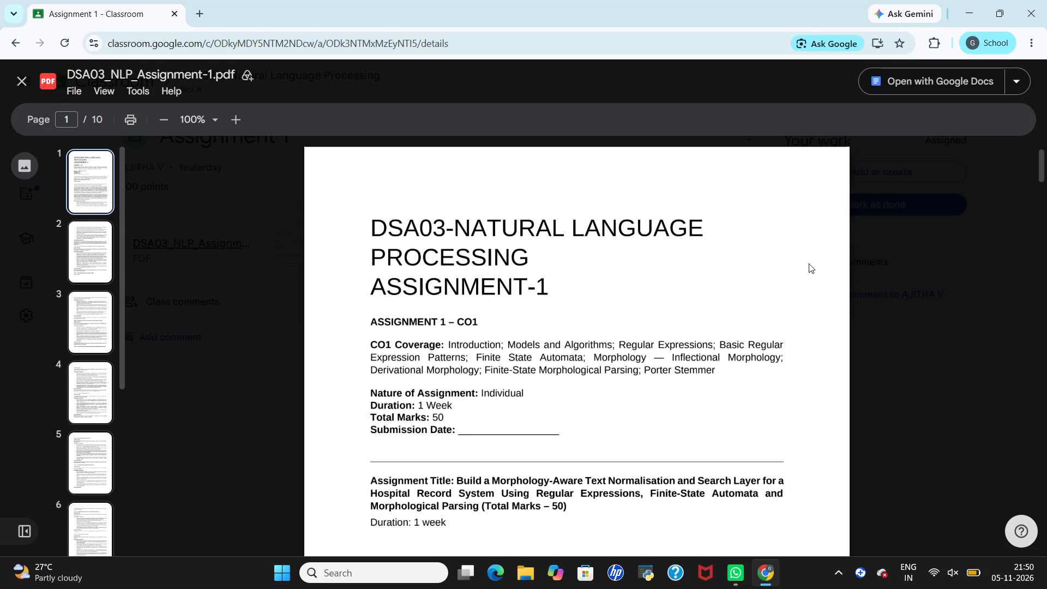
Close the DSA03_NLP_Assignment-1 PDF preview and return to the Assignment 1 details page.
click(568, 228)
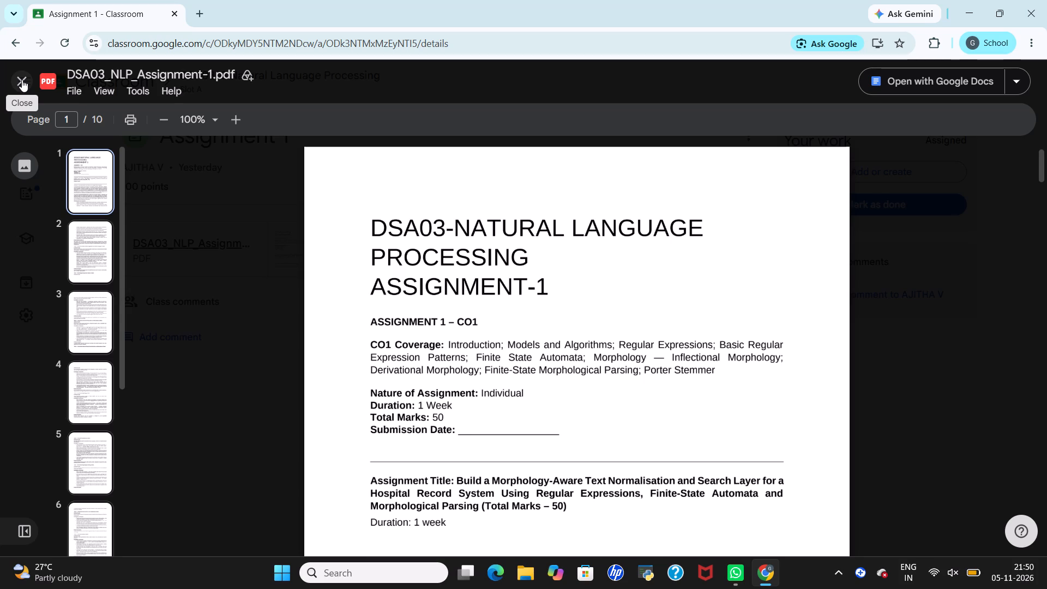
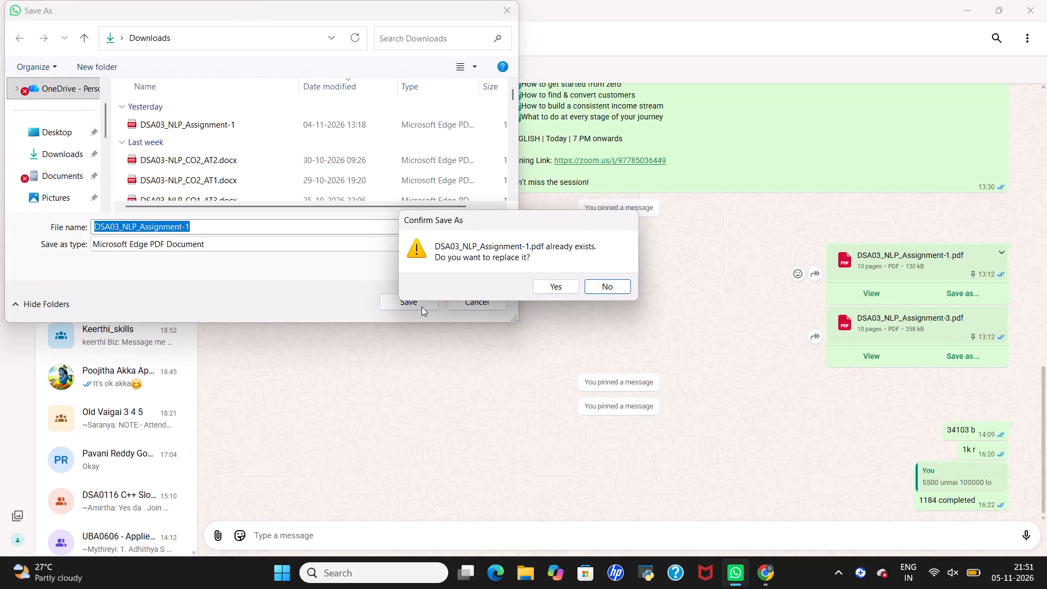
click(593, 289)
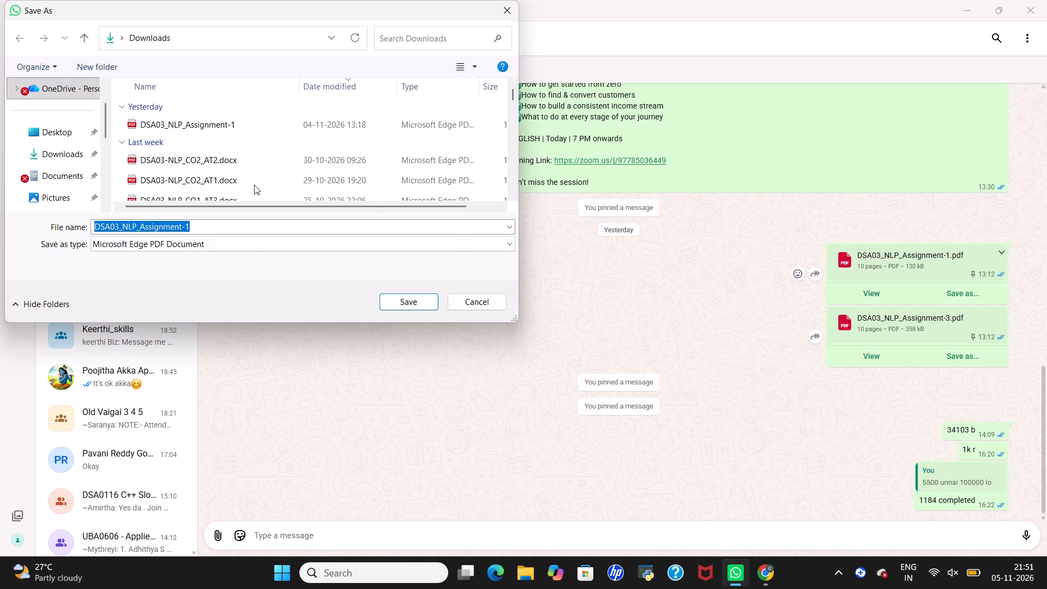
Save the DSA03_NLP_Assignment-1 PDF from the WhatsApp chat to the Downloads folder, keeping its file name.
scroll(253, 173, right, 1)
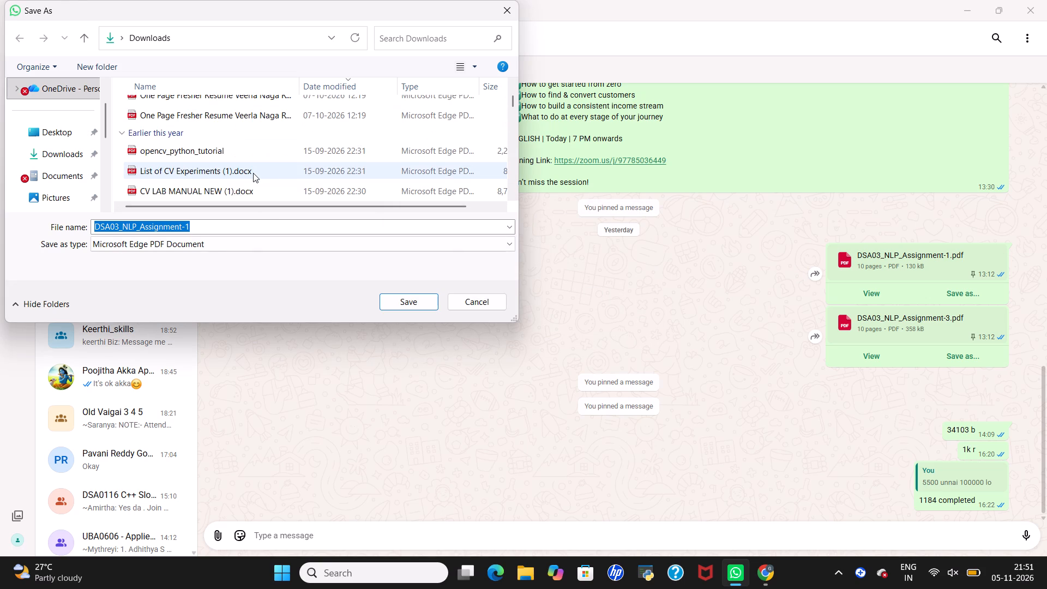
scroll(253, 173, right, 1)
scroll(253, 173, up, 4)
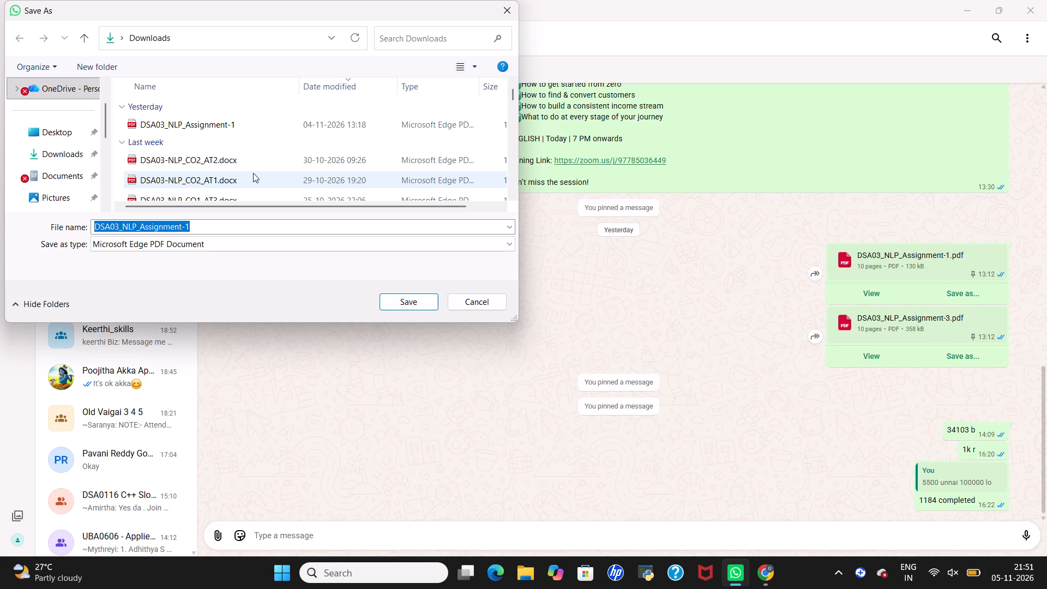
scroll(233, 164, down, 1)
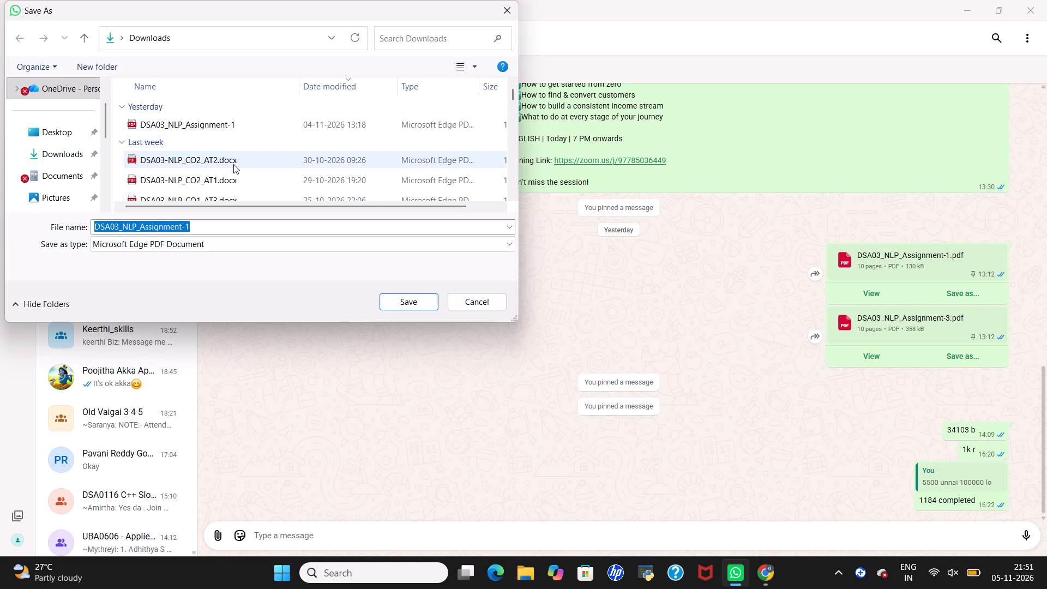
scroll(233, 164, down, 1)
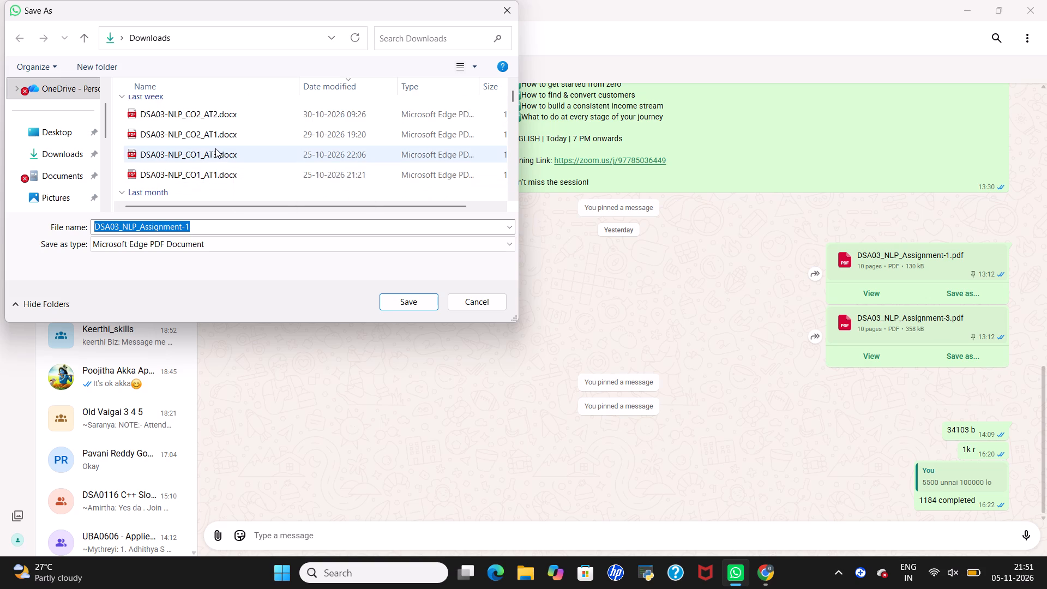
scroll(221, 176, down, 1)
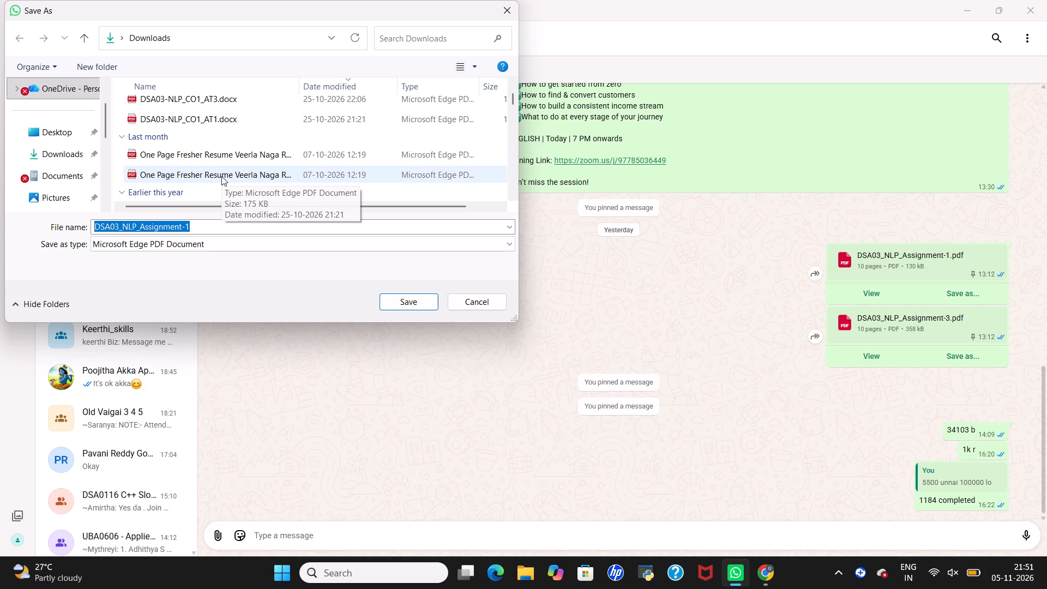
scroll(221, 176, down, 1)
scroll(228, 153, up, 1)
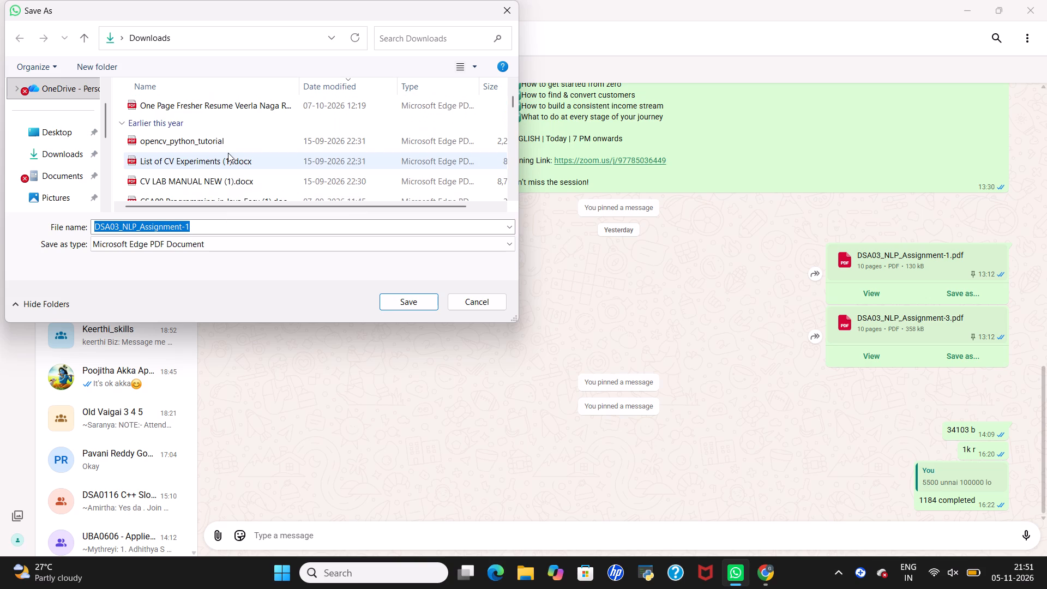
scroll(228, 153, up, 1)
scroll(52, 113, up, 8)
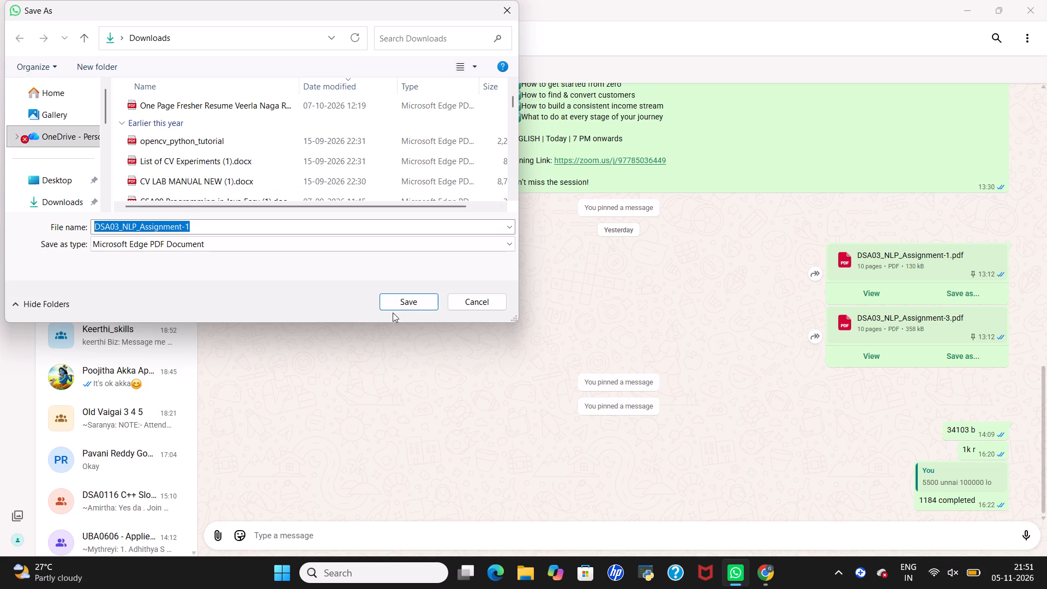
click(406, 300)
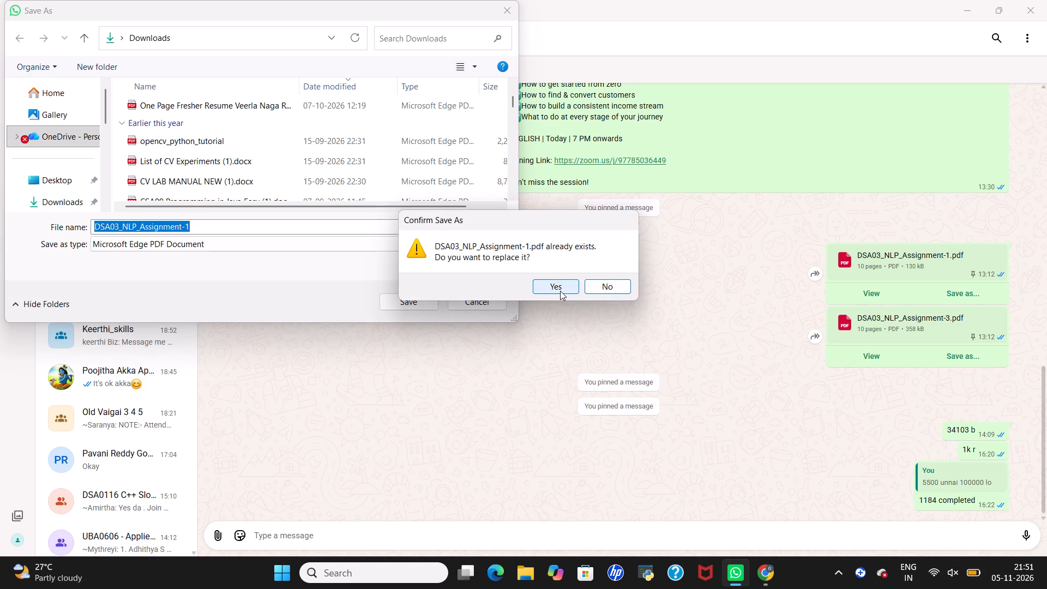
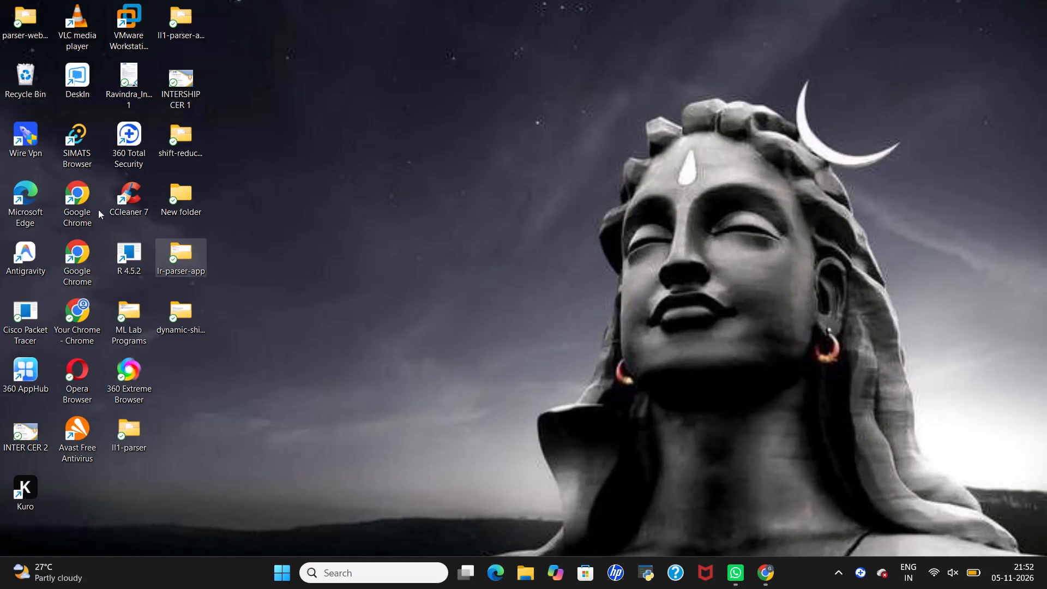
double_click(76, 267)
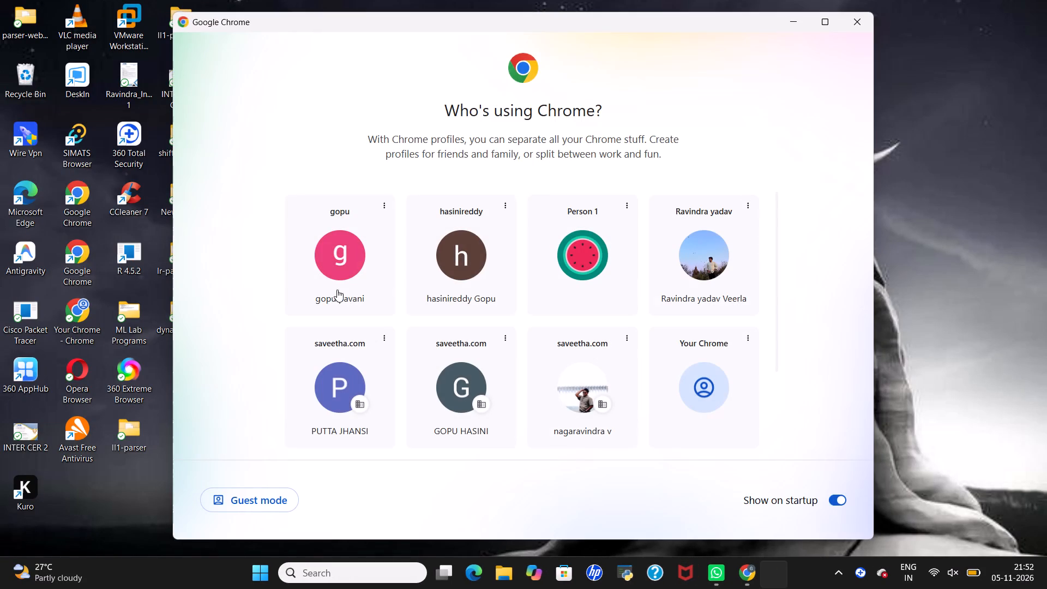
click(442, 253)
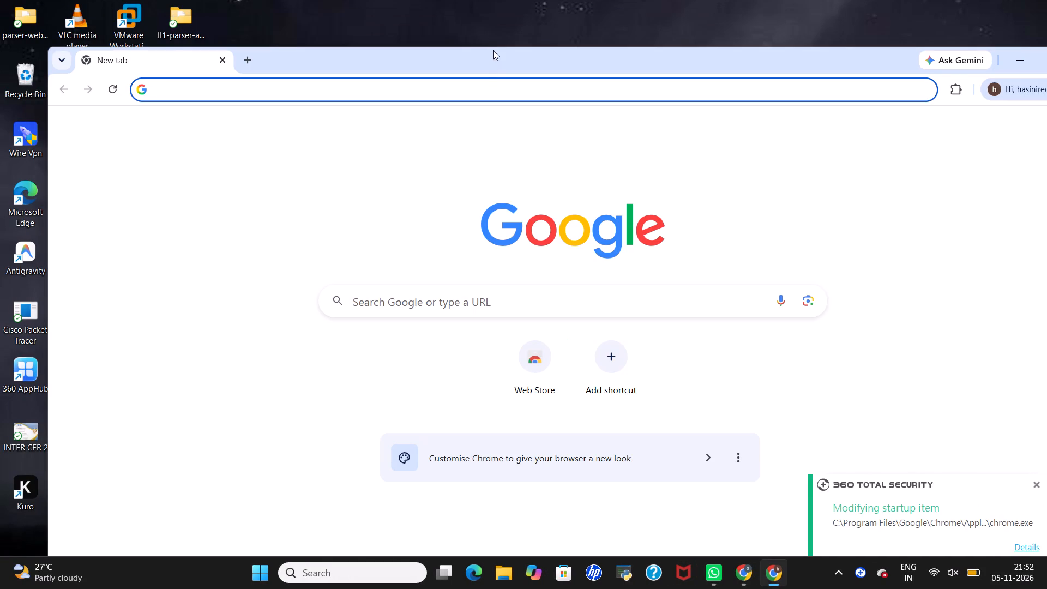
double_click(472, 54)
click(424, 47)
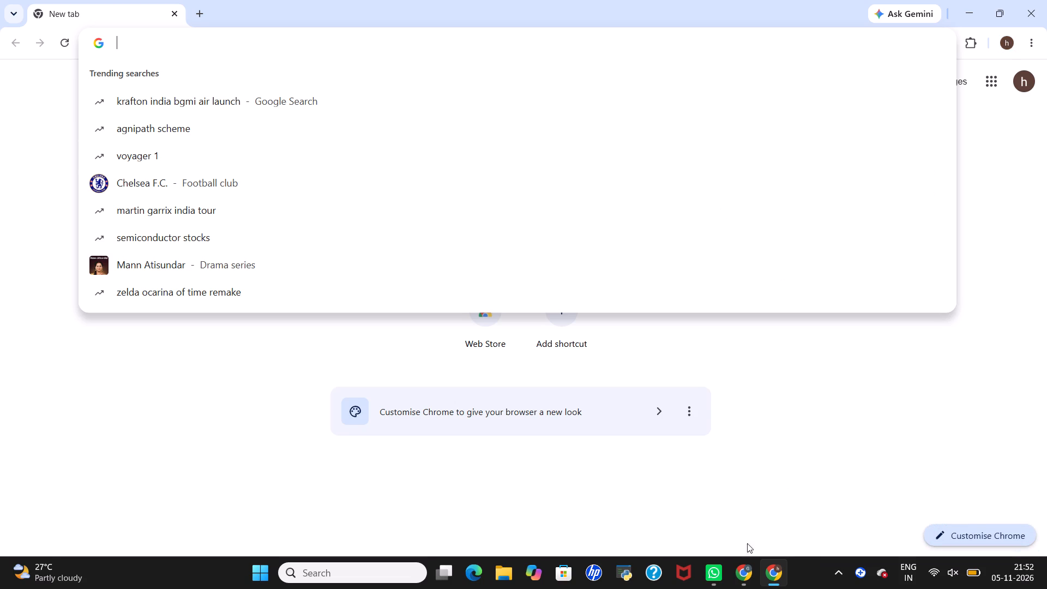
In a new tab of the School profile's Chrome window, search for "pdf to word converter" and open iLovePDF's PDF to Word converter.
click(747, 567)
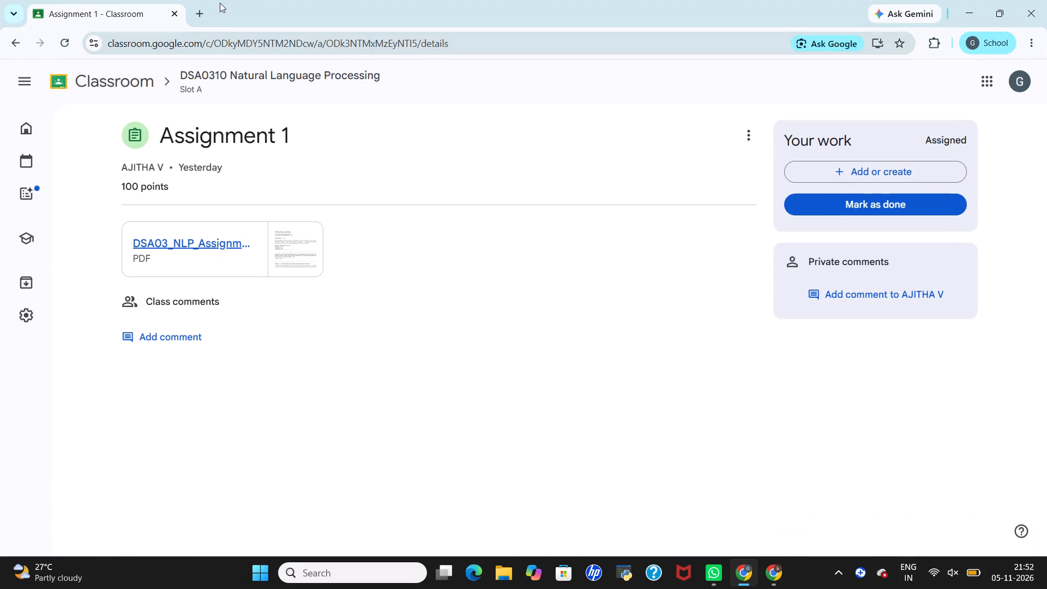
click(194, 10)
click(210, 33)
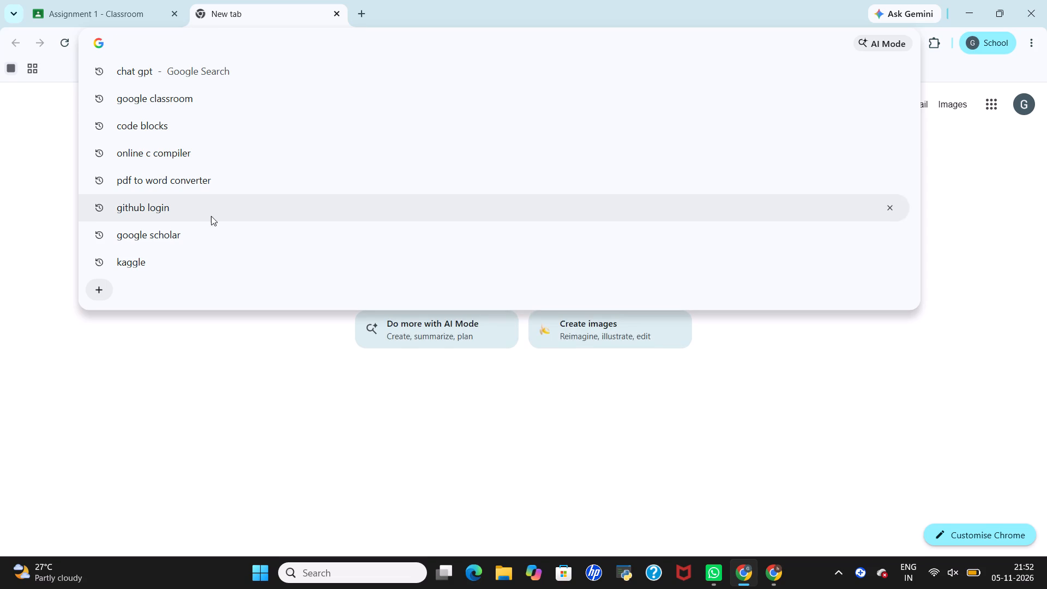
click(202, 184)
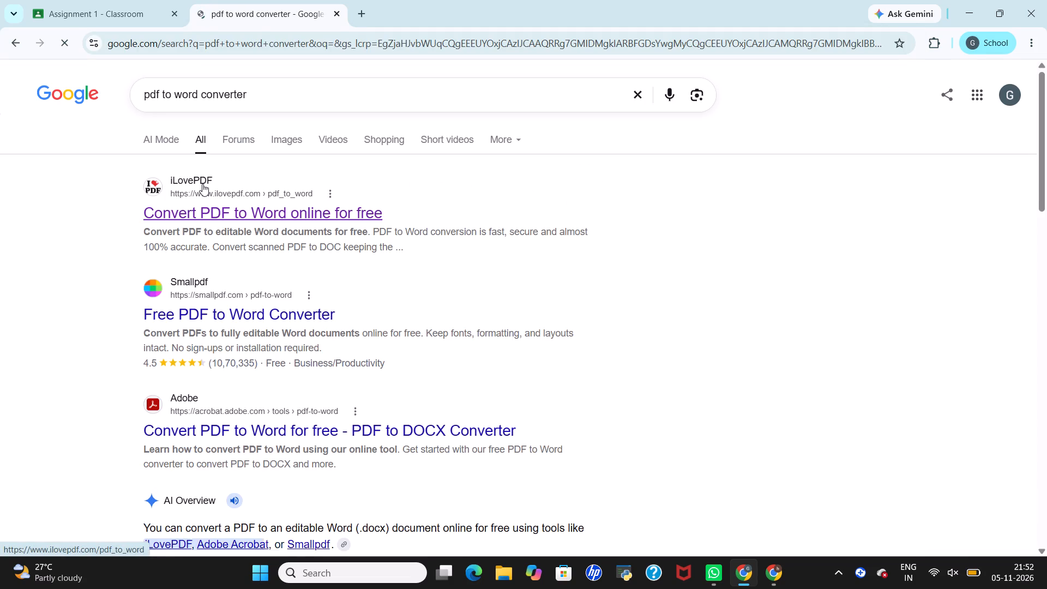
click(214, 214)
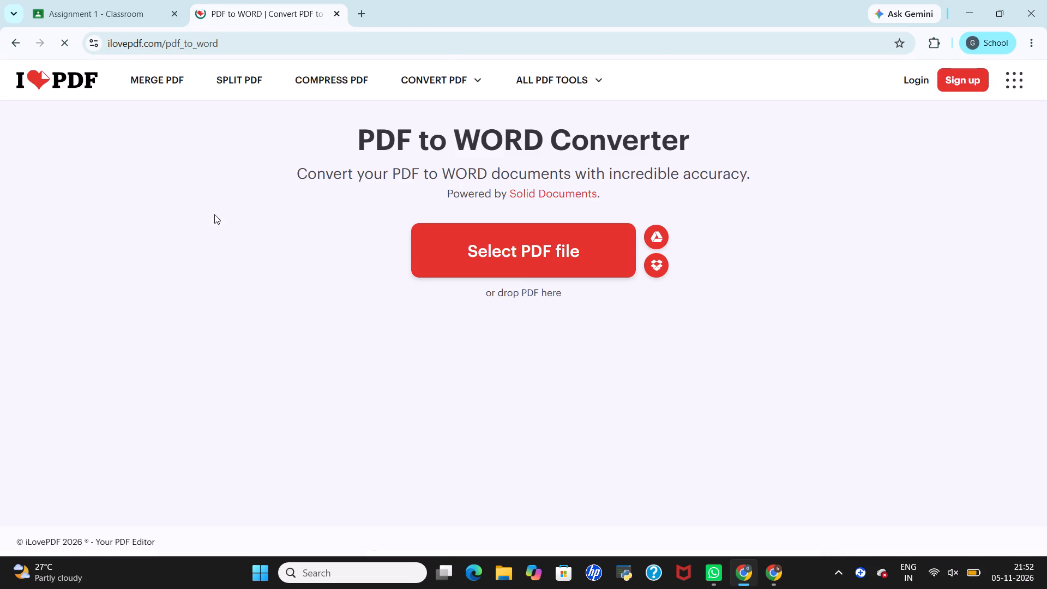
click(572, 273)
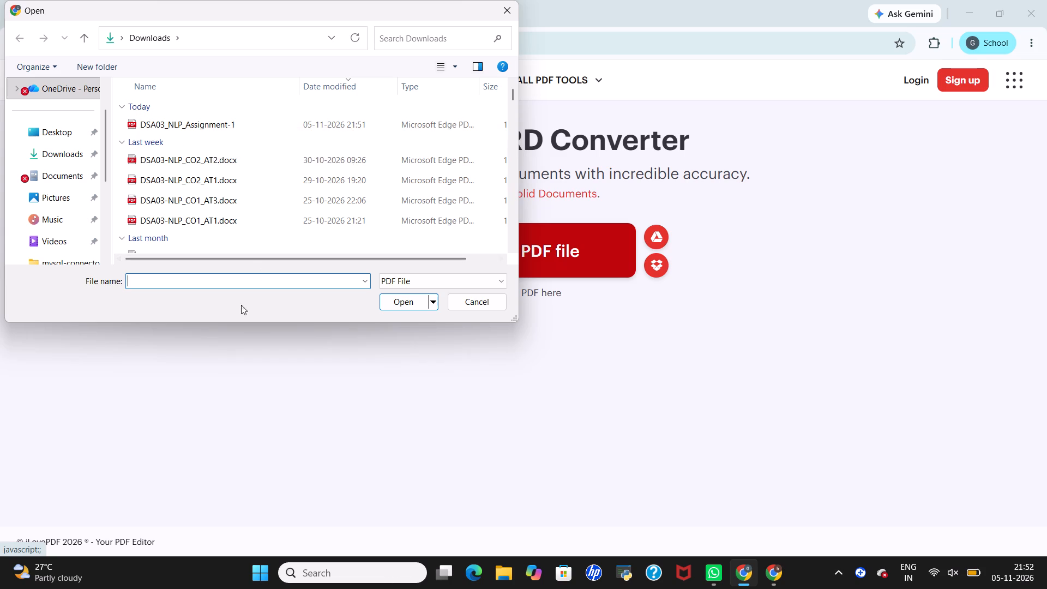
double_click(285, 123)
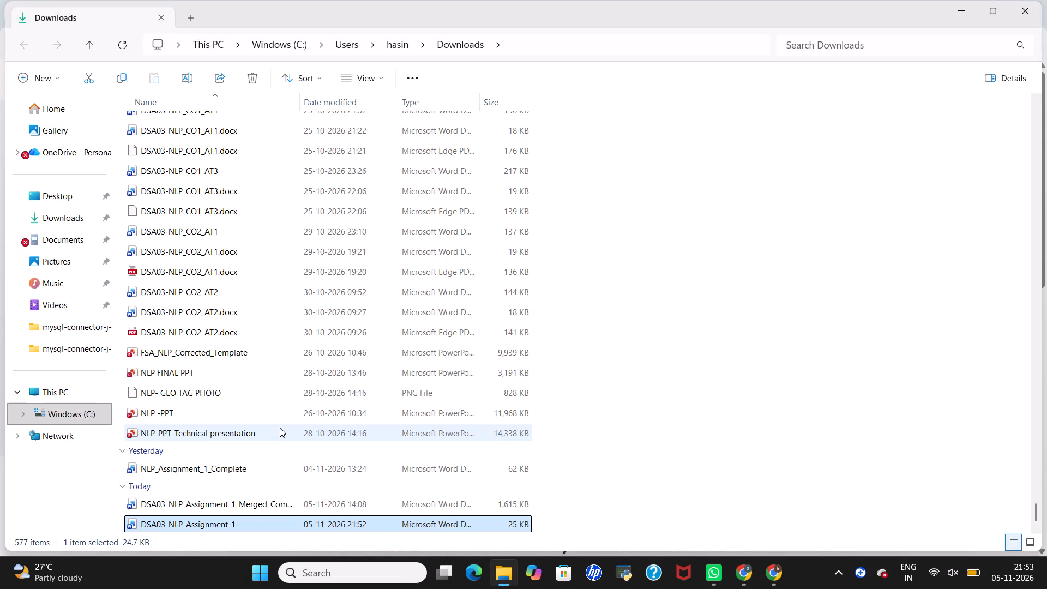
click(233, 523)
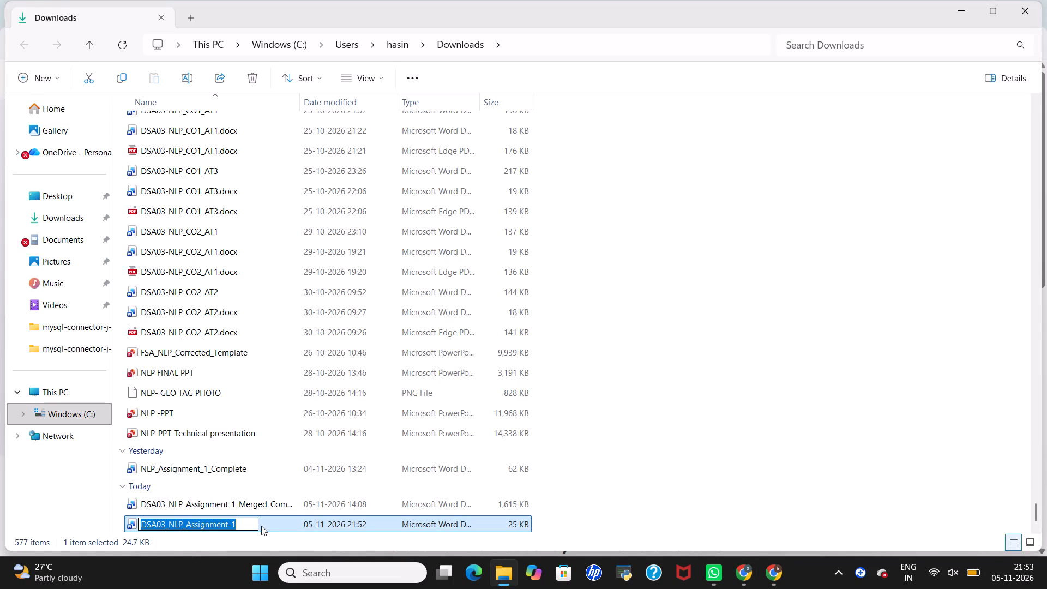
click(265, 526)
double_click(265, 526)
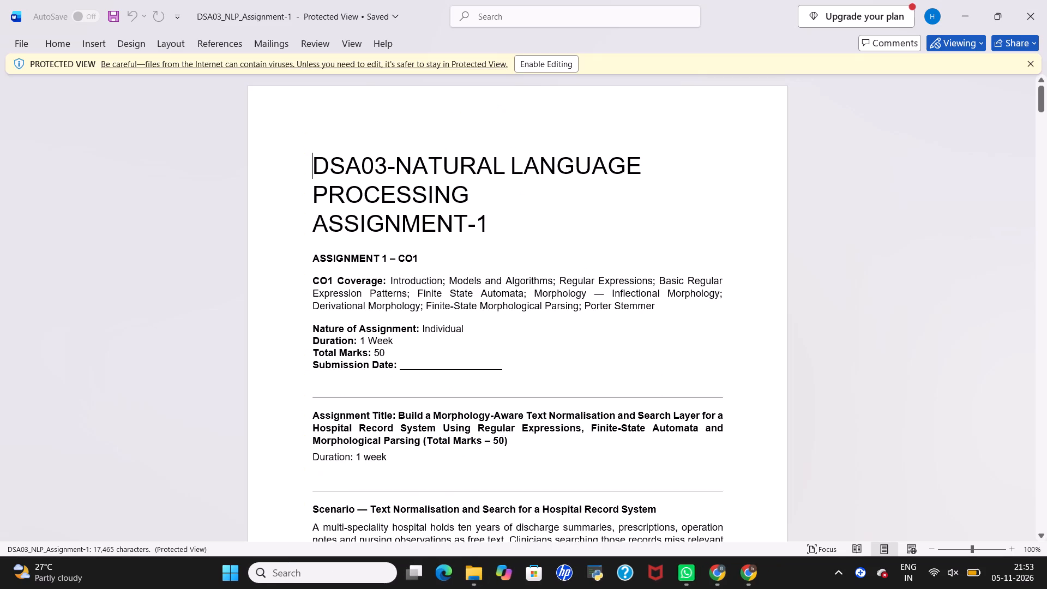
click(569, 62)
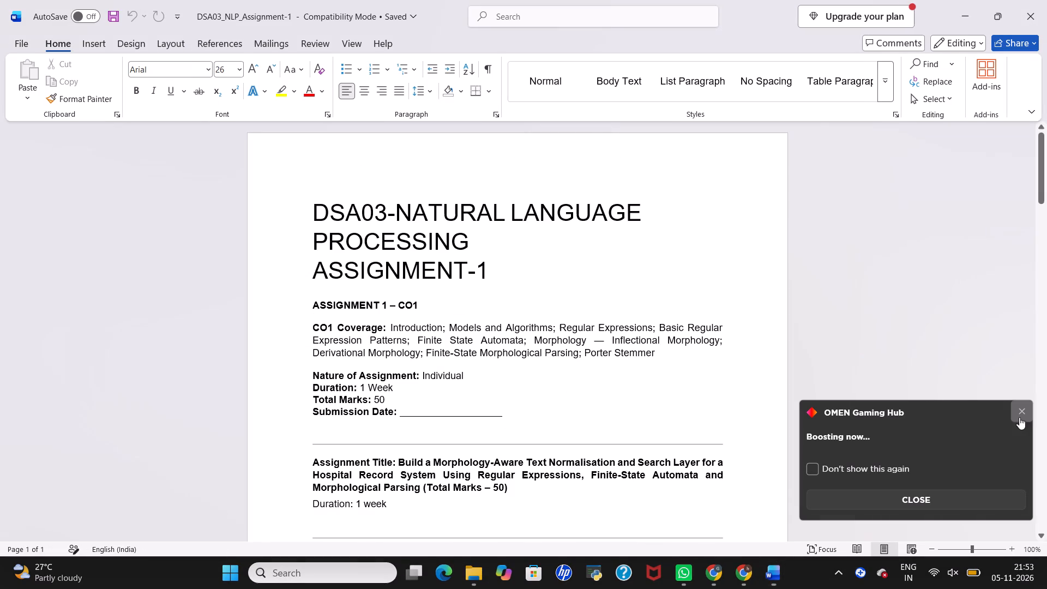
click(1021, 411)
Look through the converted assignment brief, from the scenario and task descriptions to the marks table.
scroll(547, 390, down, 5)
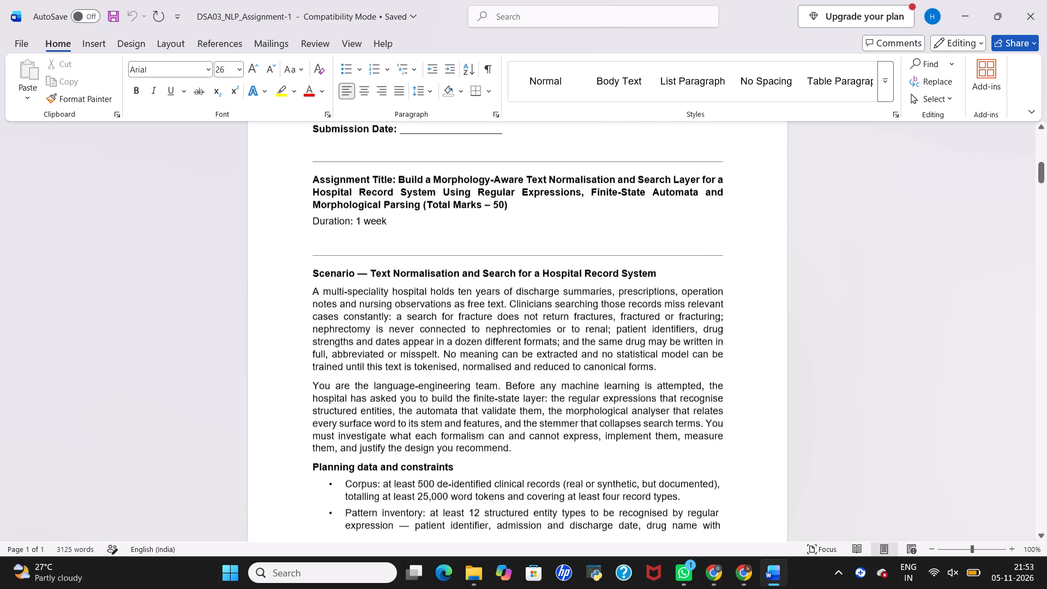
scroll(547, 390, down, 12)
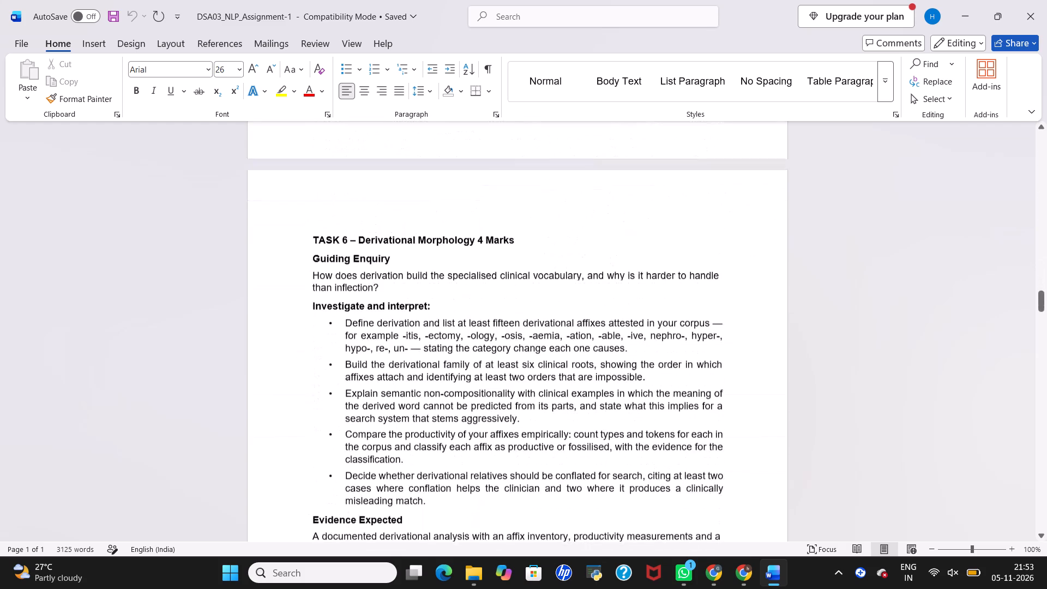
scroll(547, 390, down, 11)
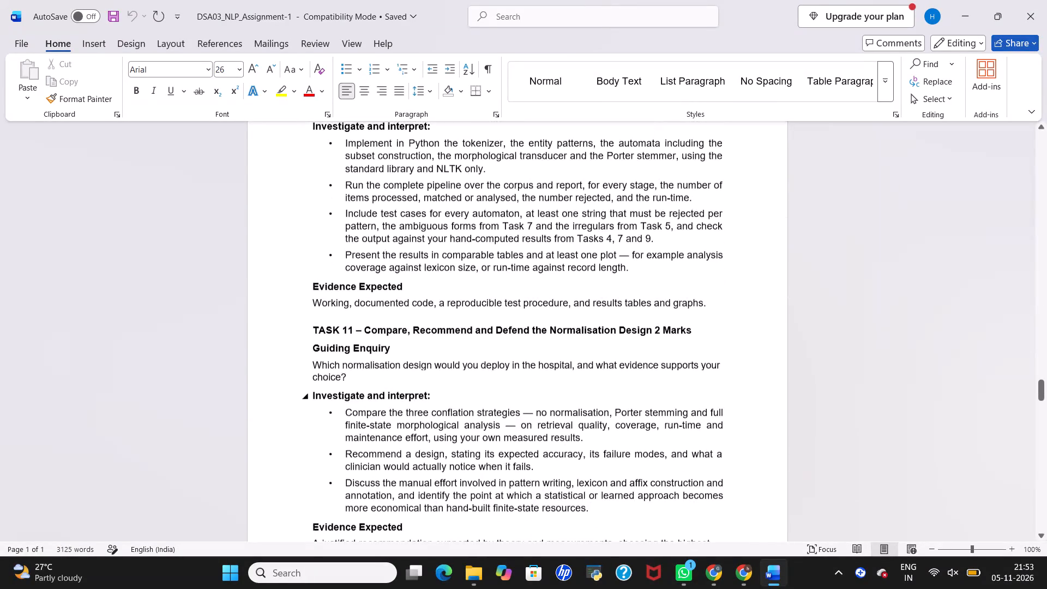
scroll(547, 390, down, 5)
scroll(547, 390, up, 1)
scroll(547, 390, down, 13)
scroll(547, 390, up, 6)
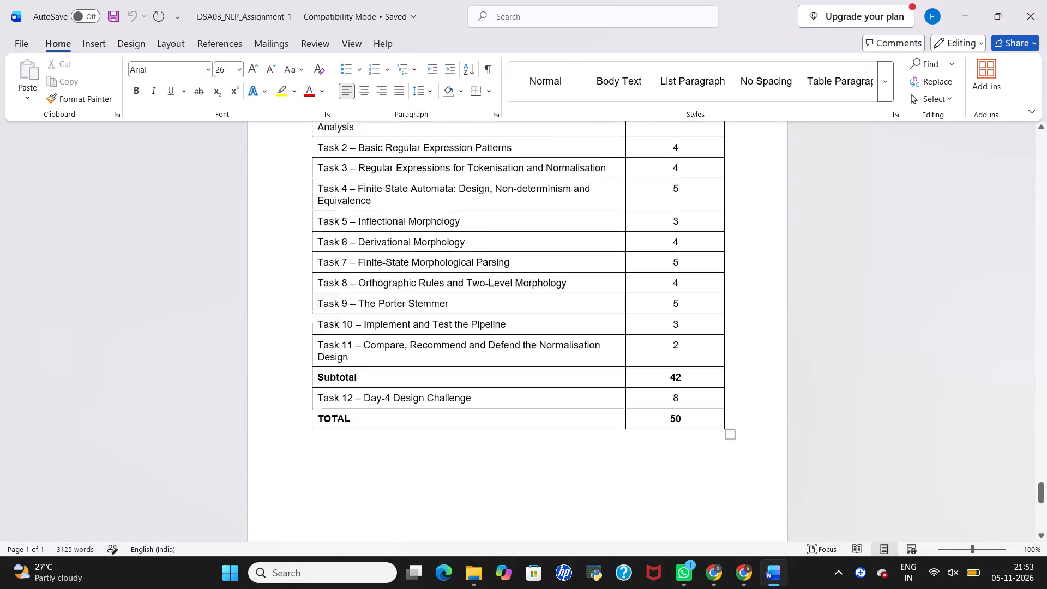
scroll(547, 390, up, 20)
scroll(547, 390, up, 5)
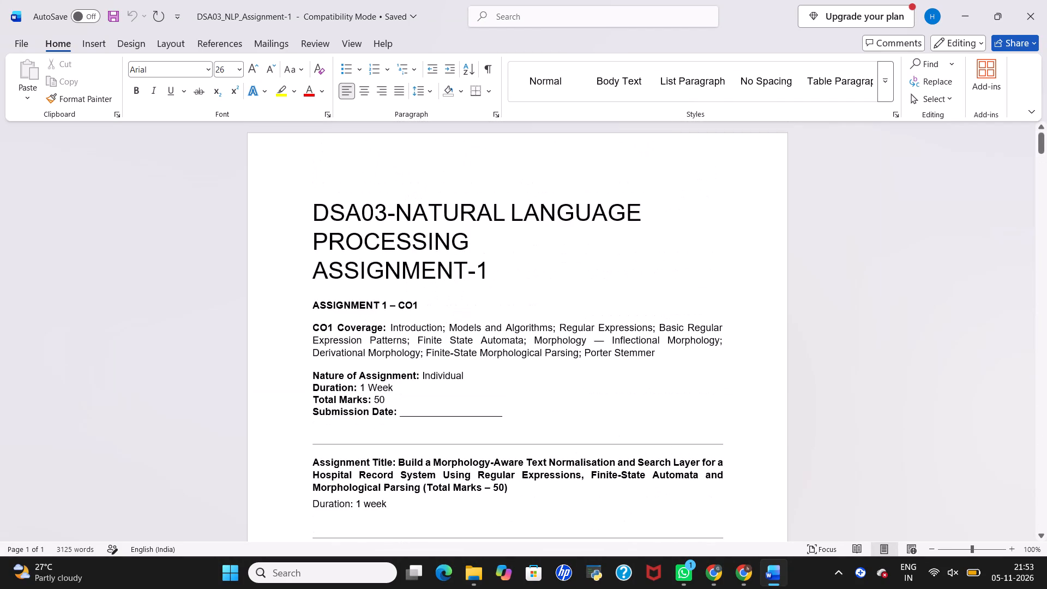
scroll(547, 390, up, 9)
Find NLP_Assignment_1_Complete among the recent files in File Explorer and open it in Word.
click(473, 569)
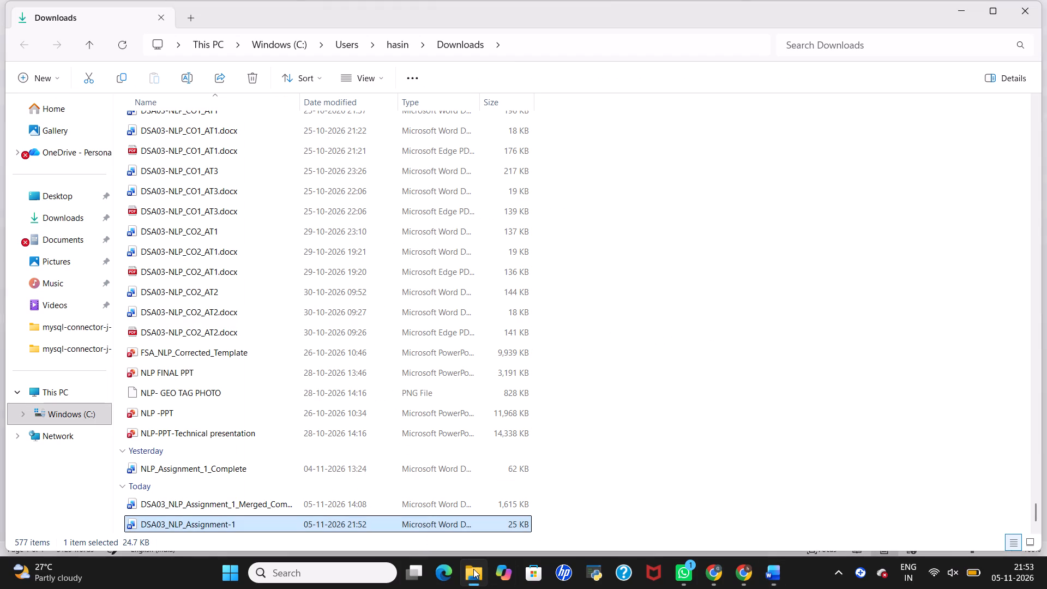
scroll(210, 236, up, 17)
scroll(210, 236, up, 20)
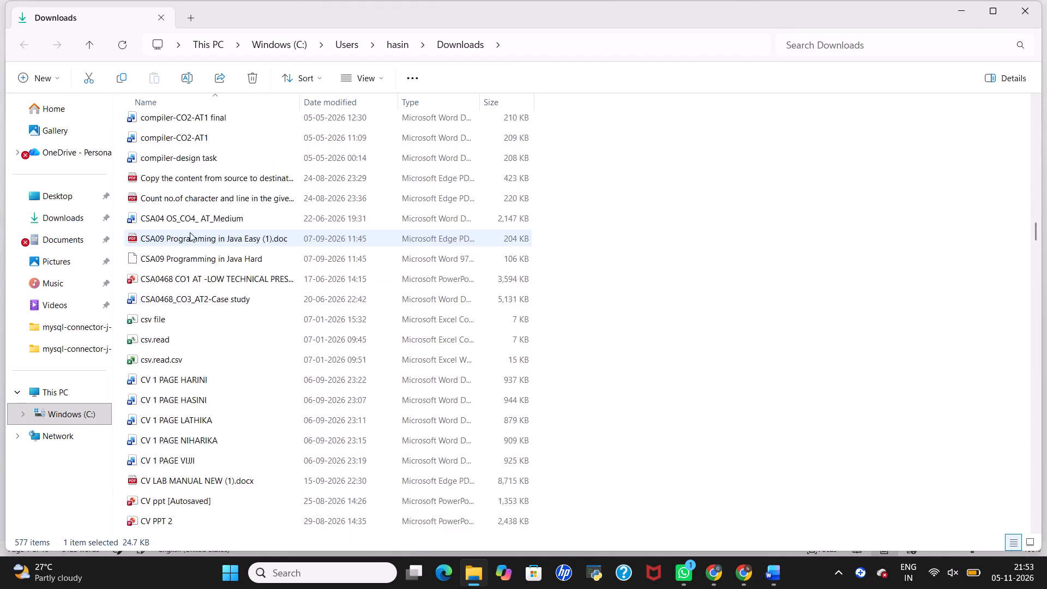
click(62, 226)
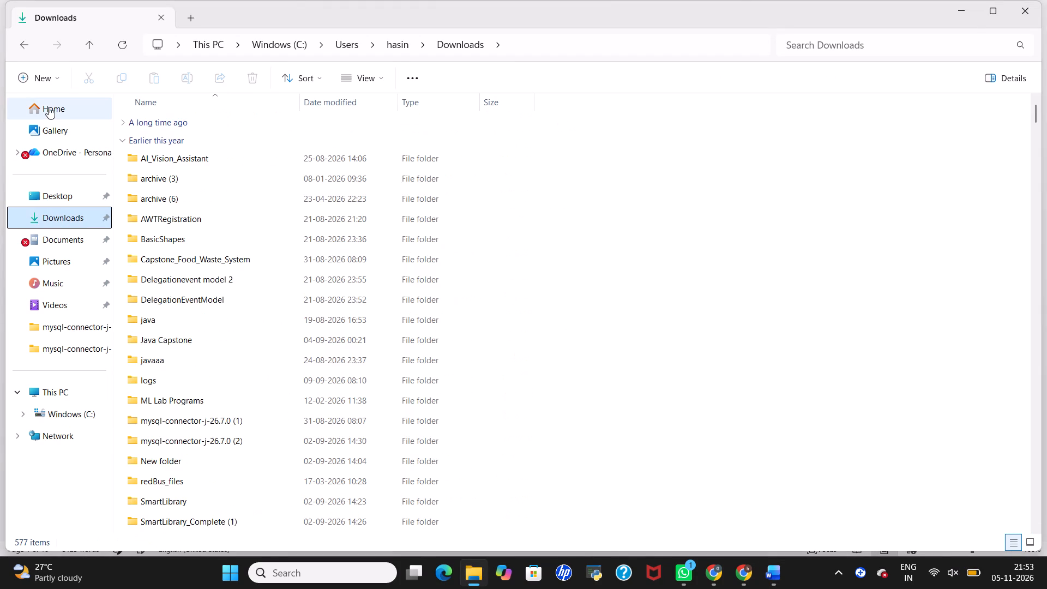
click(59, 147)
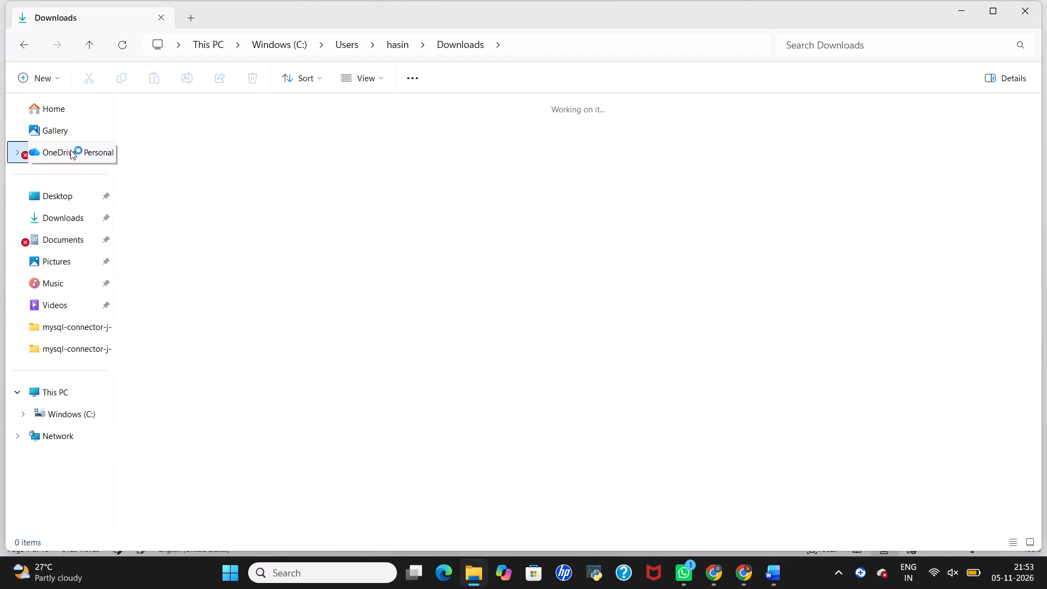
click(70, 120)
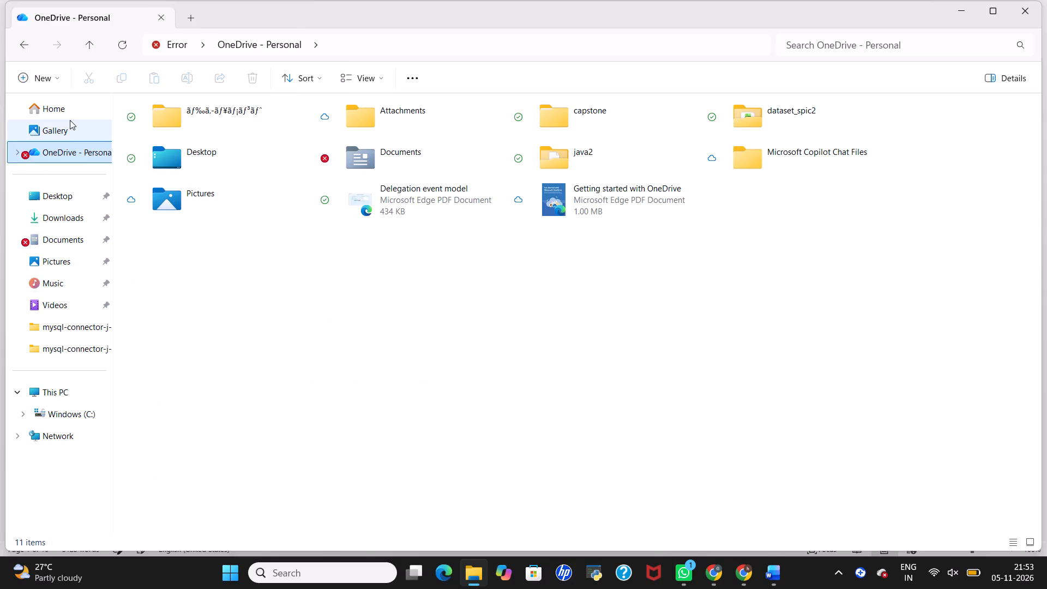
click(62, 108)
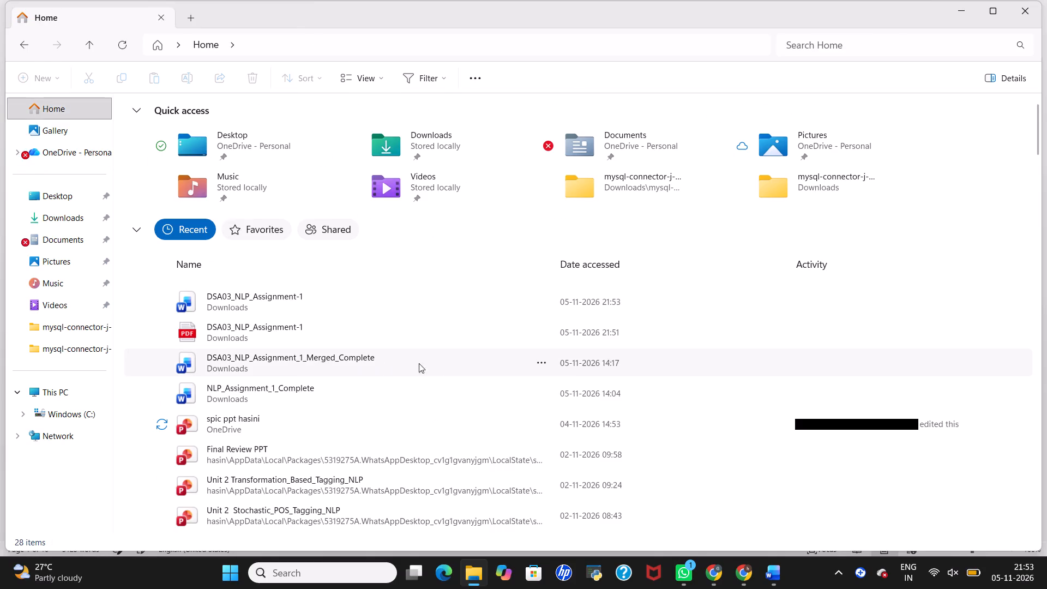
double_click(398, 388)
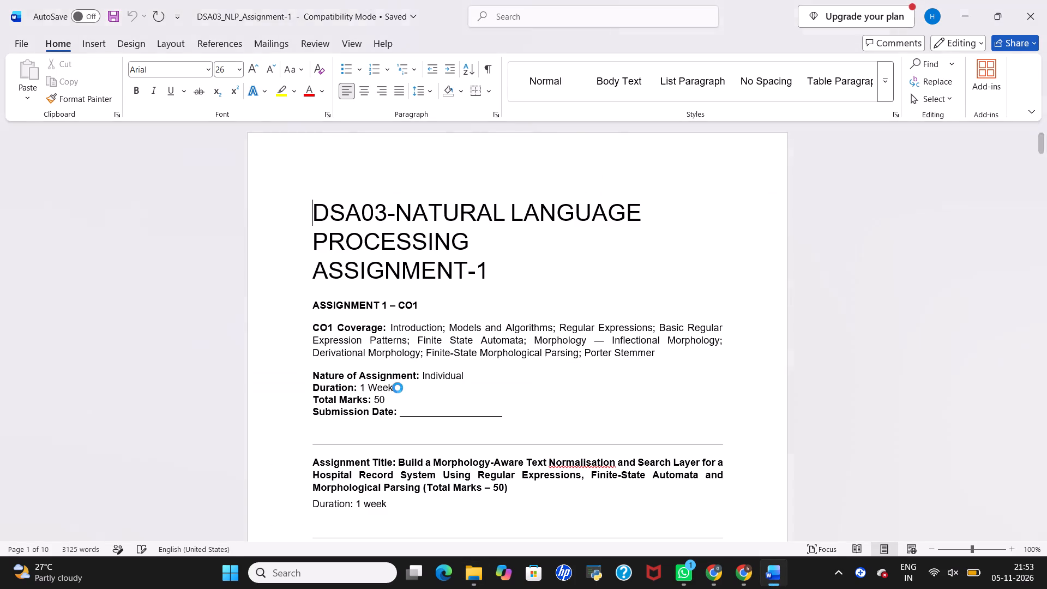
Examine the opening pages of NLP_Assignment_1_Complete, including the declaration, table of contents and Task 1 tables.
scroll(475, 404, down, 3)
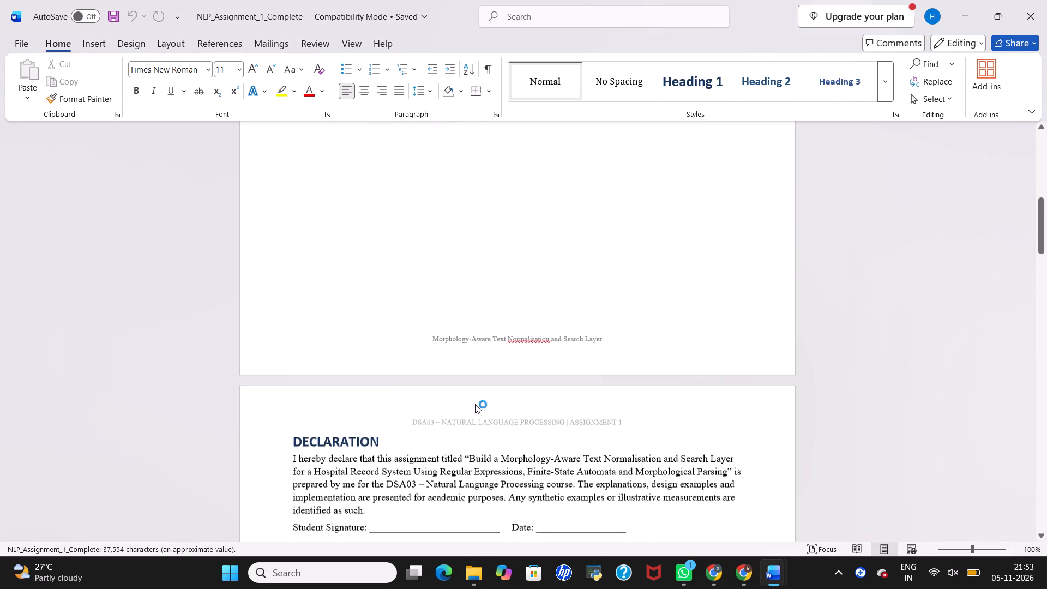
scroll(475, 404, down, 3)
scroll(475, 404, right, 5)
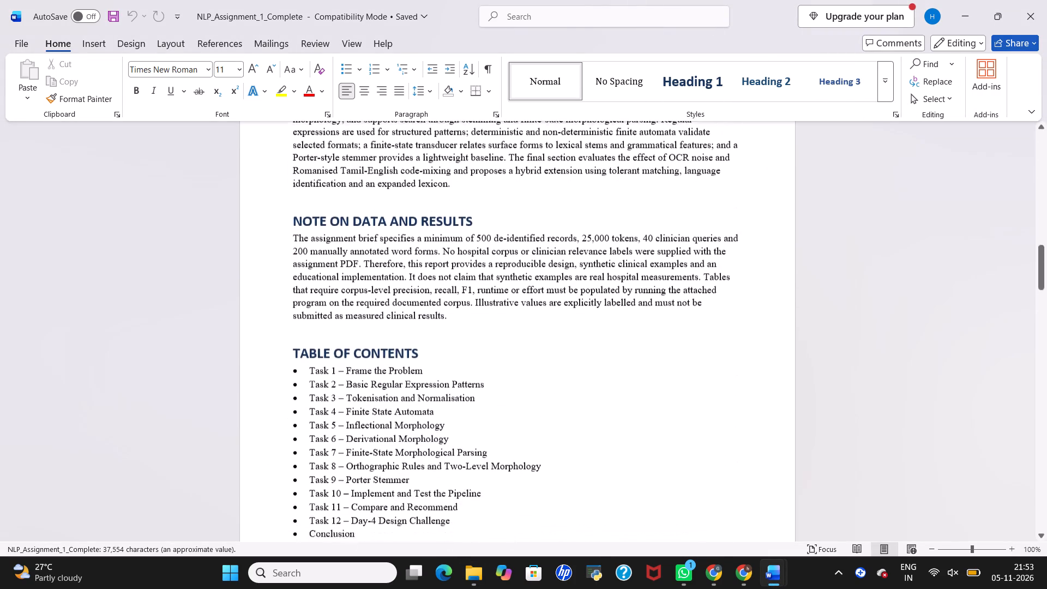
scroll(475, 404, right, 9)
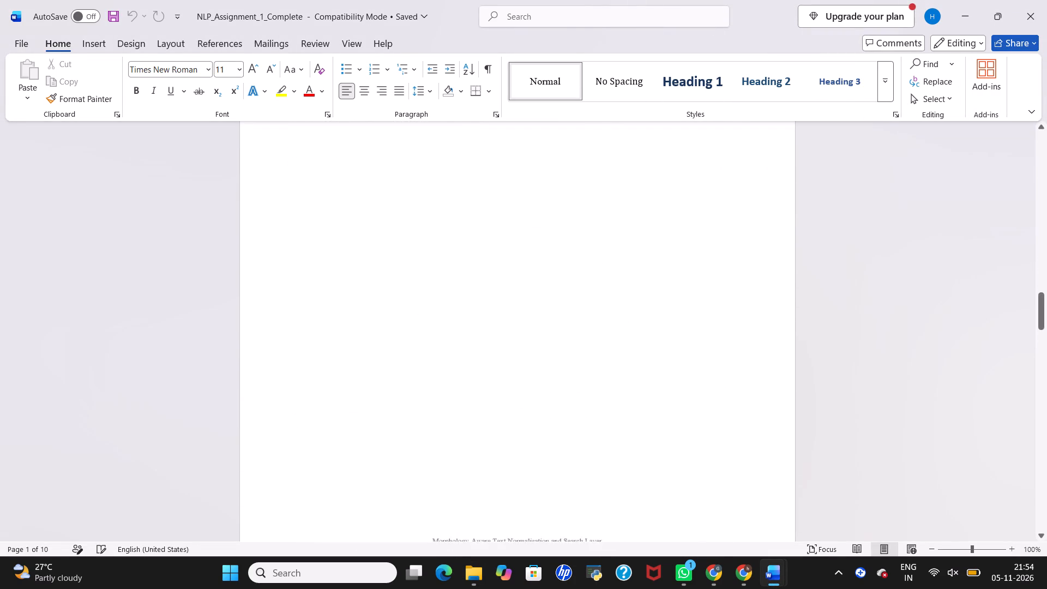
scroll(475, 404, right, 2)
scroll(475, 404, down, 1)
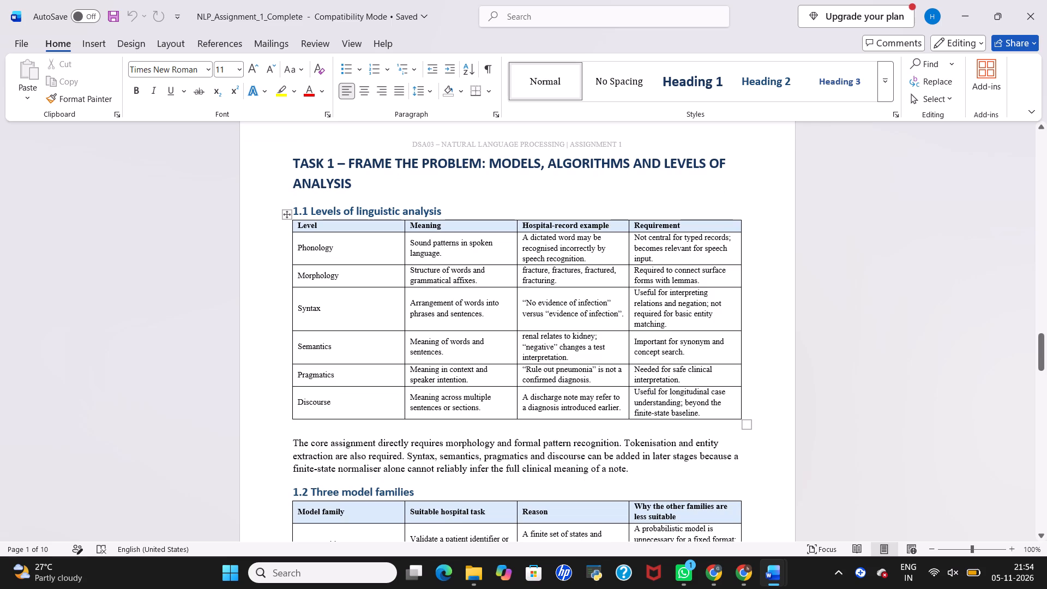
scroll(475, 404, down, 5)
scroll(475, 404, up, 5)
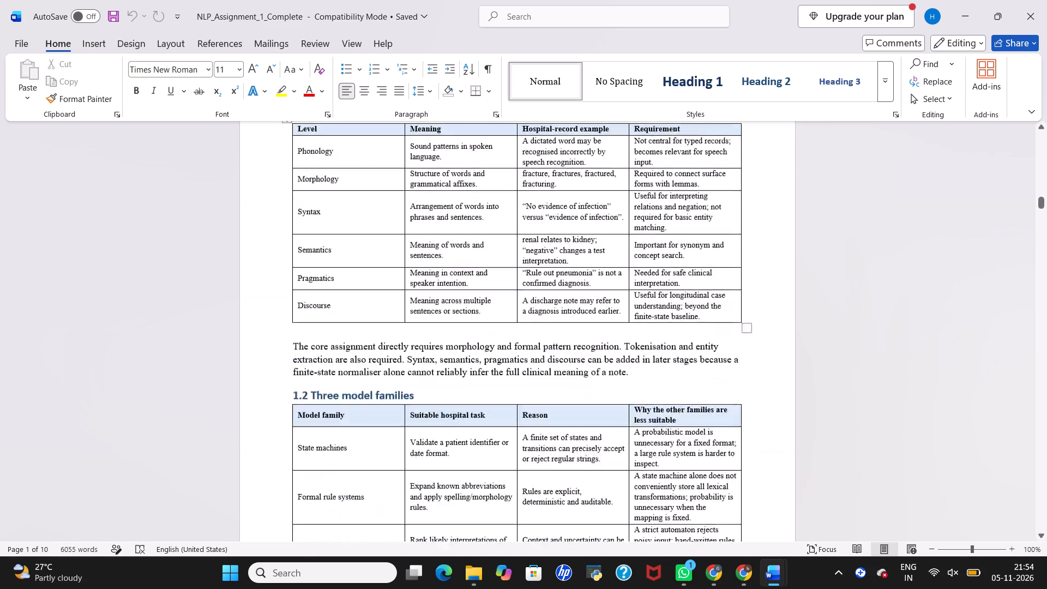
scroll(475, 404, up, 1)
scroll(397, 346, down, 1)
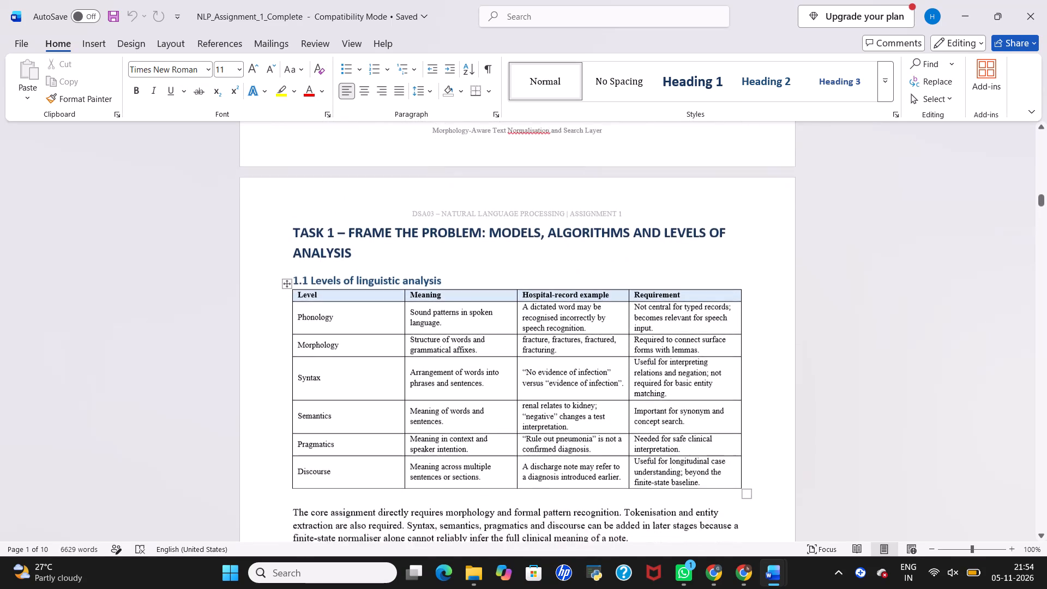
scroll(397, 346, down, 1)
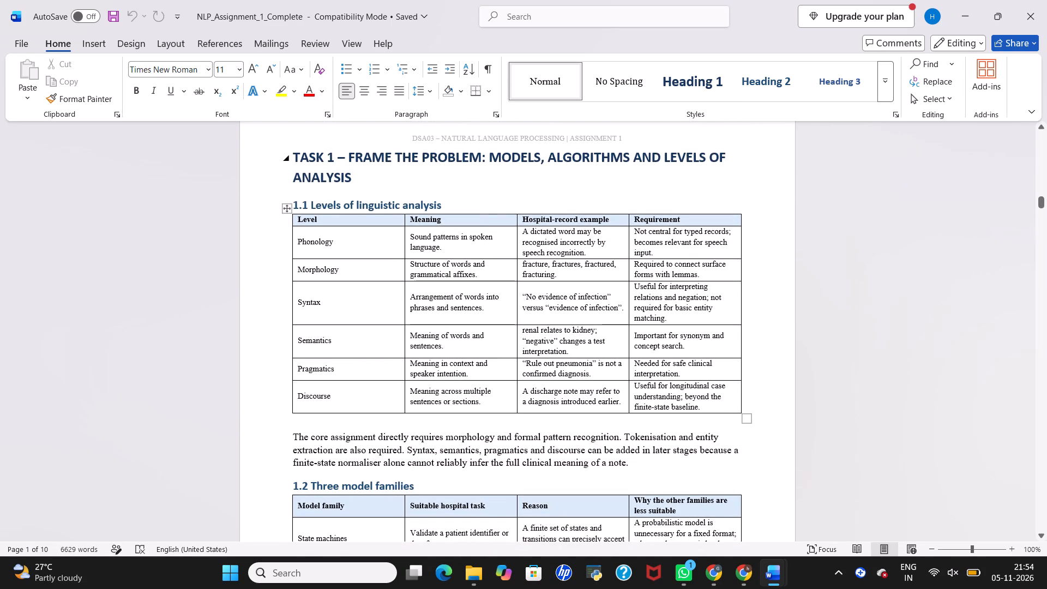
Copy the Task 1 heading and section 1.1, including the linguistic analysis table and its closing paragraph, from NLP_Assignment_1_Complete.
drag(293, 156, 567, 374)
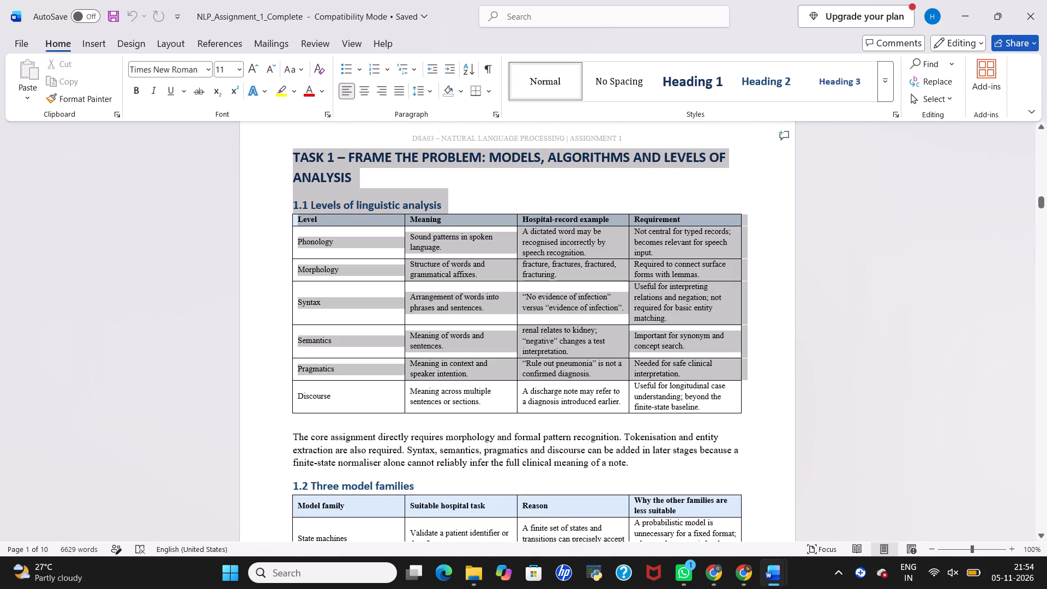
drag(567, 374, 642, 469)
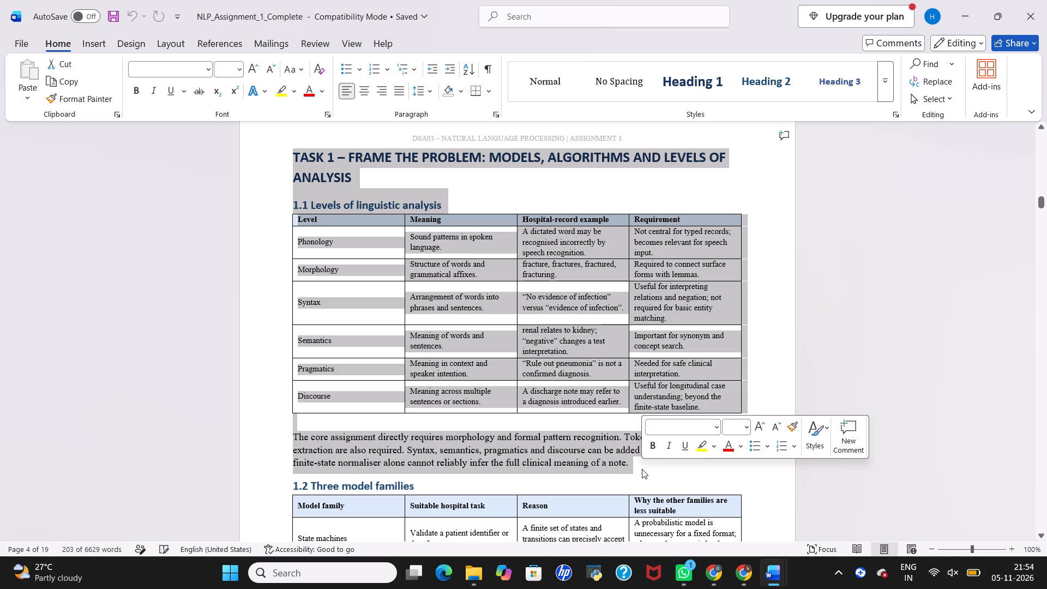
key(ctrl+c)
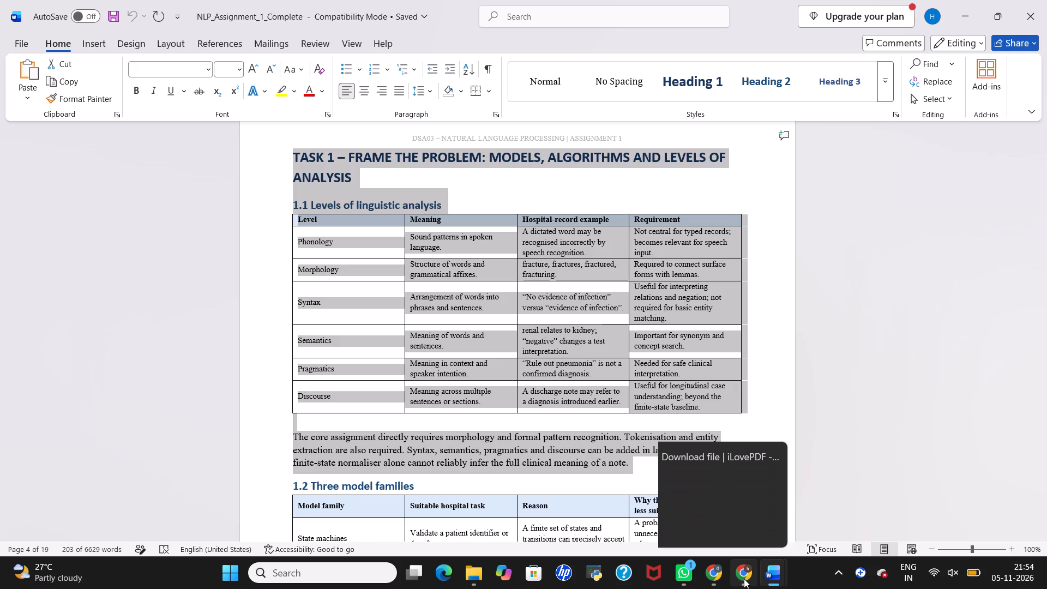
In DSA03_NLP_Assignment-1, add blank lines after the final Evidence Expected paragraph of part D until a new page opens before MARK DISTRIBUTION.
click(772, 578)
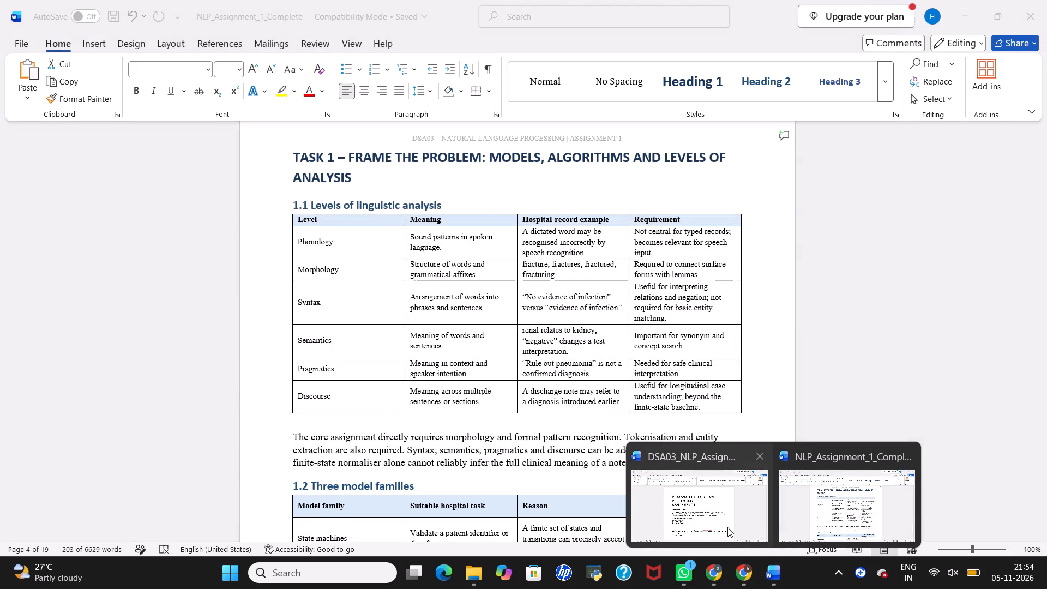
click(727, 527)
scroll(539, 408, down, 6)
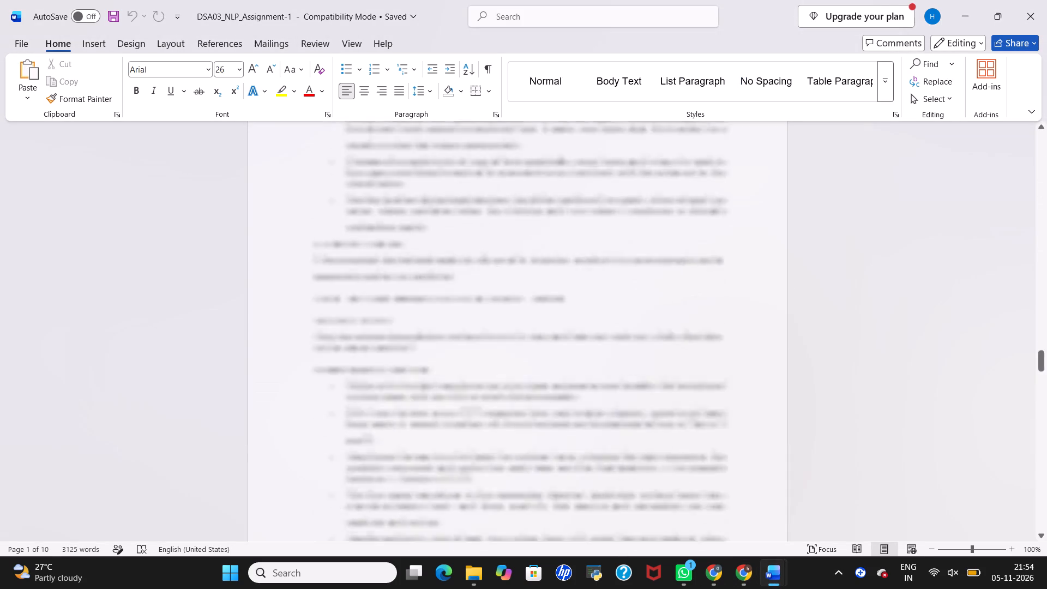
scroll(539, 408, down, 6)
scroll(539, 408, up, 1)
scroll(539, 408, down, 2)
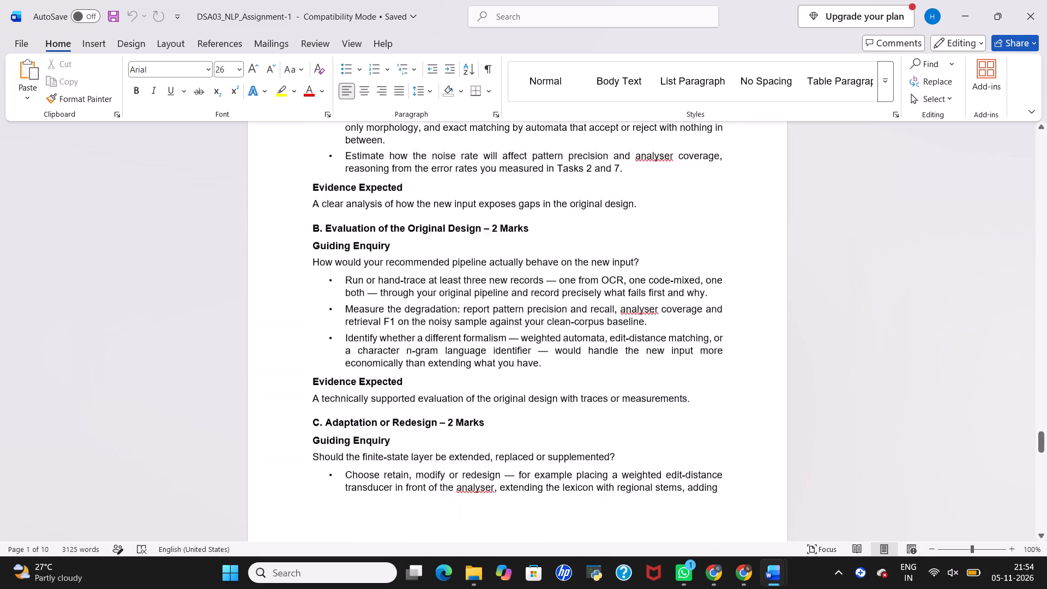
scroll(539, 408, down, 6)
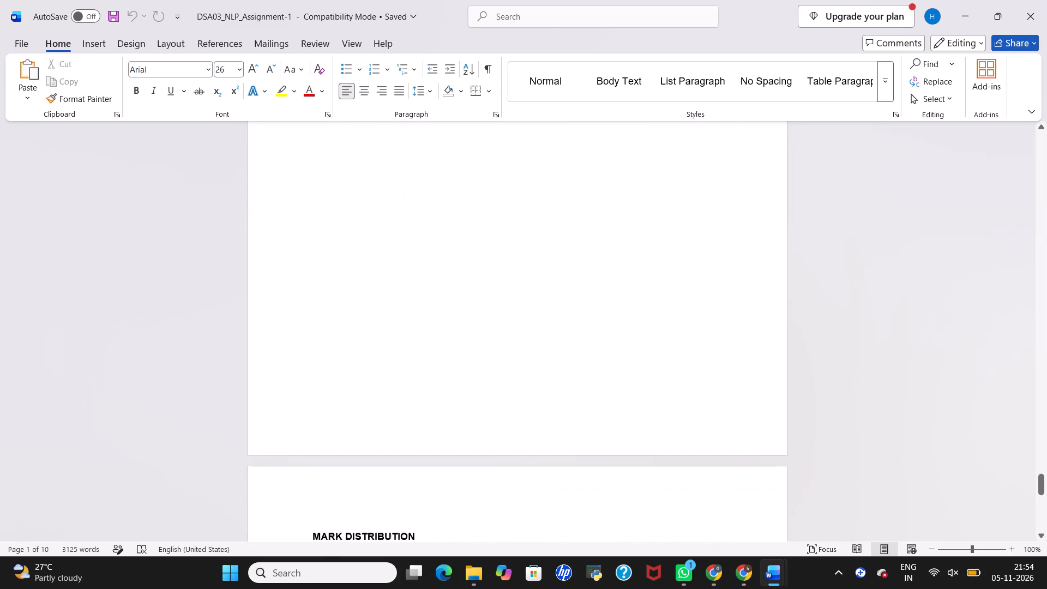
scroll(539, 408, right, 1)
scroll(539, 408, up, 1)
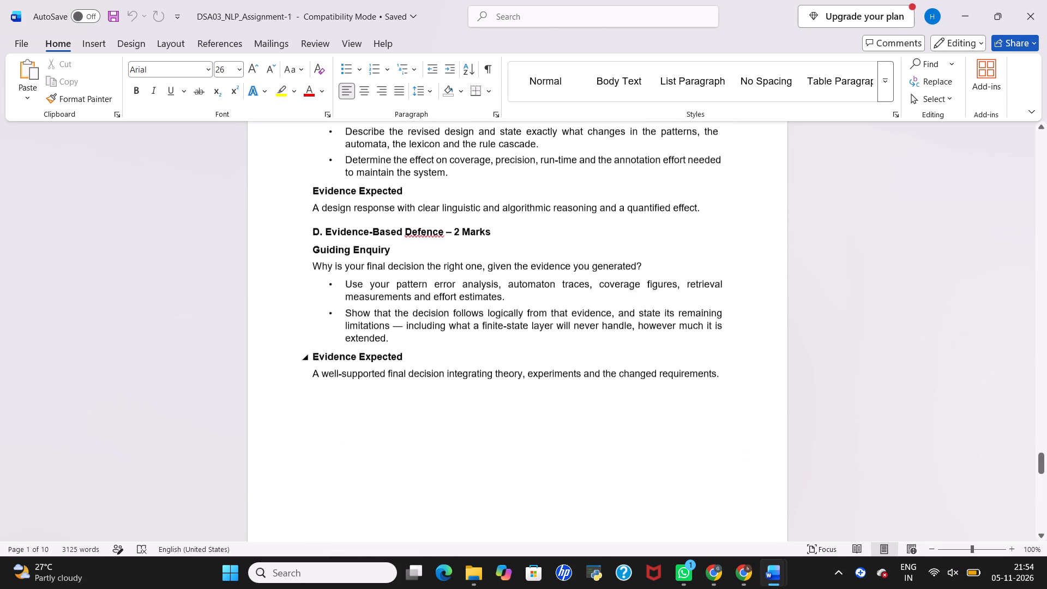
scroll(539, 408, up, 1)
click(682, 462)
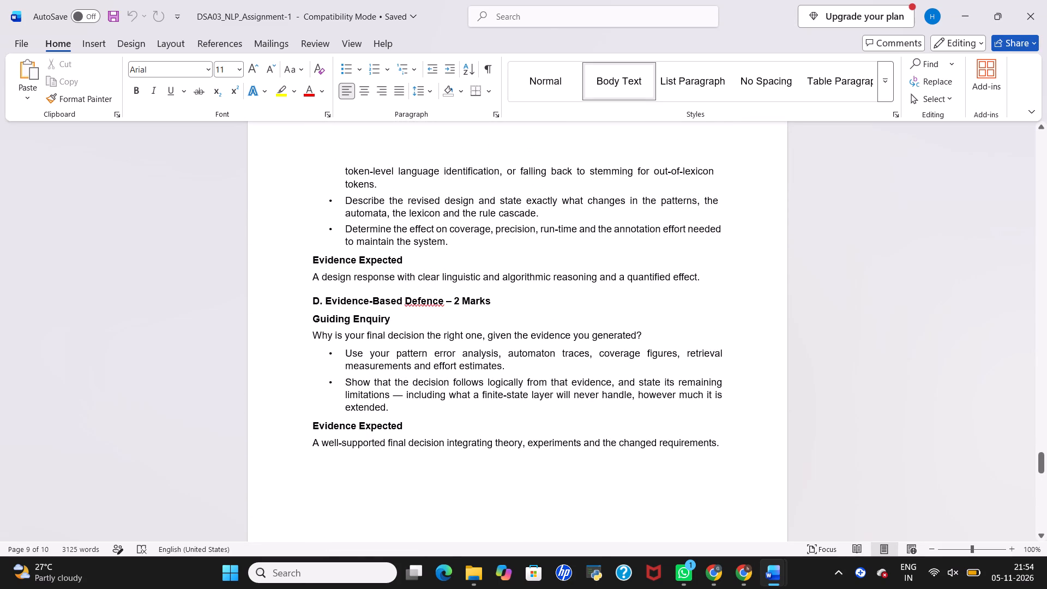
click(727, 443)
key(Return)
key(Return)
key(Return)
key(Return)
key(Return)
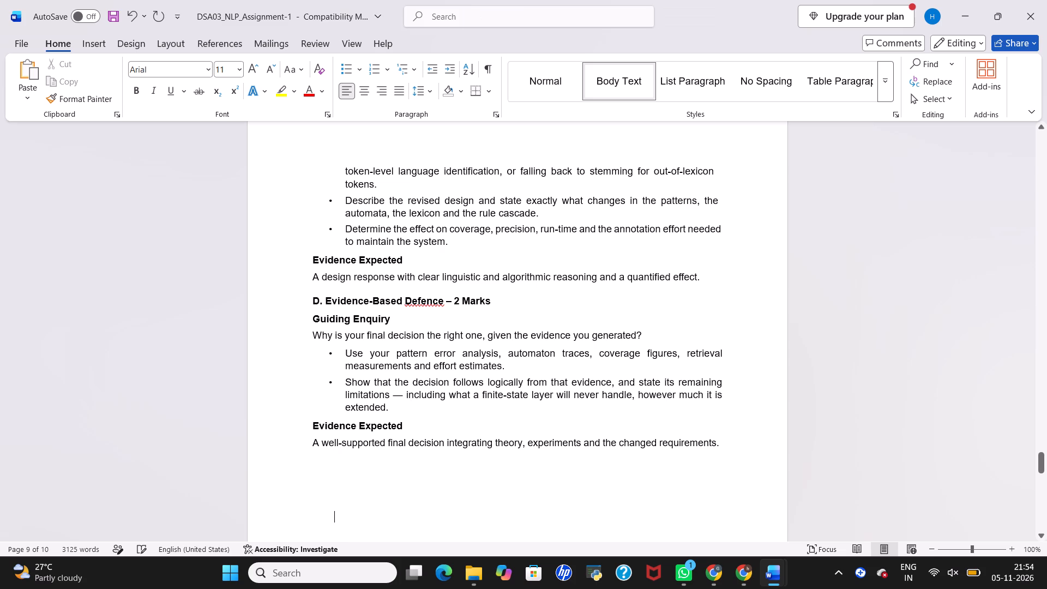
scroll(727, 443, down, 3)
key(Return)
key(Return)
key(Return)
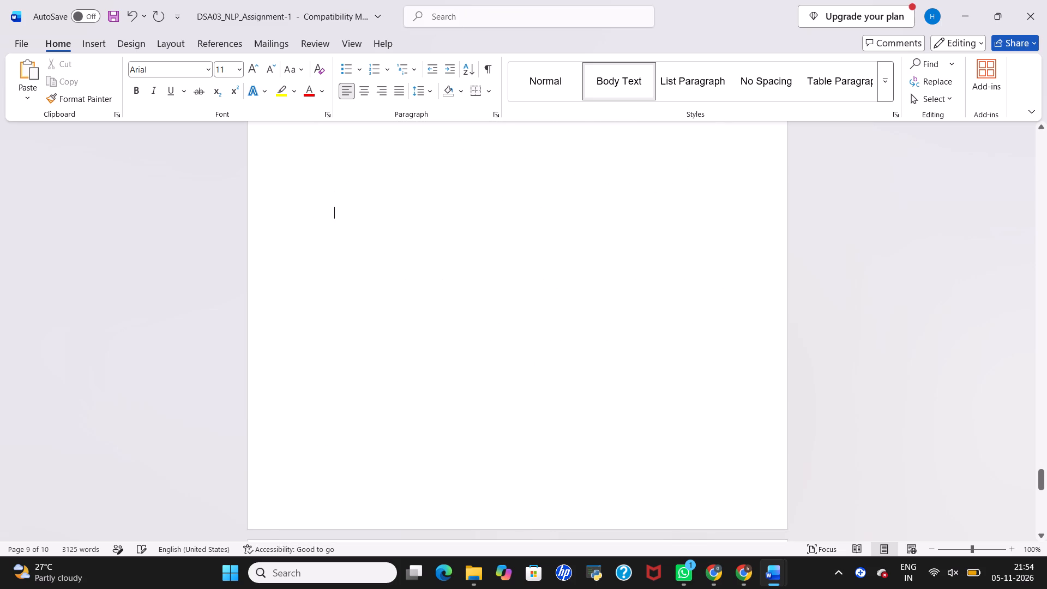
key(Return)
key(Return)
key(Return)
key(Return)
key(Return)
scroll(727, 443, down, 1)
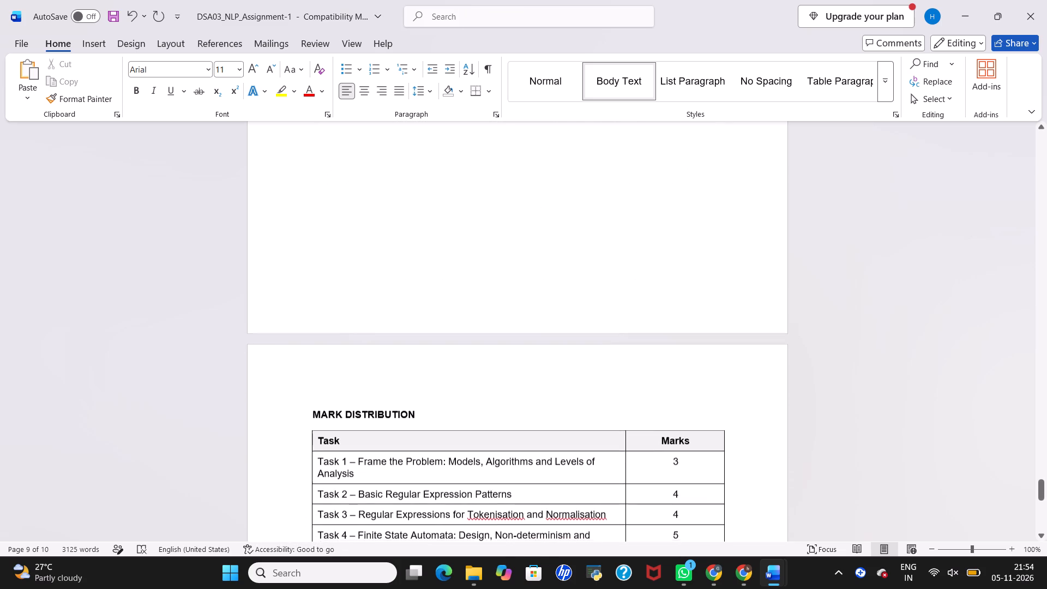
scroll(727, 443, down, 1)
key(Return)
key(Return)
key(Return)
key(Return)
key(Return)
key(Return)
key(Return)
key(Return)
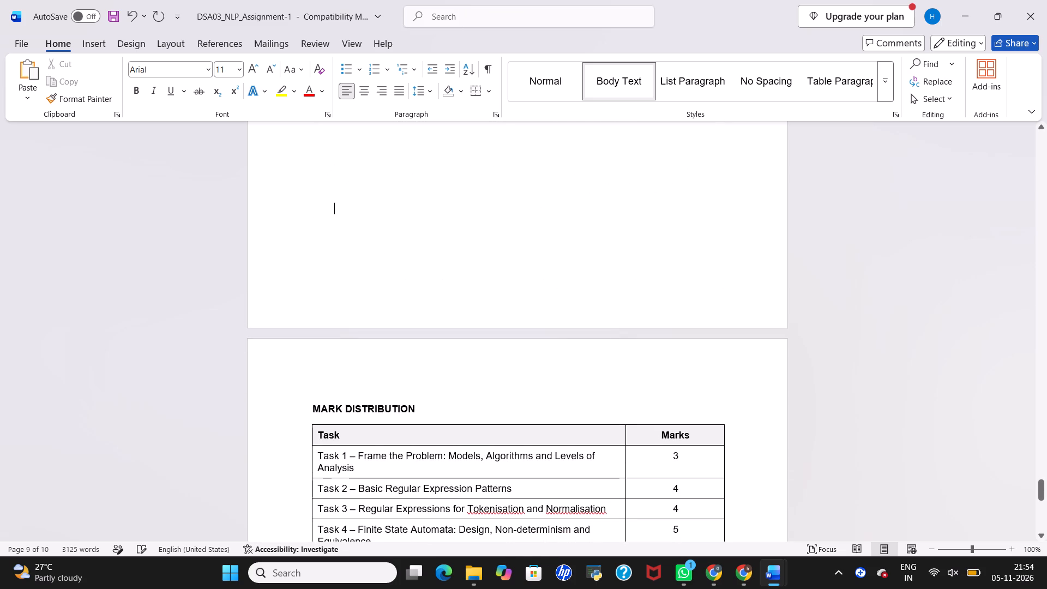
key(Return)
key(Return)
key(Return)
key(Return)
key(Return)
key(Return)
key(Return)
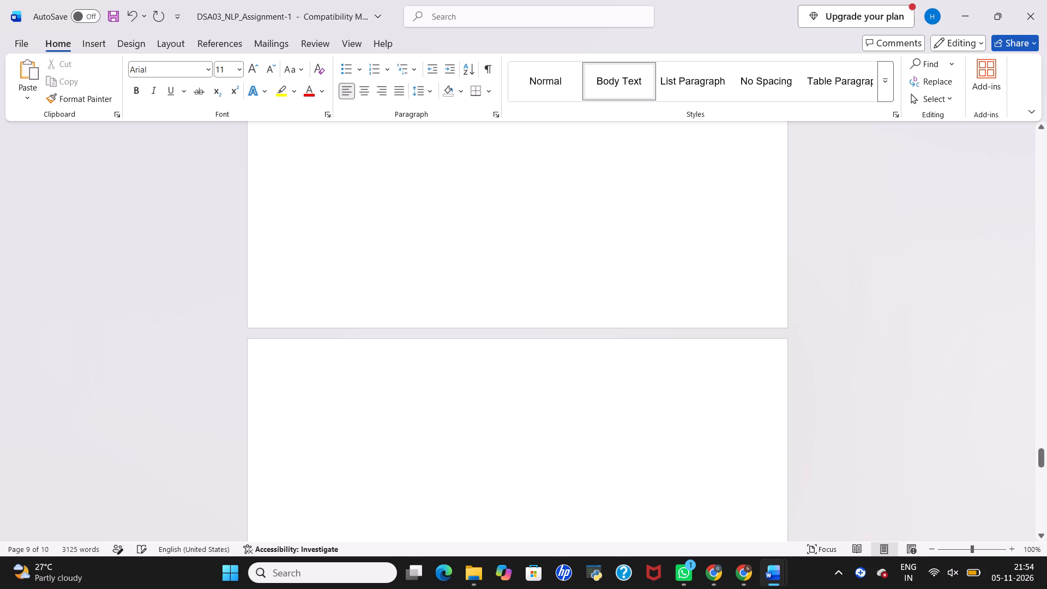
Paste the copied Task 1 heading and section 1.1 at the start of the new blank page before MARK DISTRIBUTION.
key(BackSpace)
key(BackSpace)
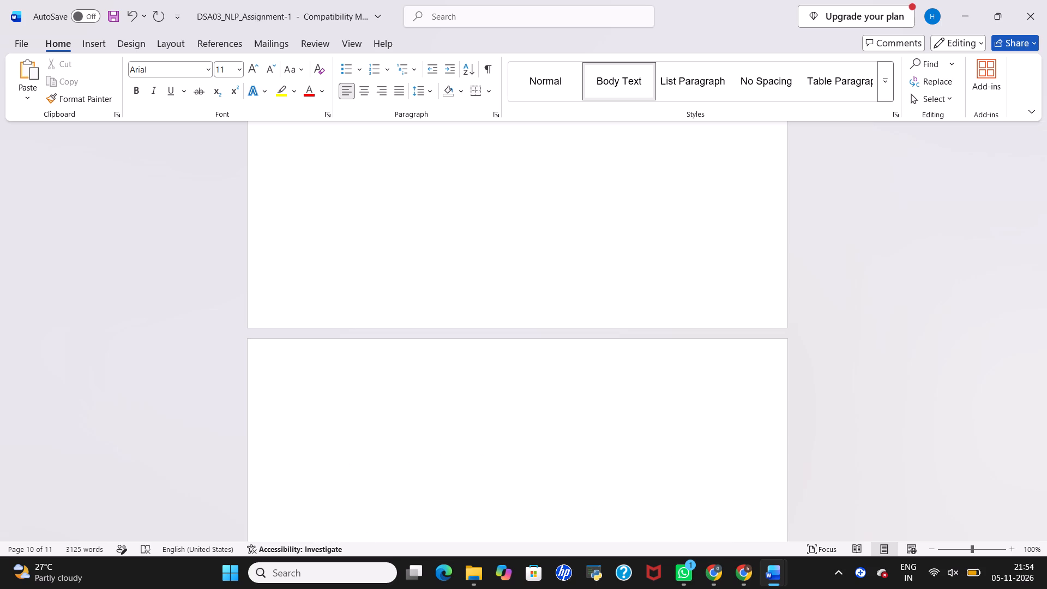
click(312, 401)
key(BackSpace)
key(BackSpace)
key(Return)
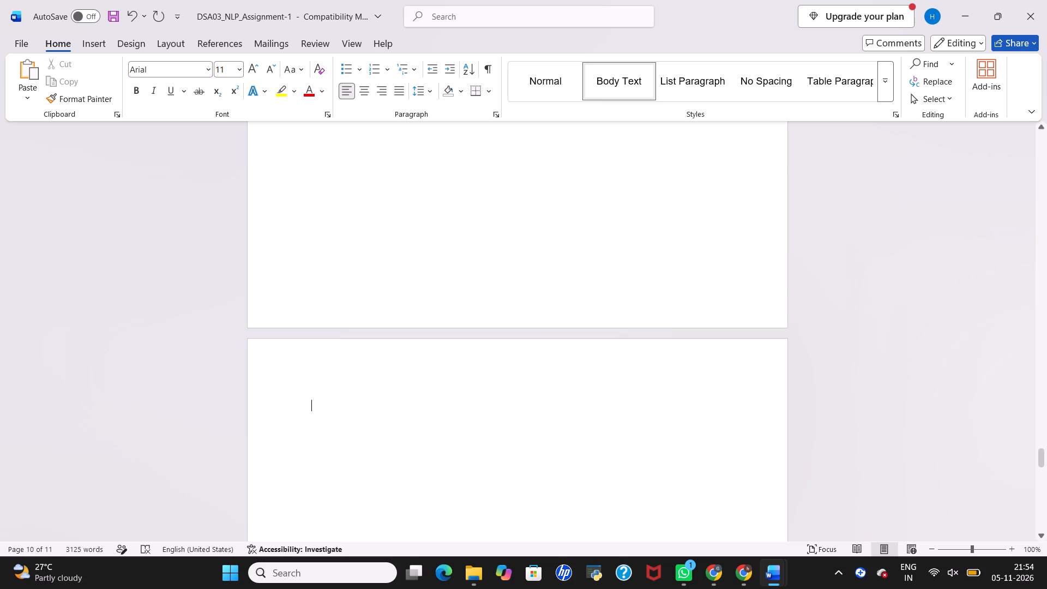
key(BackSpace)
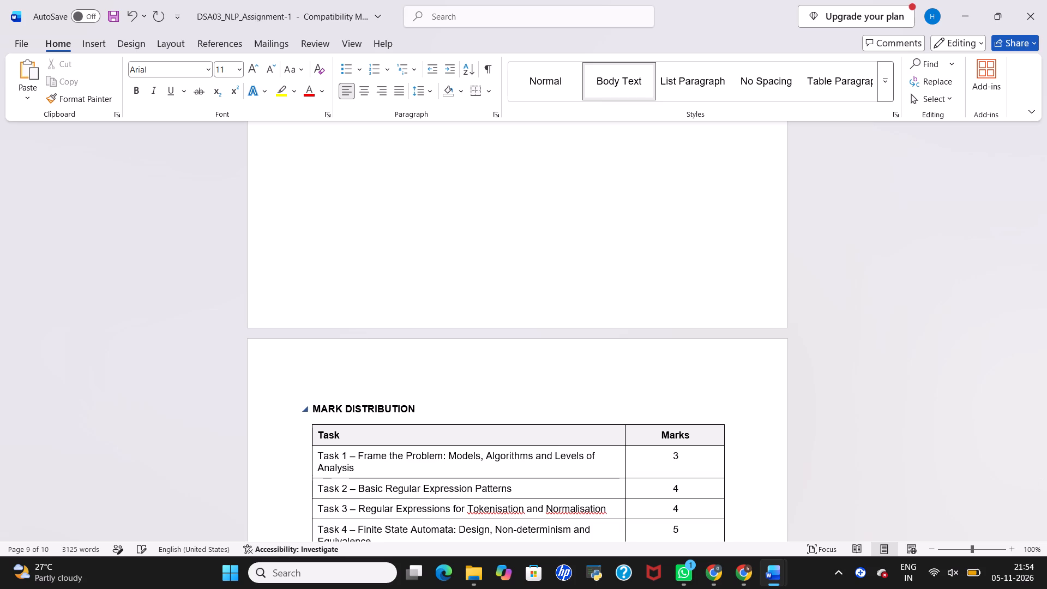
key(Return)
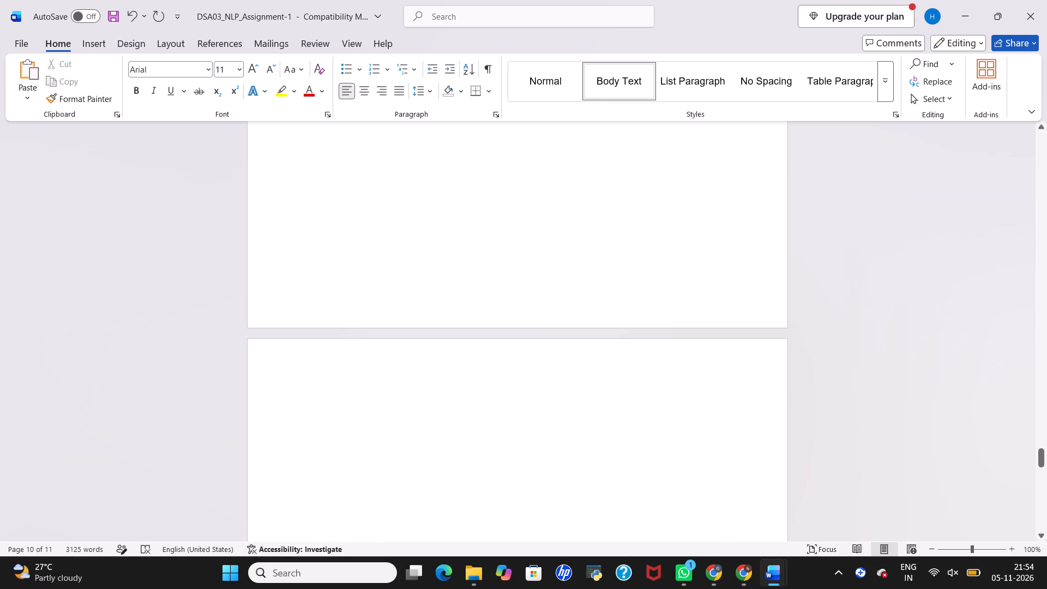
key(ctrl+v)
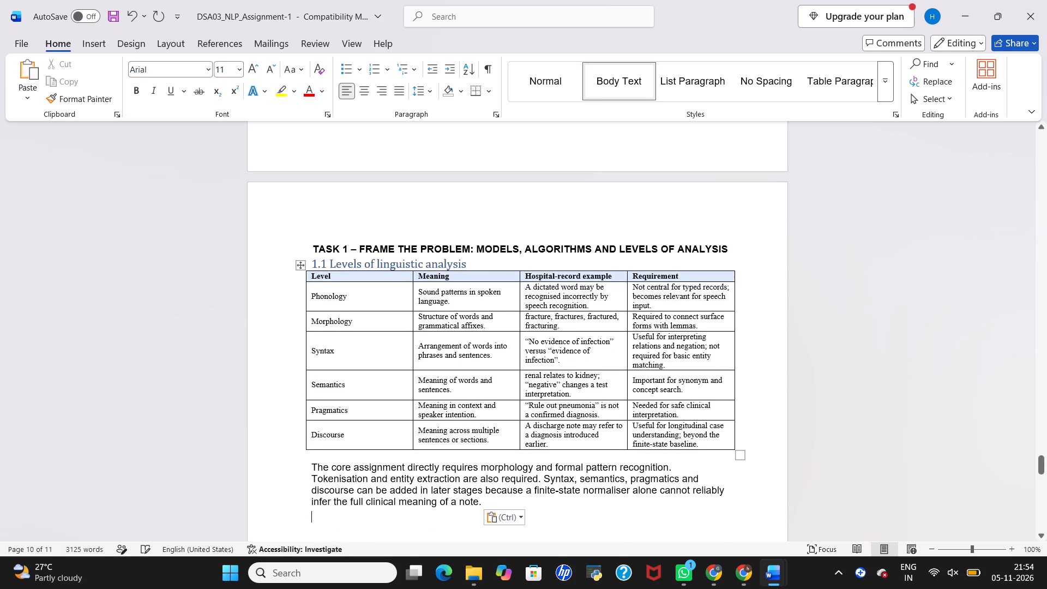
scroll(478, 395, down, 2)
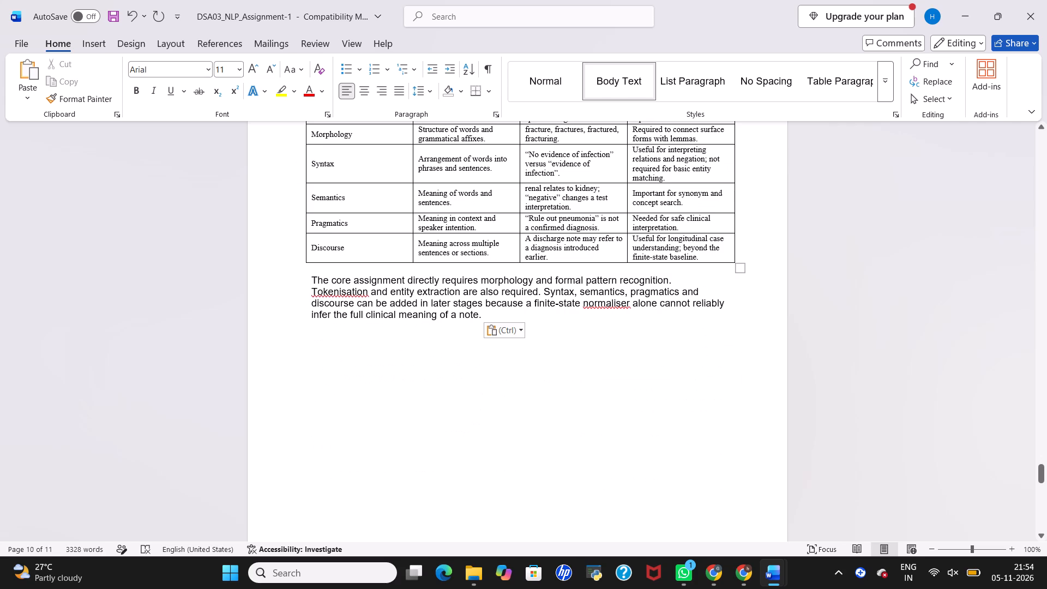
click(444, 307)
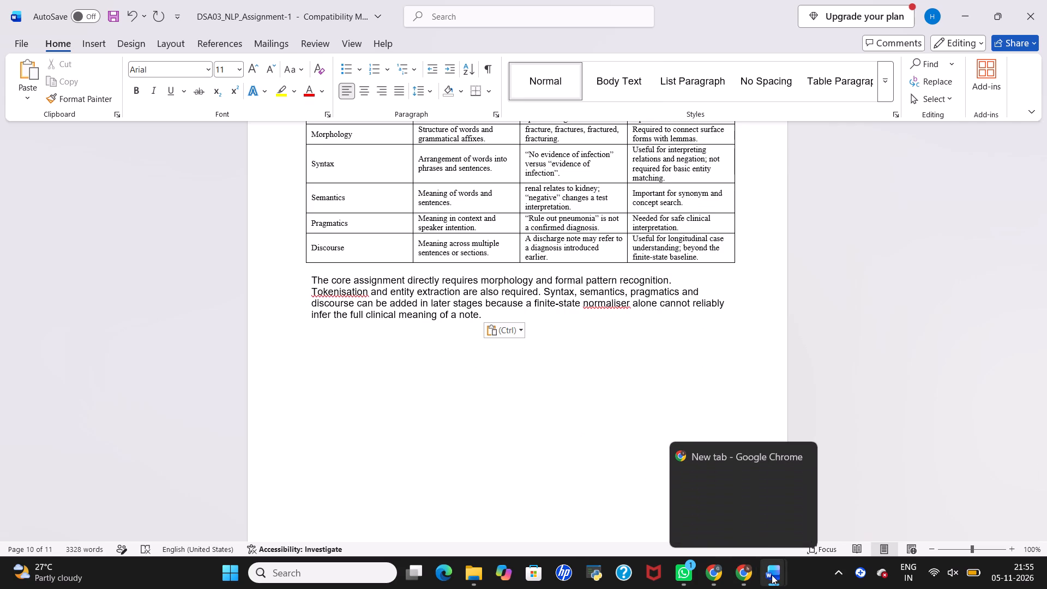
In NLP_Assignment_1_Complete, copy everything from heading 1.2 Three model families through the end of D. Evidence-based defence, stopping before CONCLUSION.
click(843, 491)
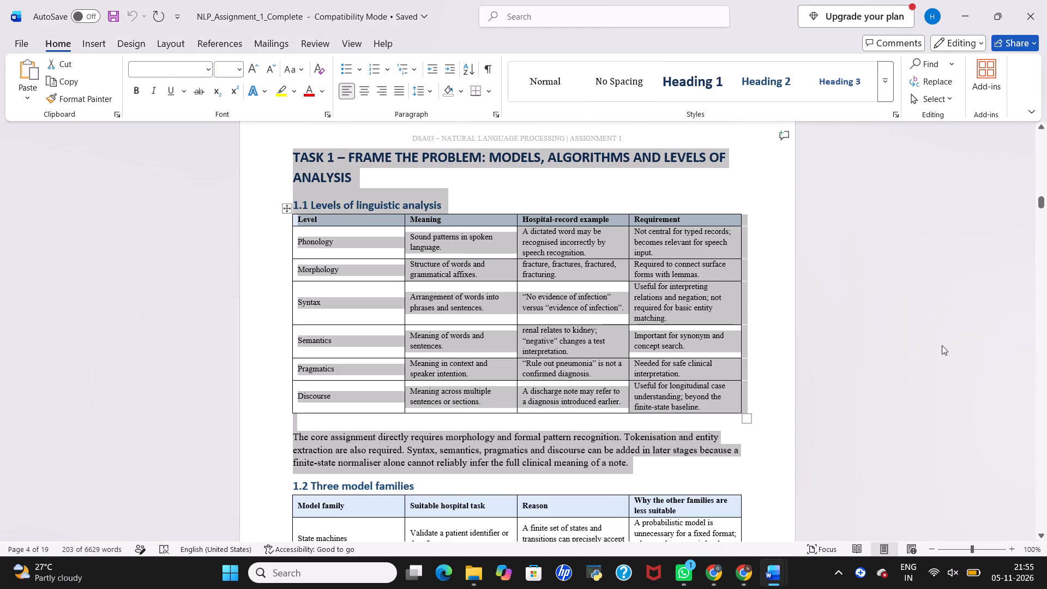
click(942, 345)
scroll(559, 414, down, 3)
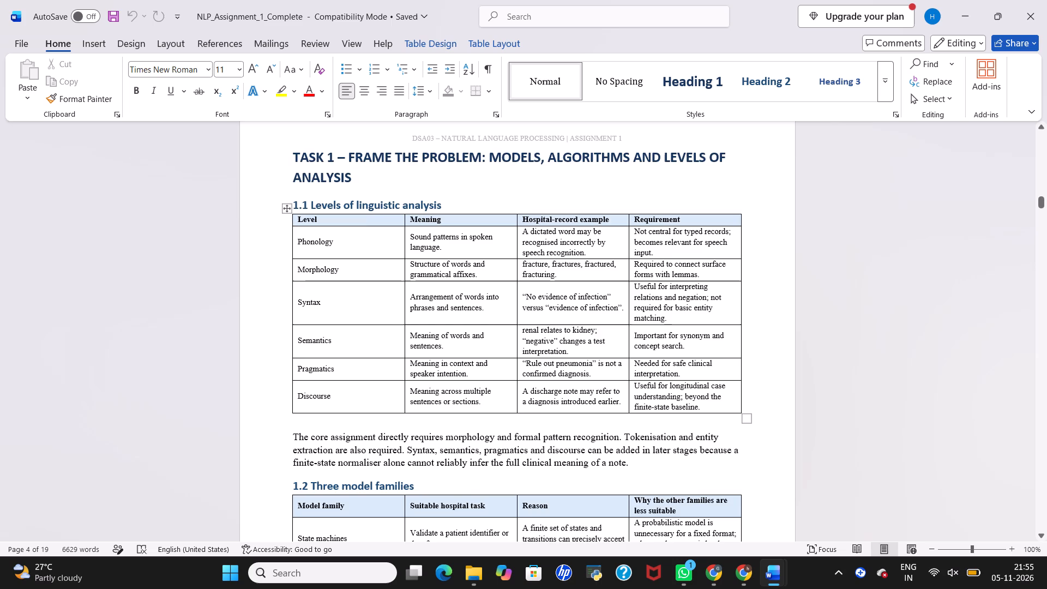
scroll(559, 414, down, 3)
scroll(559, 414, right, 1)
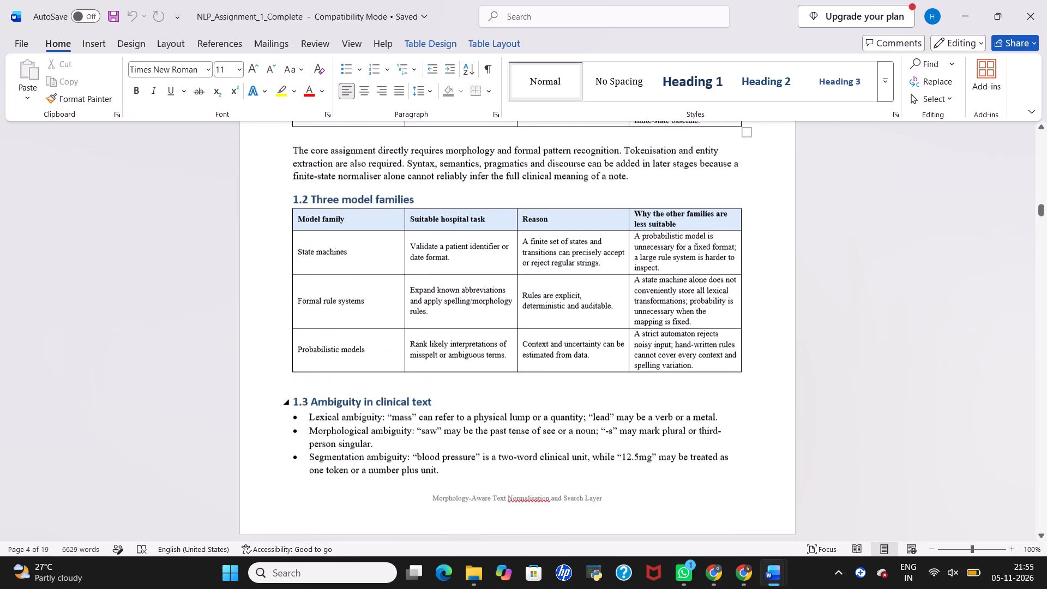
scroll(559, 414, right, 1)
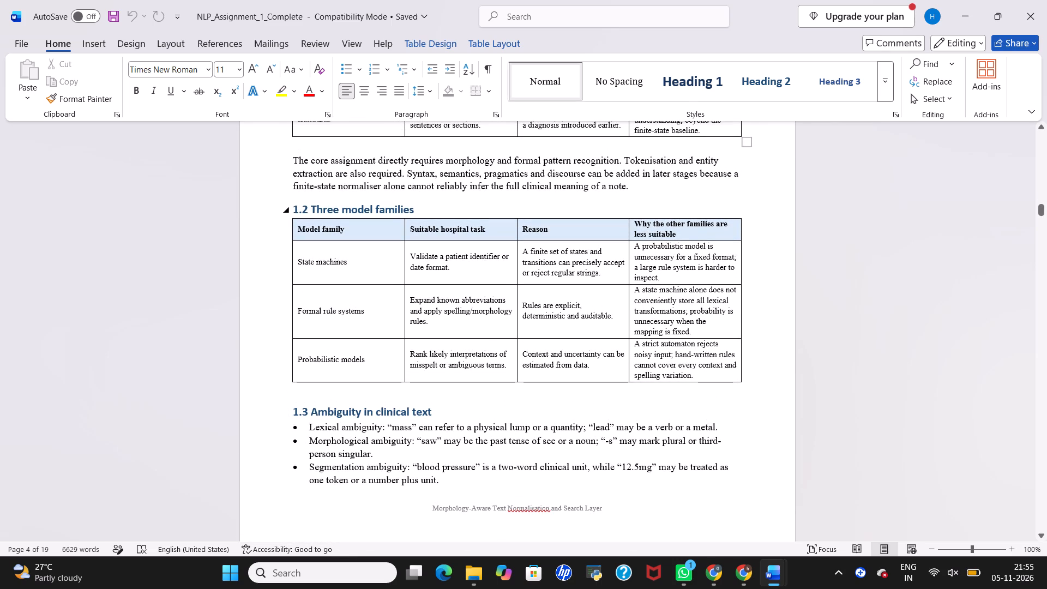
drag(292, 208, 443, 483)
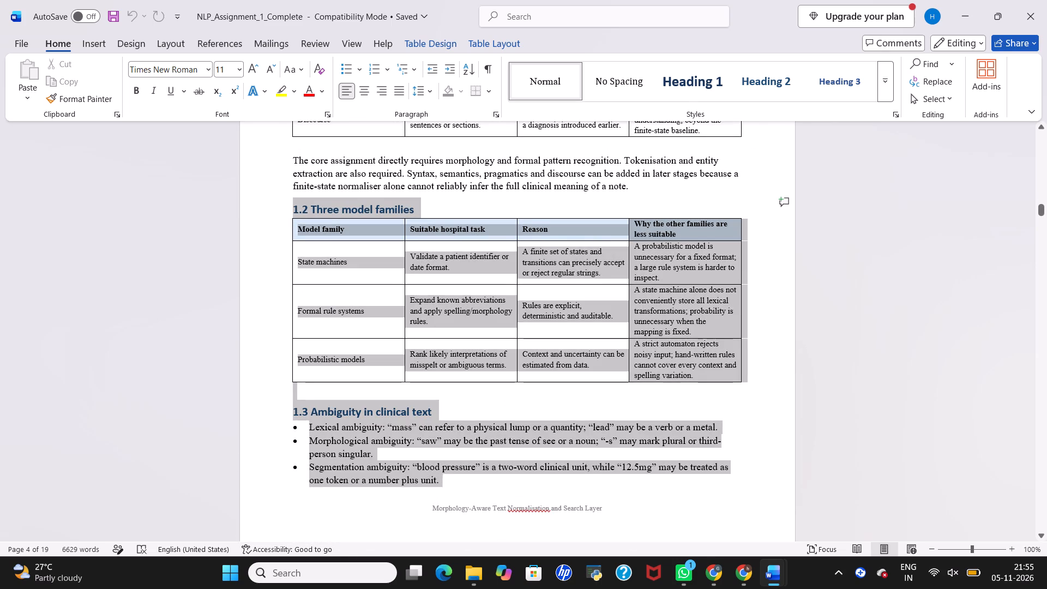
drag(443, 483, 476, 558)
scroll(460, 520, up, 1)
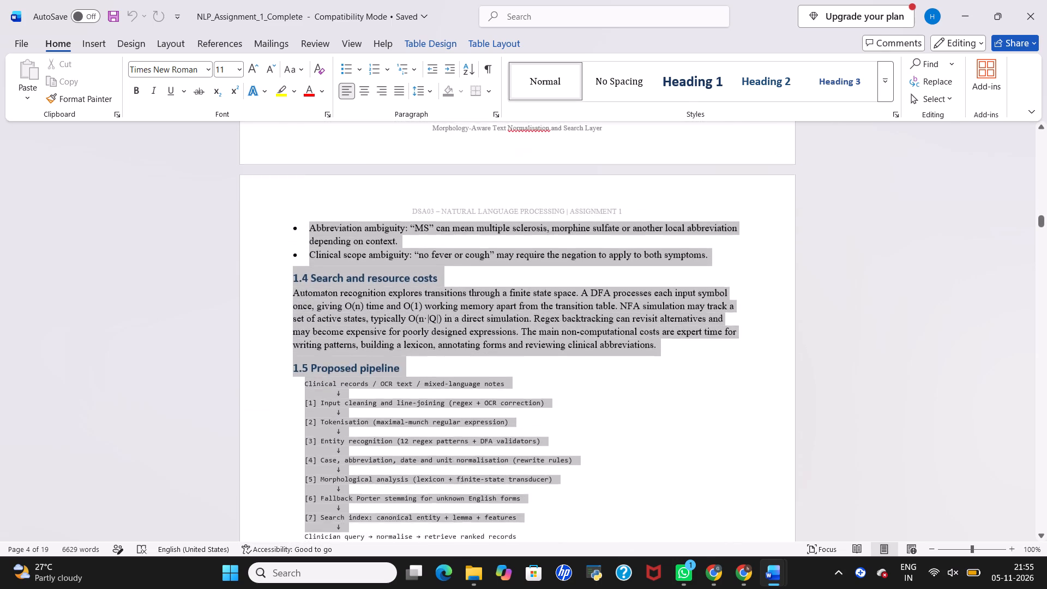
drag(476, 558, 476, 560)
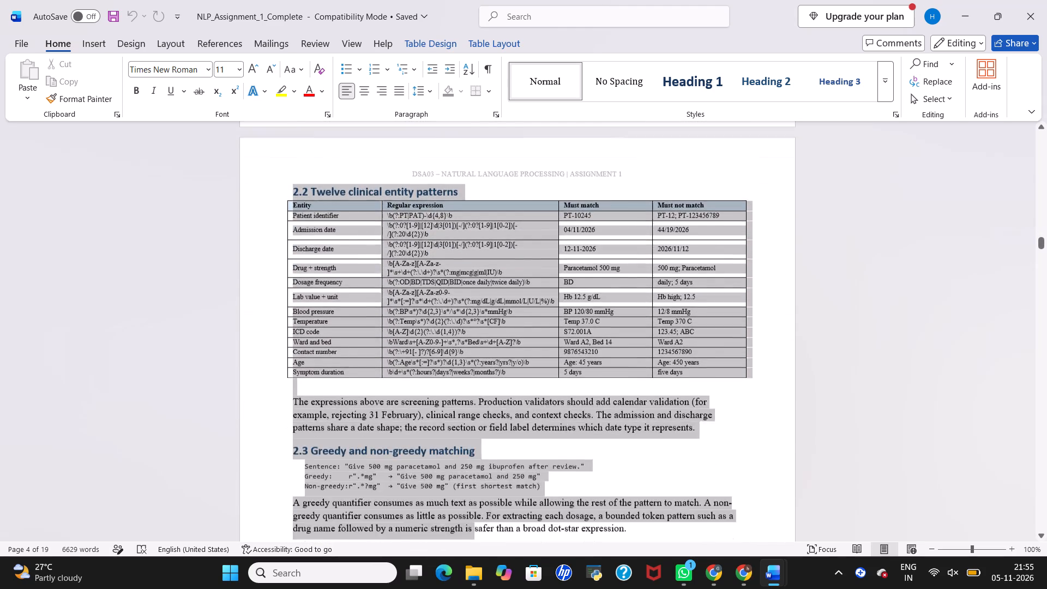
drag(476, 560, 477, 561)
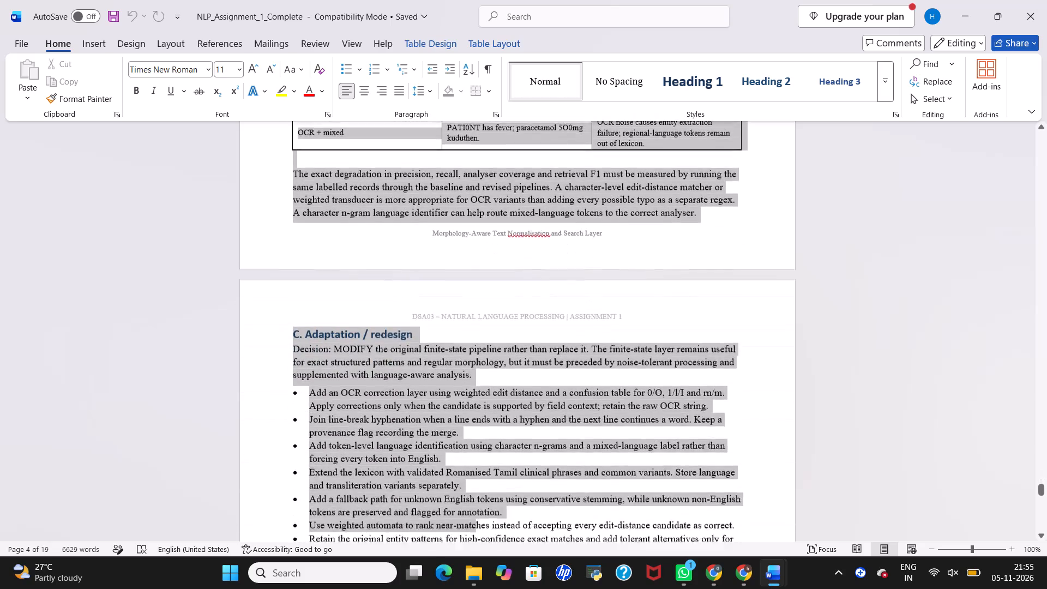
drag(477, 561, 466, 269)
scroll(441, 457, down, 1)
scroll(431, 396, down, 1)
scroll(466, 283, down, 1)
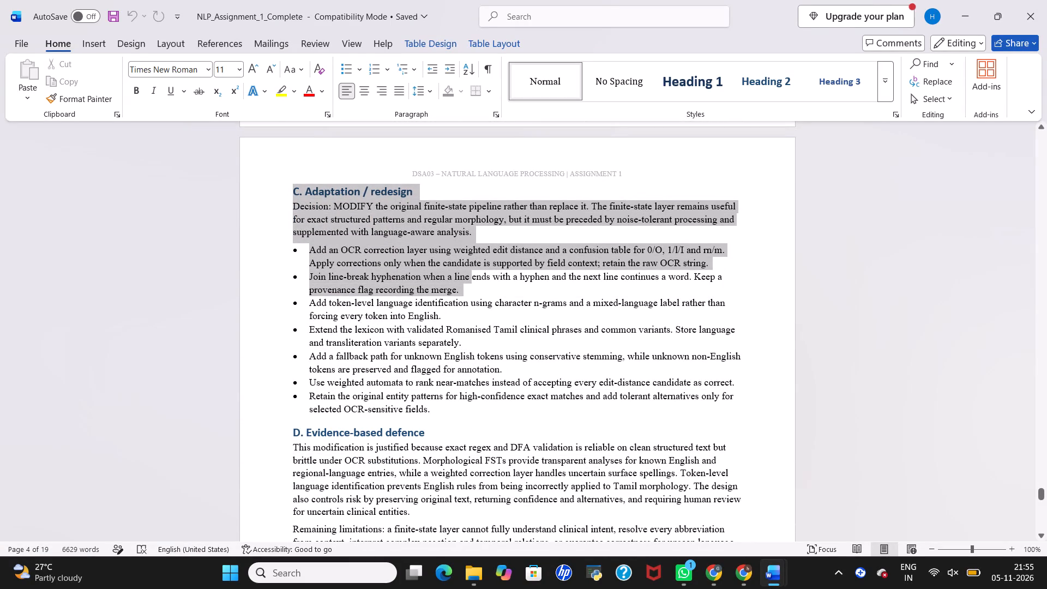
scroll(466, 269, down, 1)
drag(466, 269, 592, 406)
scroll(476, 224, down, 1)
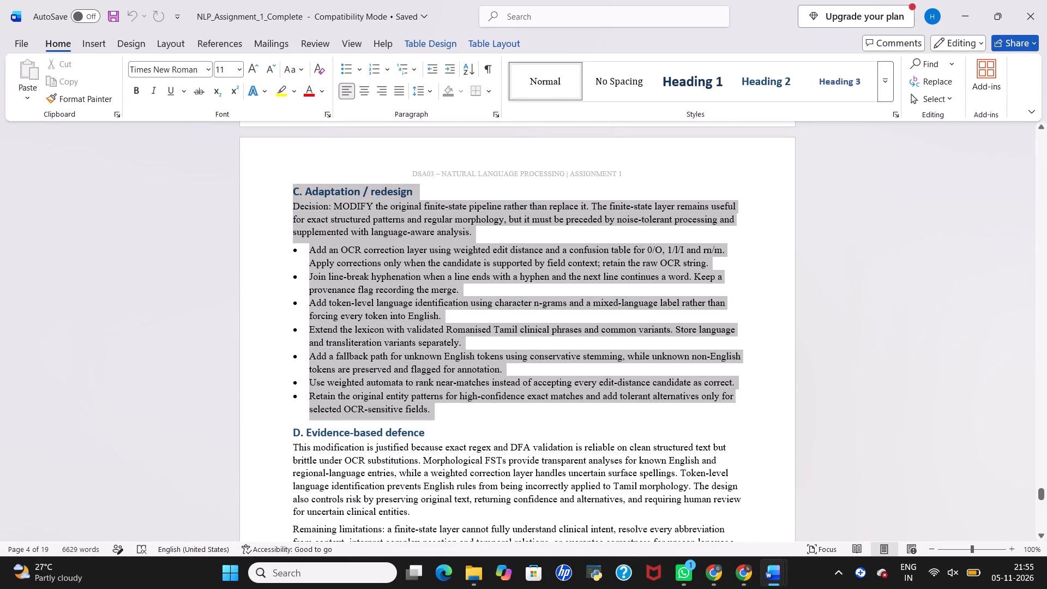
drag(592, 406, 627, 545)
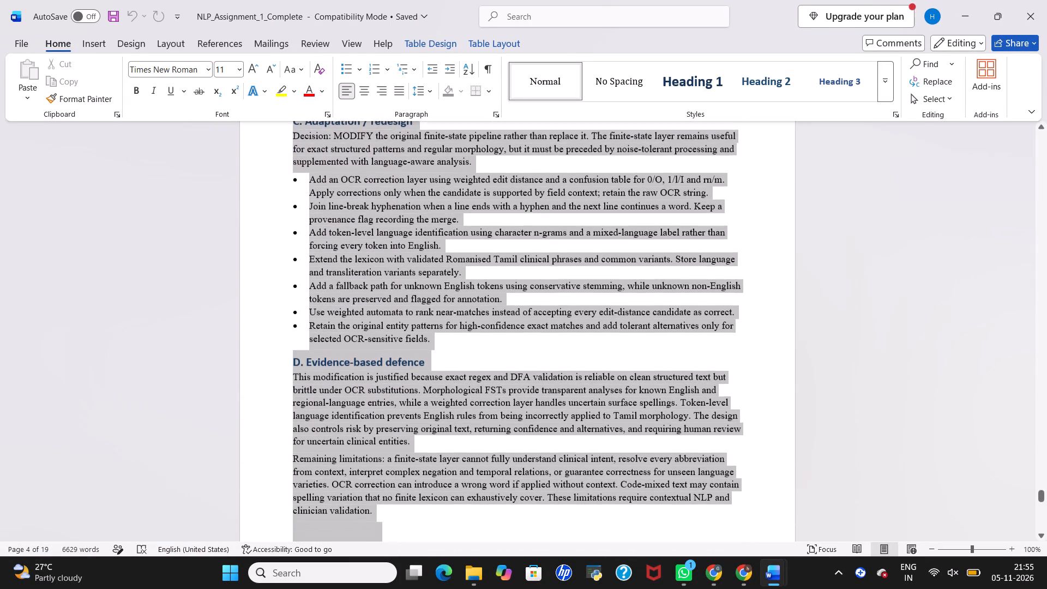
drag(627, 545, 482, 398)
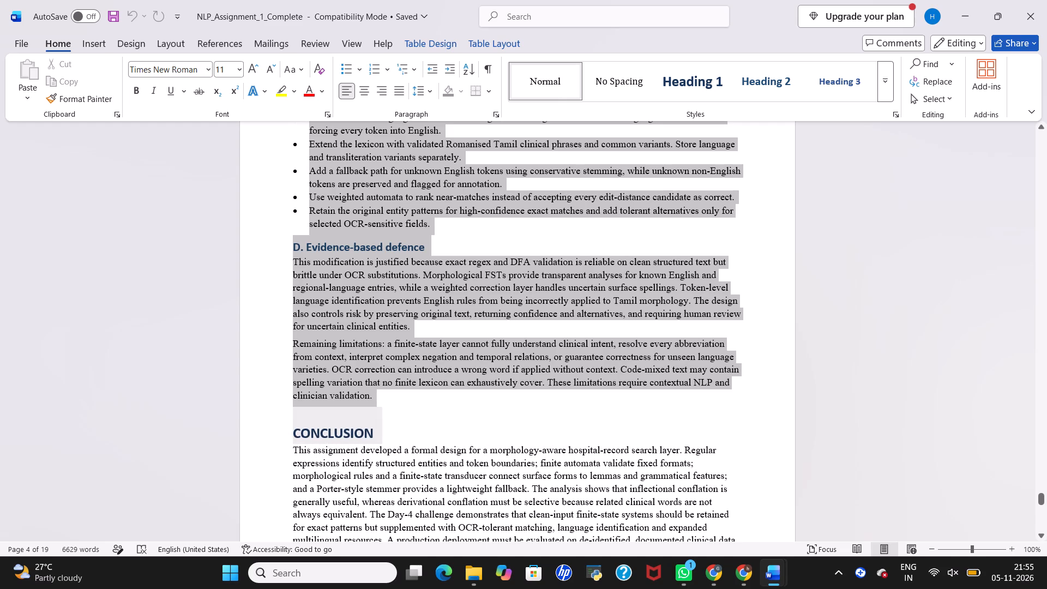
drag(482, 398, 467, 396)
key(ctrl+c)
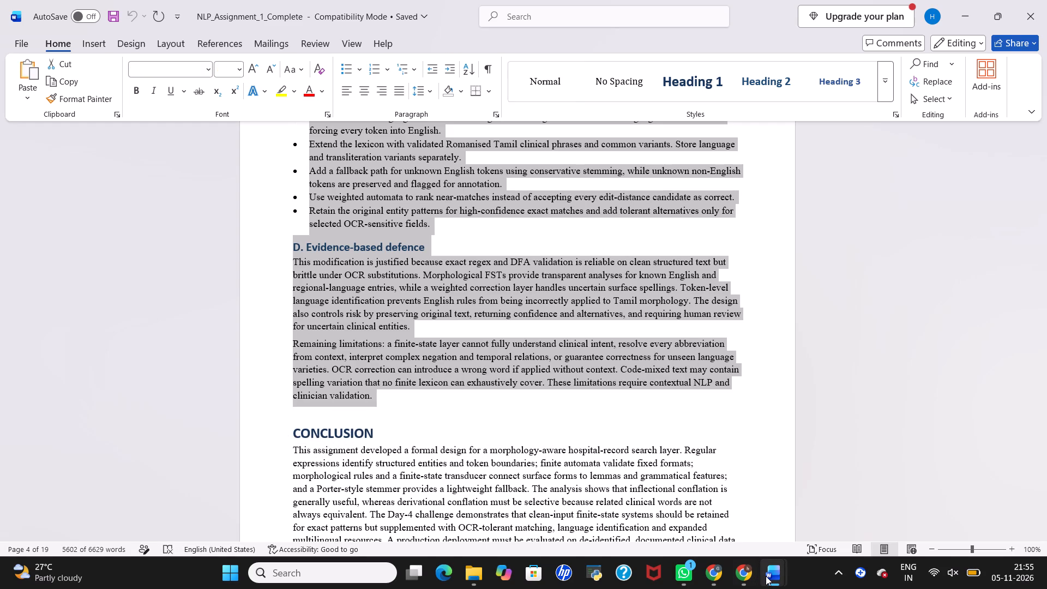
In DSA03_NLP_Assignment-1, paste the copied sections on the line below the closing paragraph of section 1.1.
click(732, 522)
click(720, 514)
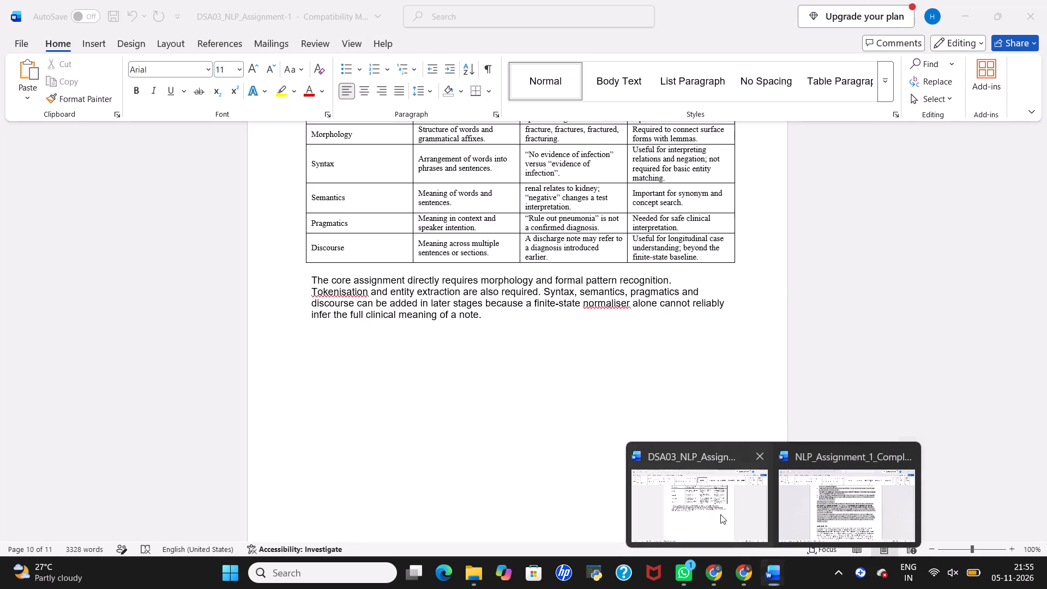
click(313, 338)
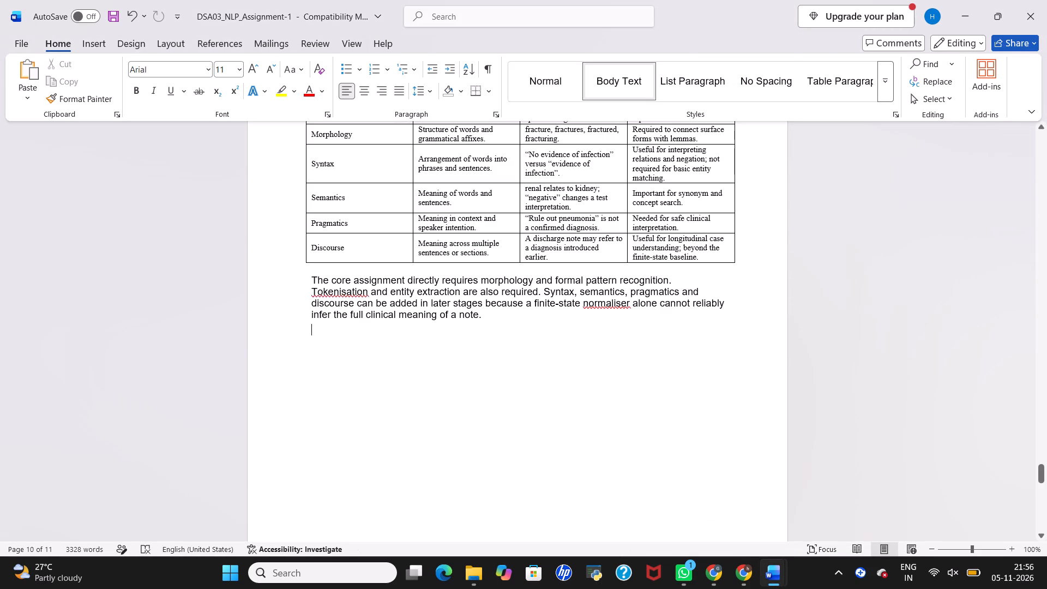
key(ctrl+v)
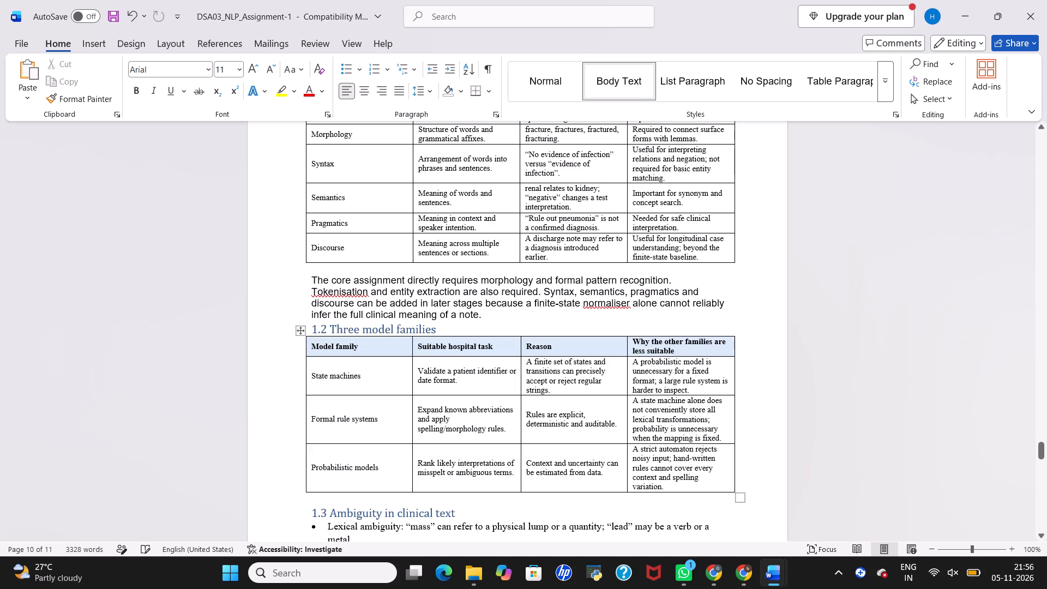
Examine the pasted answers and the task pages before them, checking how the content runs on from the Task 1 heading.
scroll(472, 344, up, 8)
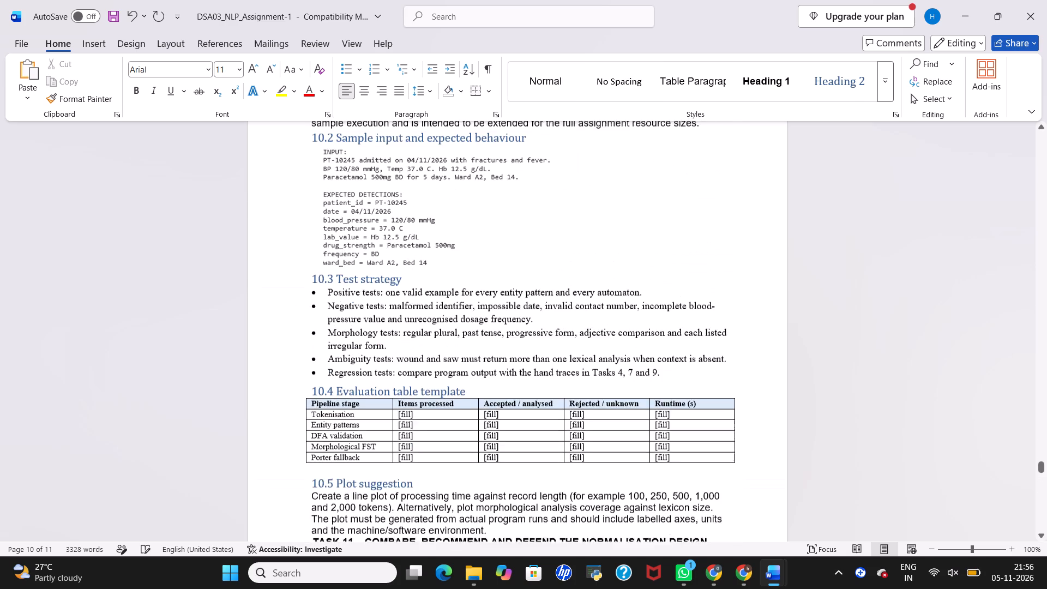
scroll(472, 344, up, 14)
scroll(472, 344, up, 7)
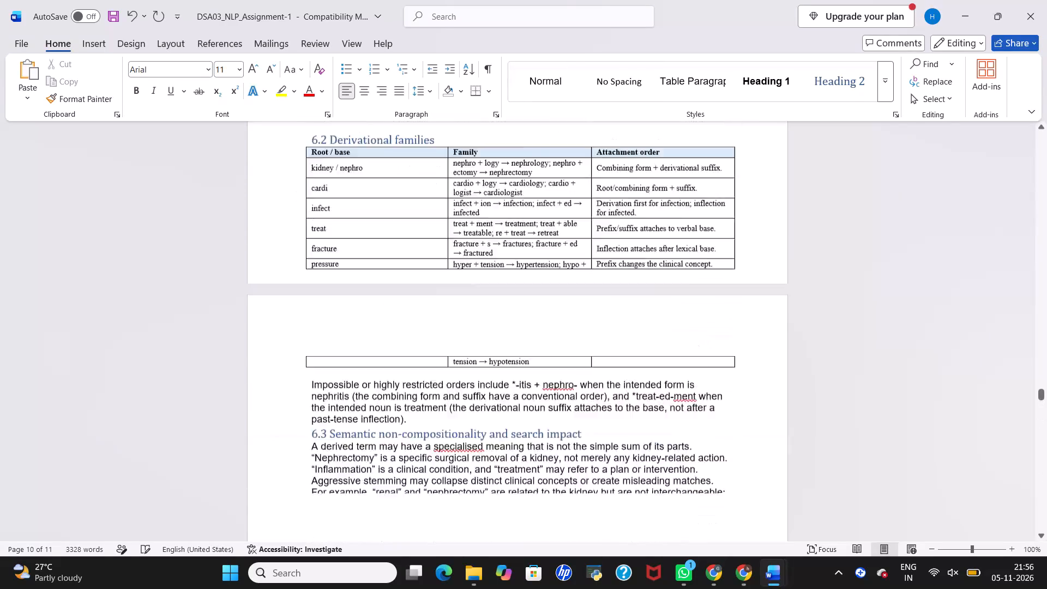
scroll(472, 344, up, 10)
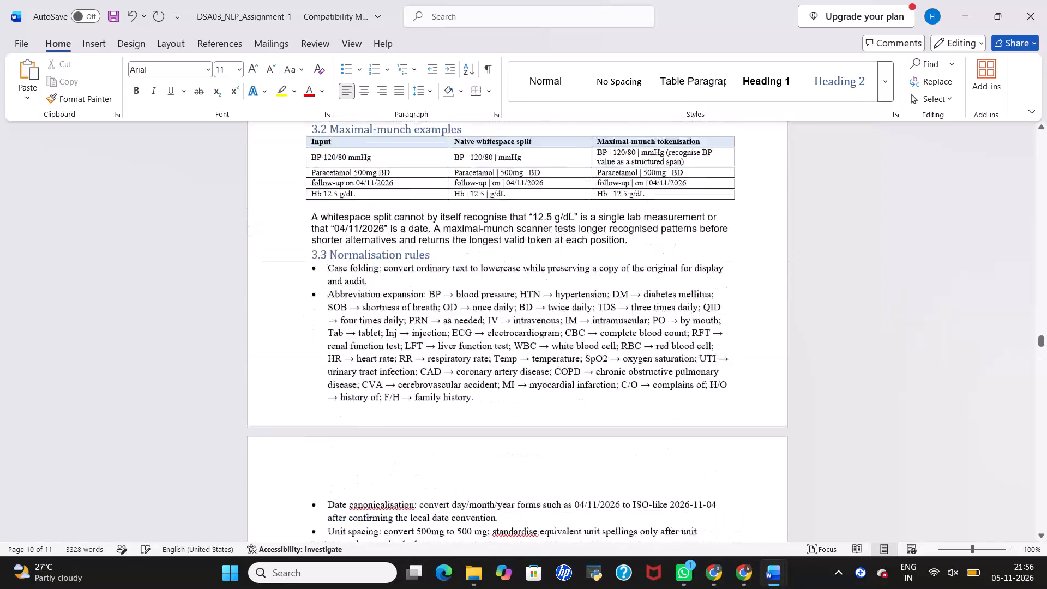
scroll(472, 344, up, 12)
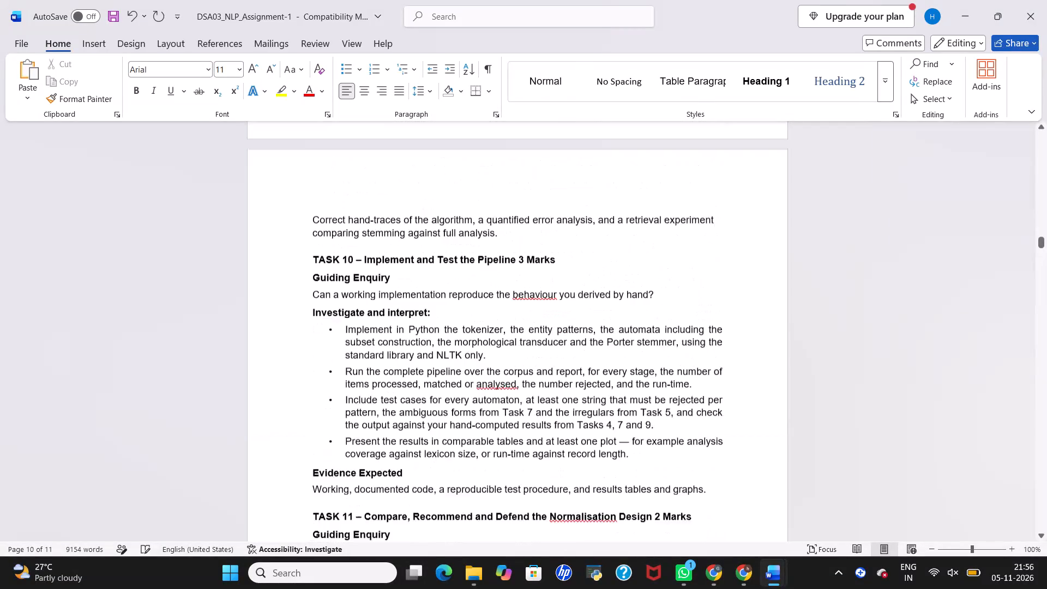
scroll(472, 344, down, 7)
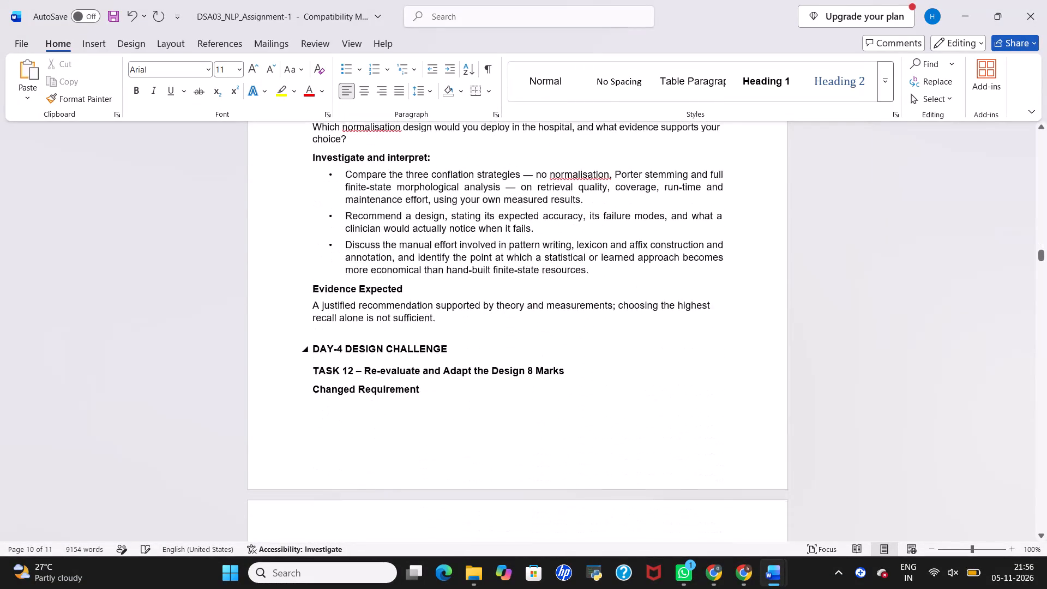
scroll(472, 344, right, 3)
scroll(472, 344, down, 2)
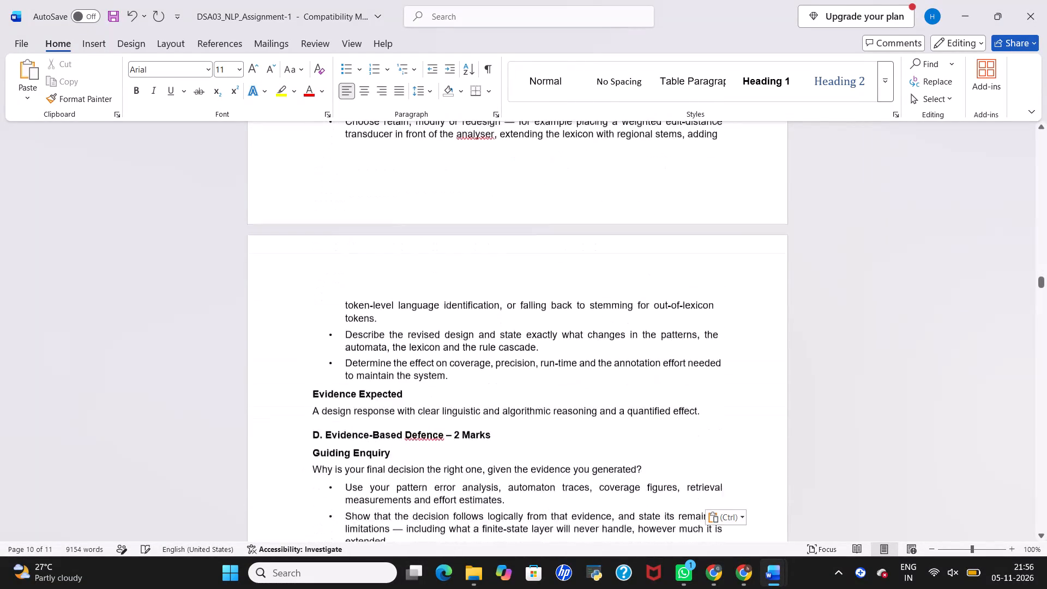
scroll(472, 344, down, 7)
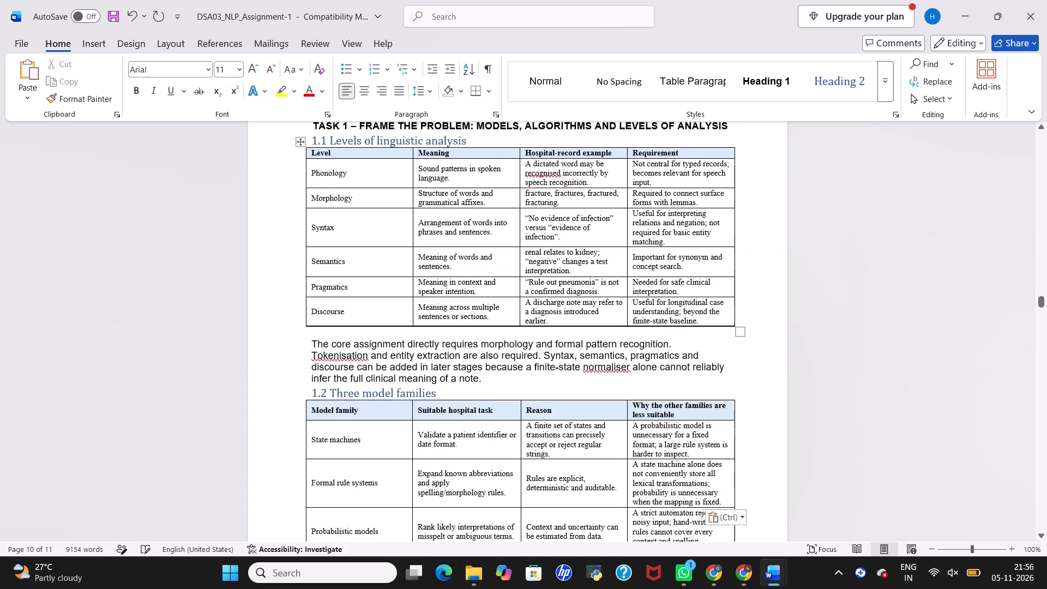
scroll(472, 344, up, 1)
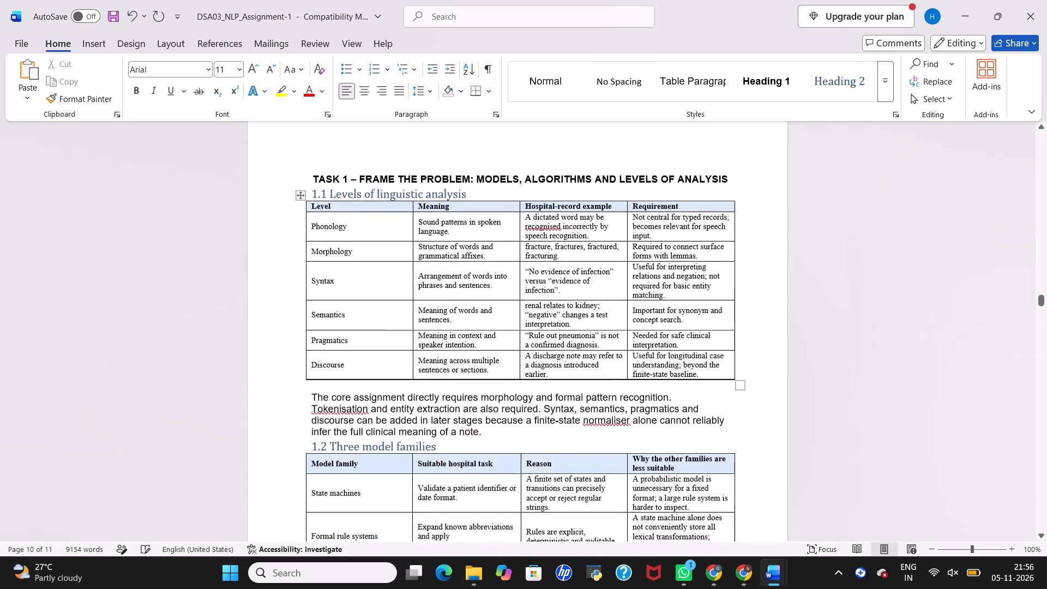
scroll(472, 344, up, 2)
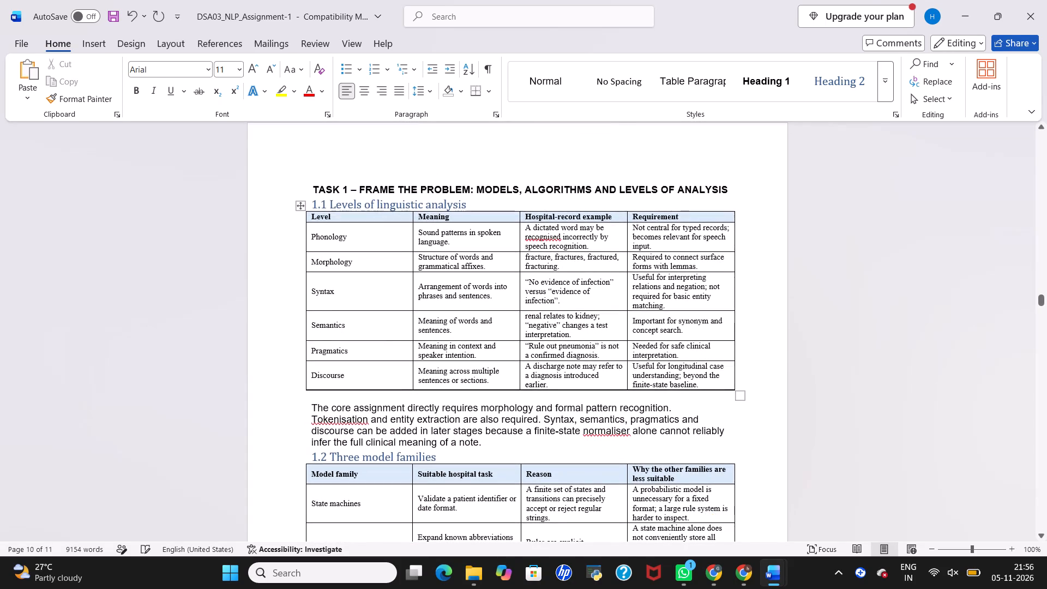
scroll(472, 344, up, 2)
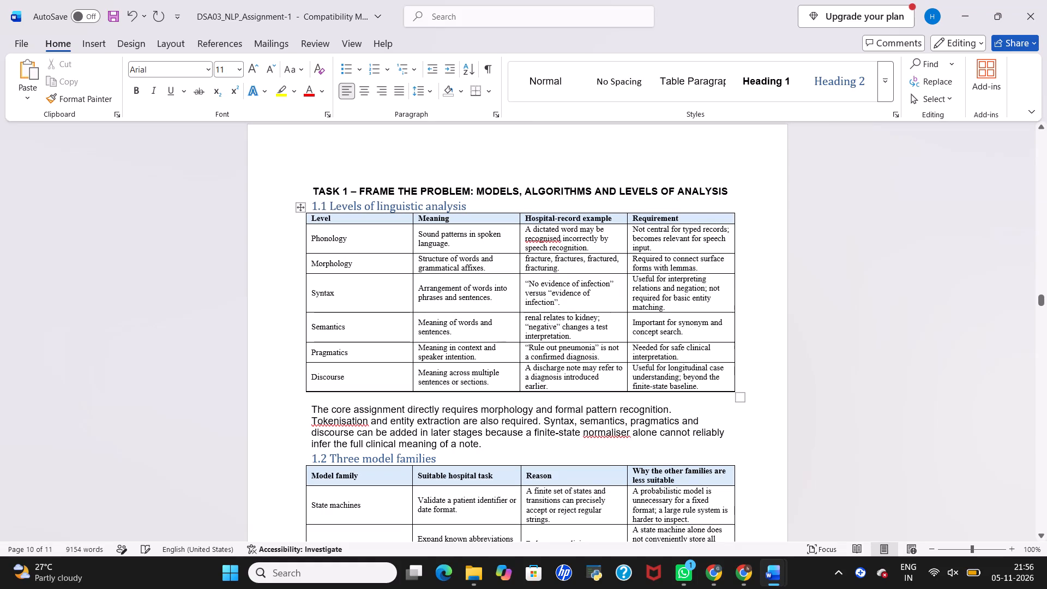
Change the font of the entire DSA03_NLP_Assignment-1 document to Times New Roman.
click(611, 316)
click(576, 322)
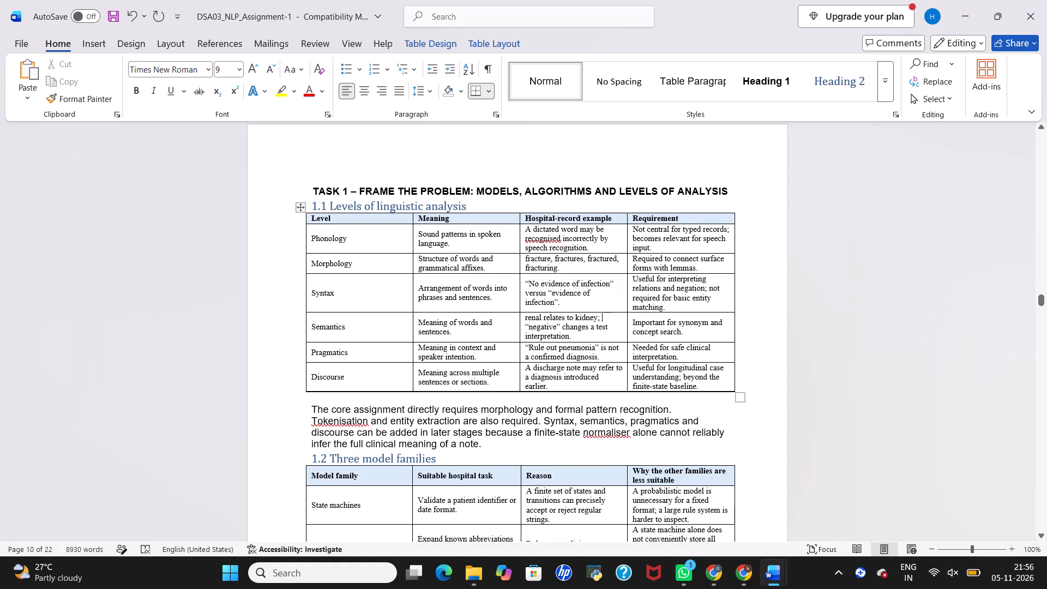
click(510, 425)
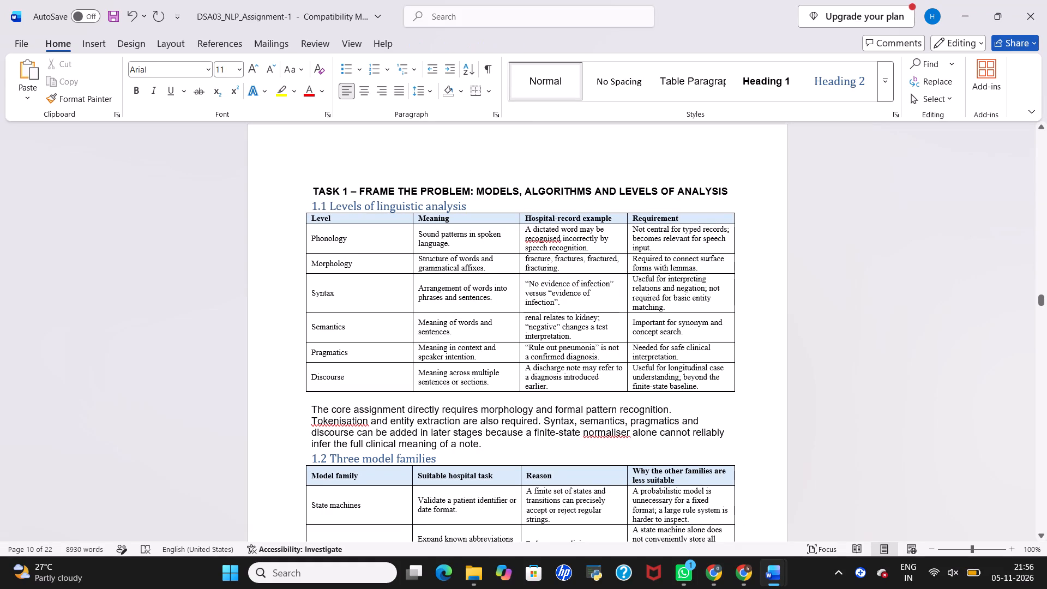
click(506, 374)
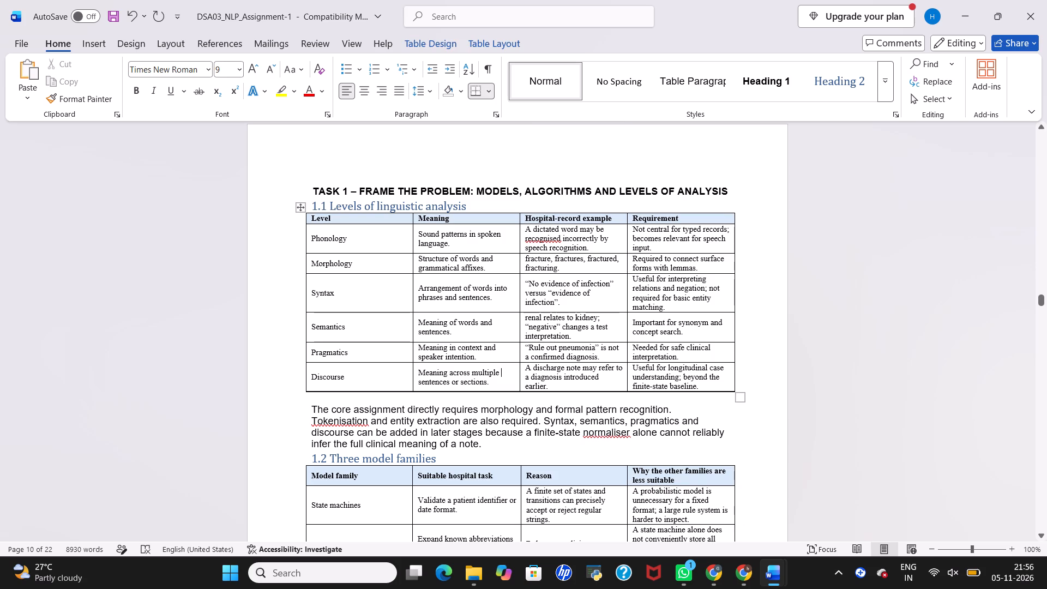
click(503, 429)
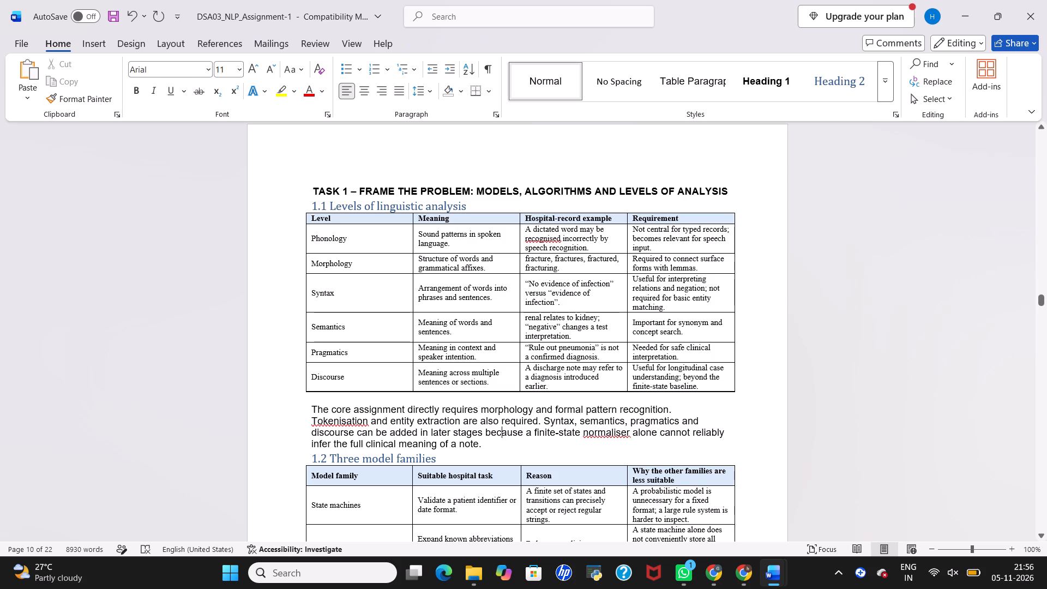
key(ctrl+a)
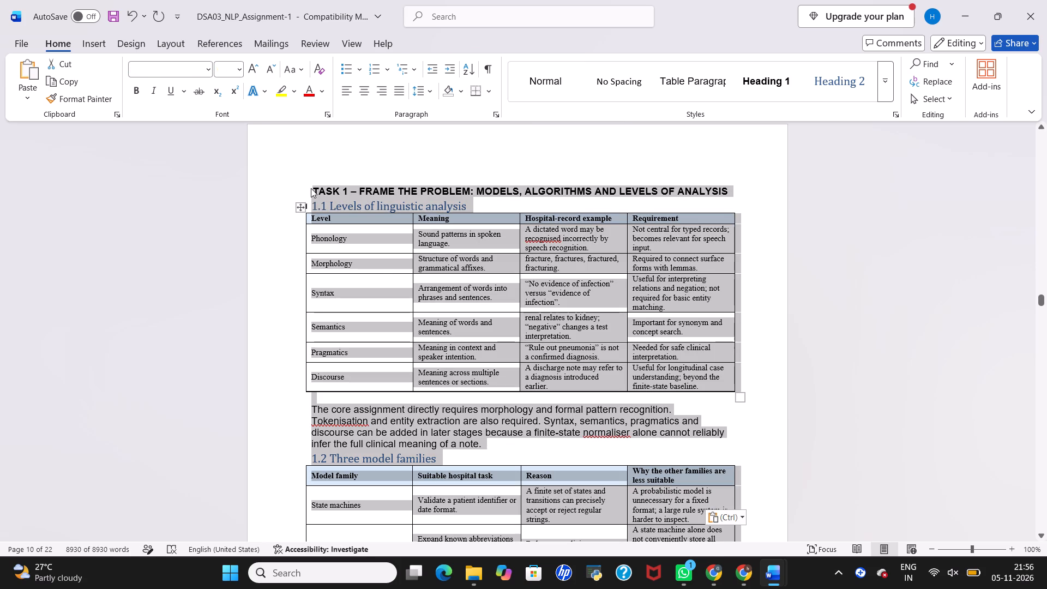
click(210, 69)
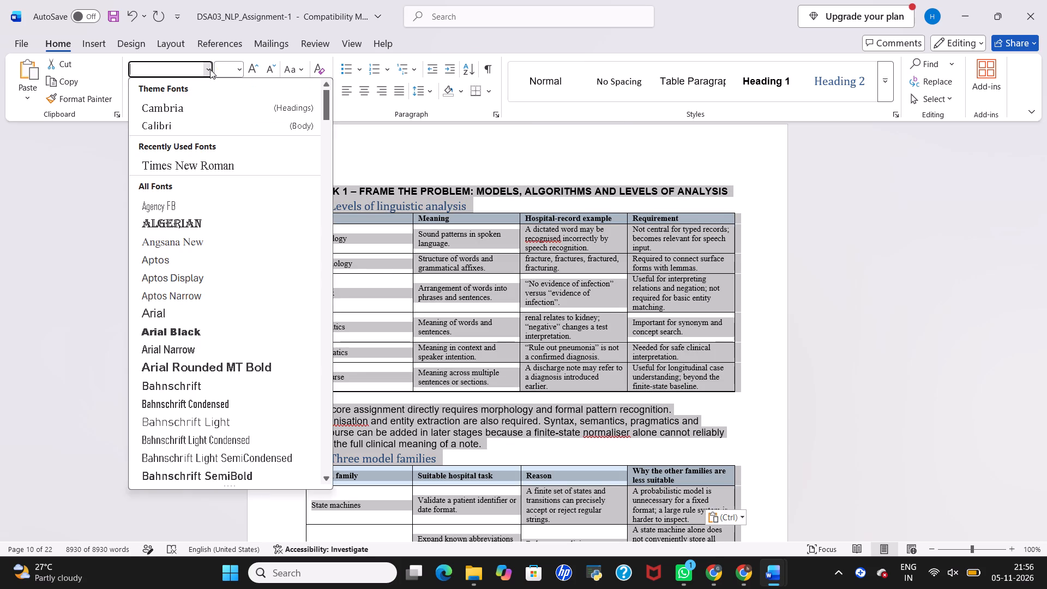
click(211, 167)
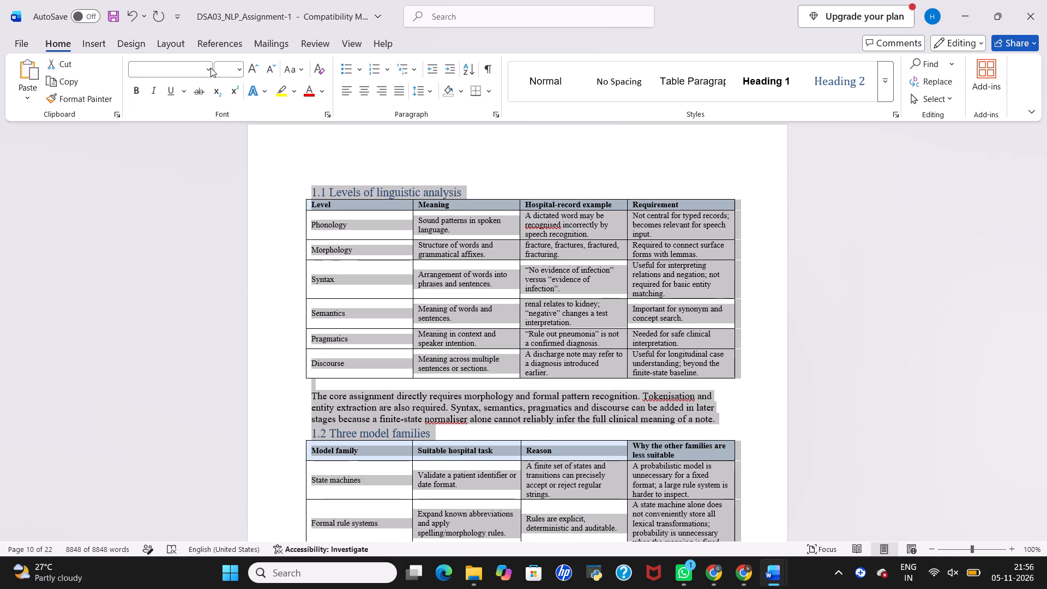
click(209, 68)
click(202, 169)
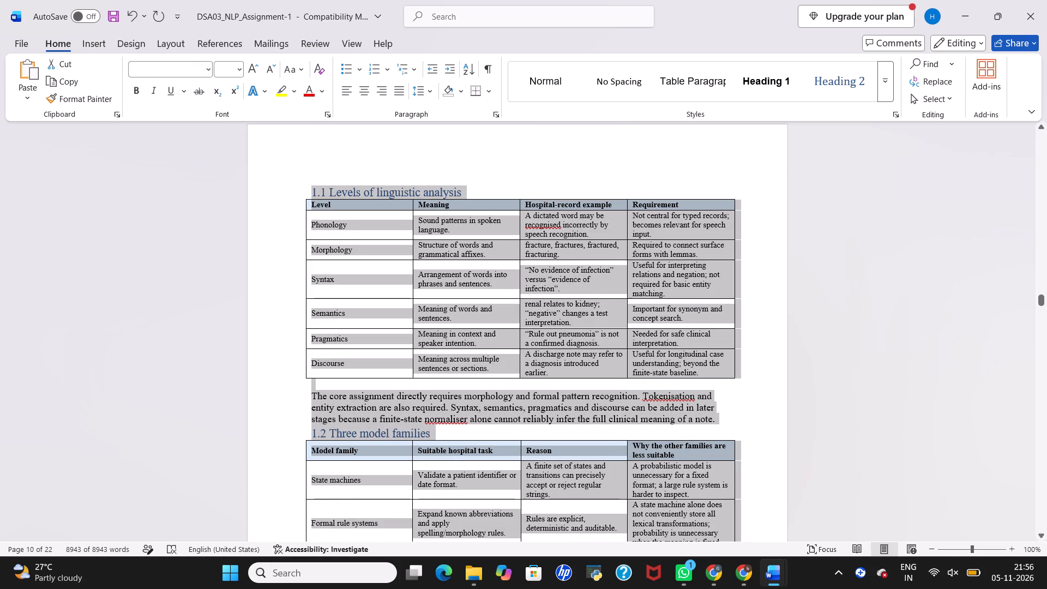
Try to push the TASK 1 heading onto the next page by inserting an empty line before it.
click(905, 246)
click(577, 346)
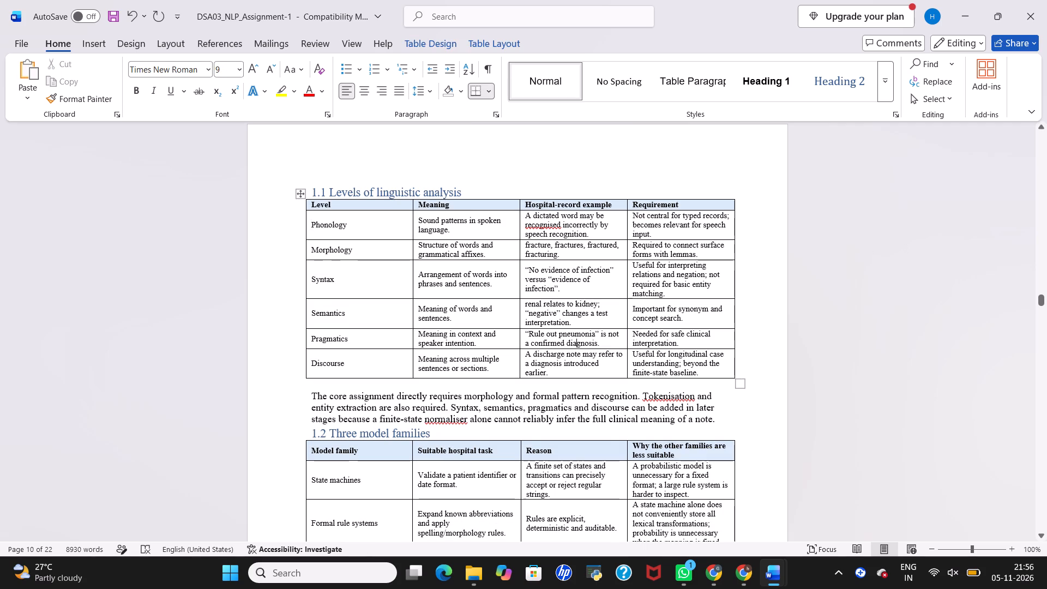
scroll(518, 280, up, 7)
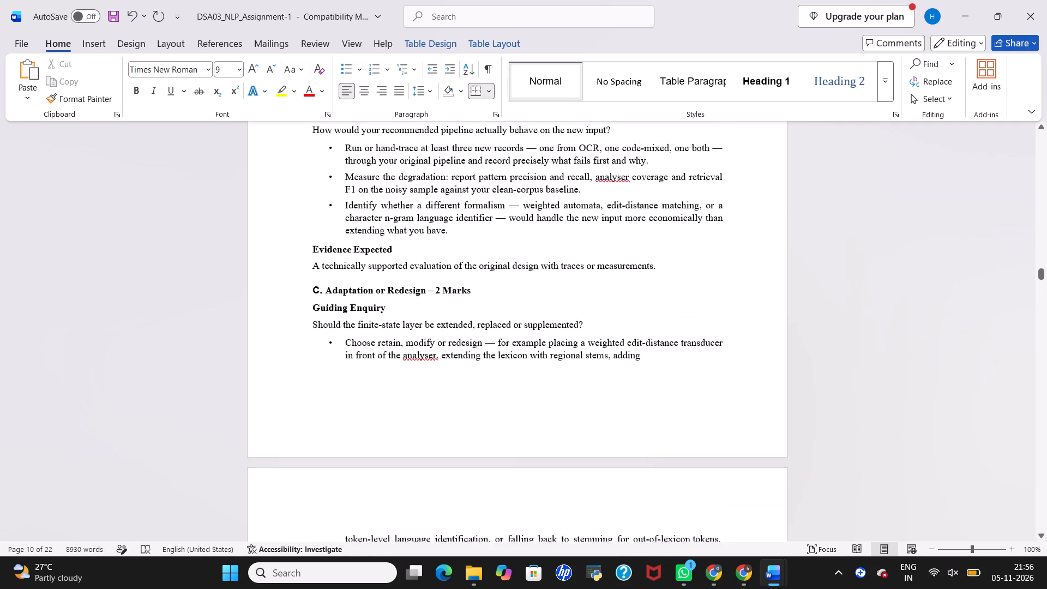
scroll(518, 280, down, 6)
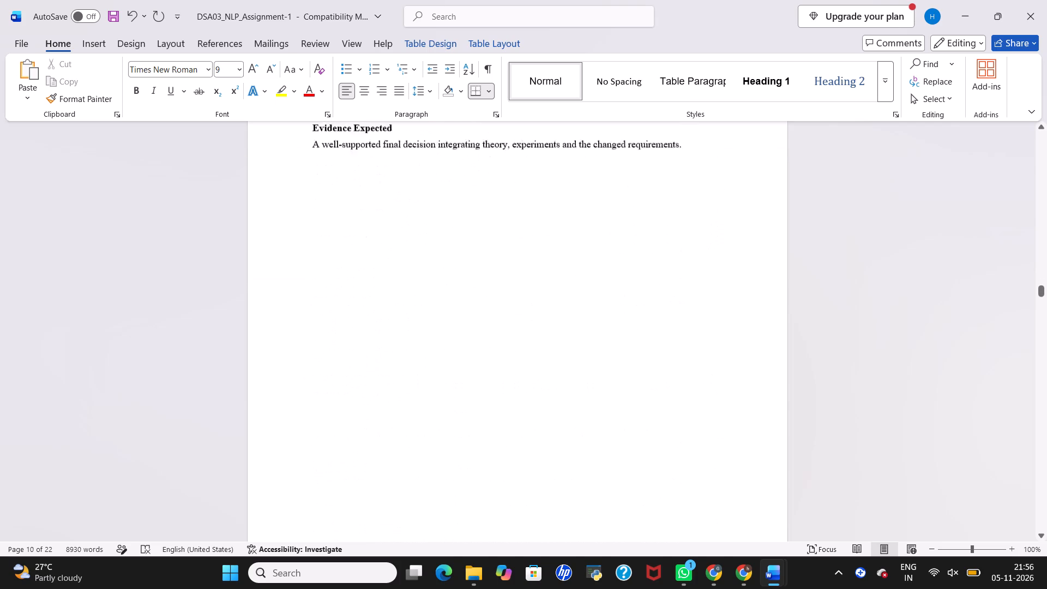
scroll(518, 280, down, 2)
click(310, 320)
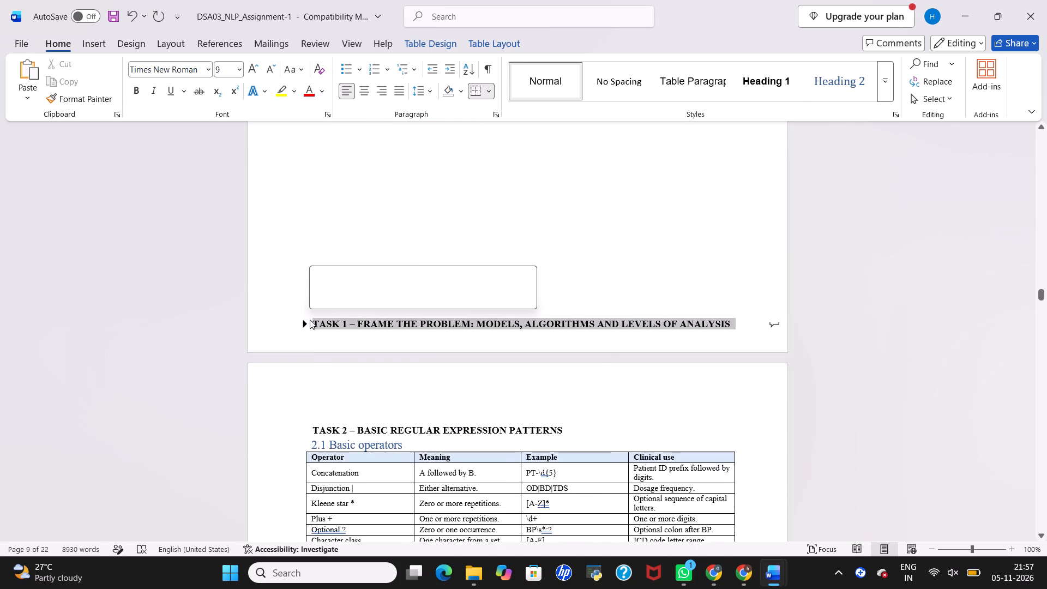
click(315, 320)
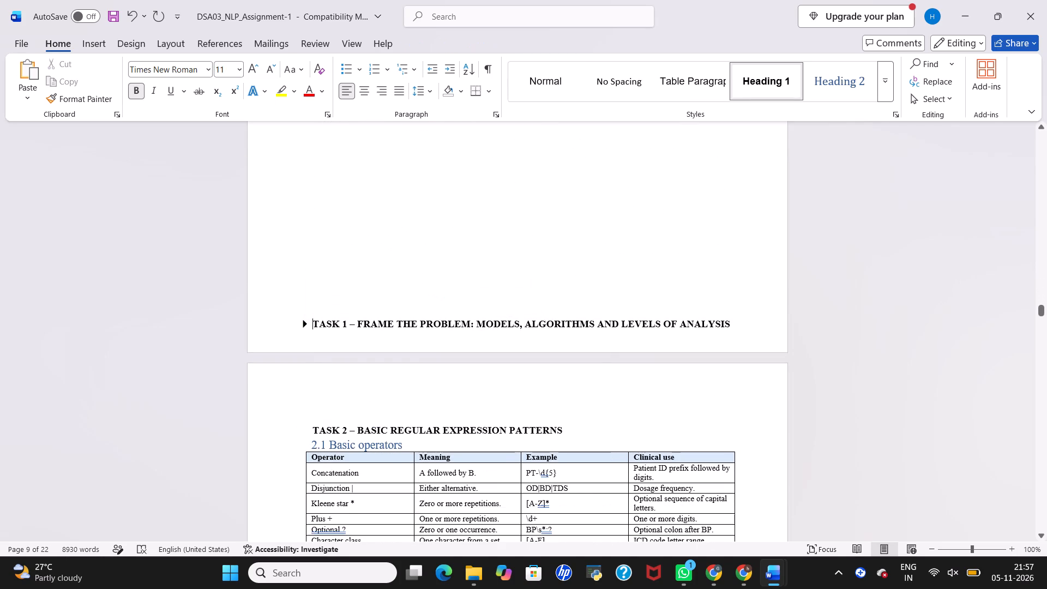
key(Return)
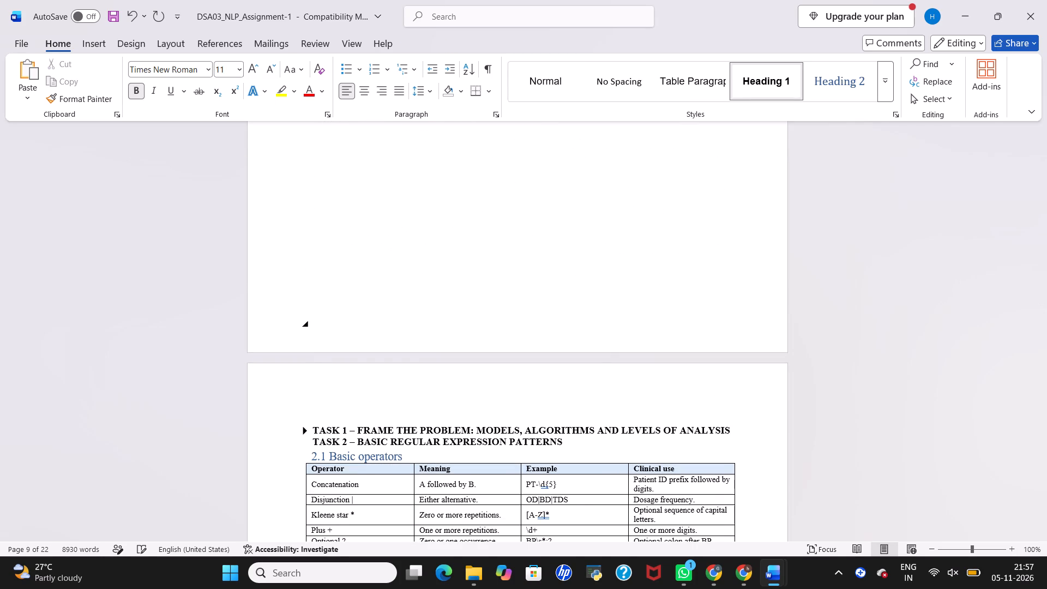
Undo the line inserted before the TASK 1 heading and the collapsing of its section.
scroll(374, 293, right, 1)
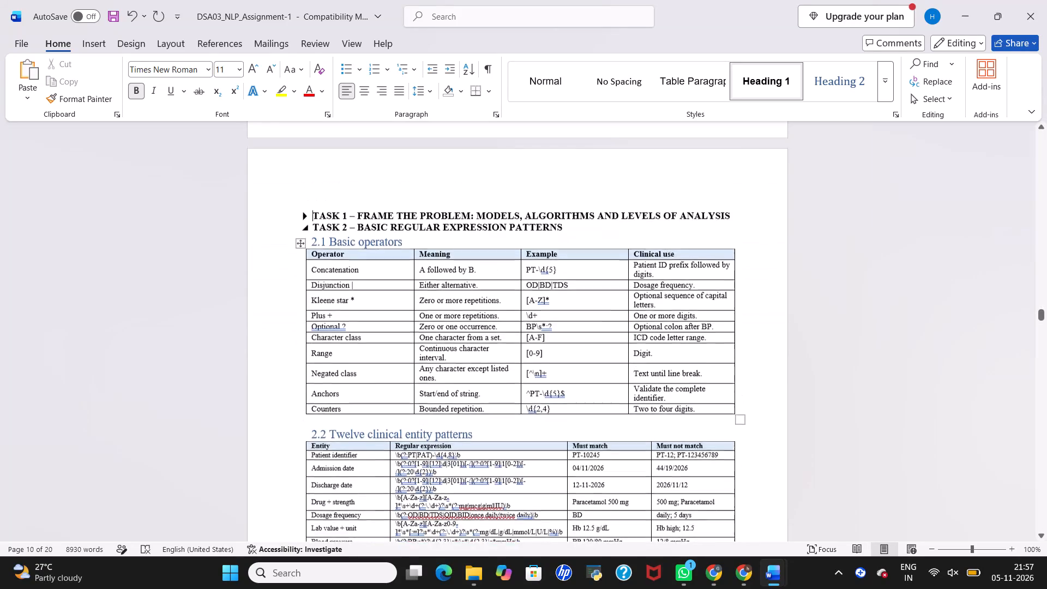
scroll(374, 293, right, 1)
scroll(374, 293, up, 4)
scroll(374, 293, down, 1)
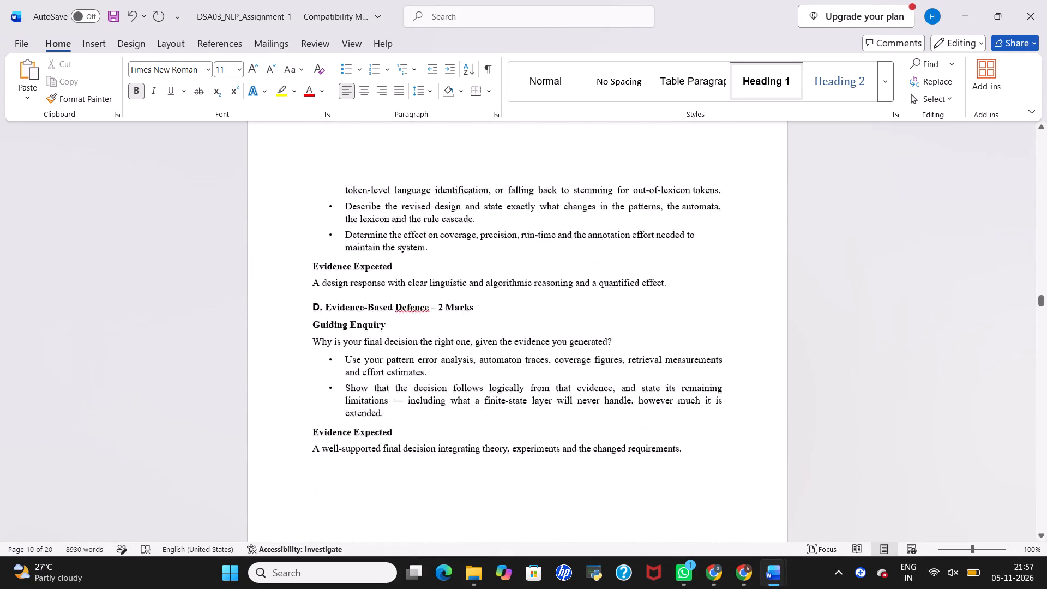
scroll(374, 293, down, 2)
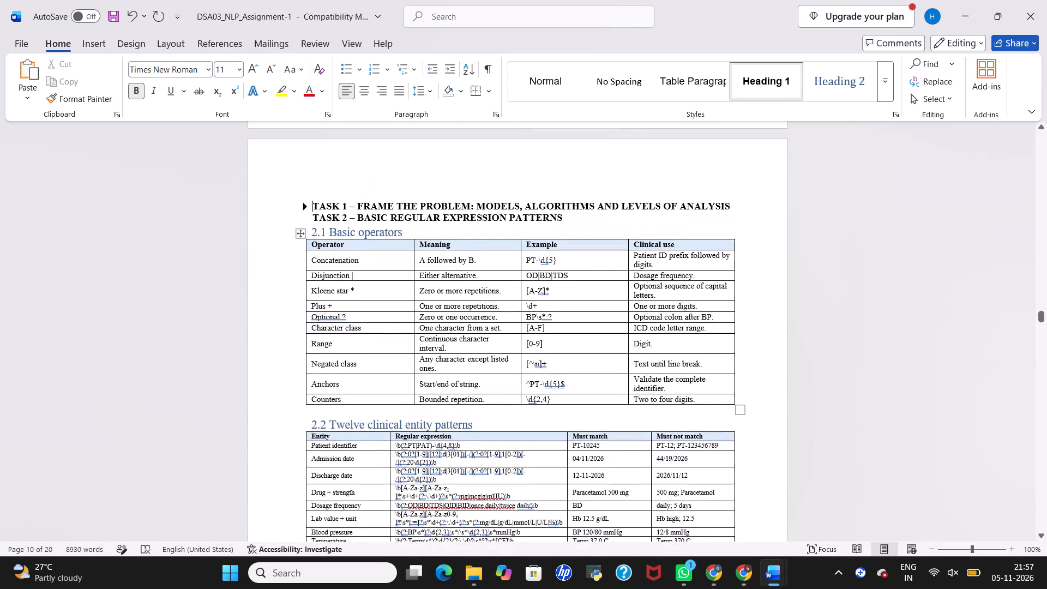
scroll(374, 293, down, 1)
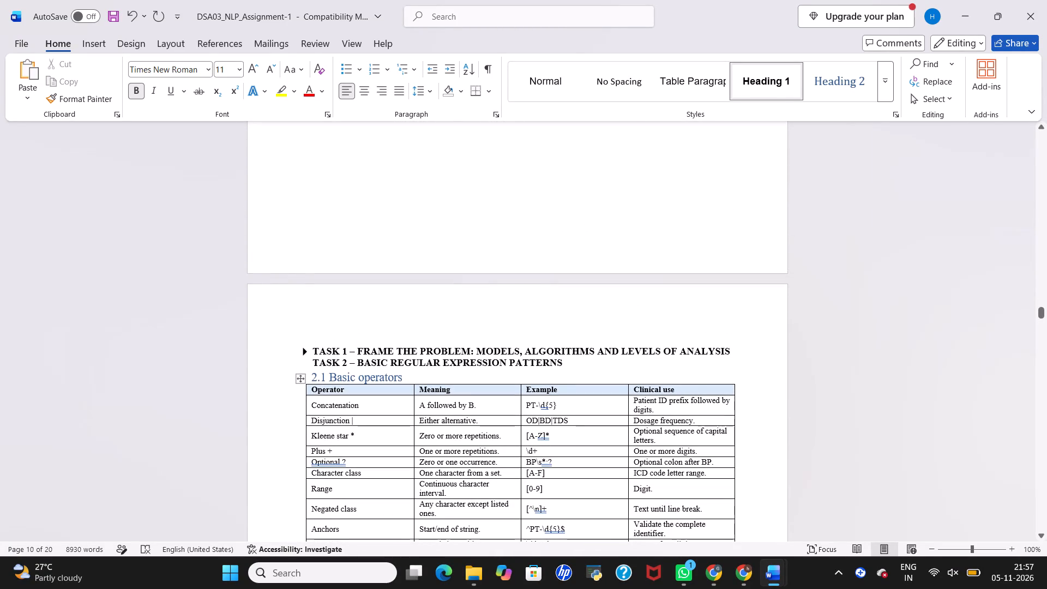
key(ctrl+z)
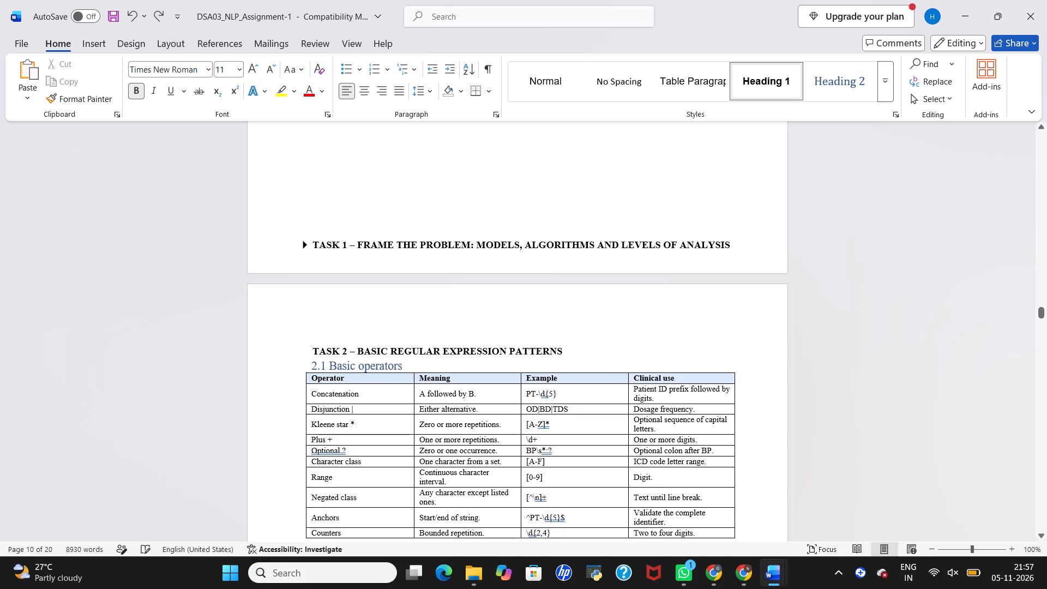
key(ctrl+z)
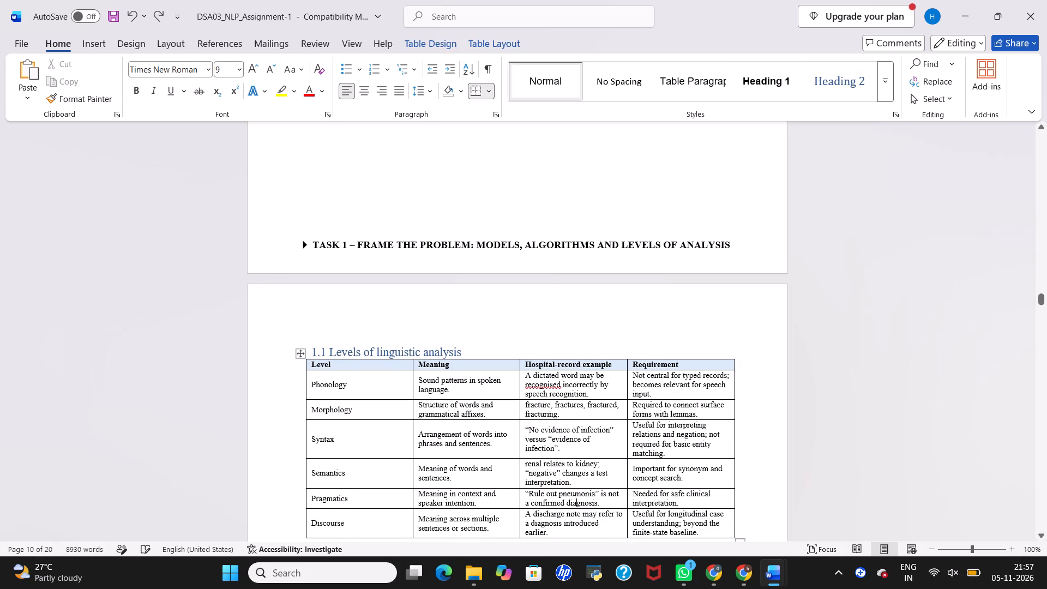
Insert an empty line before the TASK 1 heading so it starts the page containing section 1.1.
scroll(413, 365, down, 3)
scroll(413, 365, right, 2)
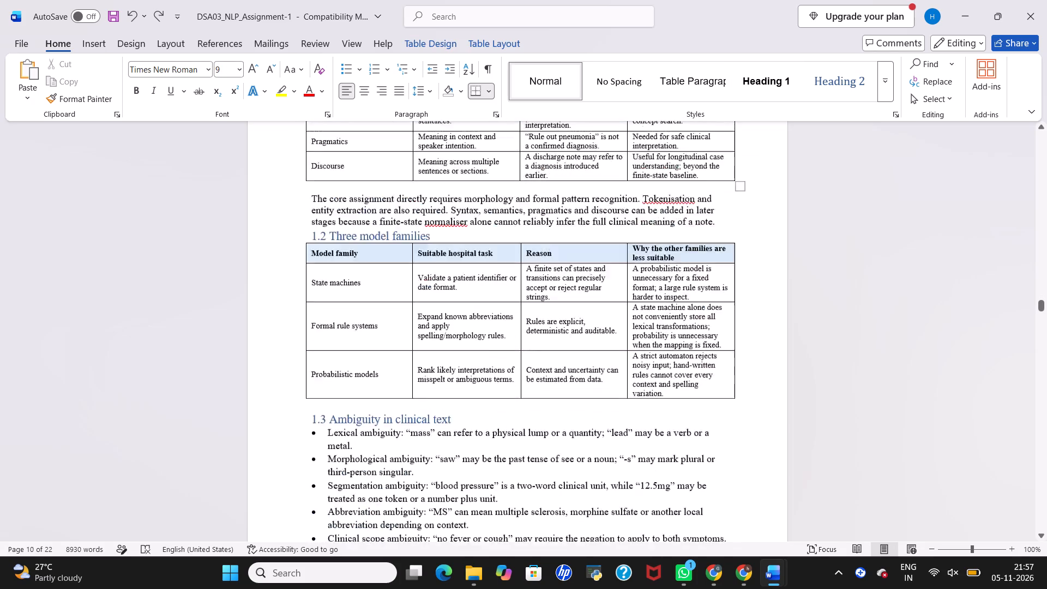
scroll(413, 365, right, 3)
scroll(413, 365, up, 3)
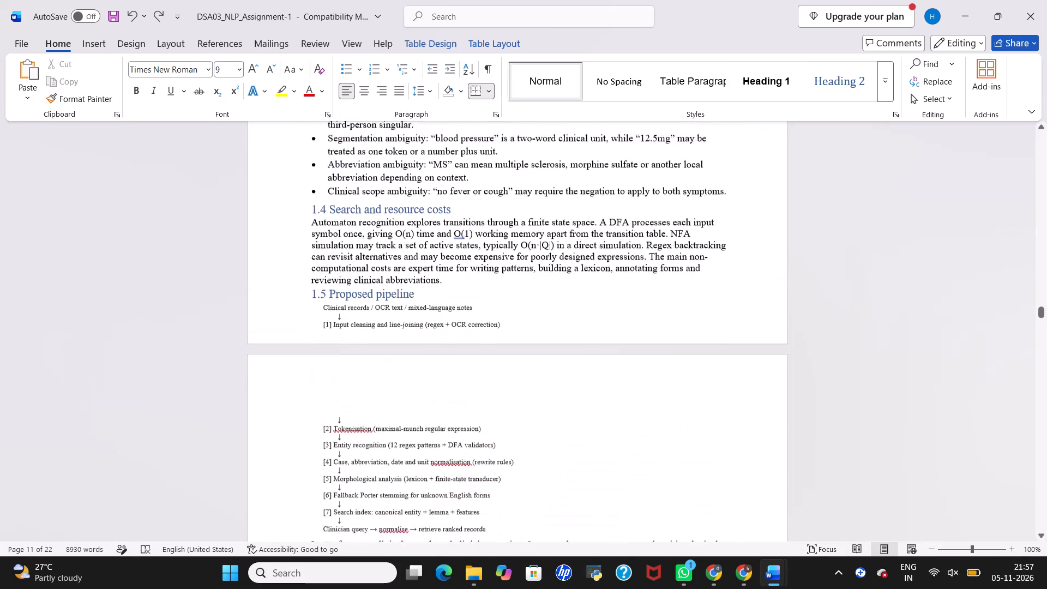
scroll(413, 365, up, 4)
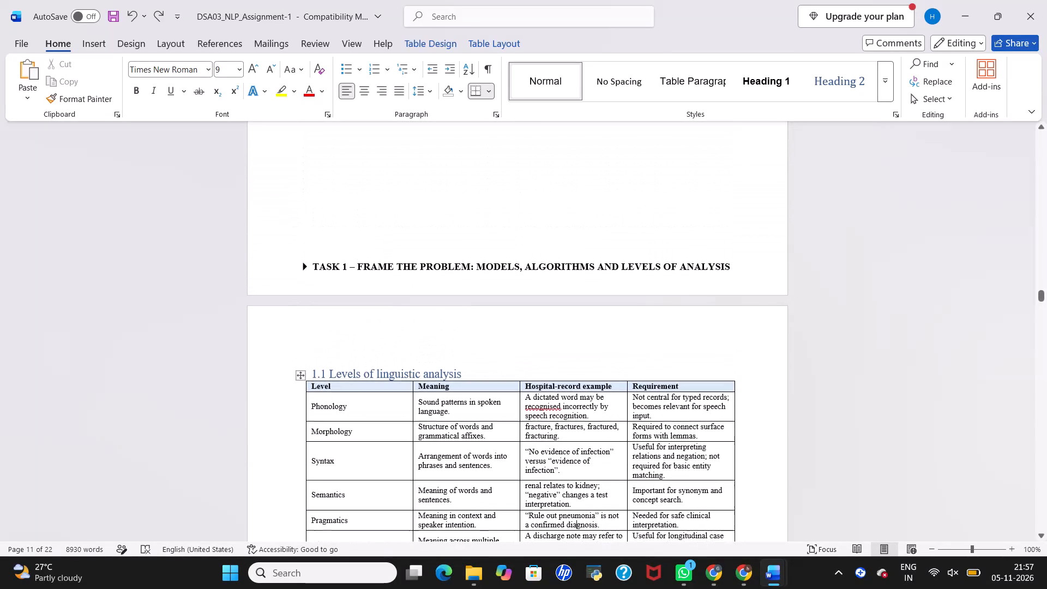
click(311, 268)
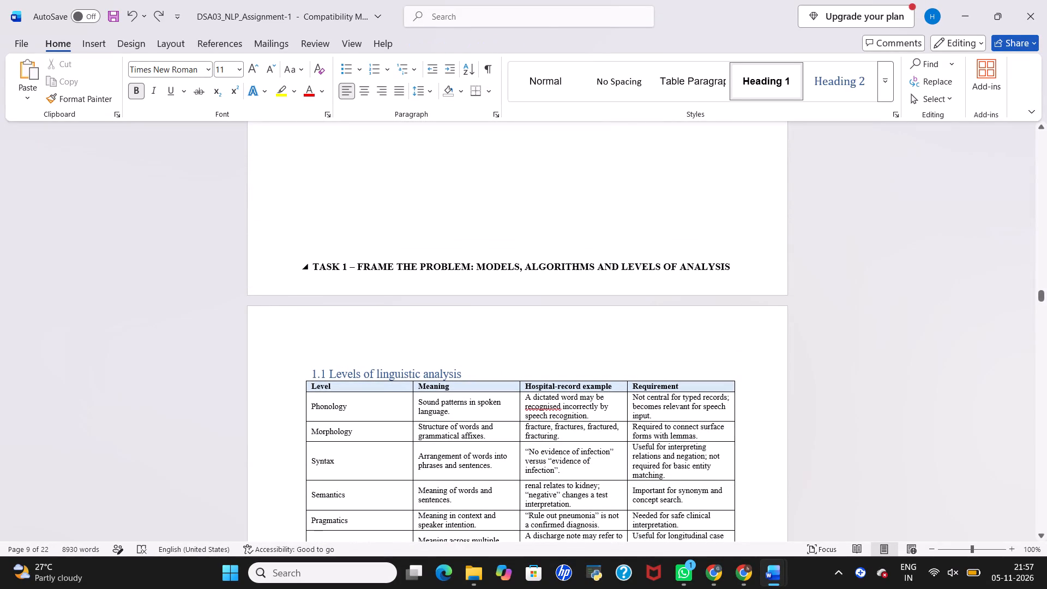
key(Return)
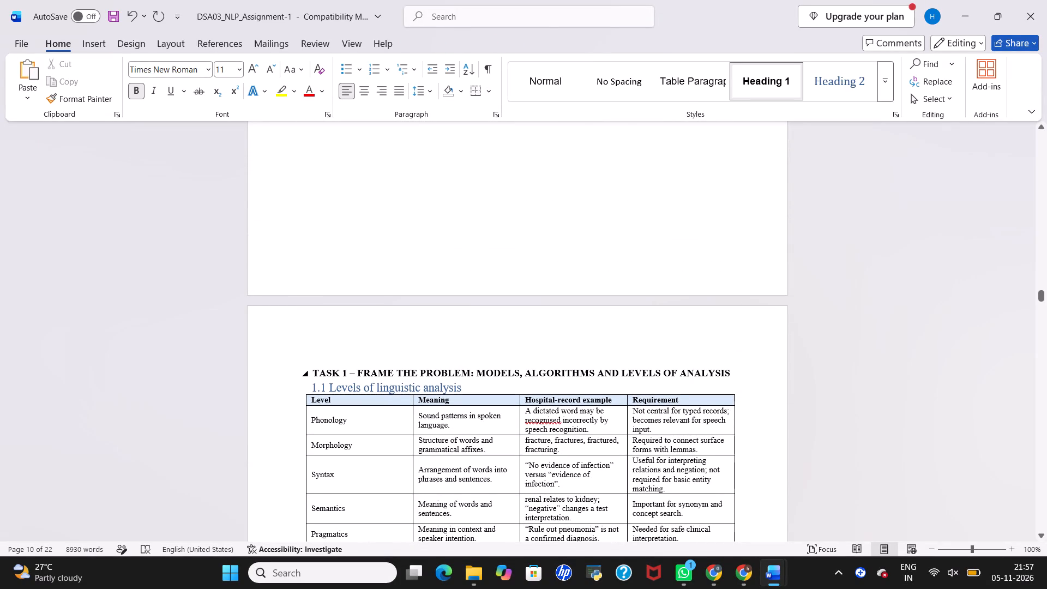
key(BackSpace)
key(Return)
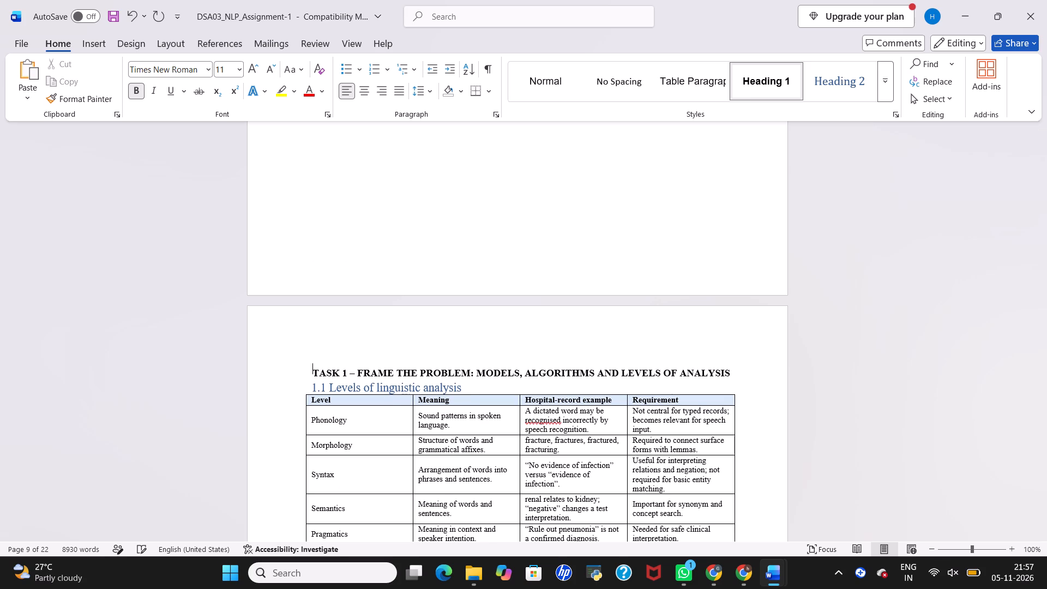
Examine the Task 1 and Task 2 answers and the Day-4 design challenge pages before them, checking the layout around the TASK 1 heading.
scroll(470, 362, down, 3)
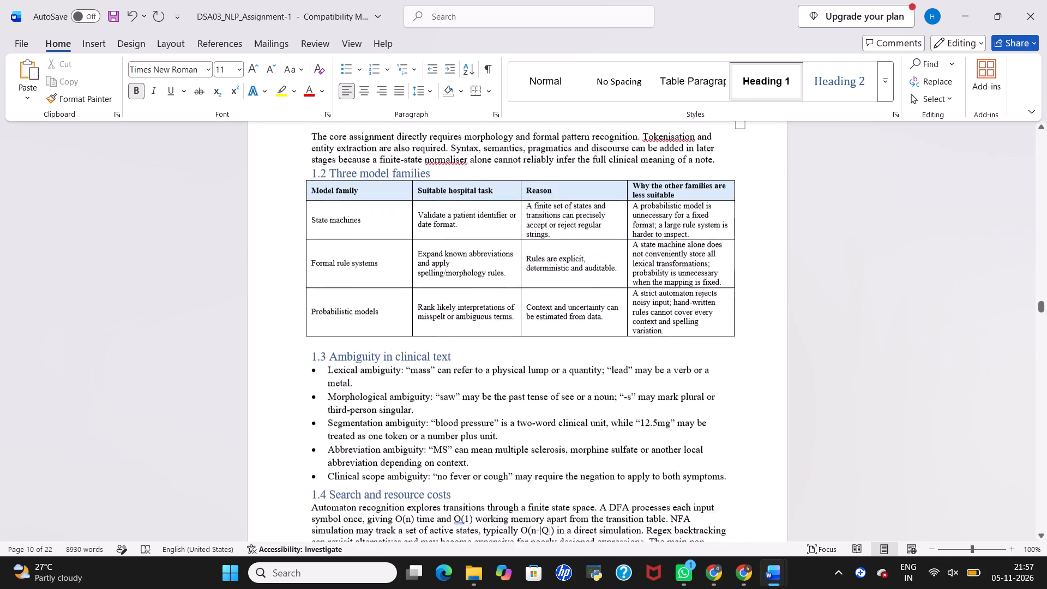
scroll(470, 362, down, 5)
scroll(470, 362, up, 1)
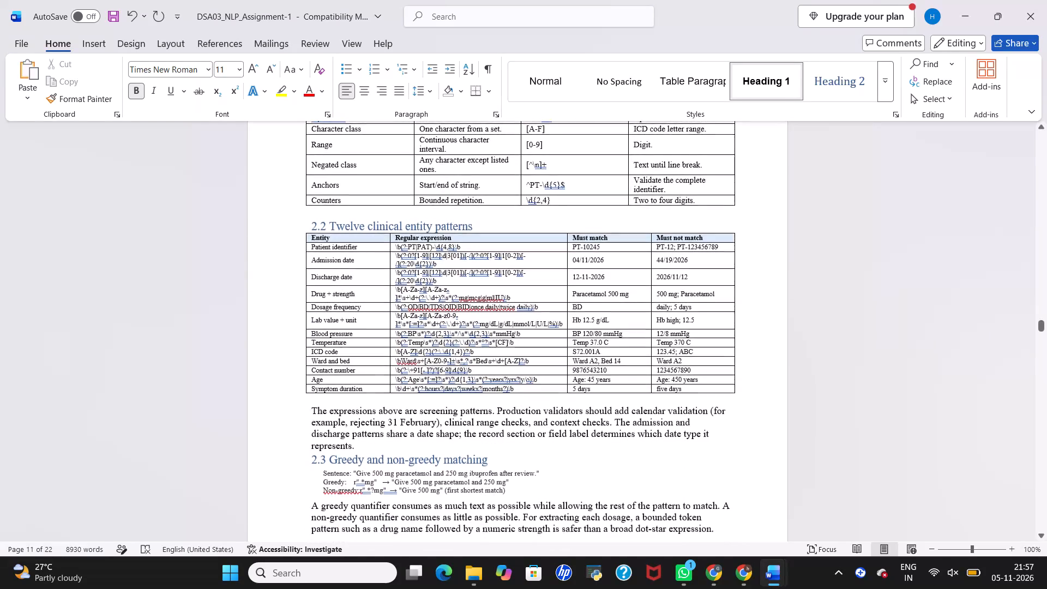
scroll(470, 362, up, 1)
scroll(470, 362, down, 4)
scroll(470, 362, up, 1)
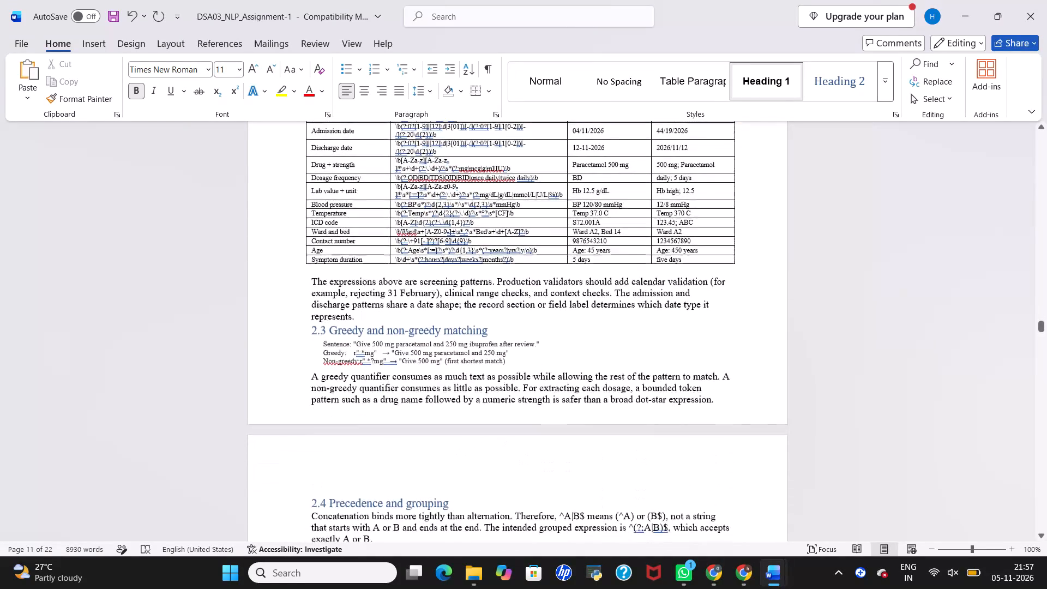
scroll(470, 362, up, 19)
scroll(470, 362, right, 1)
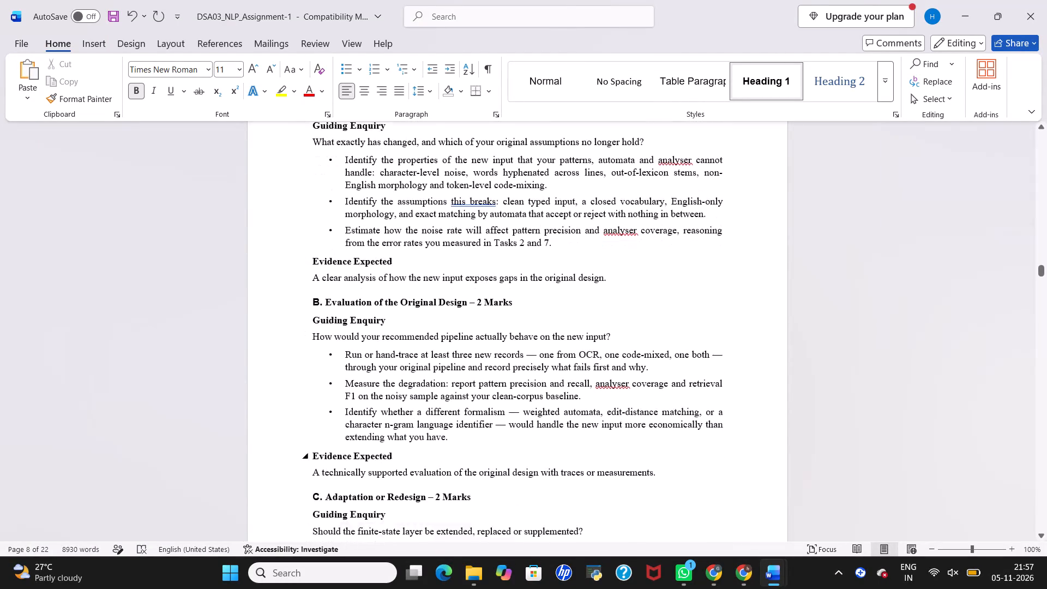
scroll(470, 362, right, 1)
scroll(470, 362, up, 2)
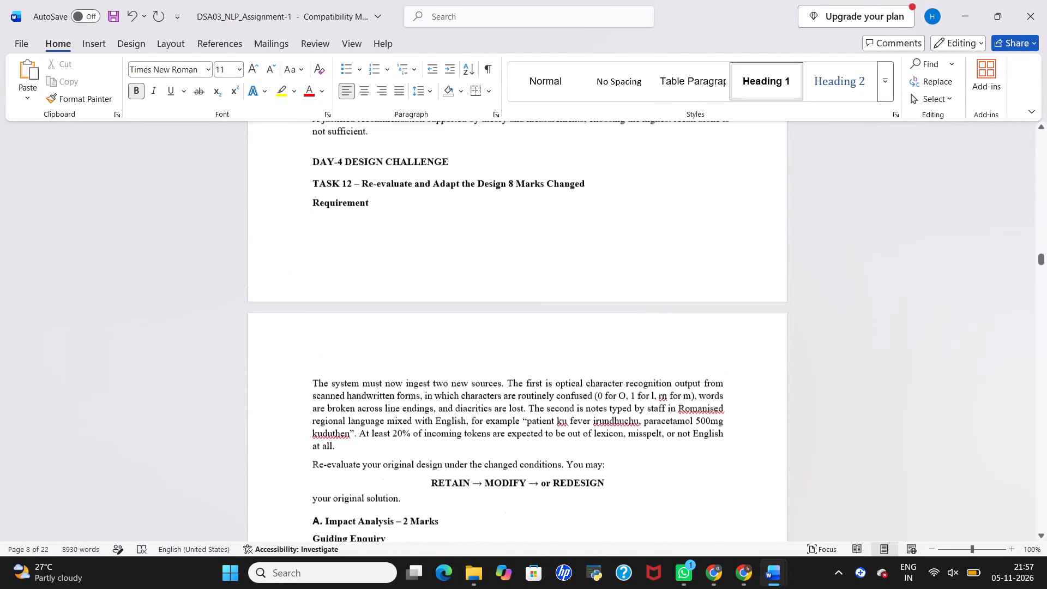
scroll(470, 362, up, 2)
scroll(470, 362, down, 7)
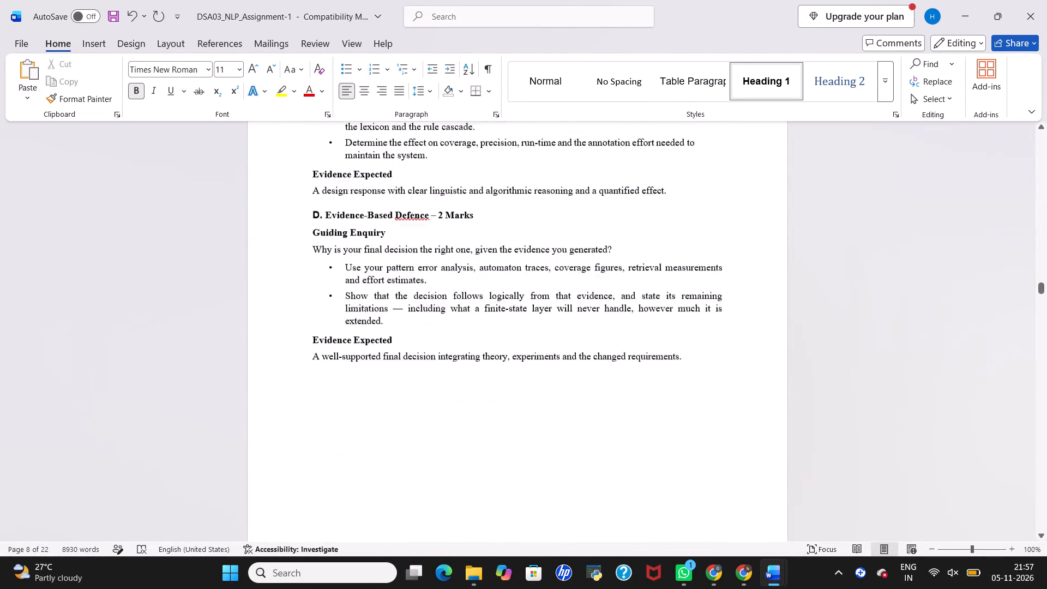
scroll(470, 362, down, 1)
scroll(470, 362, right, 1)
scroll(470, 362, down, 3)
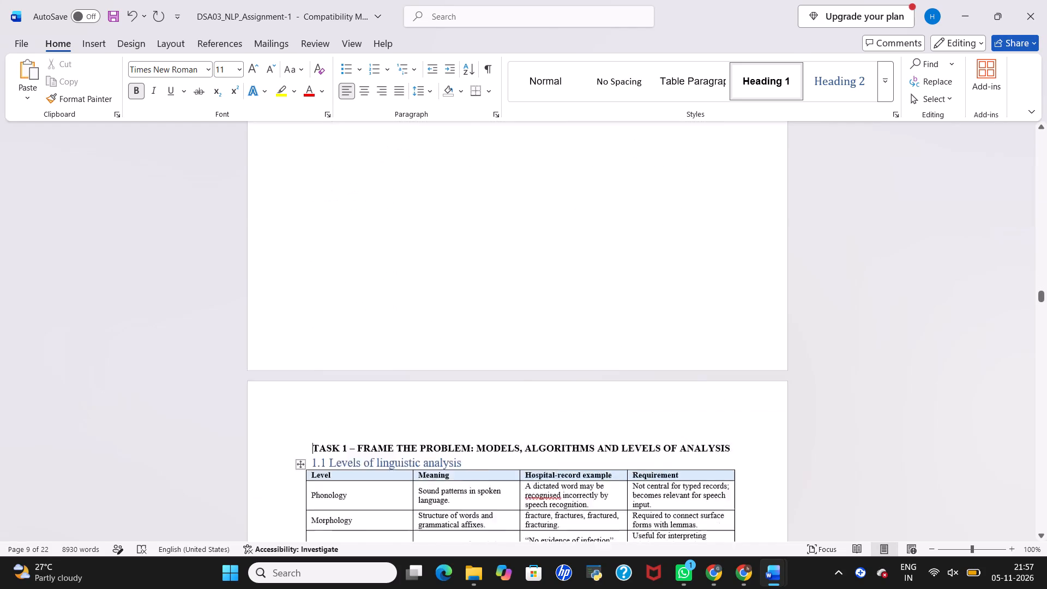
scroll(470, 362, down, 2)
scroll(470, 362, up, 3)
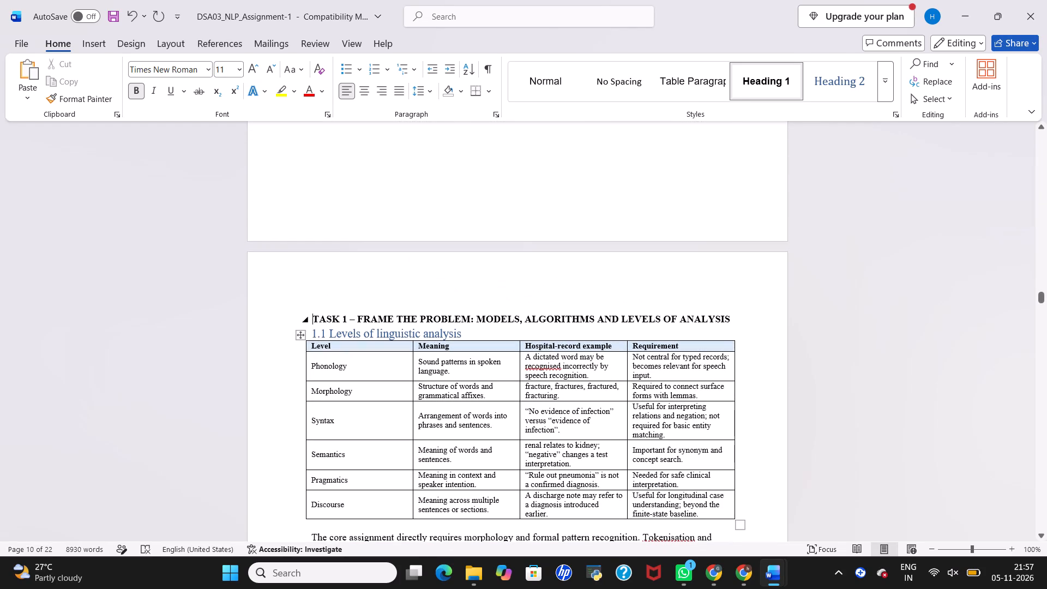
Set the font size of the whole TASK 1 – FRAME THE PROBLEM heading to 16.
drag(312, 318, 524, 317)
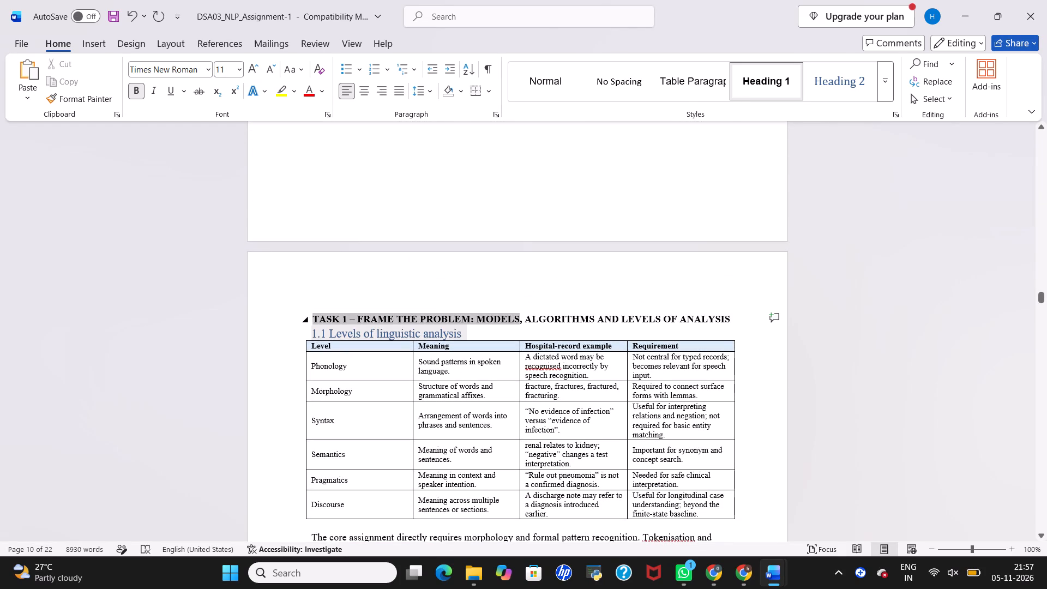
drag(524, 317, 750, 320)
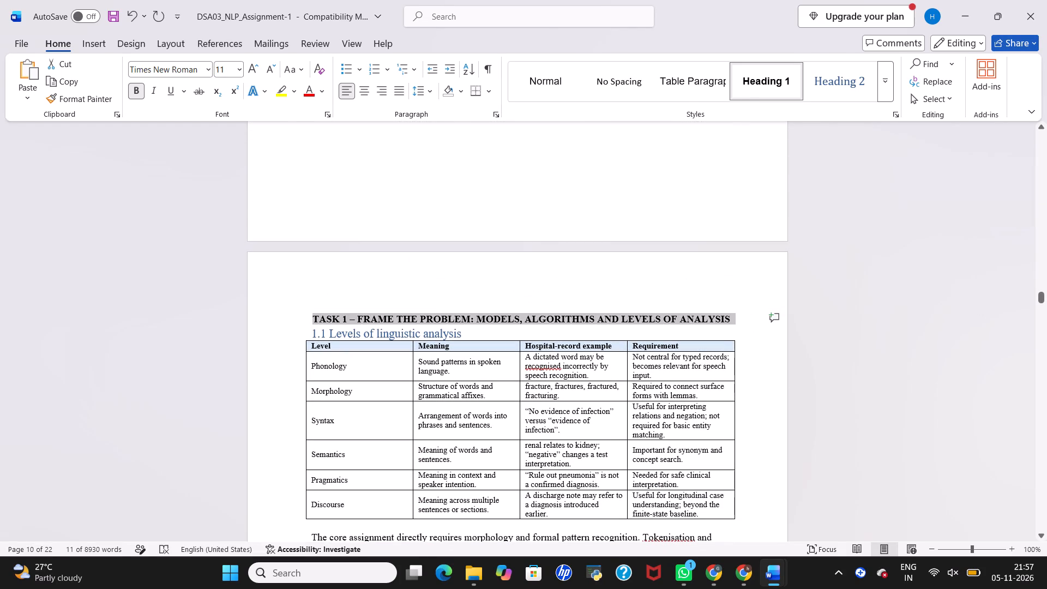
click(225, 68)
text(16)
key(Return)
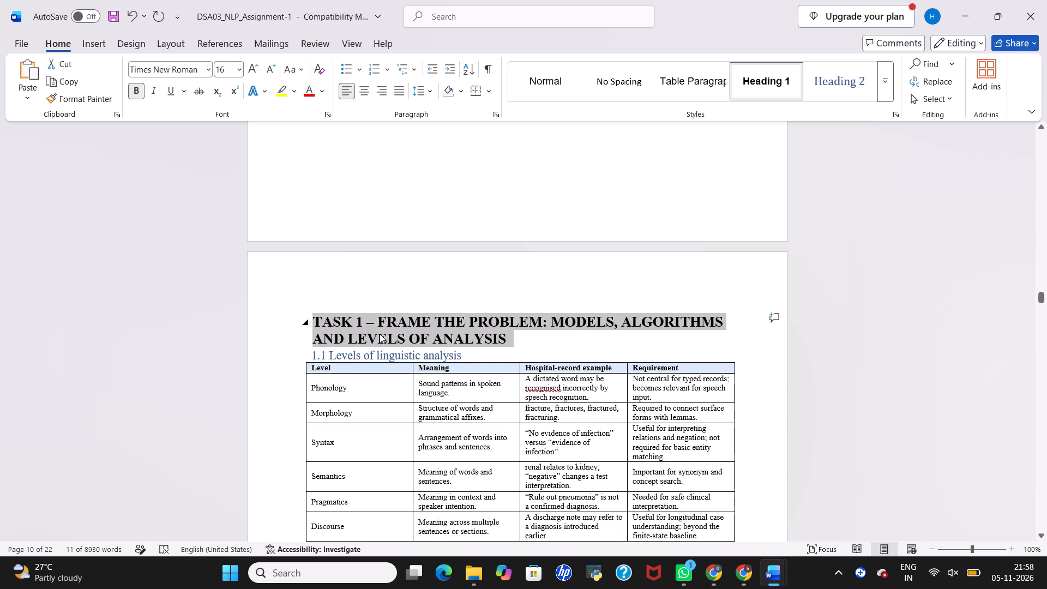
click(913, 282)
Insert an empty line between the end of section 1.5 and the TASK 2 – BASIC REGULAR EXPRESSION PATTERNS heading.
scroll(517, 423, down, 1)
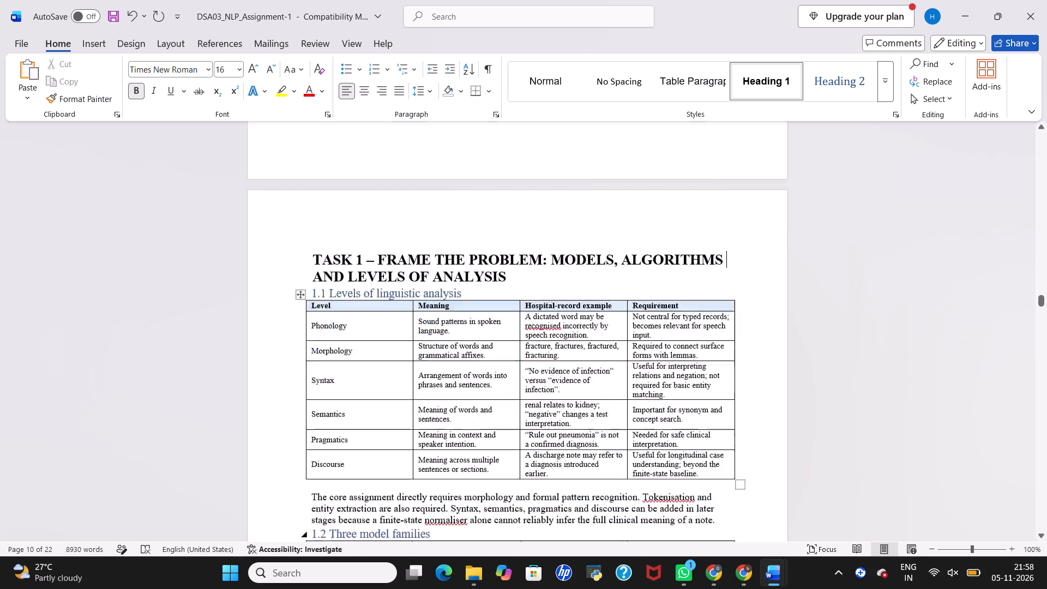
scroll(517, 423, down, 7)
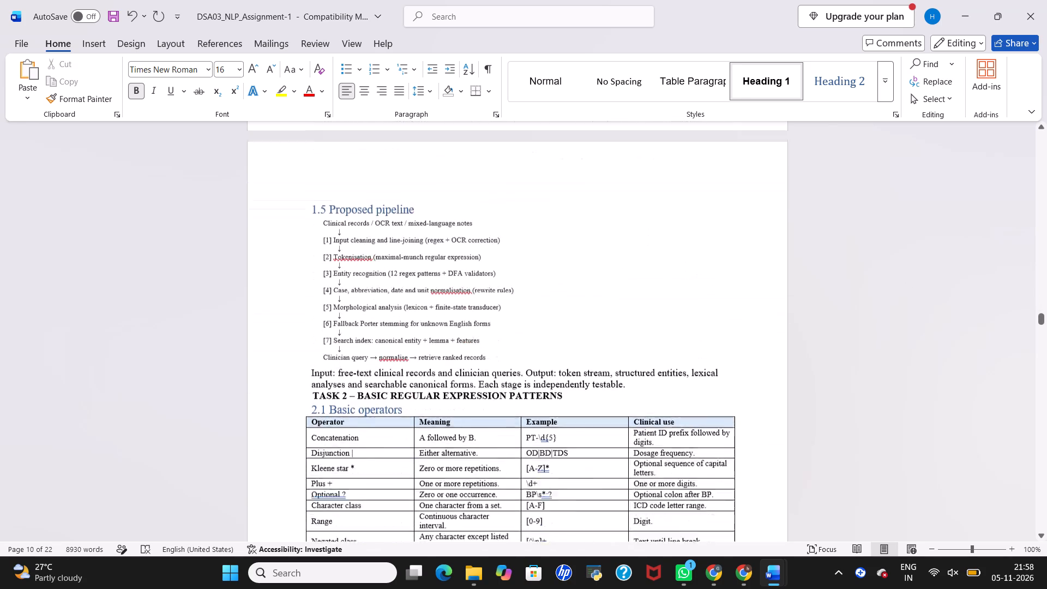
scroll(517, 423, down, 3)
scroll(472, 339, up, 1)
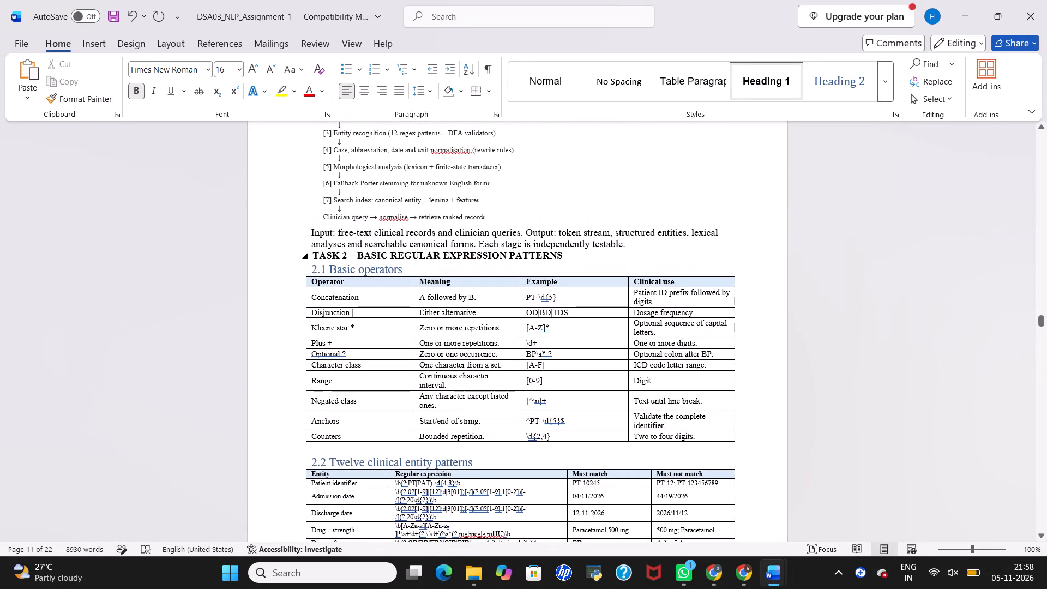
click(313, 254)
key(Return)
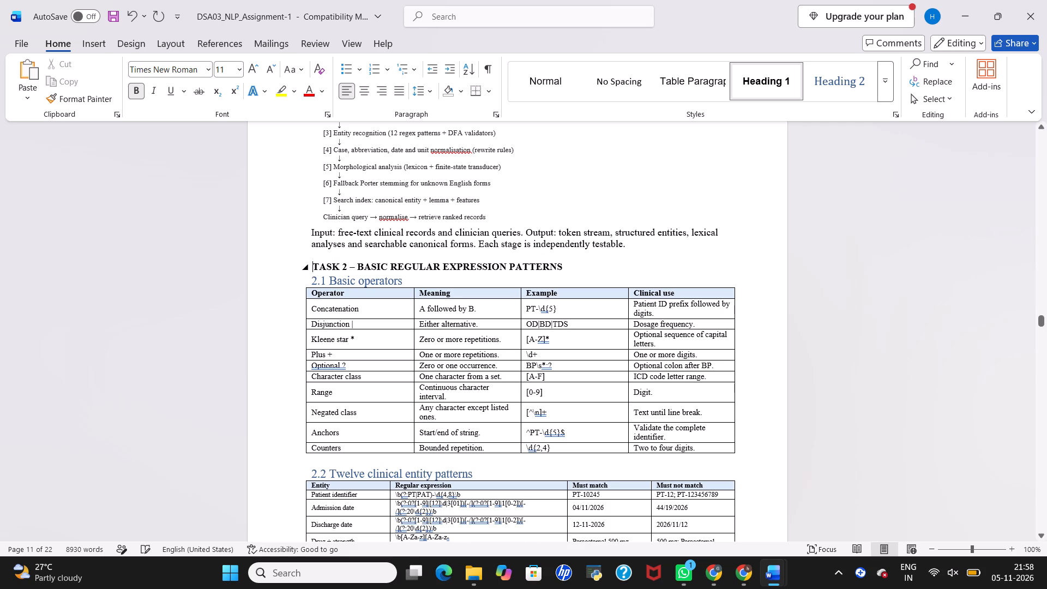
Set the font size of the whole TASK 2 – BASIC REGULAR EXPRESSION PATTERNS heading to 16.
drag(313, 269, 550, 267)
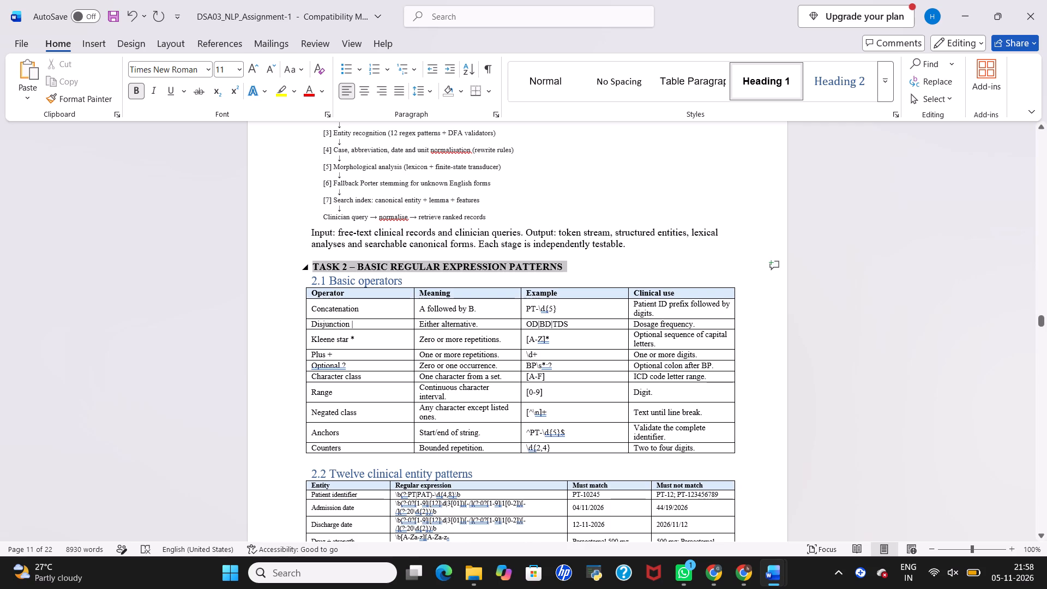
drag(550, 267, 576, 267)
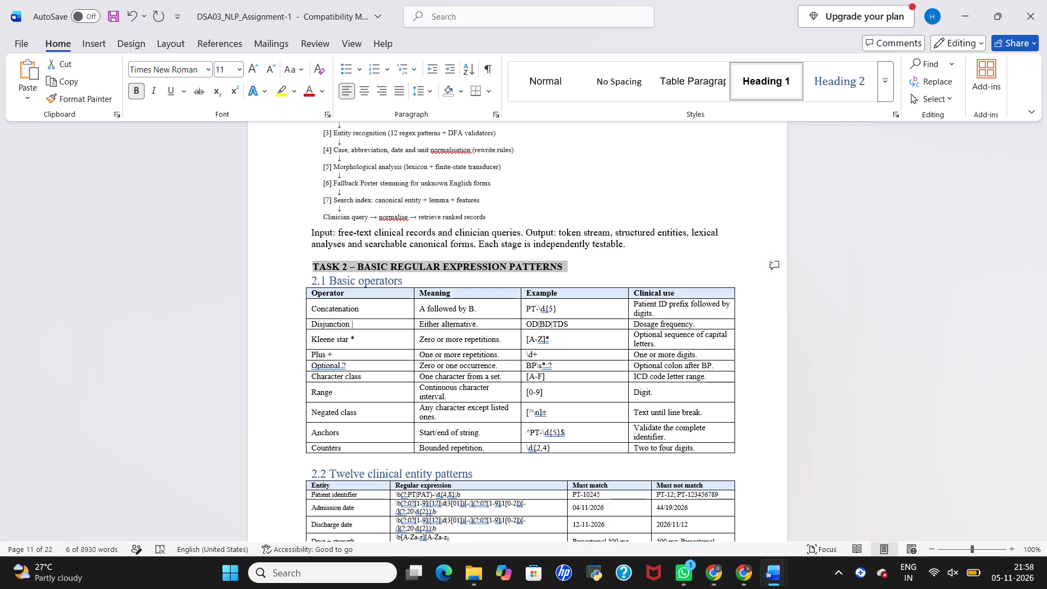
click(226, 69)
key(1)
key(6)
key(Return)
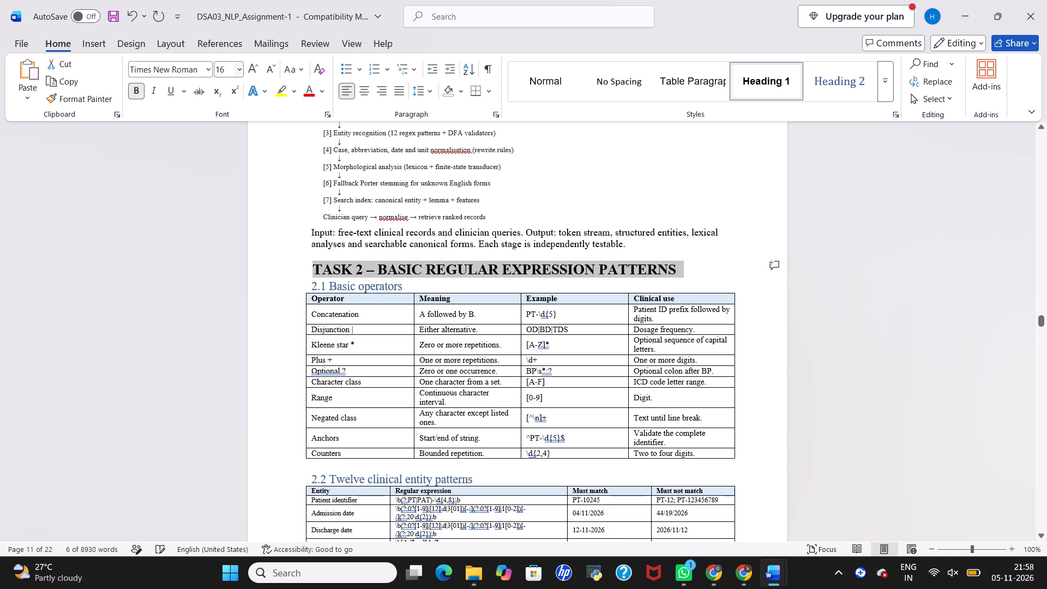
click(422, 356)
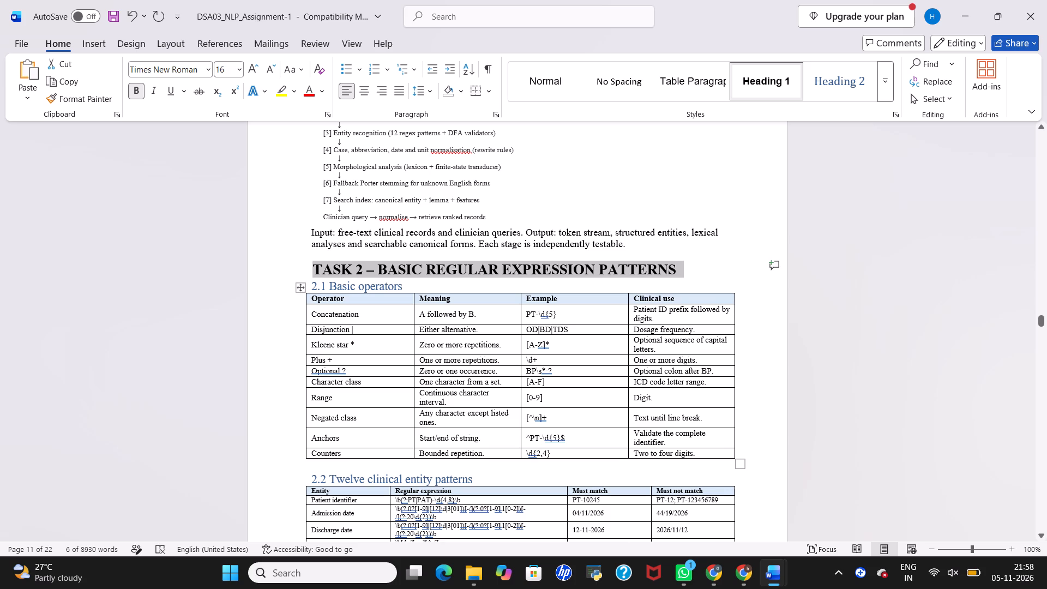
click(446, 378)
Insert an empty line between the Task 2 error-cause table and the TASK 3 – REGULAR EXPRESSIONS FOR TOKENISATION AND NORMALISATION heading.
scroll(506, 377, down, 1)
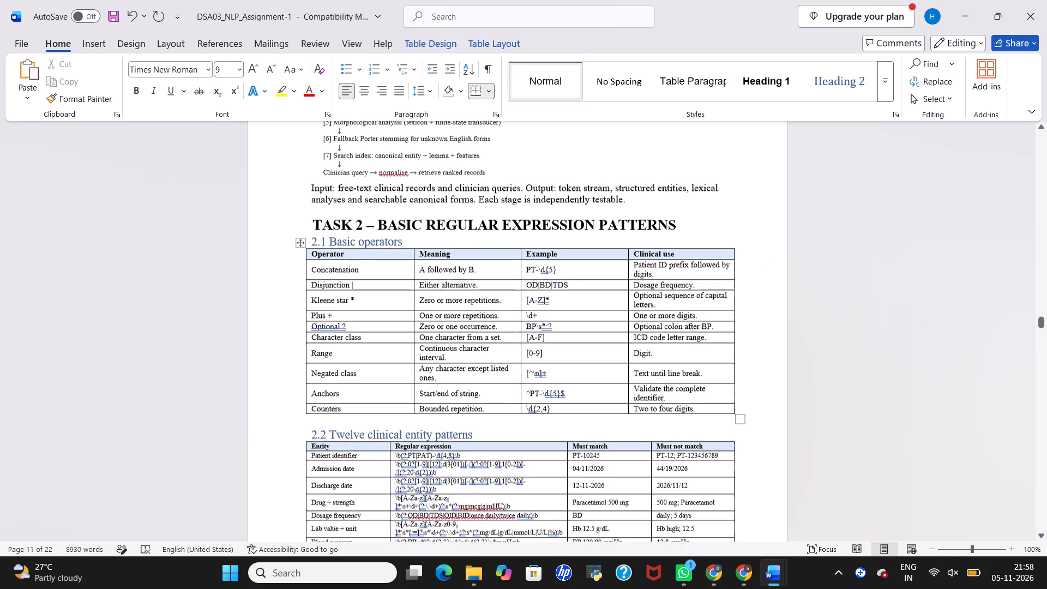
scroll(506, 377, down, 7)
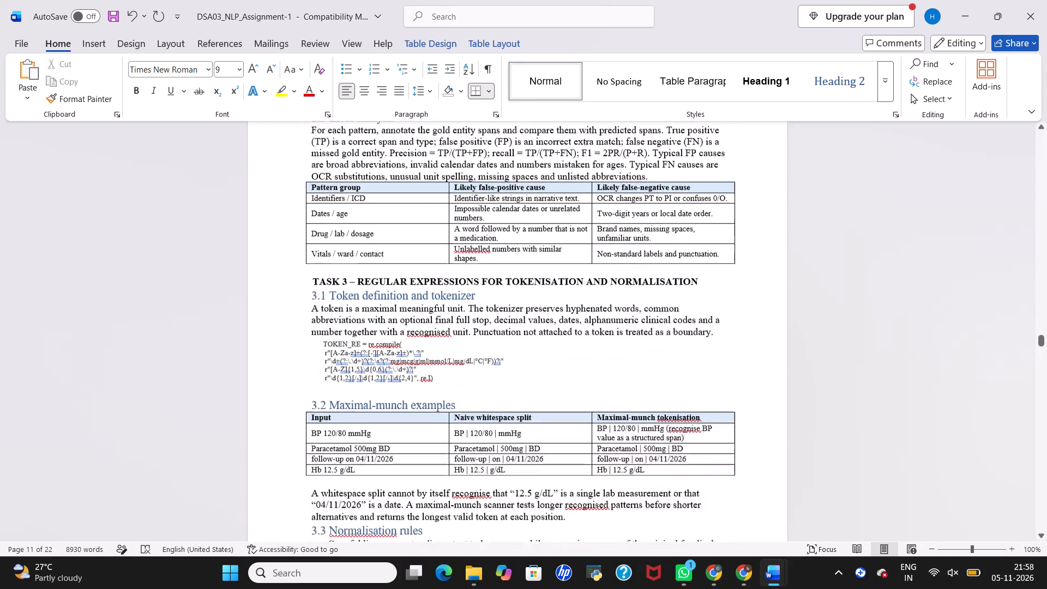
scroll(506, 377, down, 1)
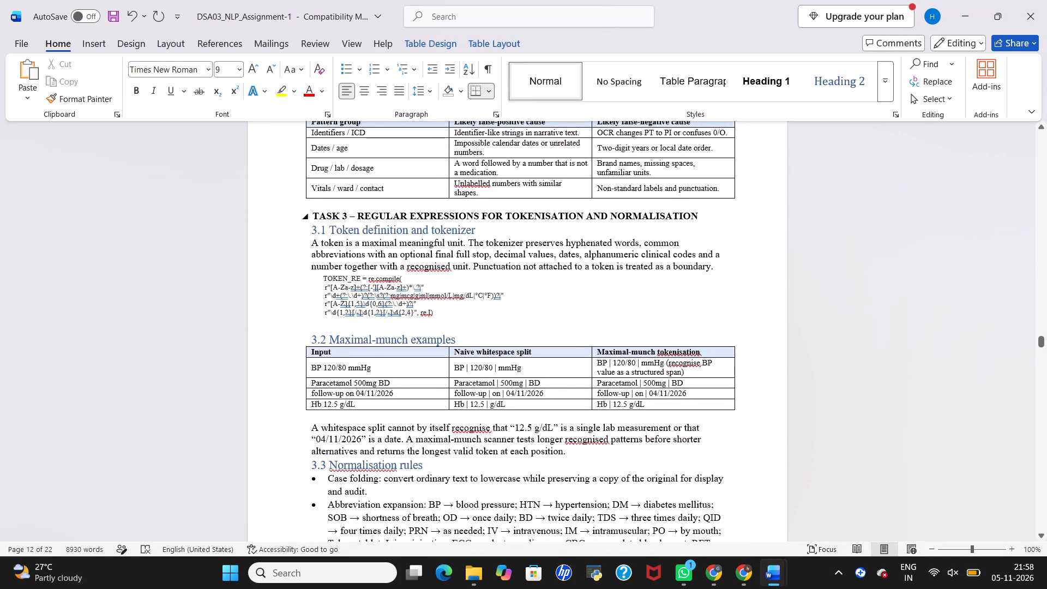
click(314, 211)
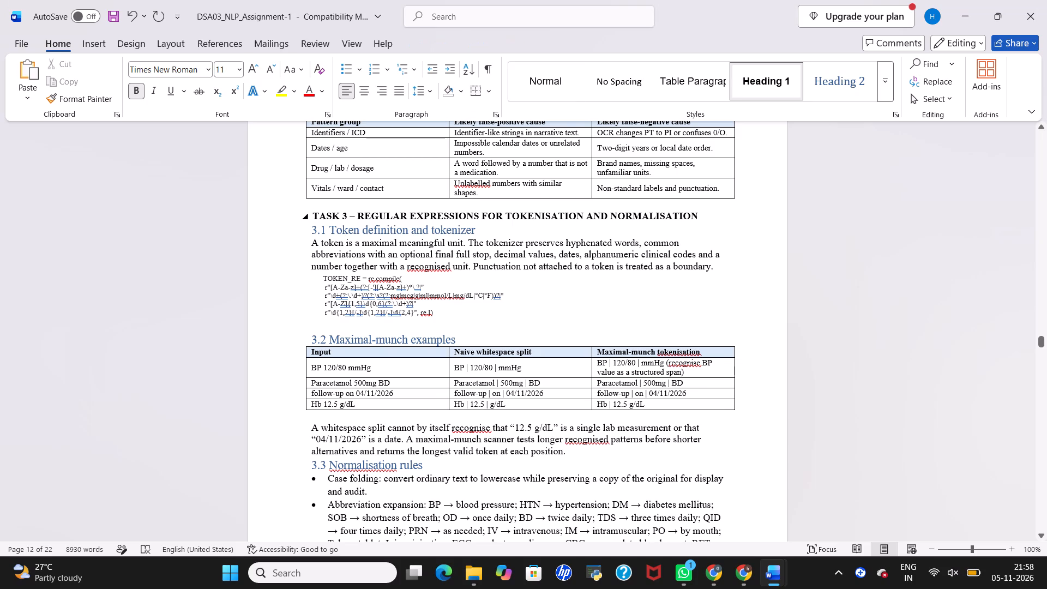
key(Return)
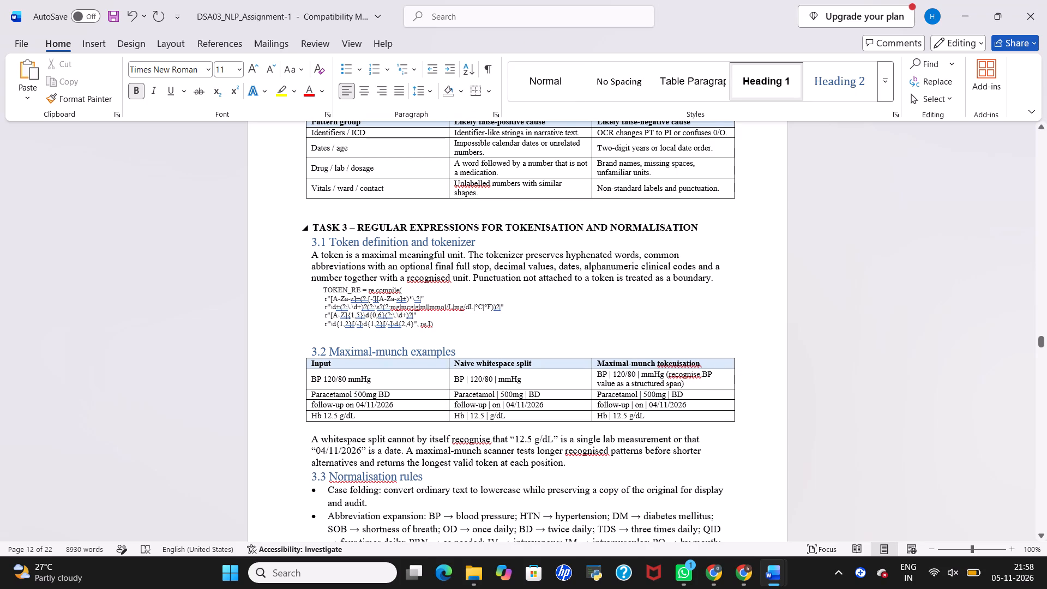
Set the font size of the whole TASK 3 – REGULAR EXPRESSIONS FOR TOKENISATION AND NORMALISATION heading to 16.
drag(312, 224, 353, 231)
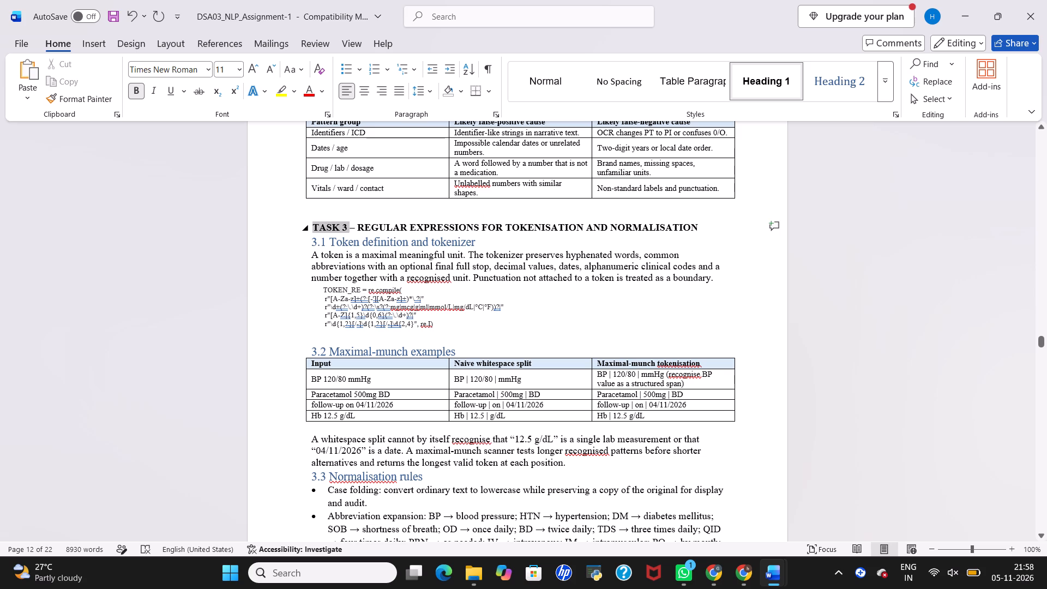
drag(353, 231, 724, 225)
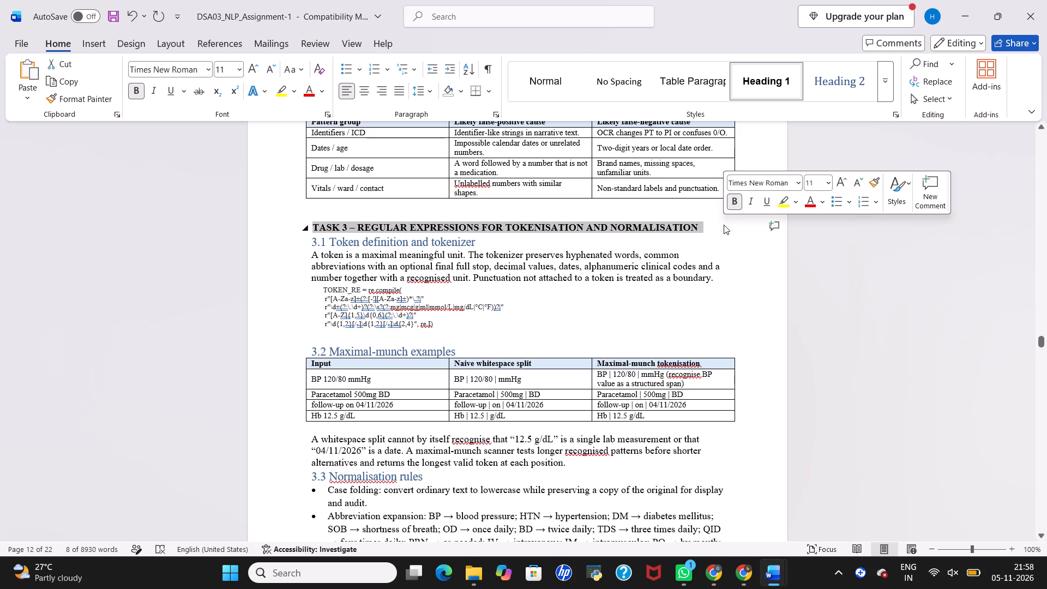
click(222, 70)
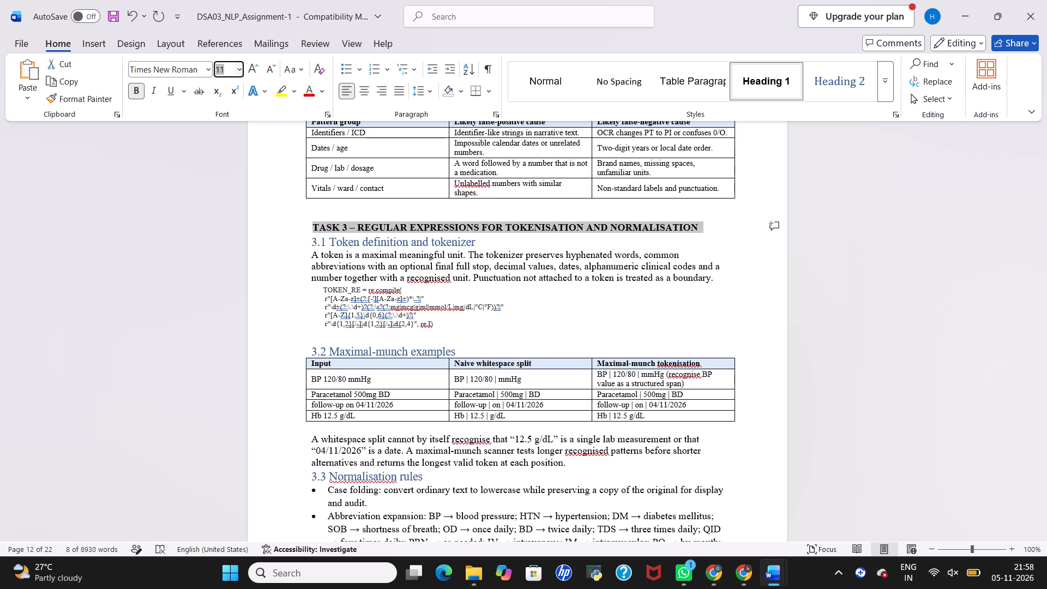
text(16)
key(Return)
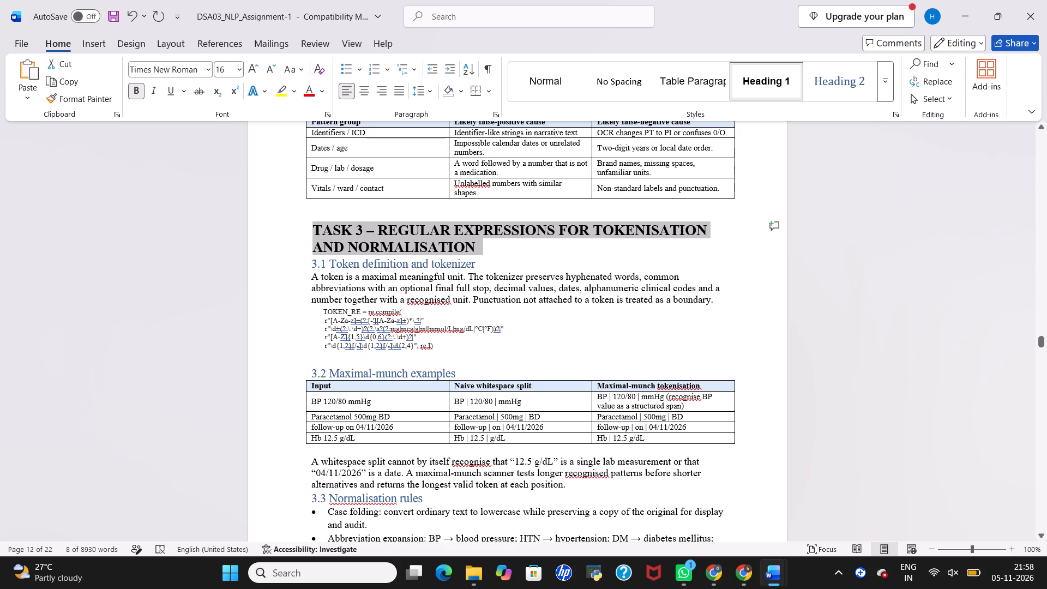
click(468, 240)
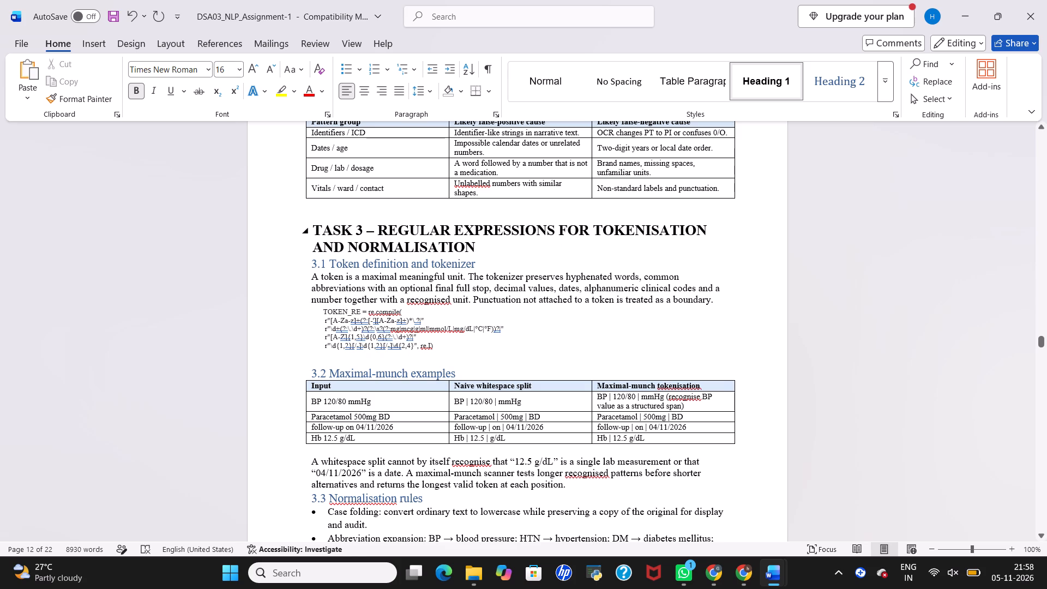
Insert an empty line between the end of section 4.6 Pumping lemma and the TASK 5 – INFLECTIONAL MORPHOLOGY heading.
scroll(515, 344, down, 3)
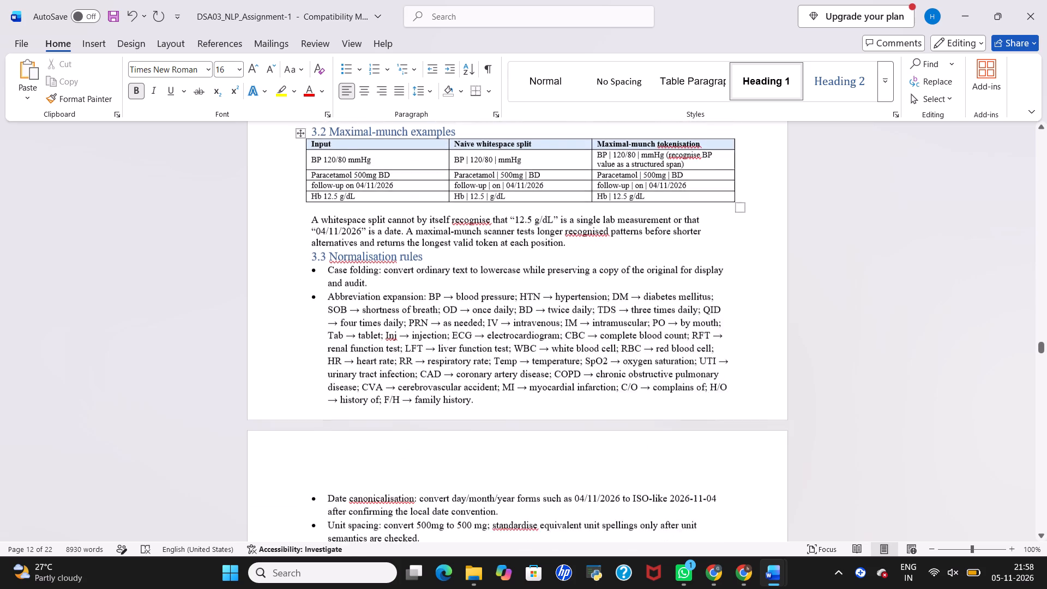
scroll(515, 344, down, 6)
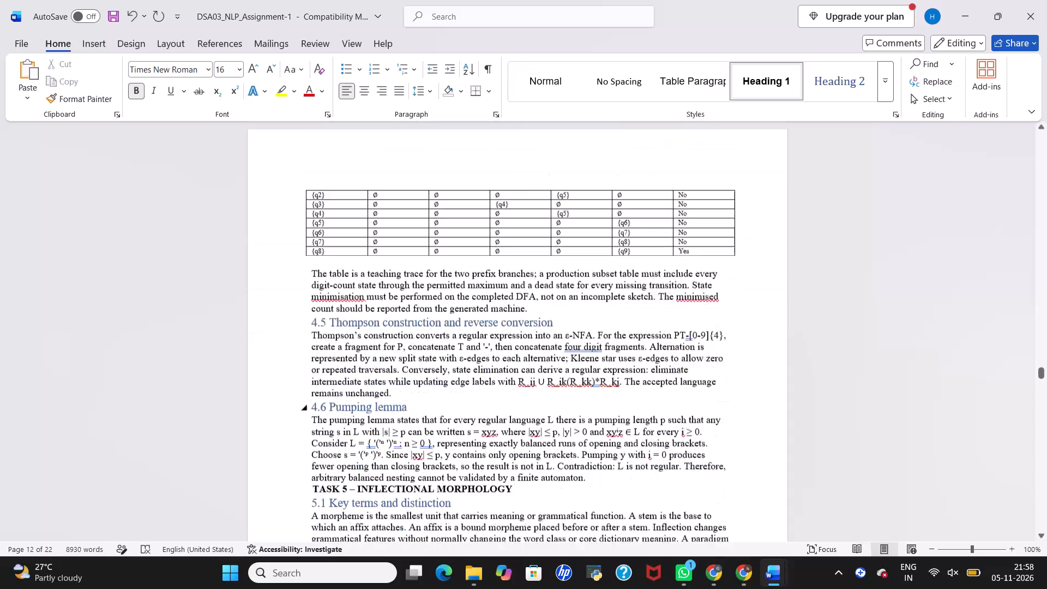
scroll(515, 344, down, 4)
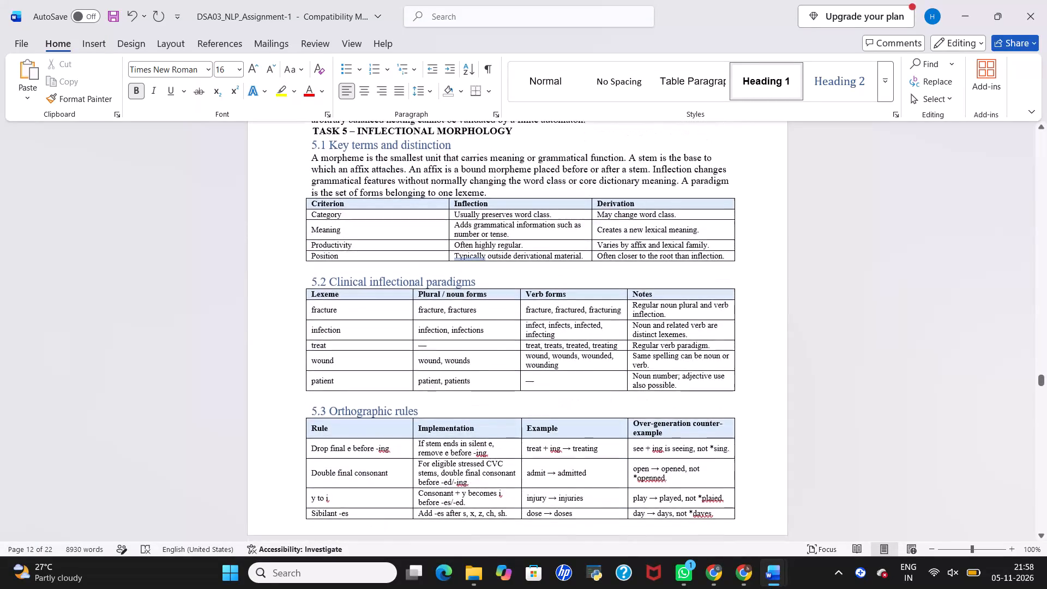
scroll(515, 344, up, 1)
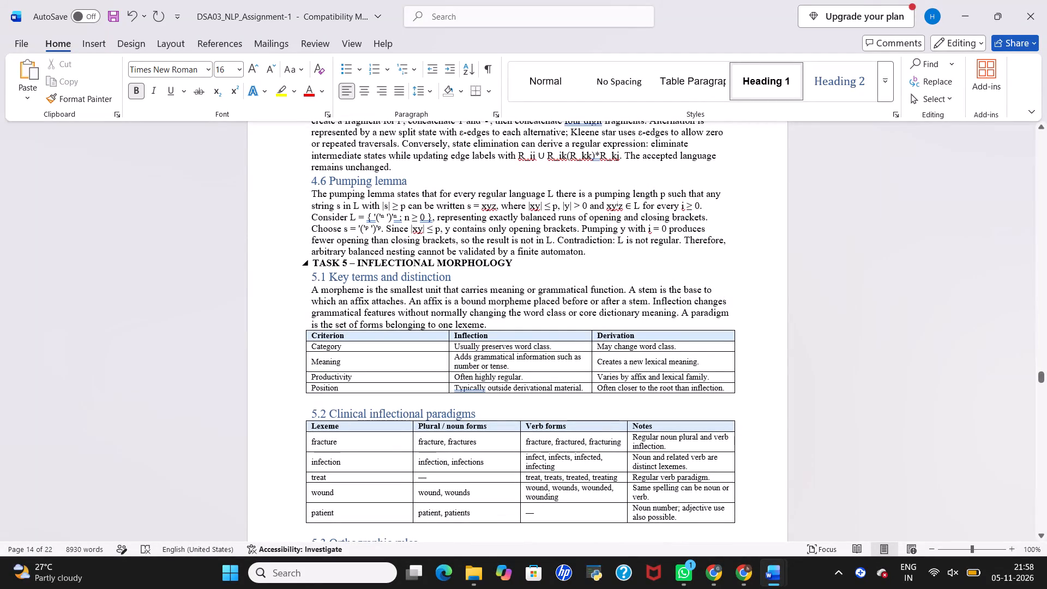
click(314, 264)
key(Return)
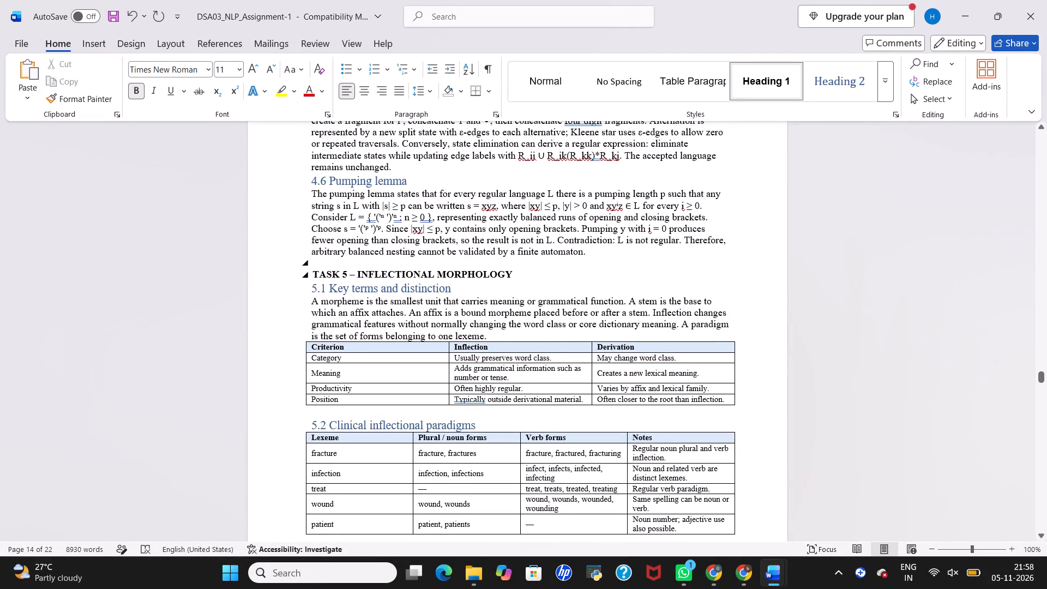
Set the font size of the whole TASK 5 – INFLECTIONAL MORPHOLOGY heading to 16.
drag(315, 272, 515, 274)
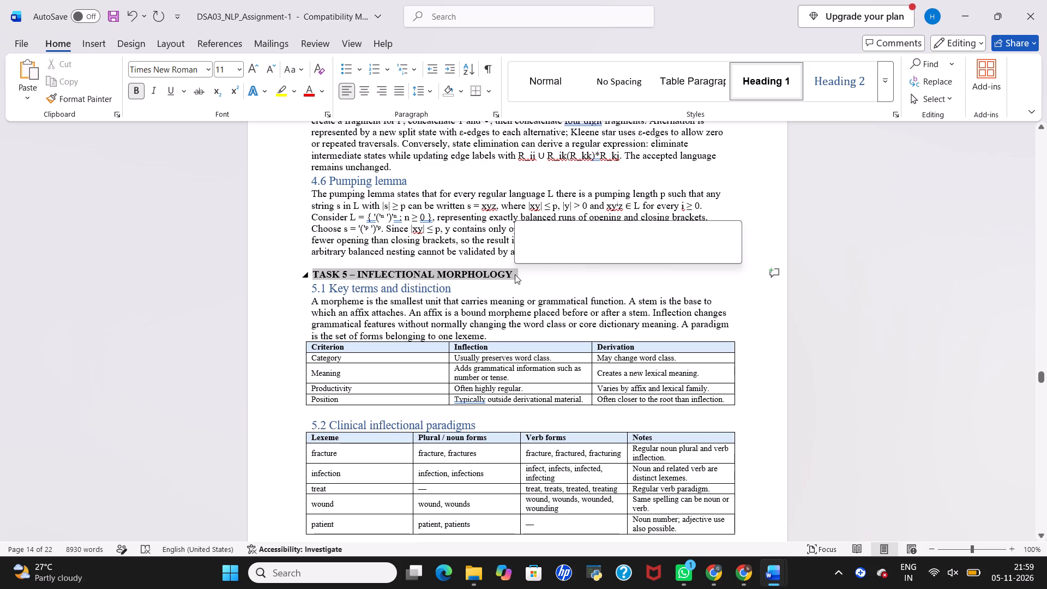
click(229, 67)
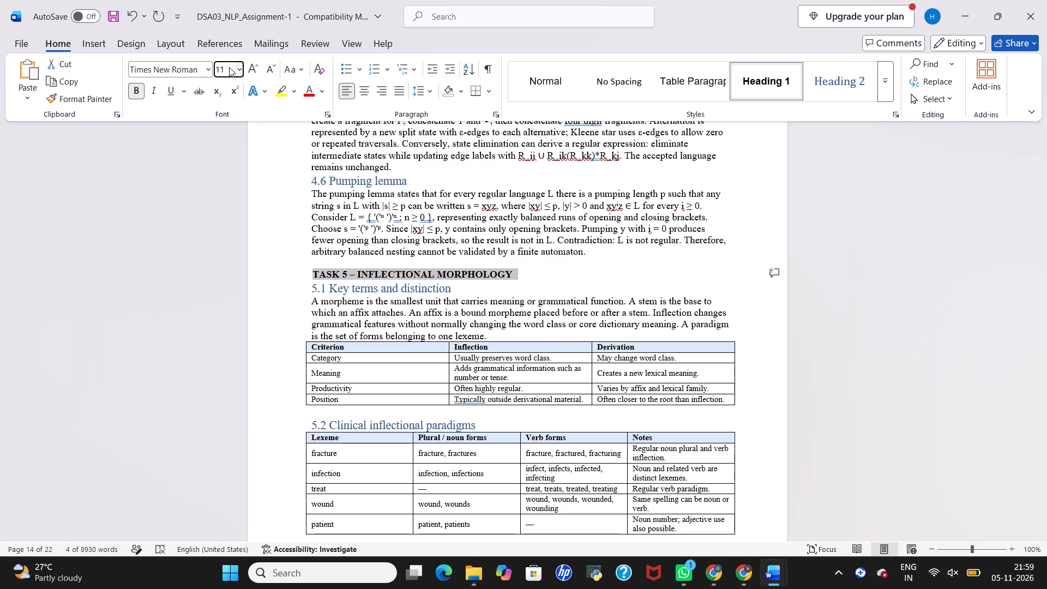
text(16)
key(Return)
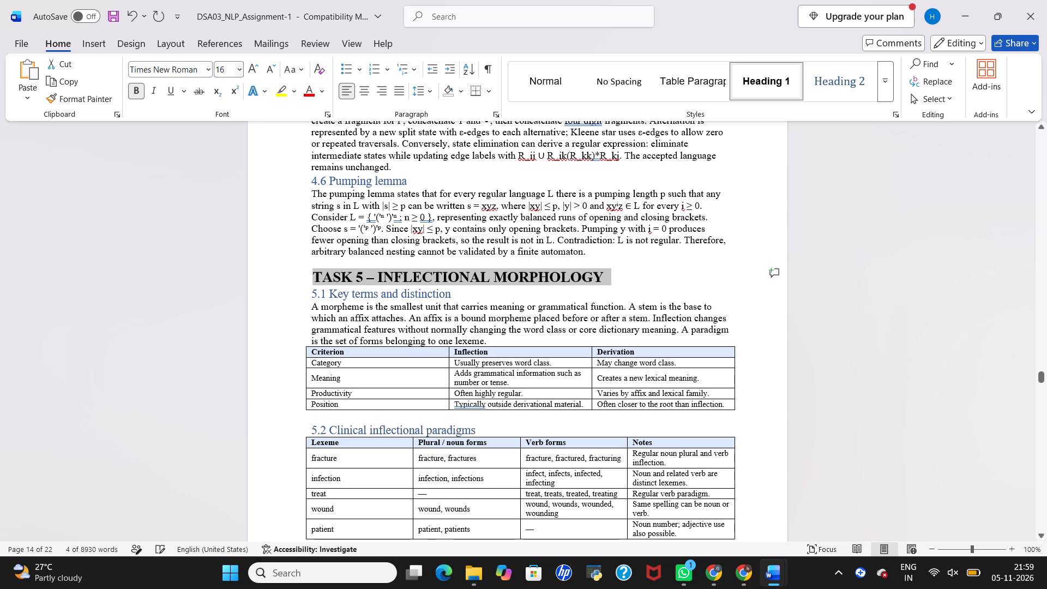
click(438, 324)
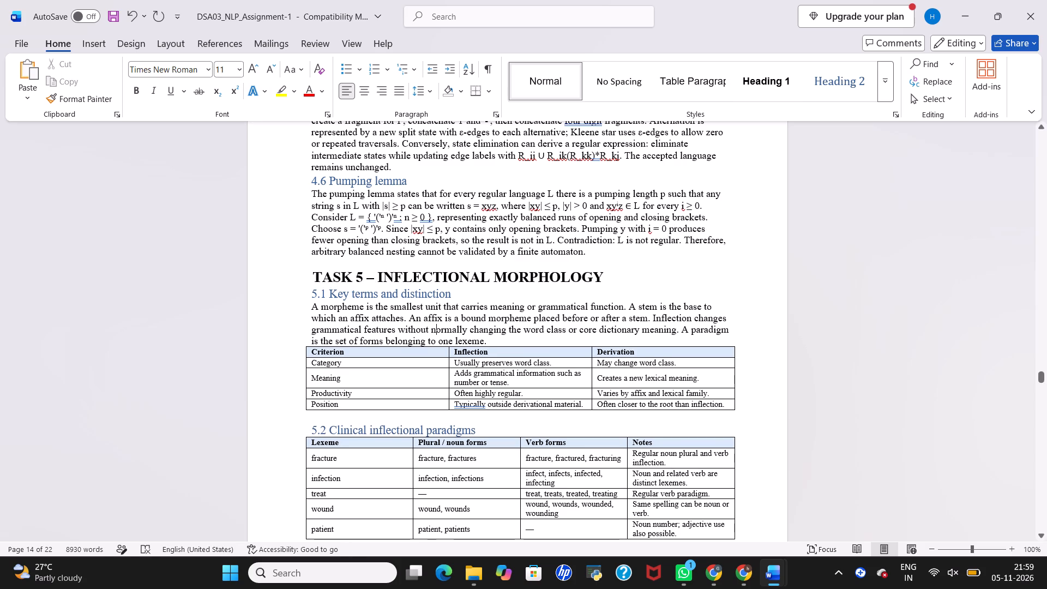
Insert an empty line between the end of section 5.5 Measuring inflection and the TASK 6 – DERIVATIONAL MORPHOLOGY heading.
scroll(438, 324, down, 8)
scroll(438, 324, up, 1)
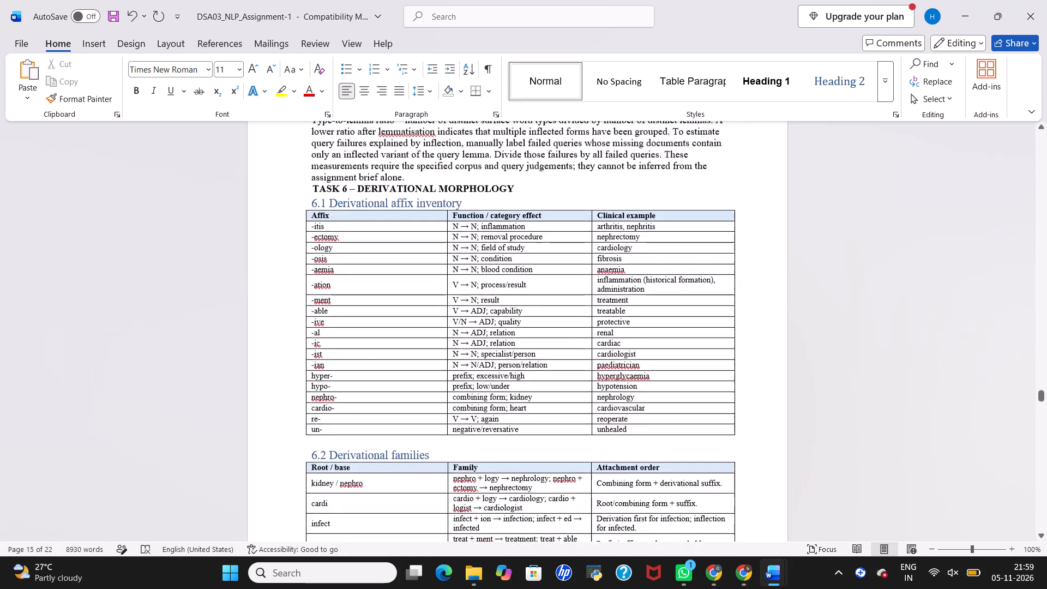
scroll(438, 324, up, 1)
click(315, 258)
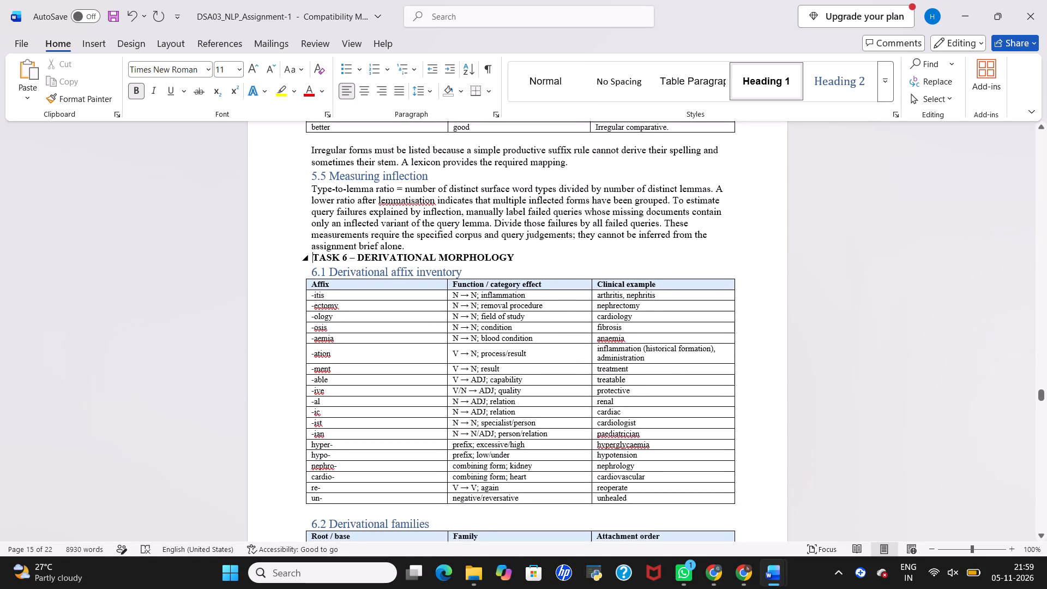
key(Return)
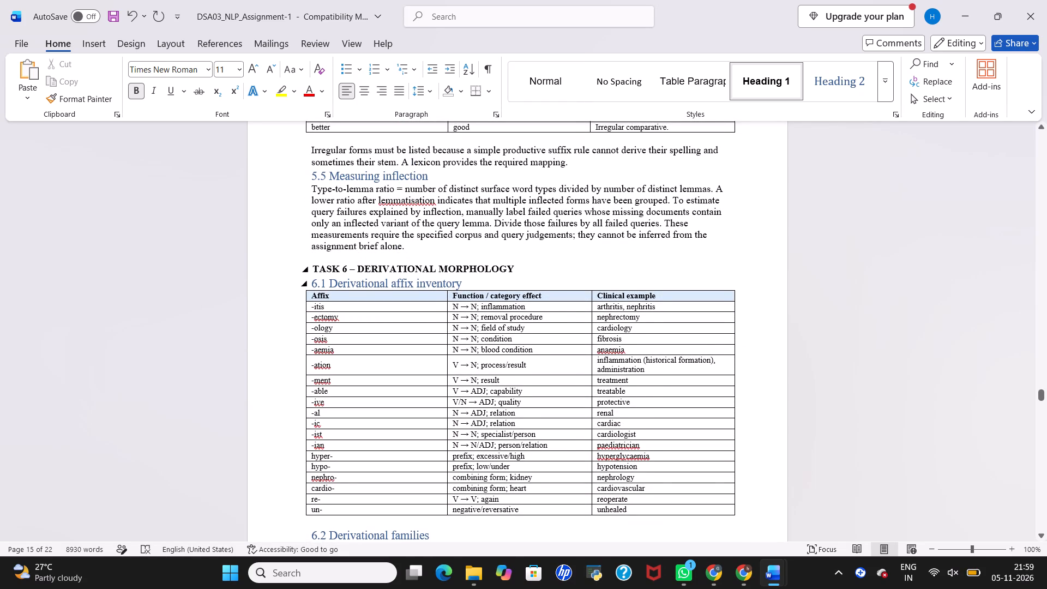
Set the font size of the whole TASK 6 – DERIVATIONAL MORPHOLOGY heading to 16.
drag(314, 266, 520, 267)
click(229, 67)
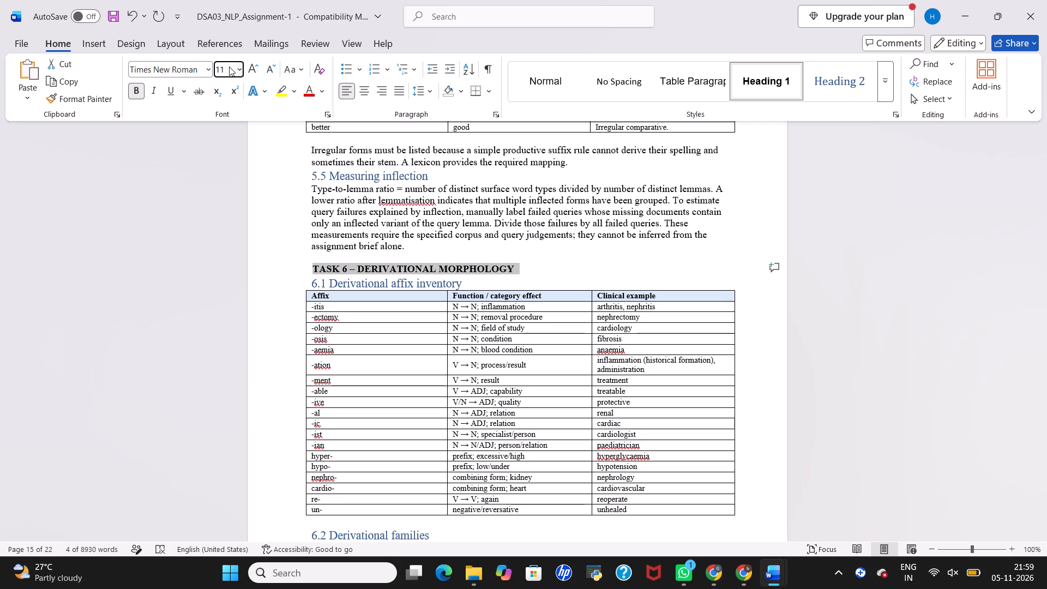
text(16)
key(Return)
click(431, 353)
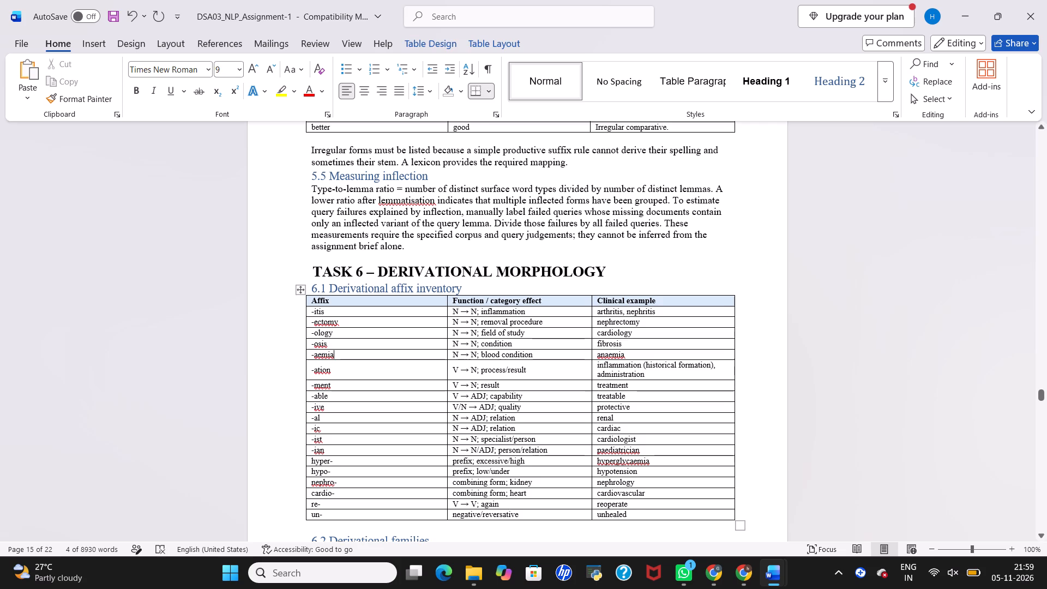
Insert an empty line between the section 6.4 table and the TASK 7 – FINITE-STATE MORPHOLOGICAL PARSING heading.
scroll(431, 353, down, 5)
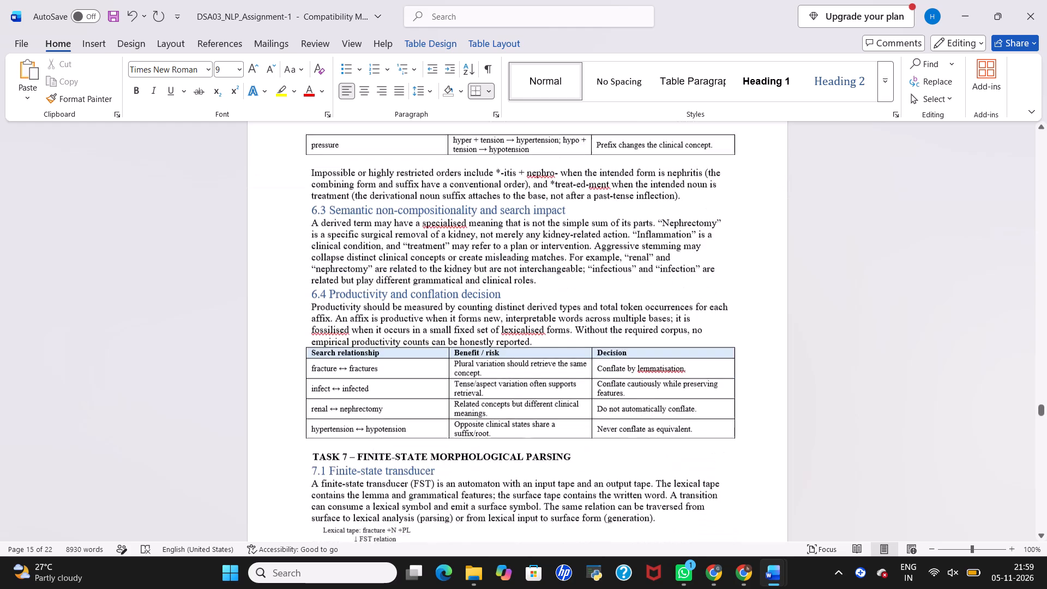
scroll(431, 353, down, 2)
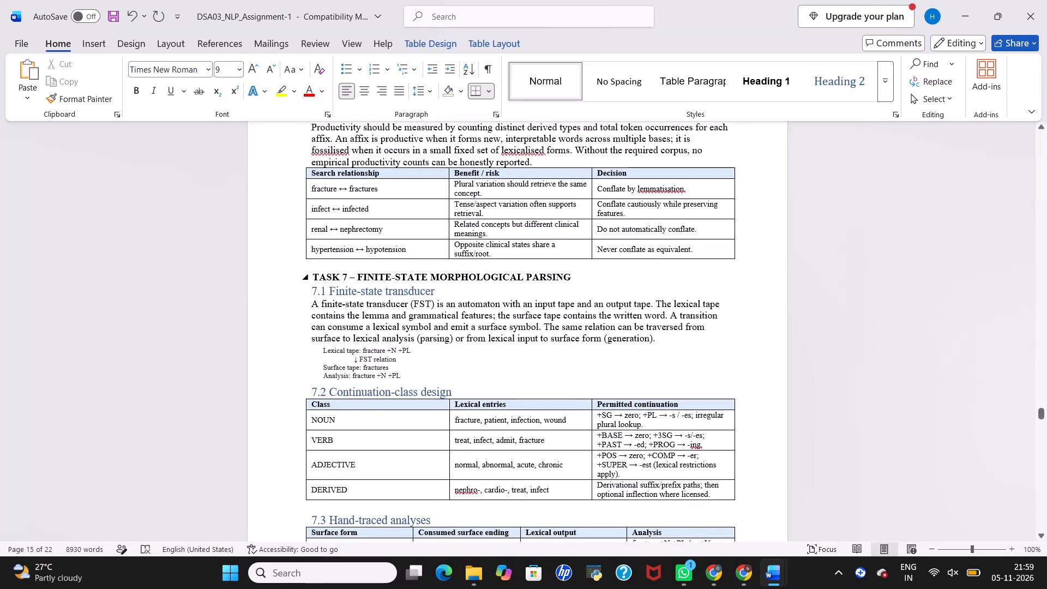
click(312, 273)
key(Return)
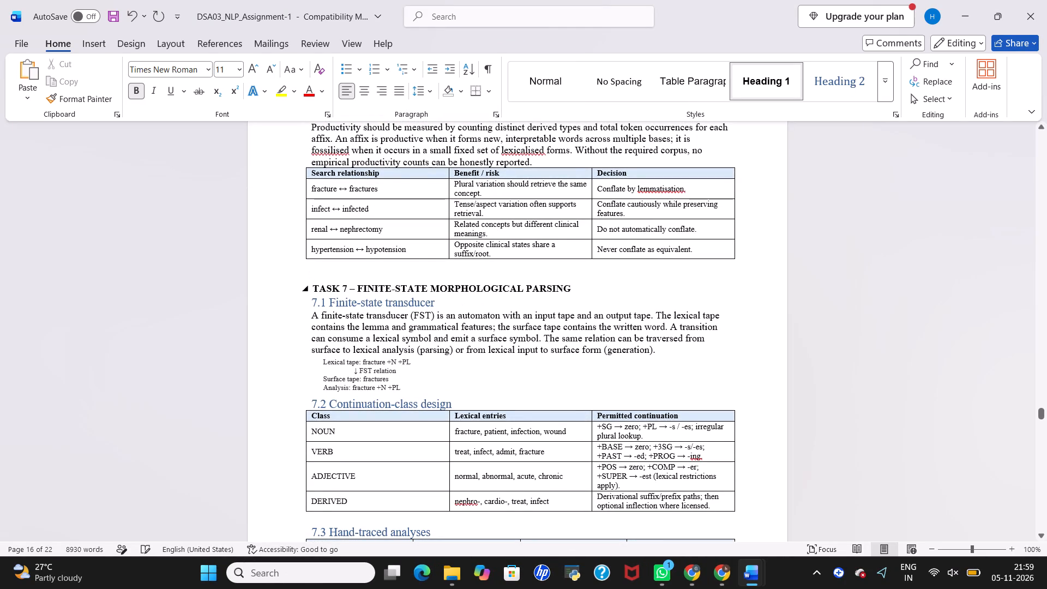
Set the font size of the whole TASK 7 – FINITE-STATE MORPHOLOGICAL PARSING heading to 16.
drag(312, 286, 583, 290)
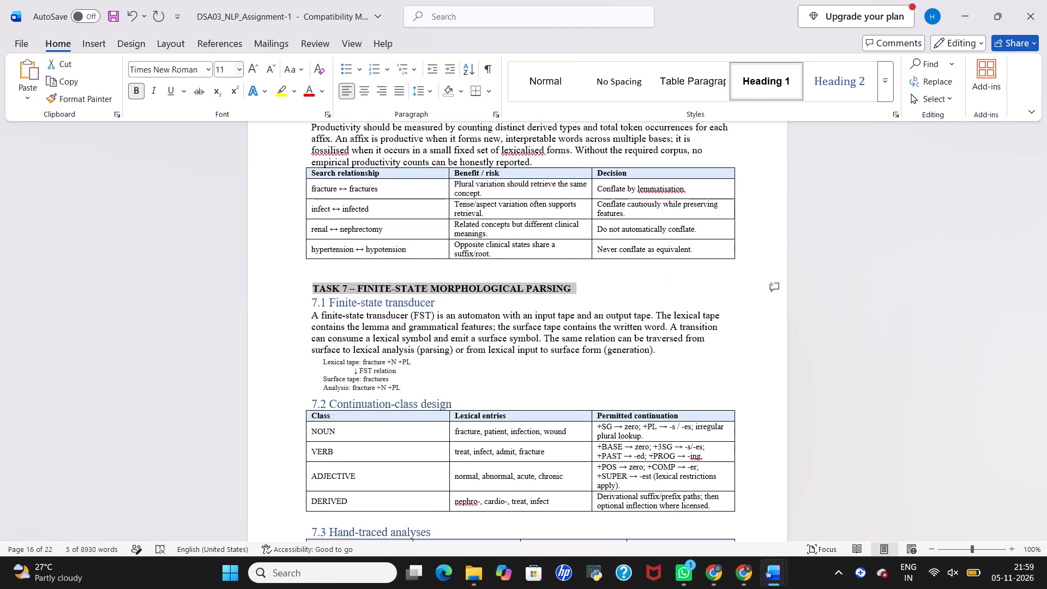
click(224, 68)
text(16)
key(Return)
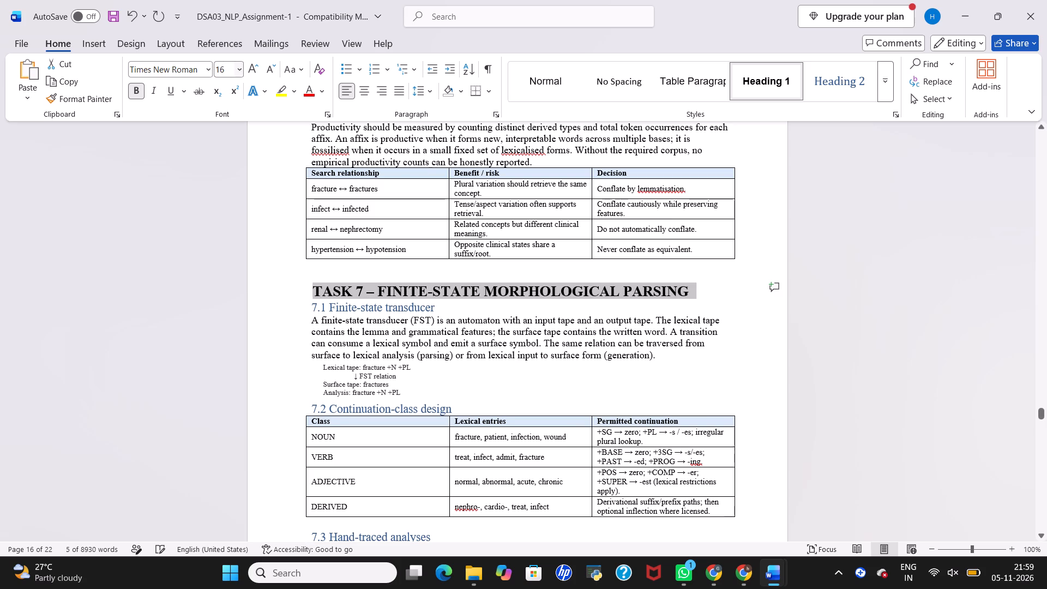
Insert an empty line between the end of section 7.4 Generation and ambiguity and the TASK 8 – ORTHOGRAPHIC RULES AND TWO-LEVEL MORPHOLOGY heading.
click(415, 342)
scroll(415, 342, down, 2)
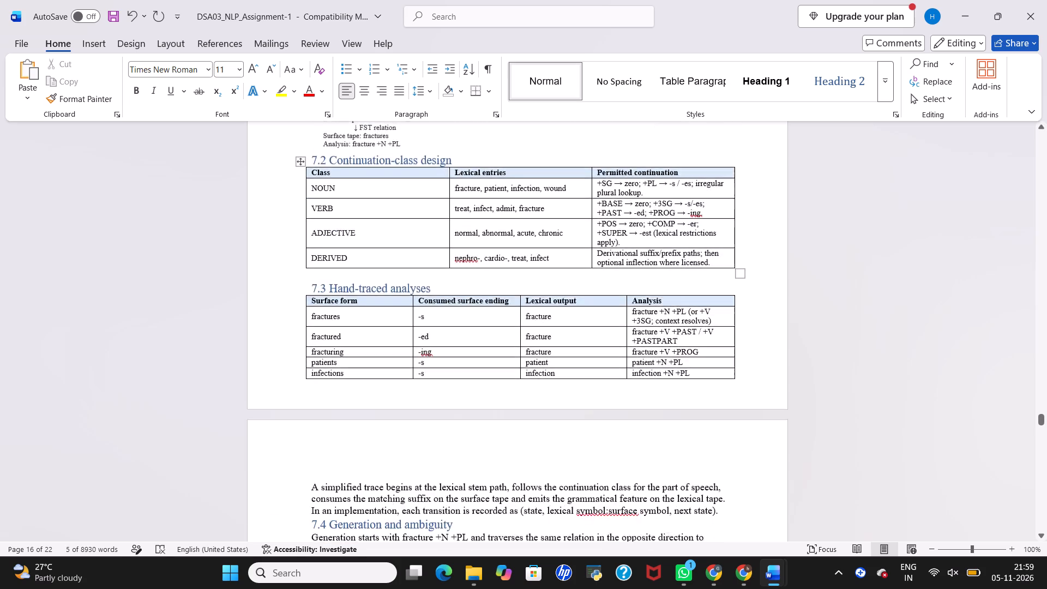
scroll(415, 342, down, 3)
scroll(415, 342, up, 1)
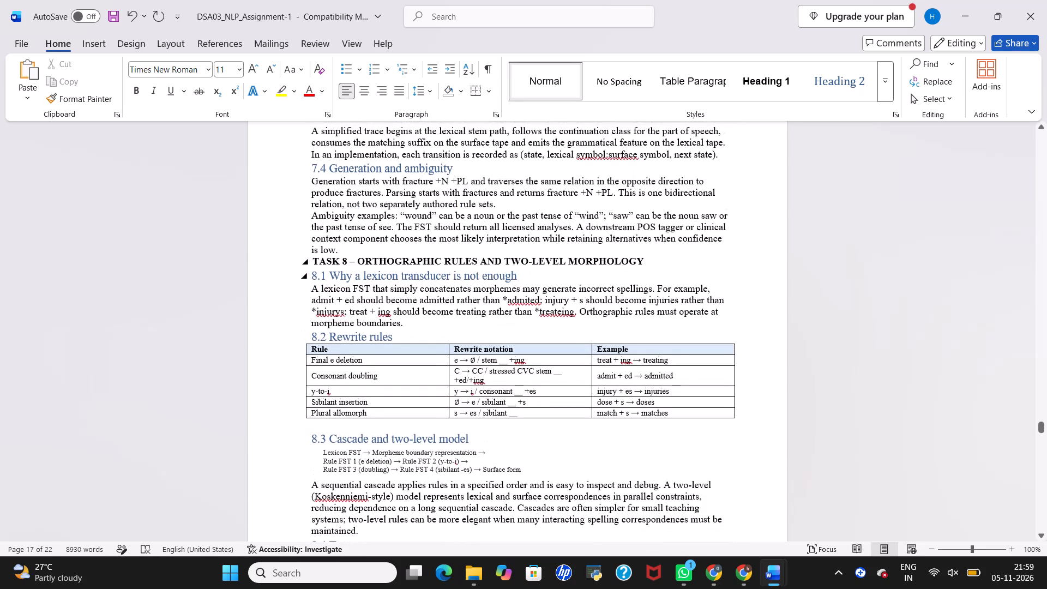
click(314, 262)
key(Return)
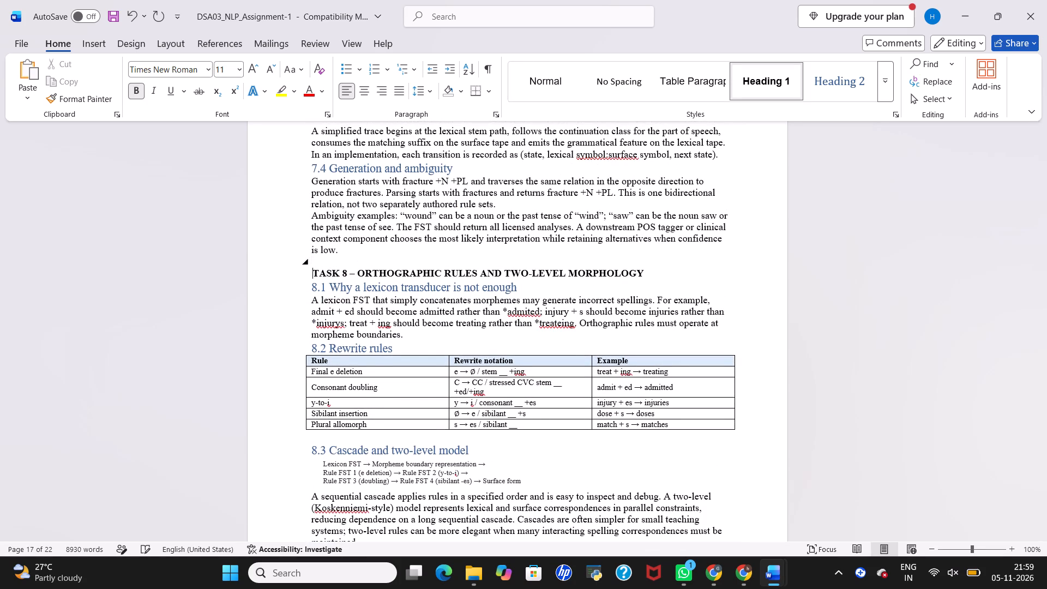
Set the font size of the whole TASK 8 – ORTHOGRAPHIC RULES AND TWO-LEVEL MORPHOLOGY heading to 16.
drag(314, 271, 476, 268)
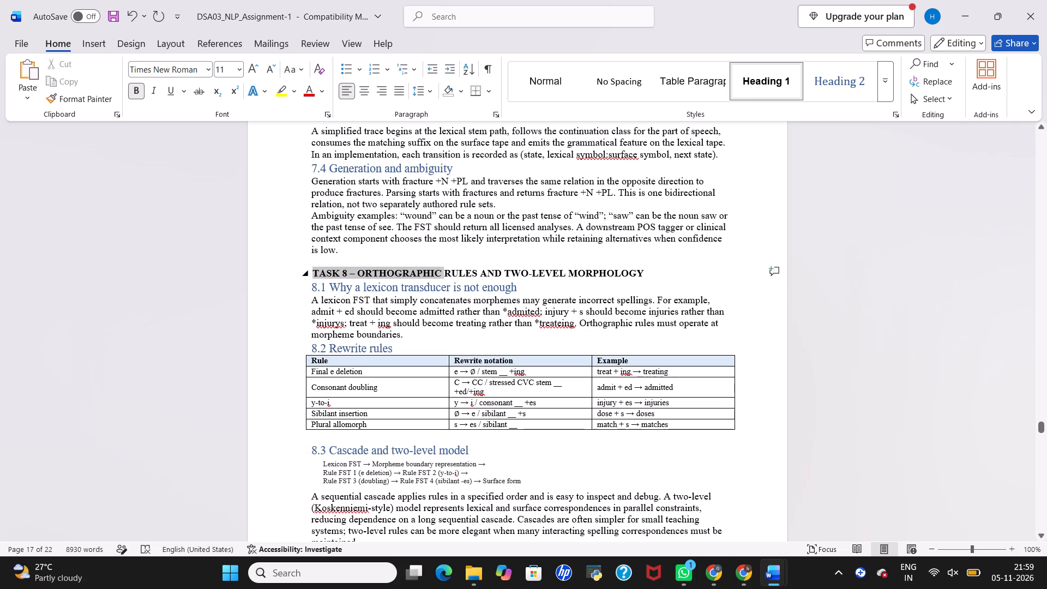
drag(476, 268, 664, 272)
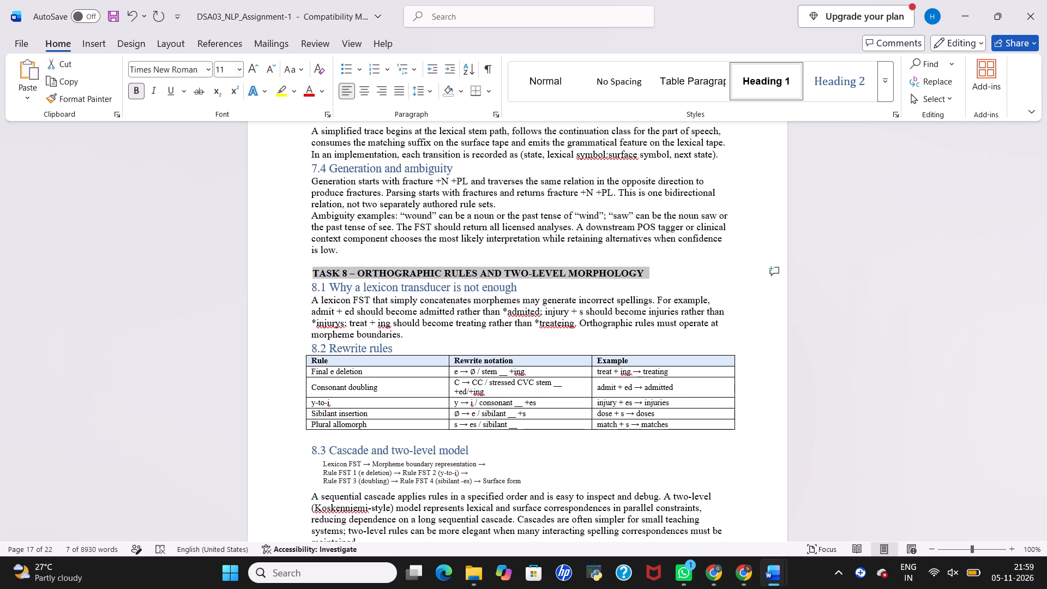
click(222, 65)
text(16)
key(Return)
click(287, 232)
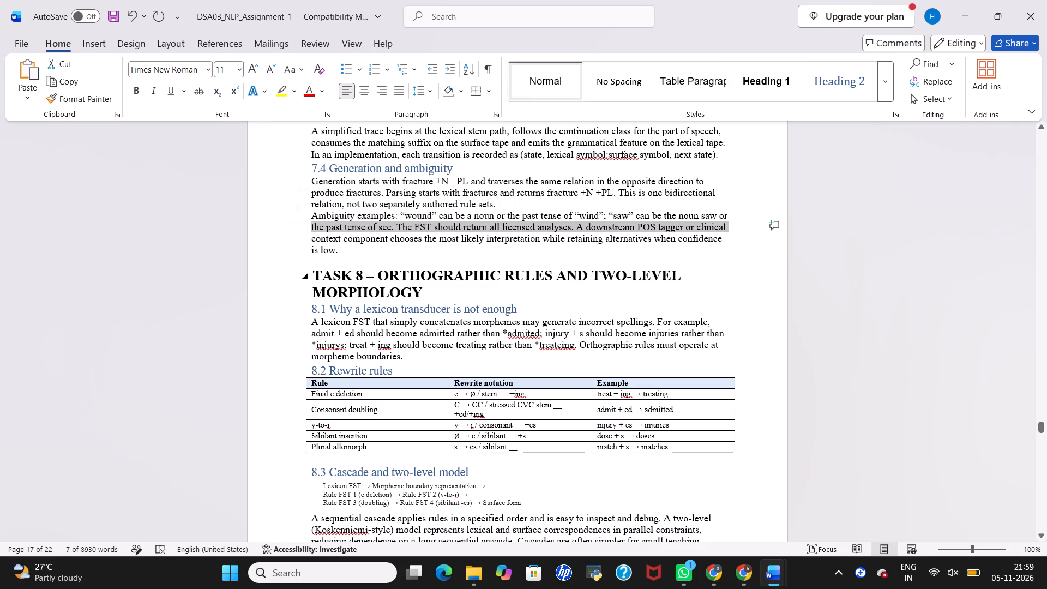
click(489, 298)
Insert an empty line between the end of section 8.4 Test set and the TASK 9 – THE PORTER STEMMER heading.
scroll(489, 298, down, 4)
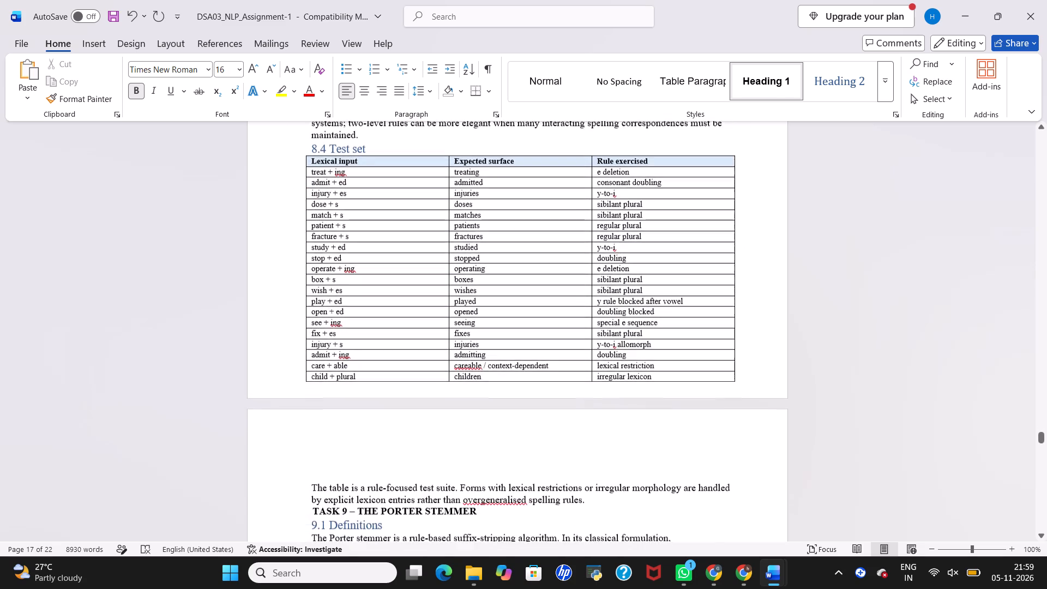
scroll(489, 298, down, 2)
click(315, 284)
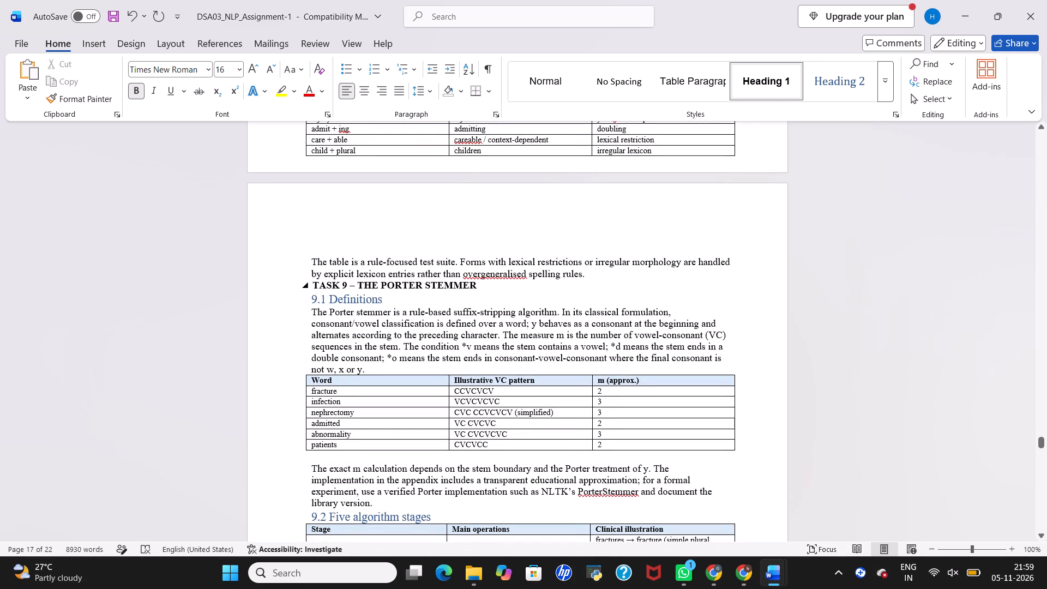
key(Return)
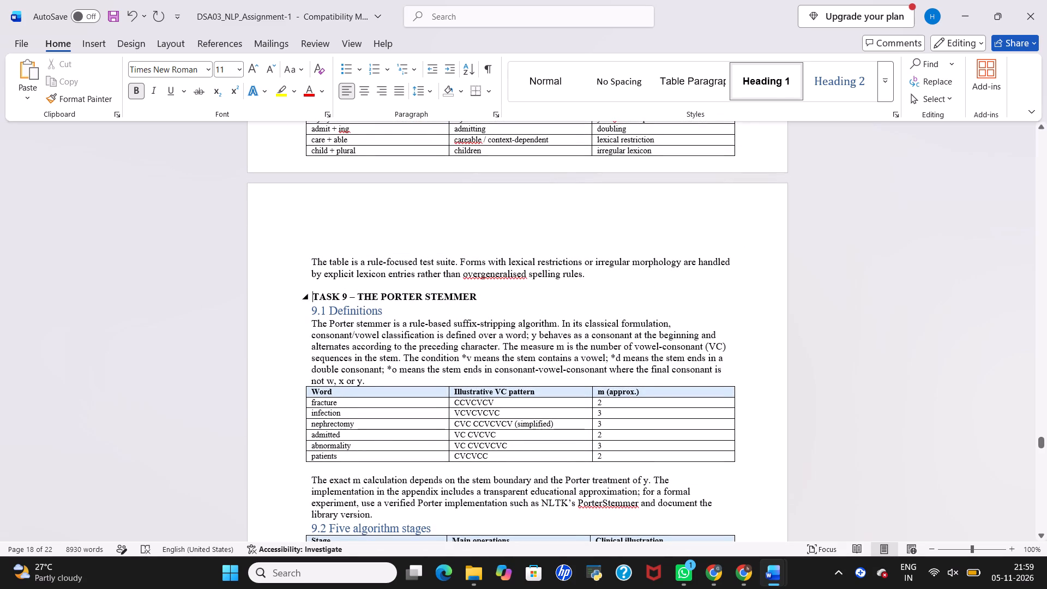
Set the font size of the whole TASK 9 – THE PORTER STEMMER heading to 16.
drag(313, 295, 475, 303)
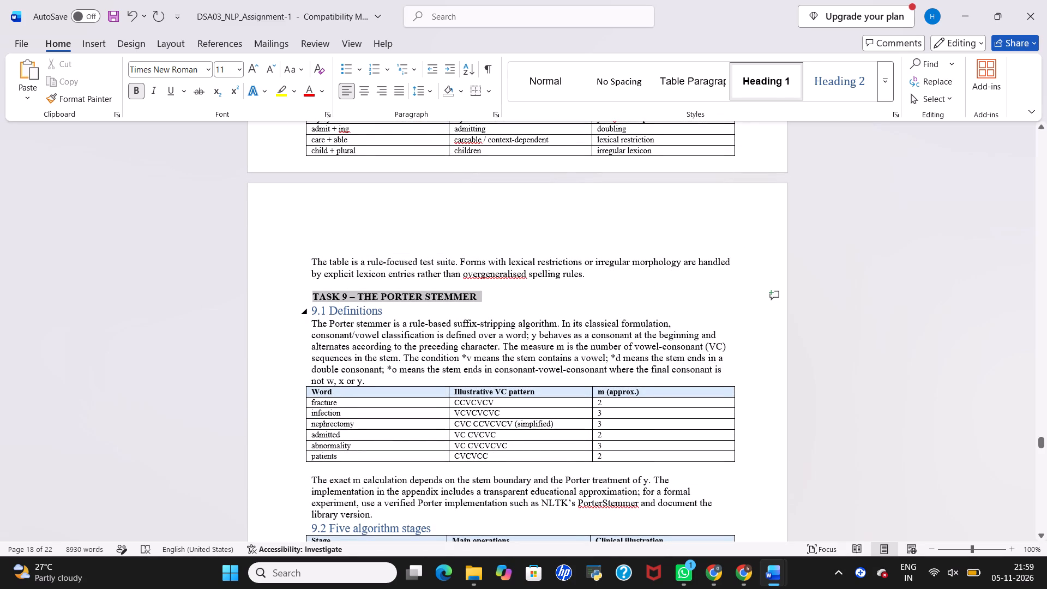
click(459, 296)
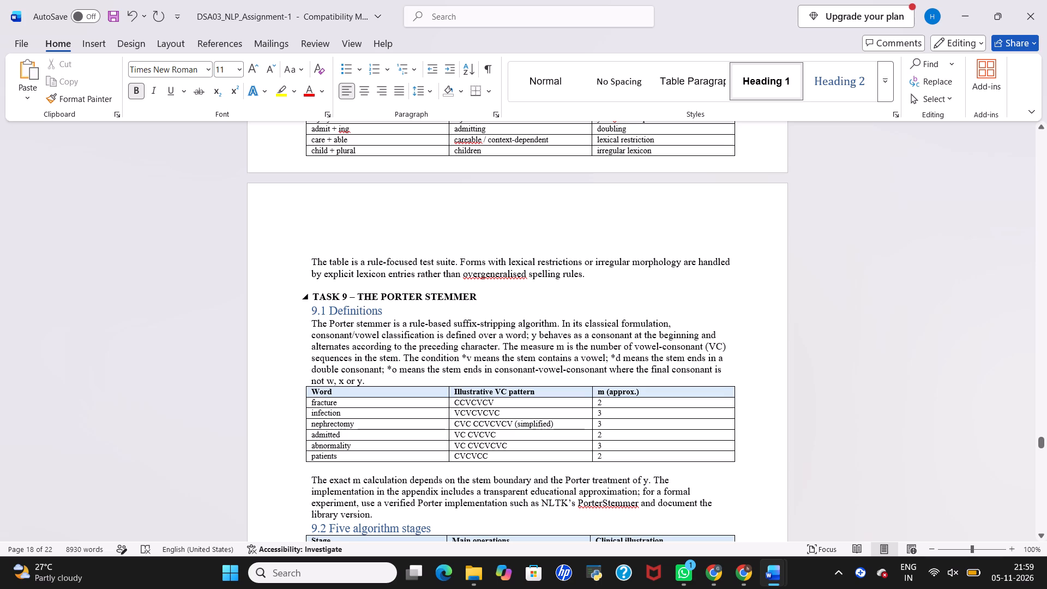
drag(314, 293, 488, 299)
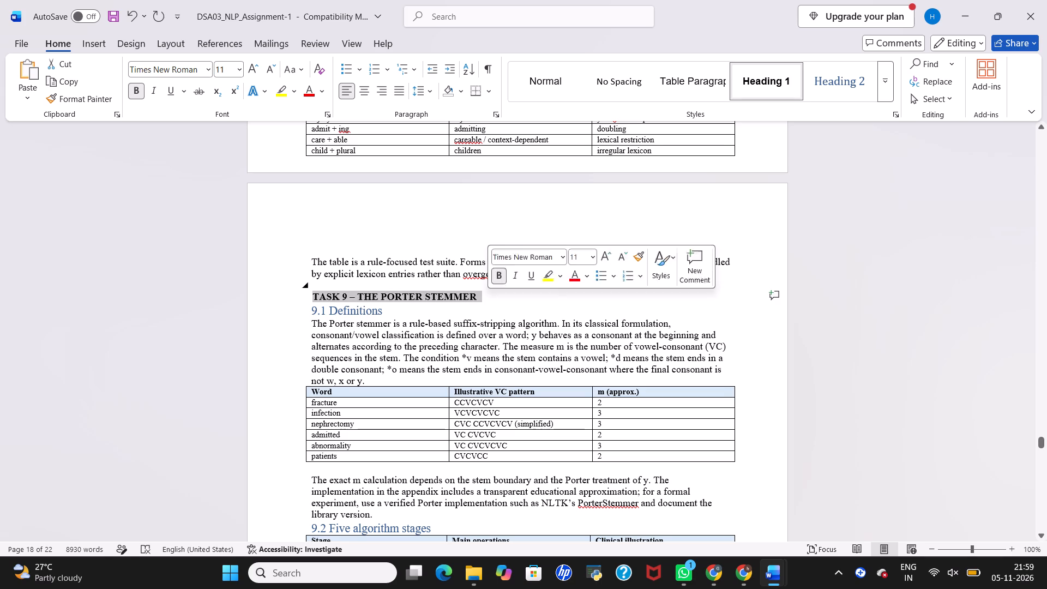
click(221, 69)
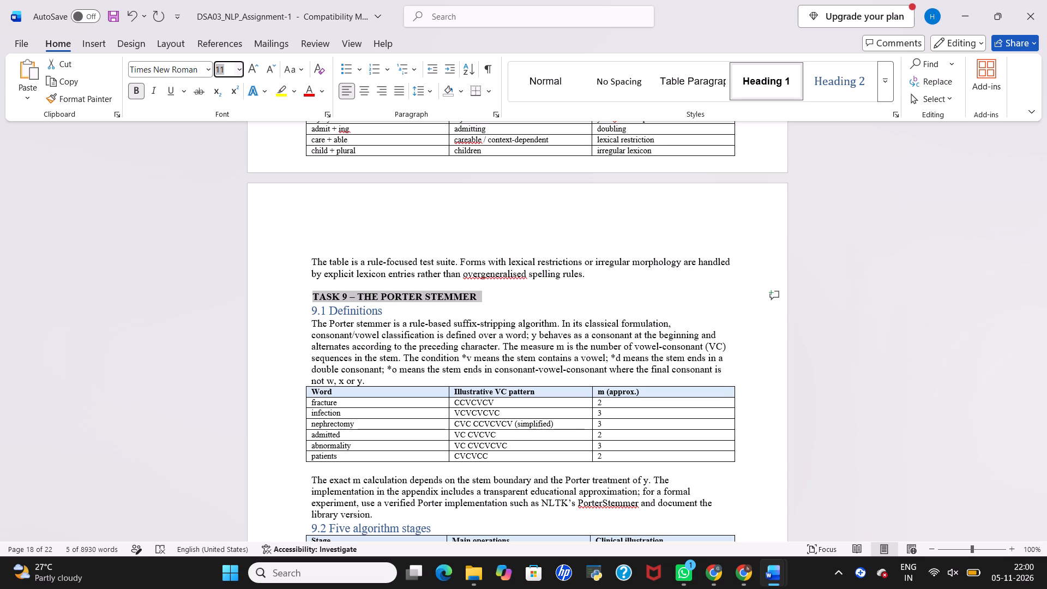
text(16)
key(Return)
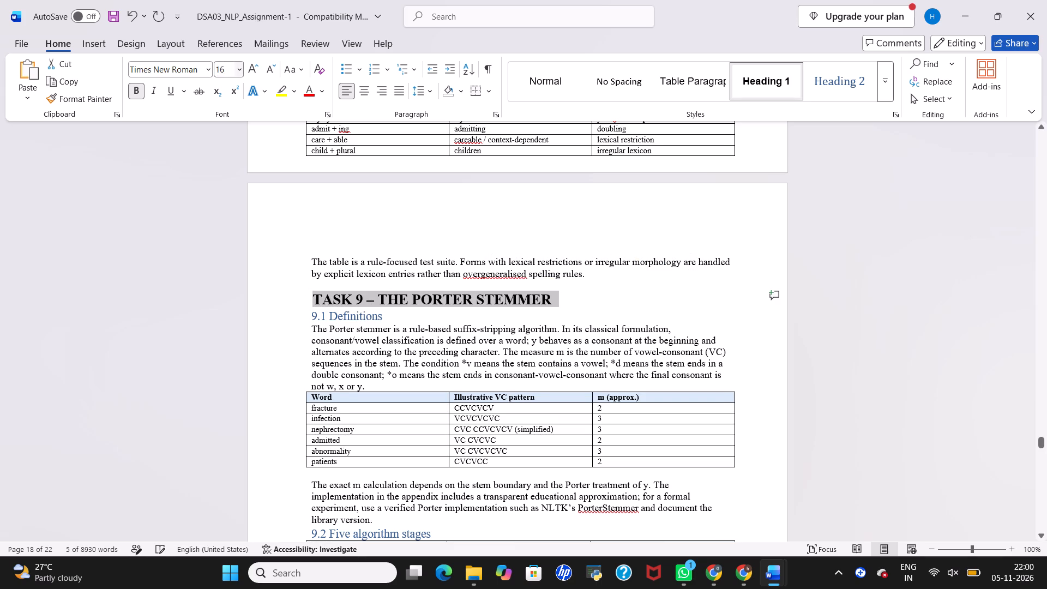
click(467, 364)
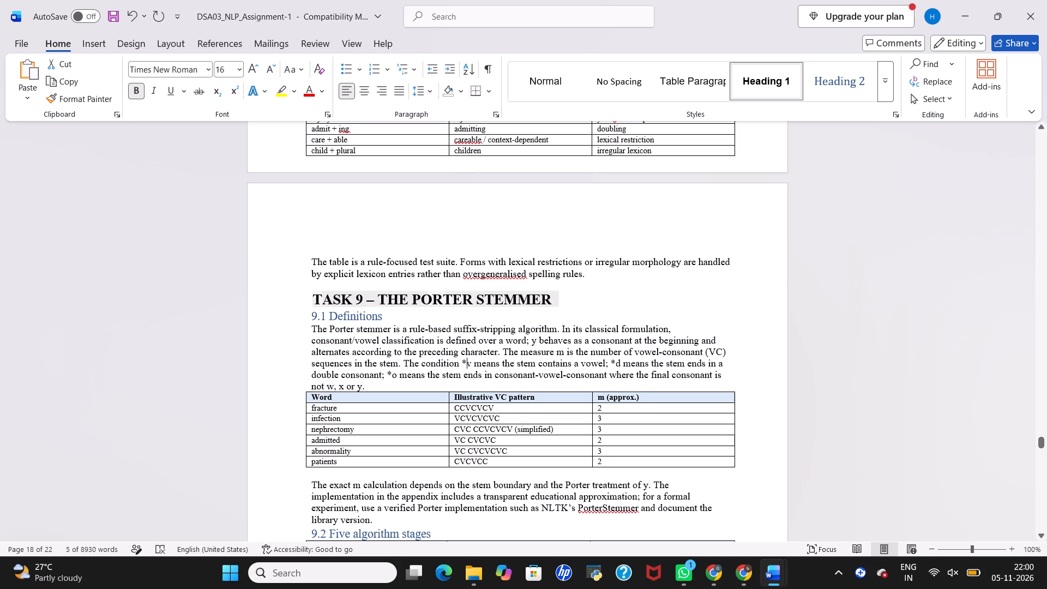
Insert an empty line between the end of the Task 9 text and the TASK 10 – IMPLEMENT AND TEST THE PIPELINE heading.
scroll(467, 364, down, 6)
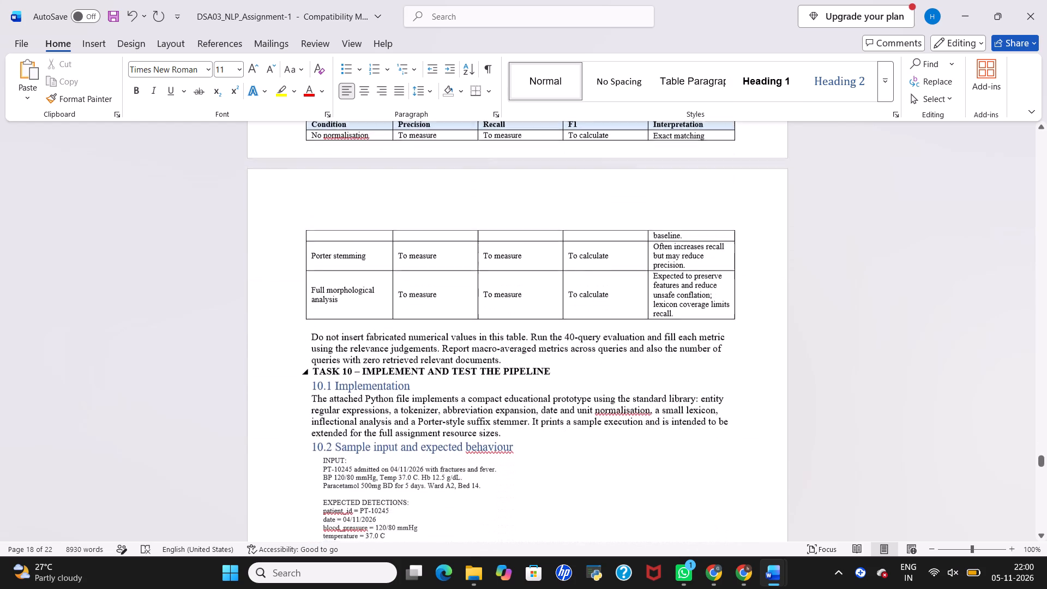
scroll(467, 364, down, 1)
click(312, 281)
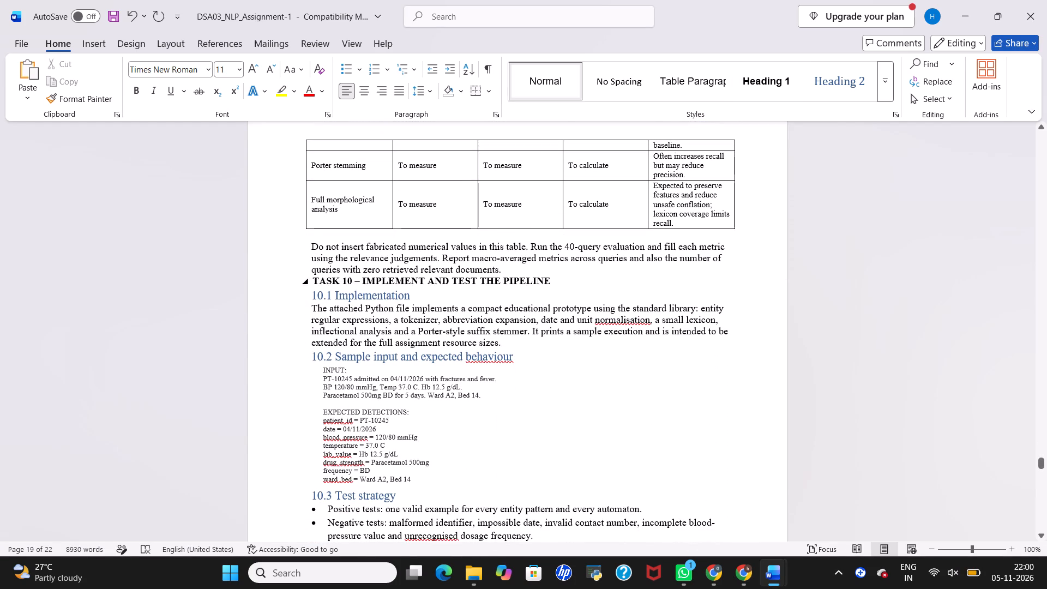
key(Return)
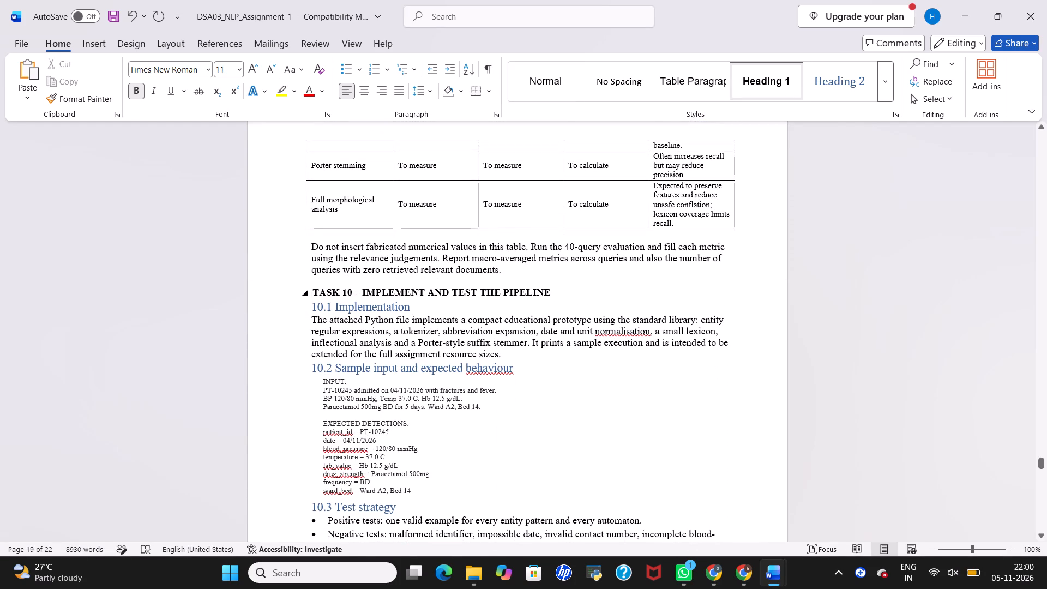
Set the font size of the whole TASK 10 – IMPLEMENT AND TEST THE PIPELINE heading to 16.
drag(314, 290, 582, 294)
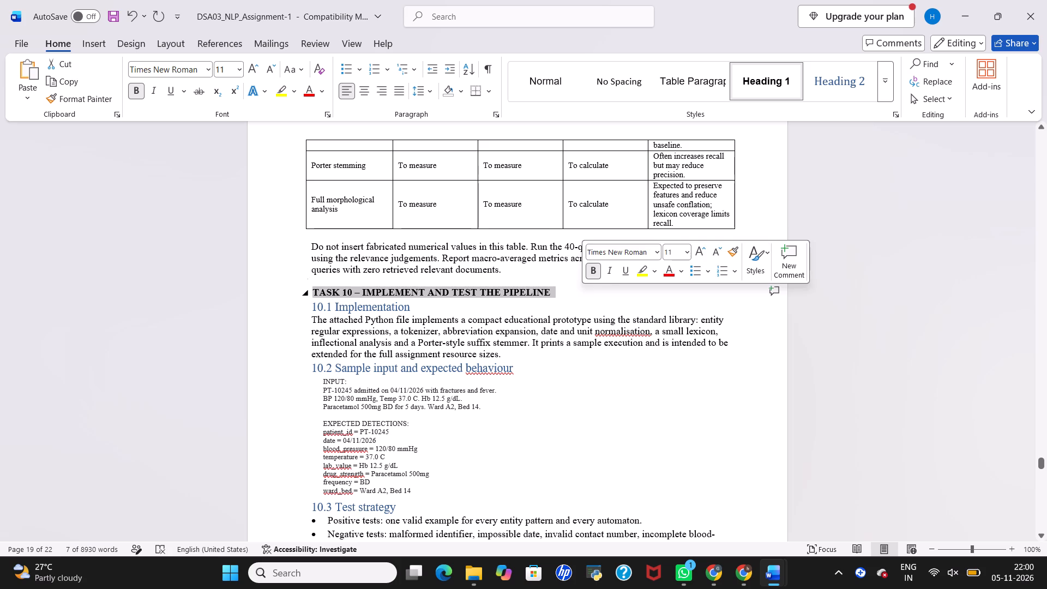
click(230, 69)
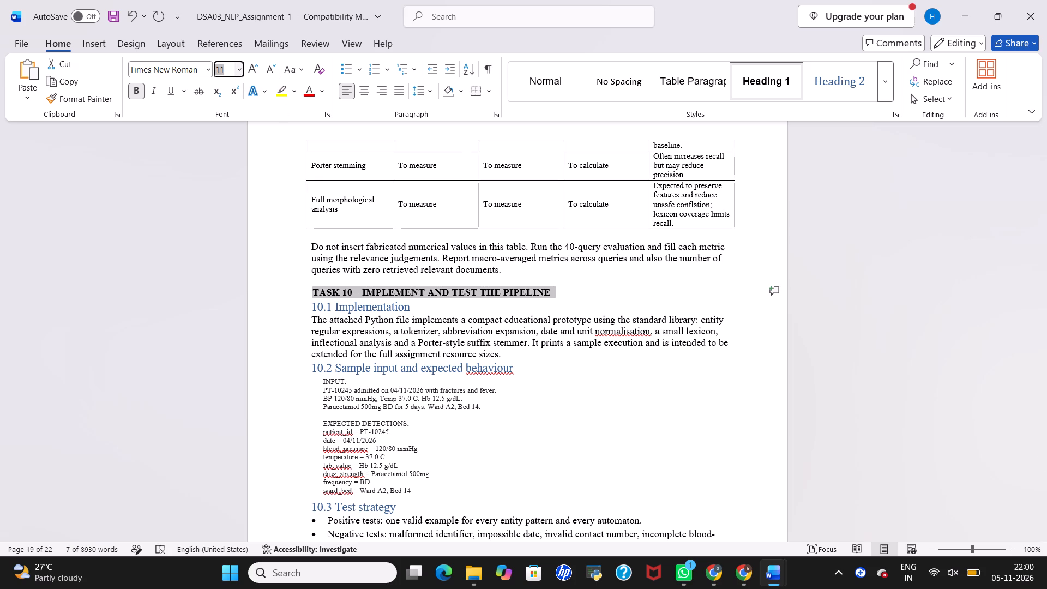
text(16)
key(Return)
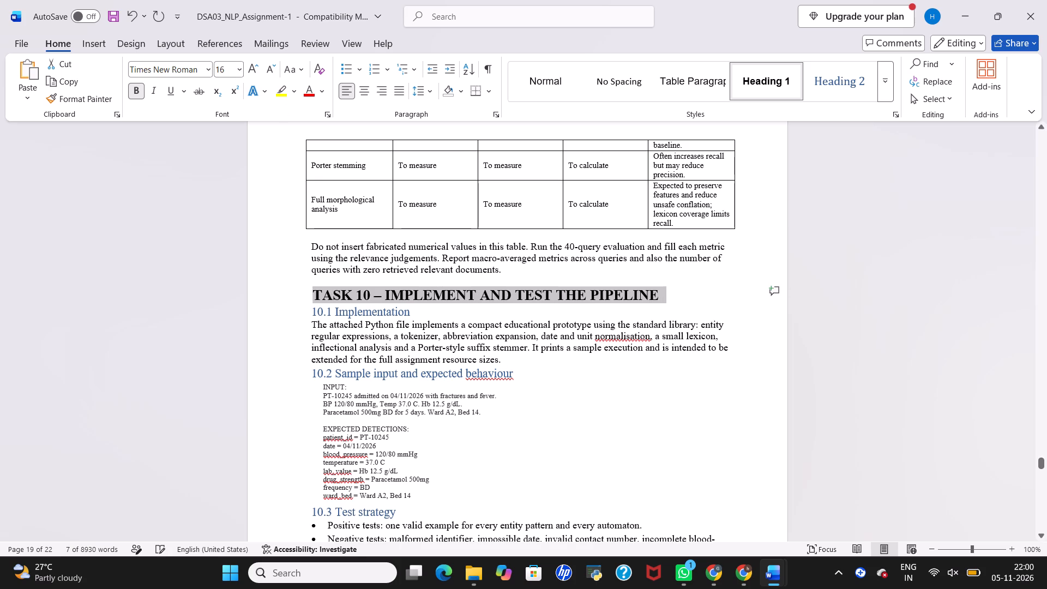
click(446, 354)
Insert five empty lines after section 10.5 Plot suggestion to move the TASK 11 heading and its table onto the next page.
scroll(446, 354, down, 3)
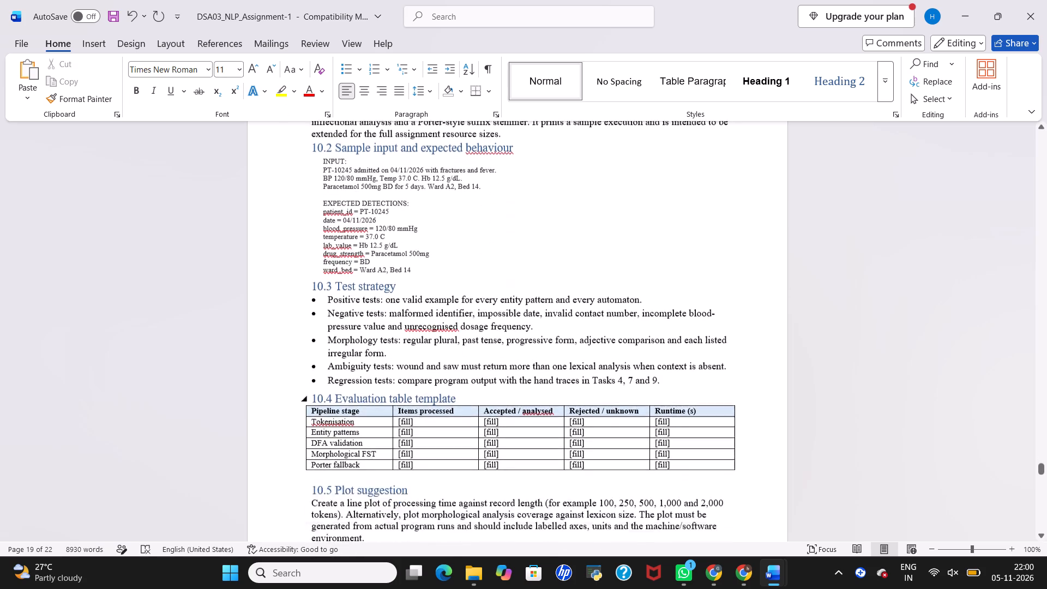
scroll(446, 354, down, 4)
scroll(446, 354, up, 1)
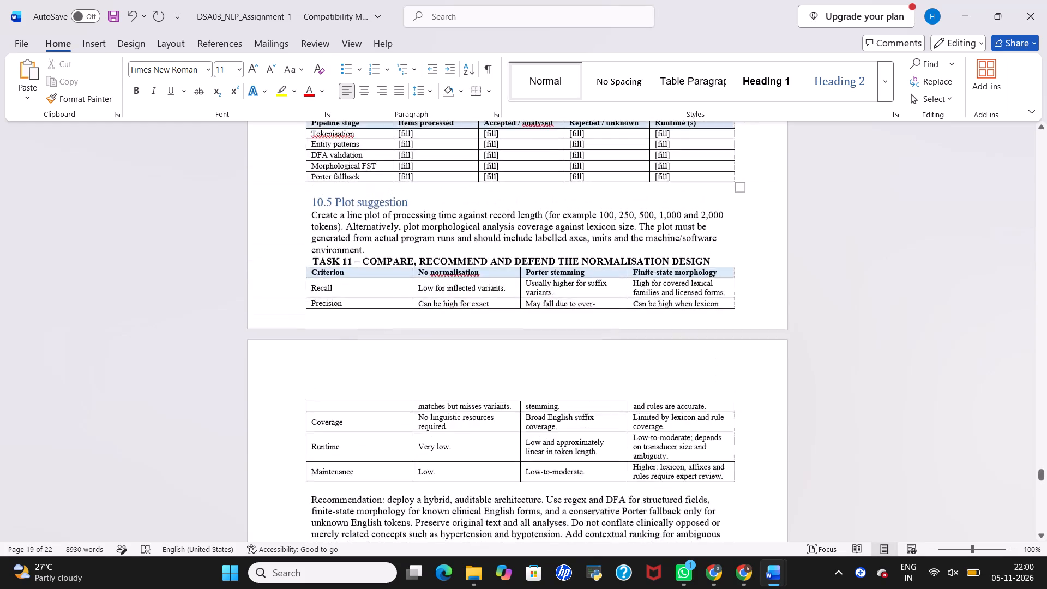
click(315, 274)
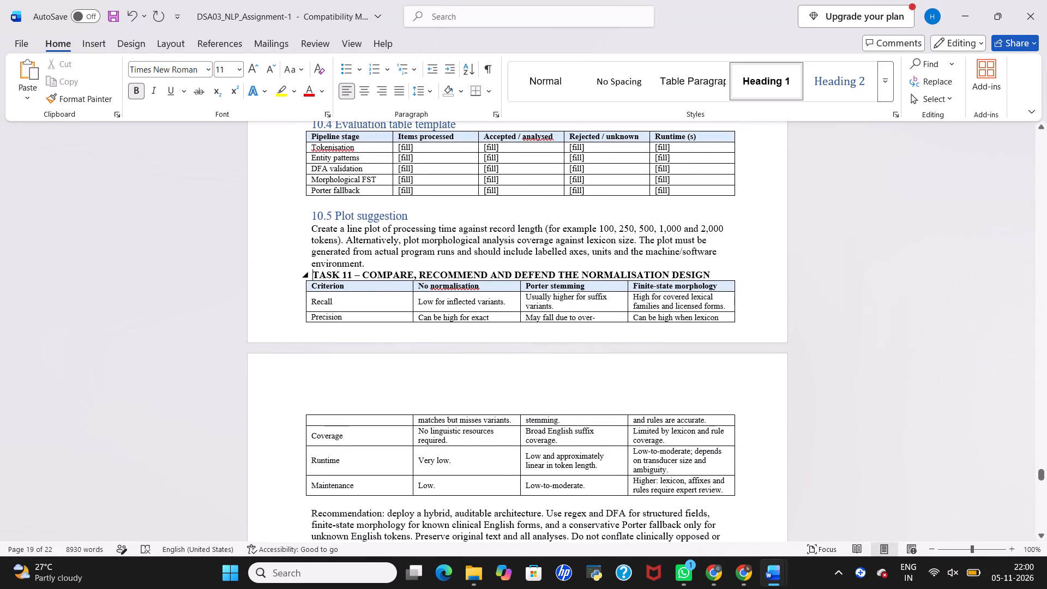
key(Return)
key(Return)
key(Return)
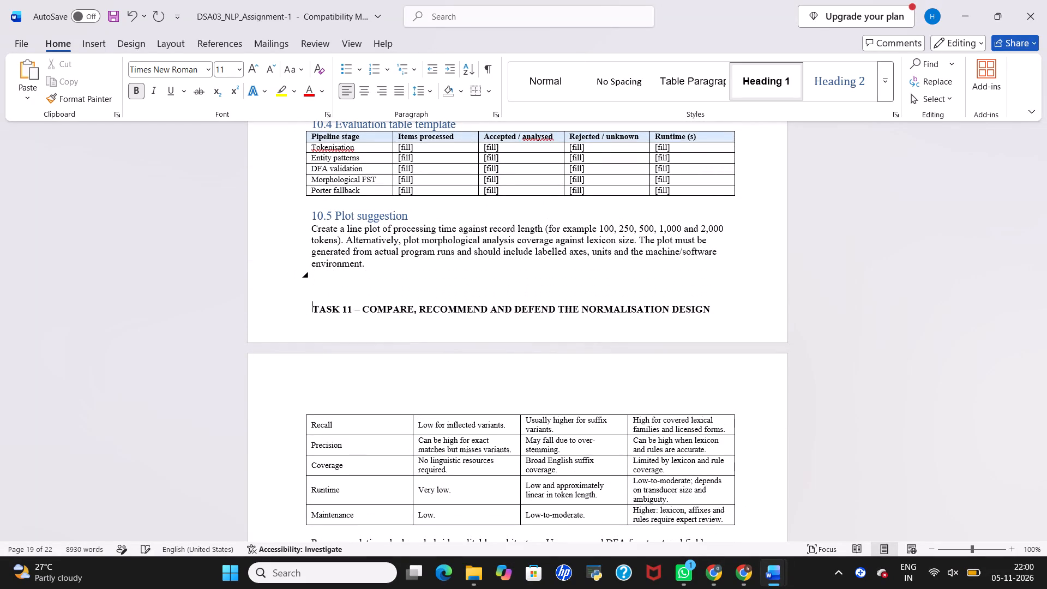
key(Return)
key(Return)
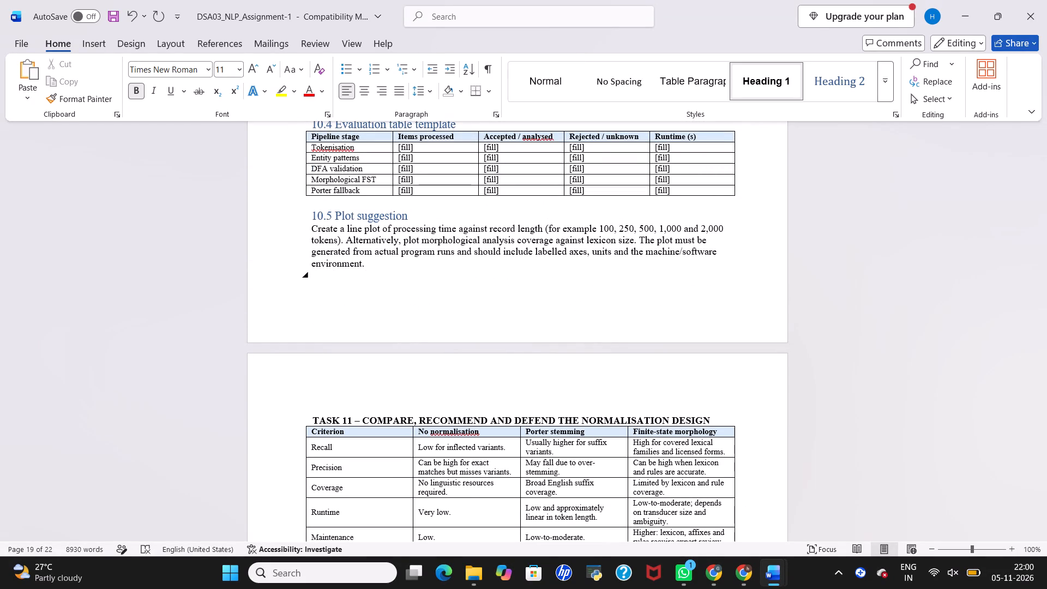
Set the font size of the whole TASK 11 – COMPARE, RECOMMEND AND DEFEND THE NORMALISATION DESIGN heading to 16.
drag(311, 419, 682, 420)
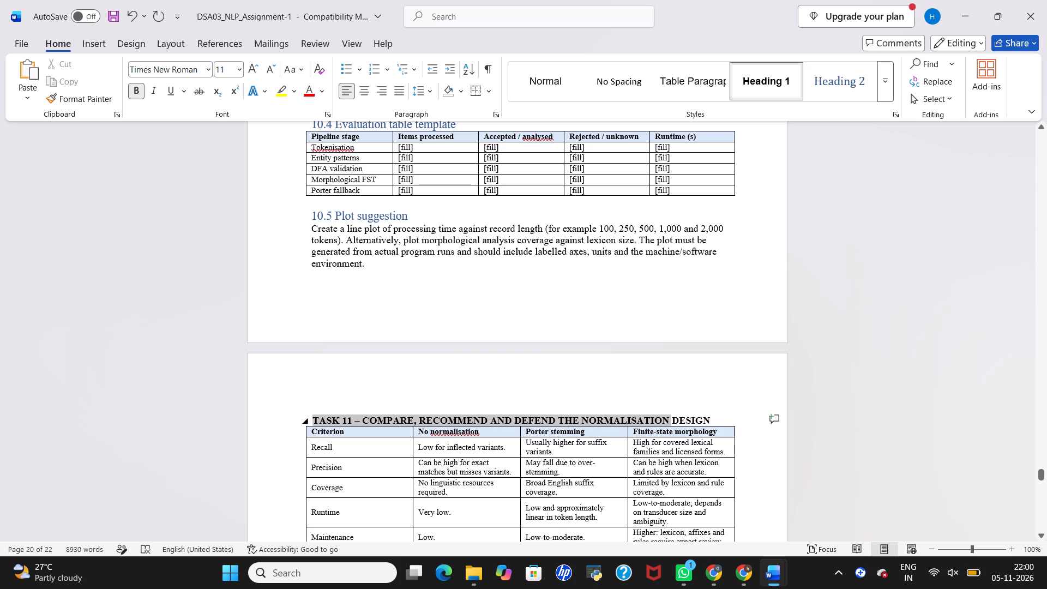
drag(682, 420, 705, 418)
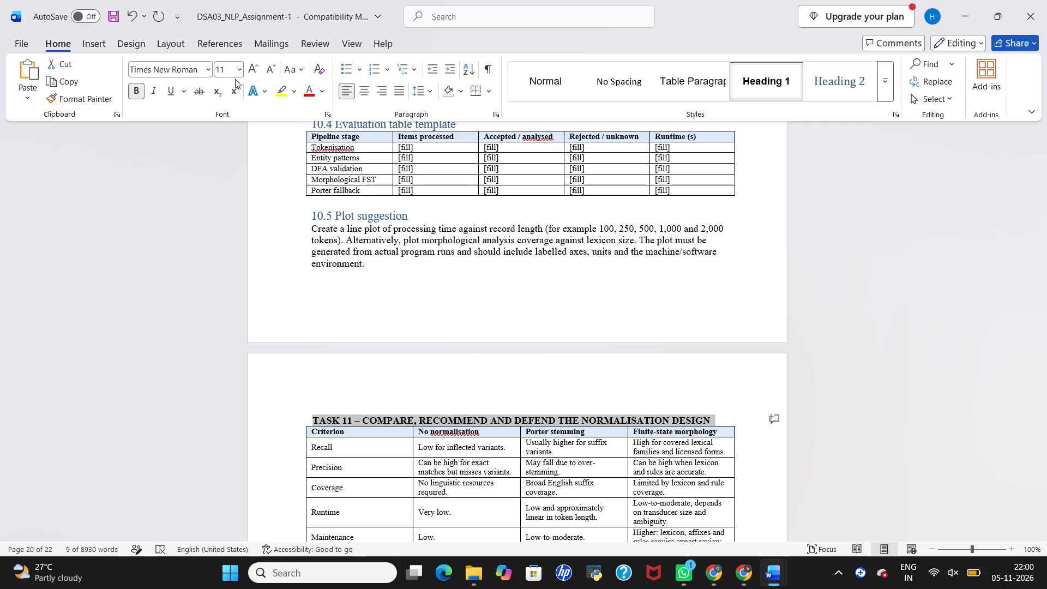
click(226, 68)
text(16)
key(Return)
Insert an empty line between the end of the Task 11 text and the TASK 12 – DAY-4 DESIGN CHALLENGE heading.
scroll(379, 414, down, 2)
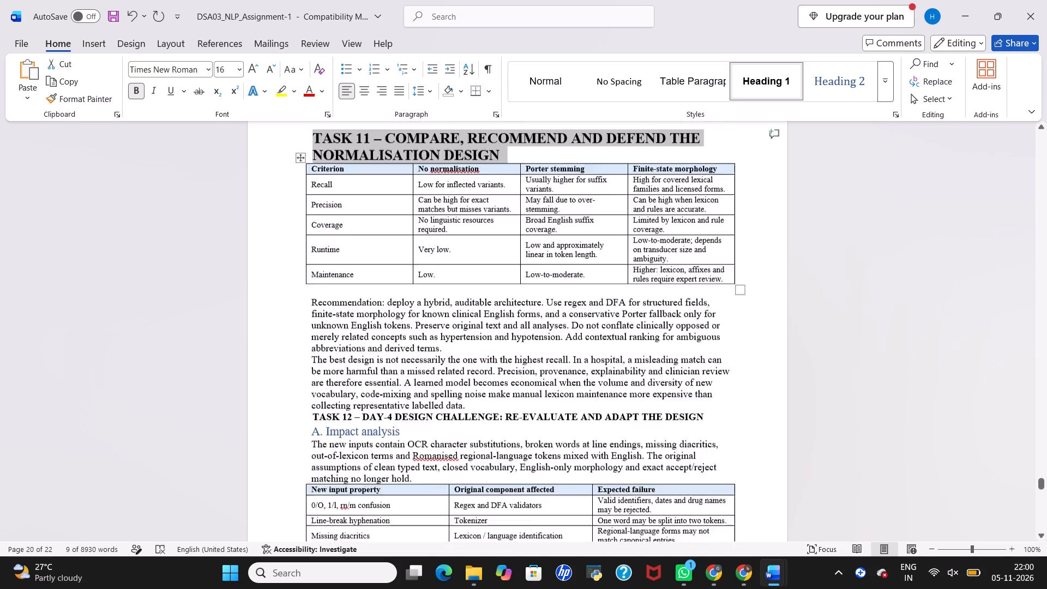
scroll(379, 414, down, 1)
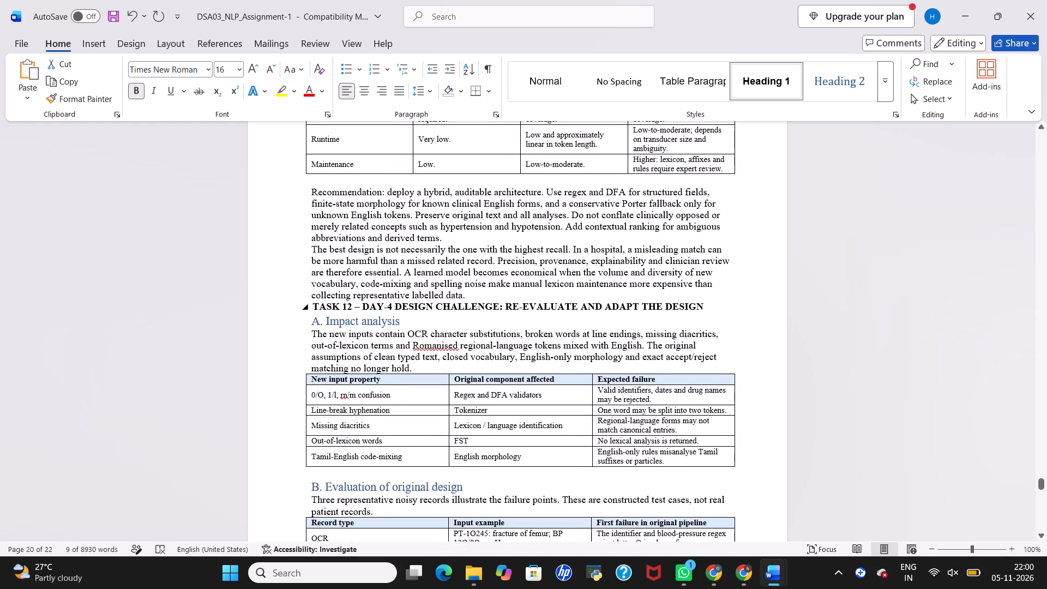
click(313, 306)
key(Return)
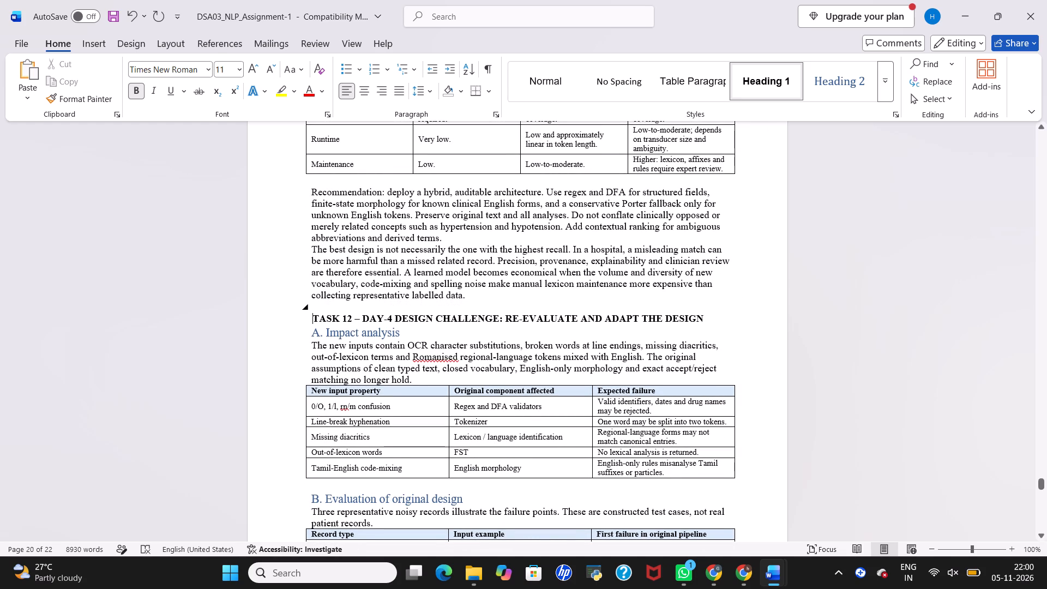
Set the font size of the whole TASK 12 – DAY-4 DESIGN CHALLENGE: RE-EVALUATE AND ADAPT THE DESIGN heading to 16.
drag(312, 317, 452, 318)
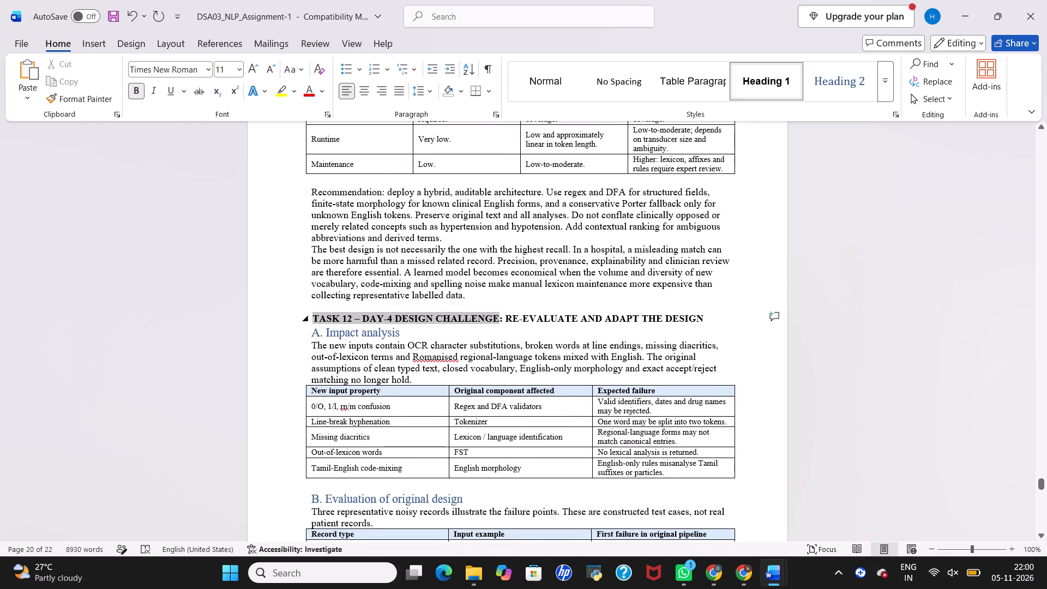
drag(452, 318, 747, 323)
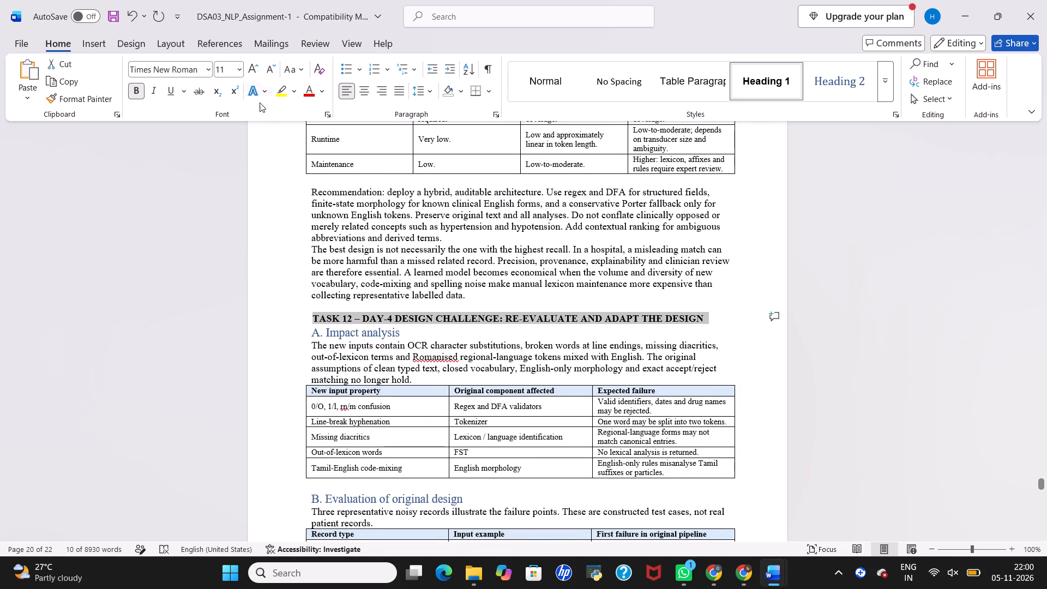
click(224, 71)
text(16)
key(Return)
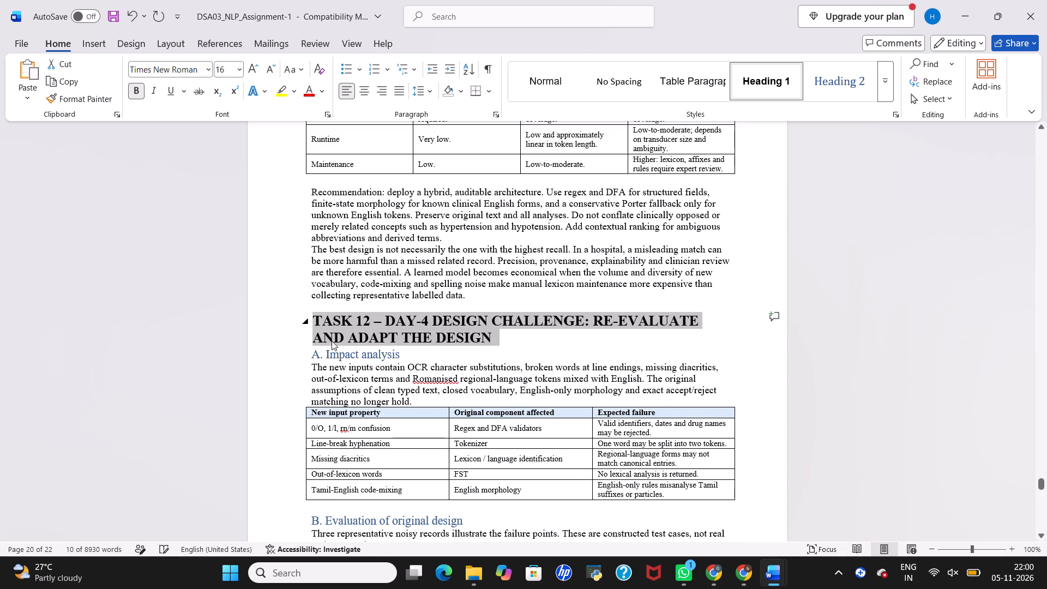
click(483, 423)
Review the document from the Task 12 answers to the MARK DISTRIBUTION table, and back through the earlier answers to the first page.
scroll(483, 423, down, 7)
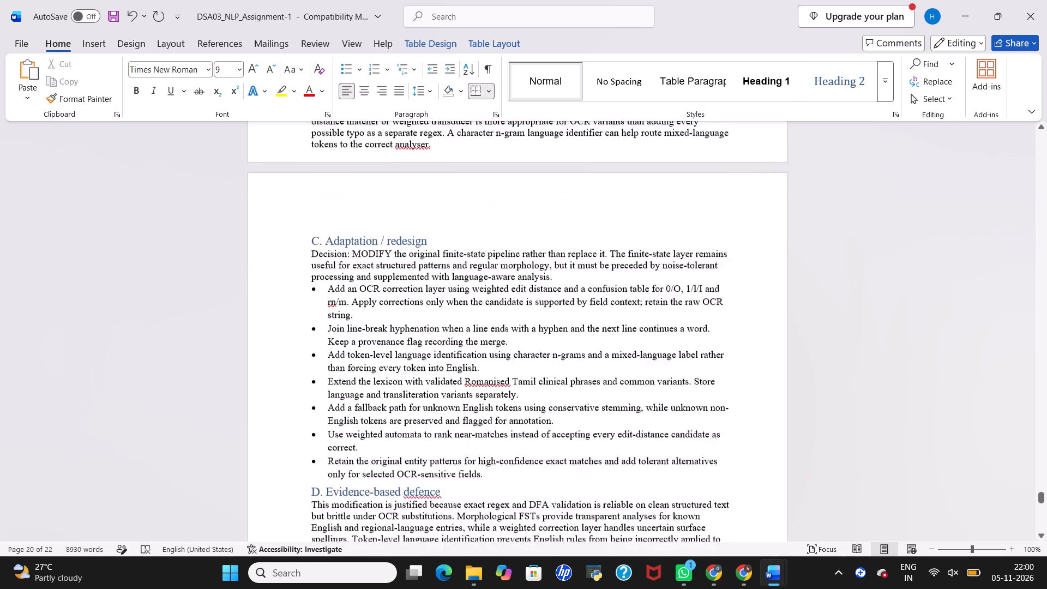
scroll(483, 423, down, 9)
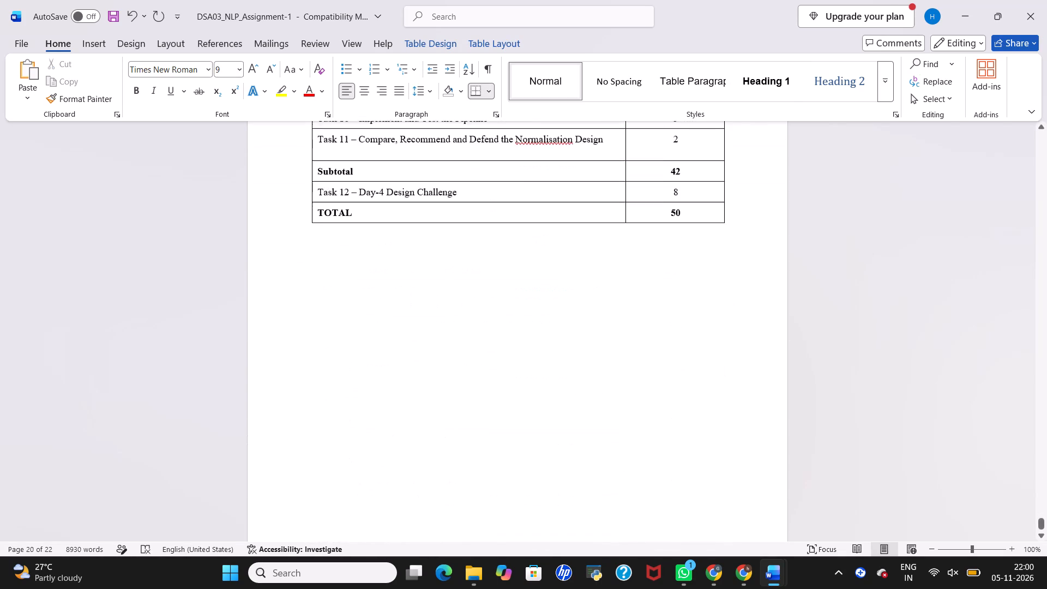
scroll(483, 423, down, 5)
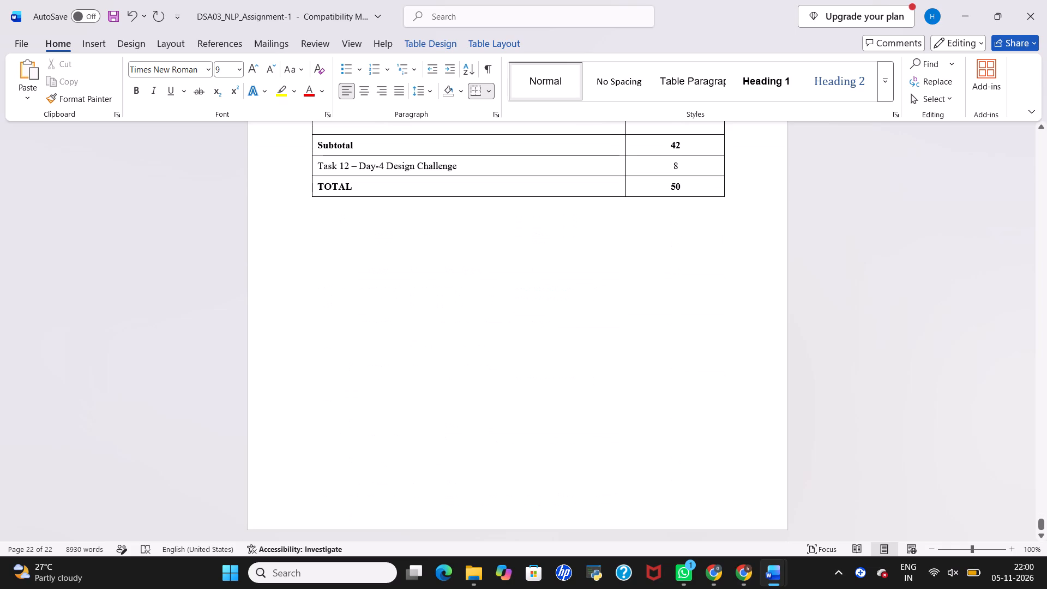
scroll(538, 267, up, 3)
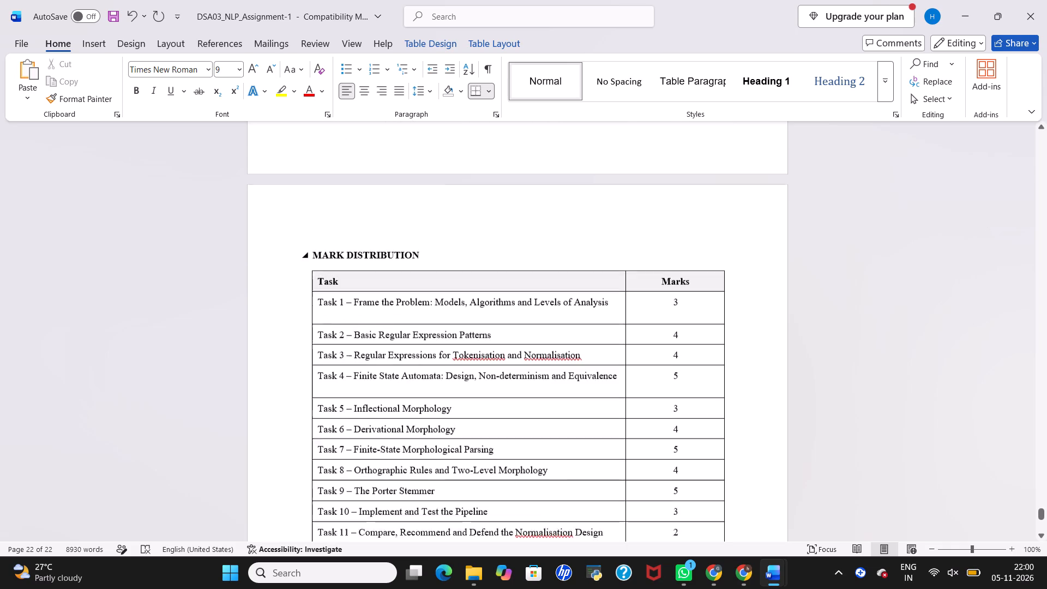
scroll(538, 267, up, 9)
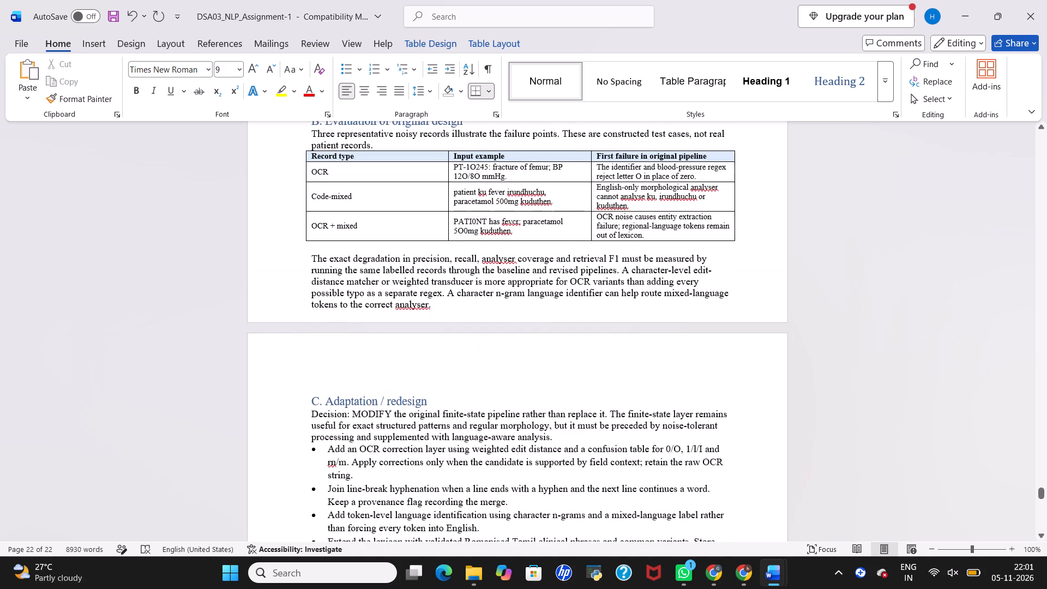
click(506, 291)
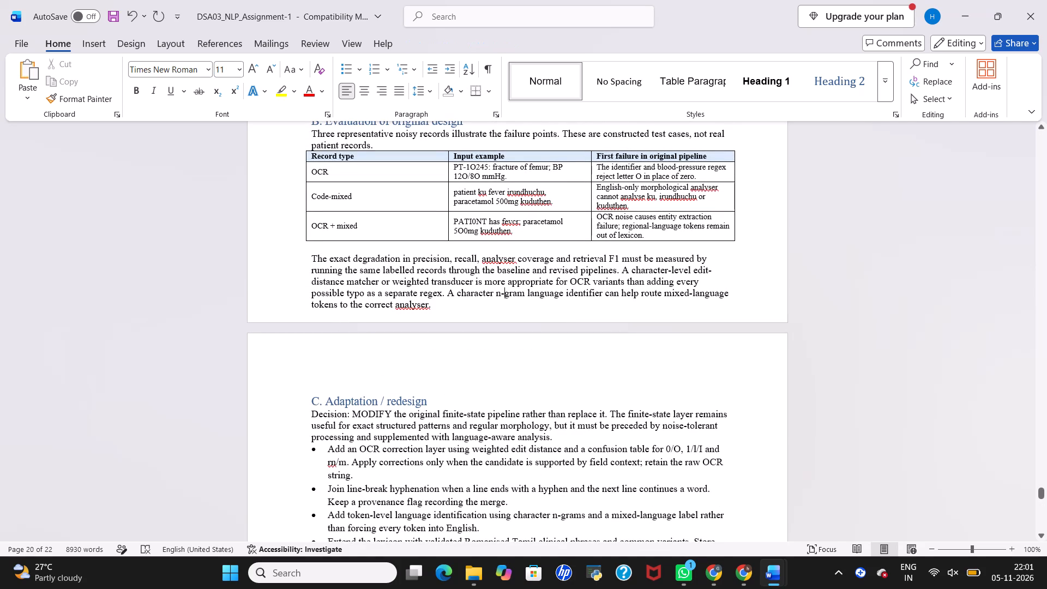
scroll(542, 284, up, 5)
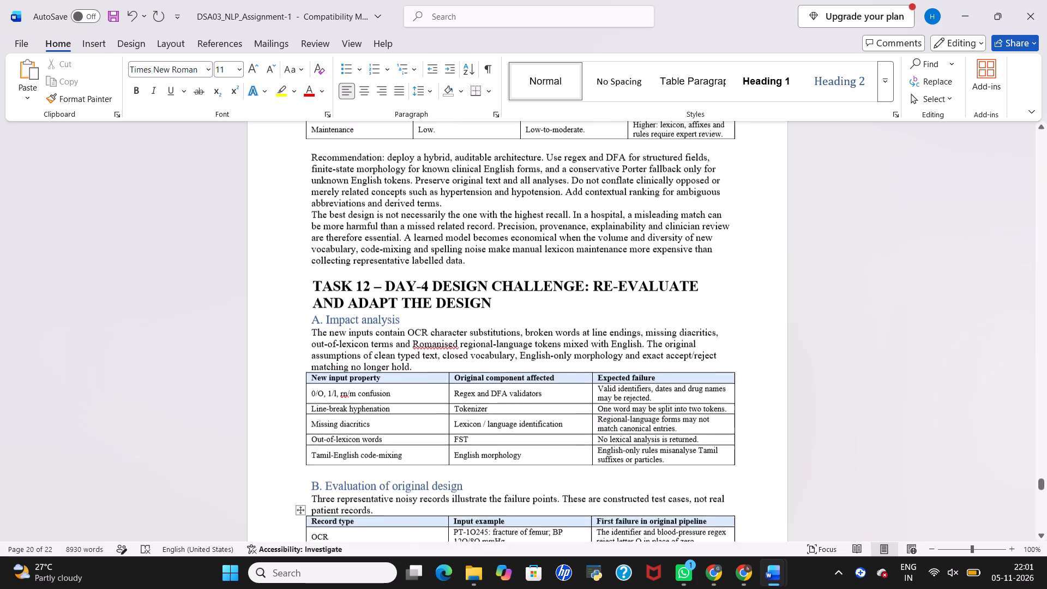
scroll(542, 284, up, 20)
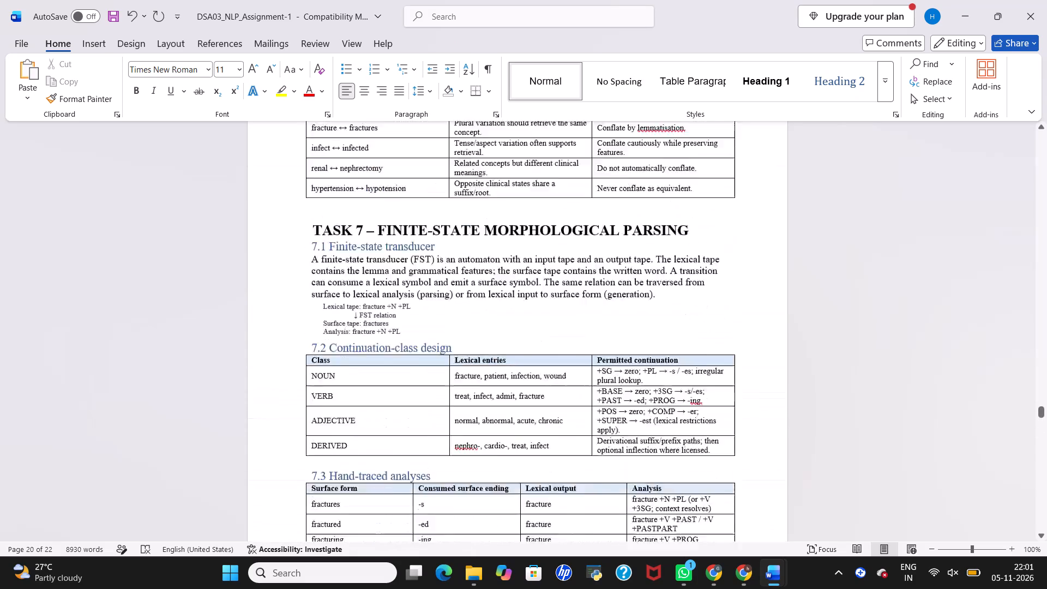
scroll(542, 284, up, 18)
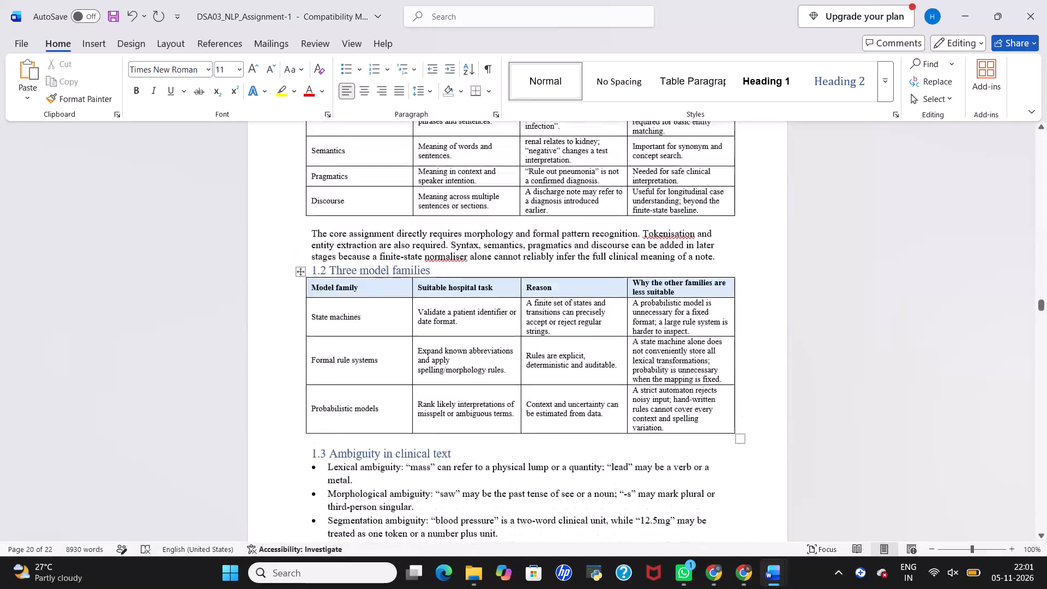
scroll(542, 284, up, 18)
scroll(542, 284, up, 5)
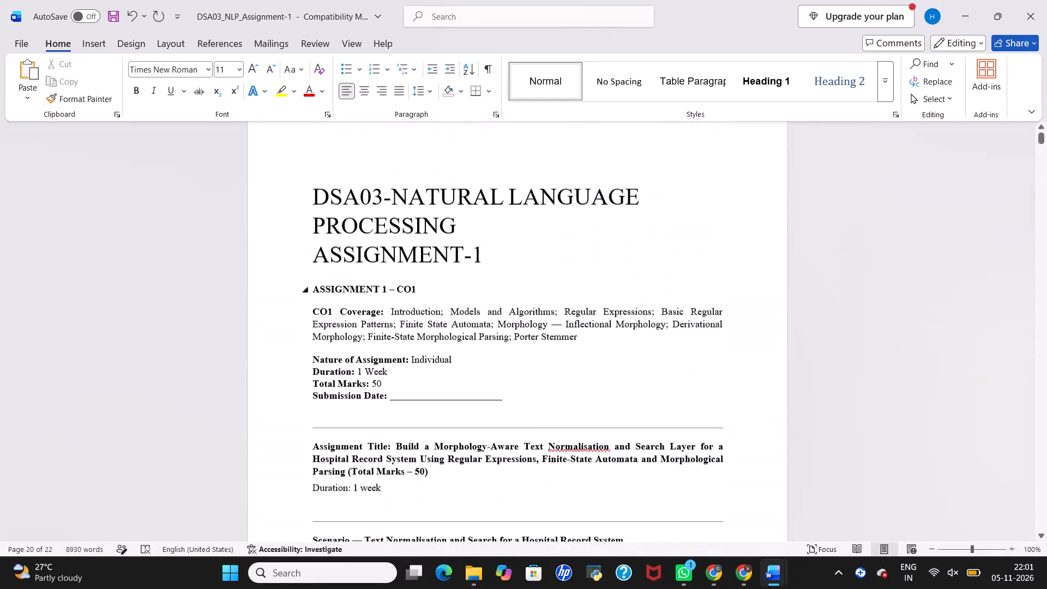
scroll(542, 284, up, 5)
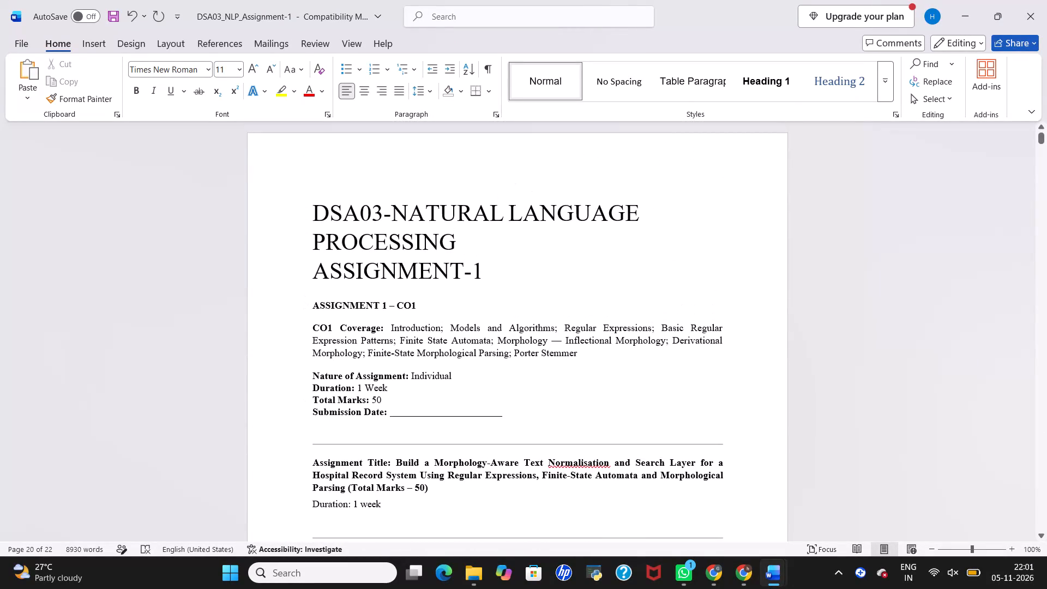
Replace the word Individual in the Nature of Assignment line on the first page with the student's name.
click(453, 378)
key(BackSpace)
key(BackSpace)
key(BackSpace)
key(BackSpace)
key(BackSpace)
key(BackSpace)
key(BackSpace)
key(BackSpace)
key(BackSpace)
key(BackSpace)
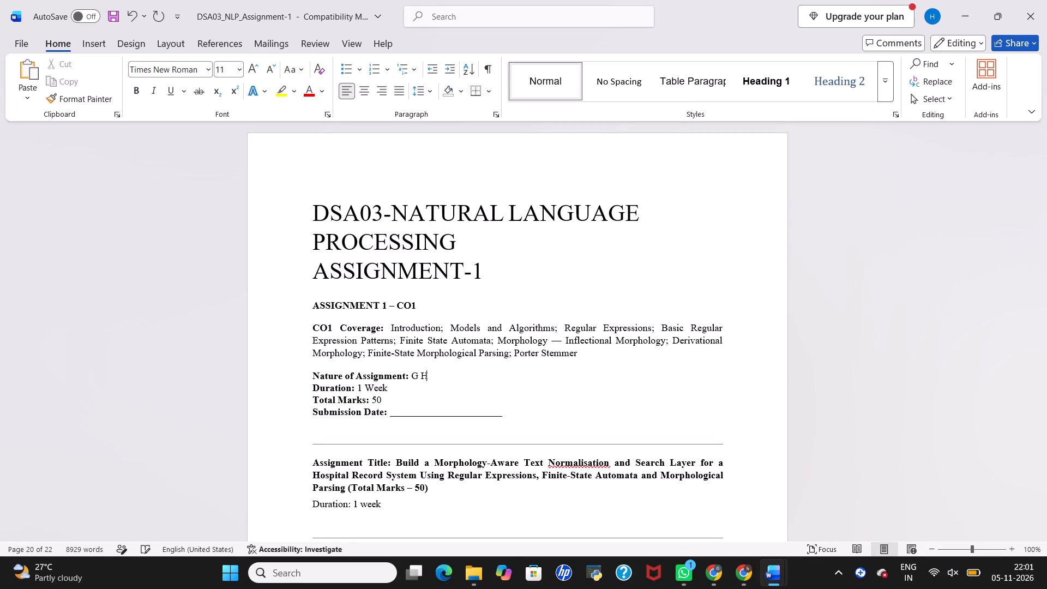
text(asini)
Fill in the Submission Date as 05-11-2026 and remove the leftover blank underline after it.
click(418, 410)
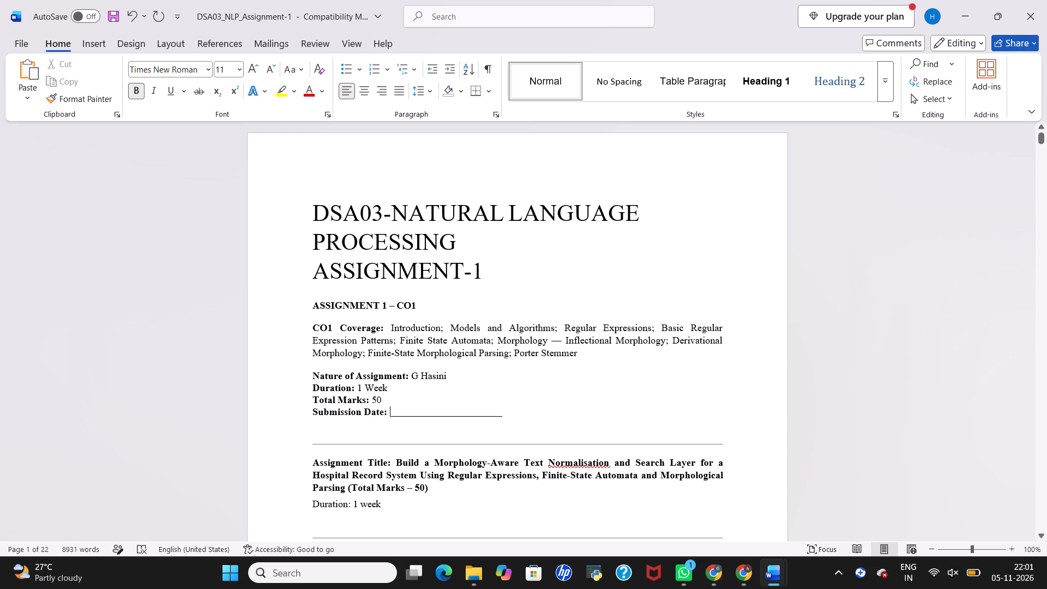
key(0)
text(5-)
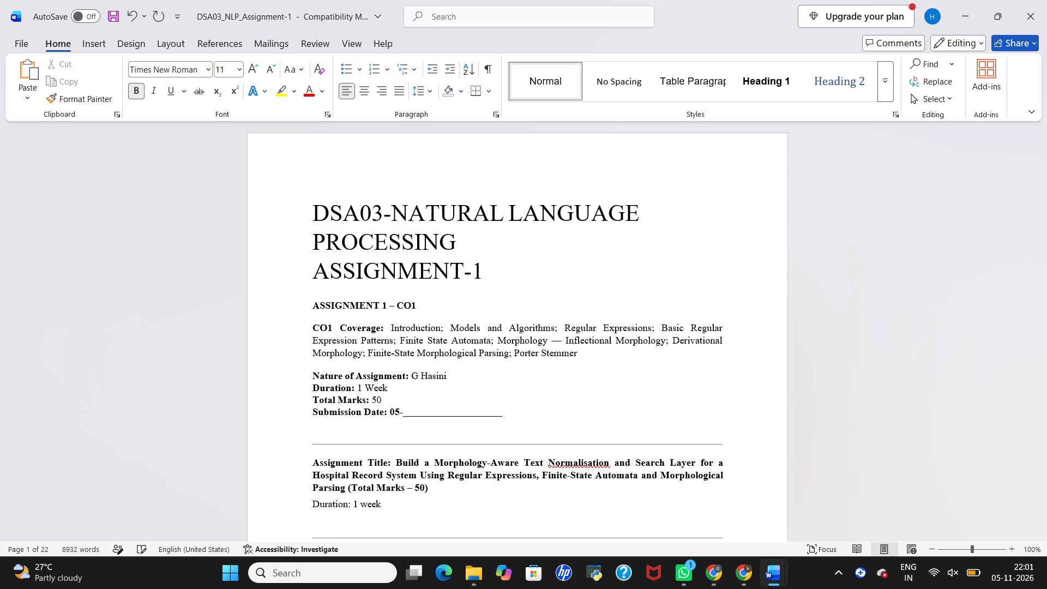
text(11-2026)
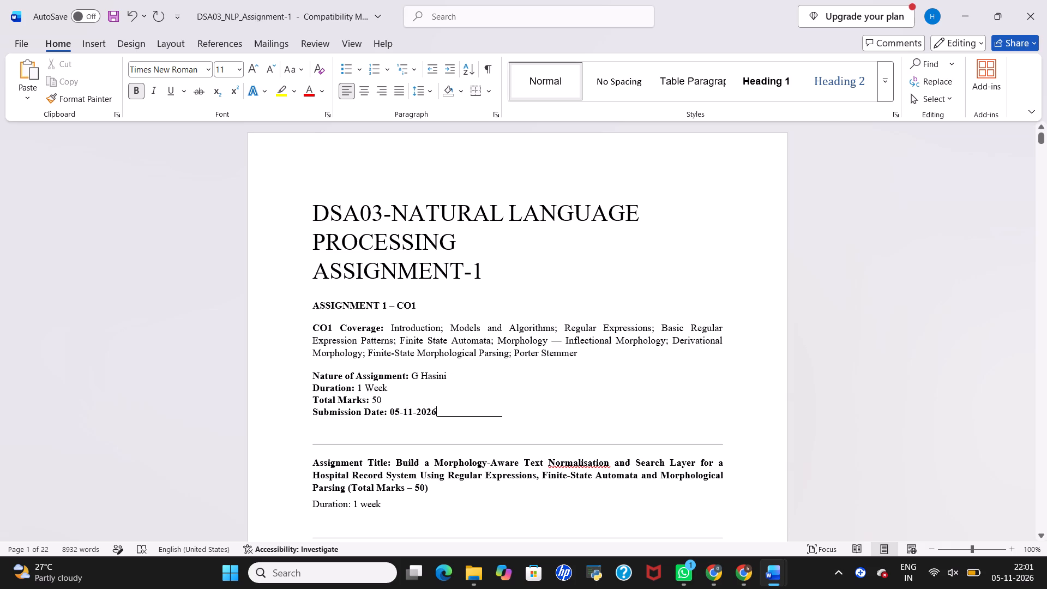
click(504, 412)
key(BackSpace)
Review the document from the first page through the task requirements to the Task 1 and Task 2 answers, checking the formatting.
scroll(504, 389, down, 3)
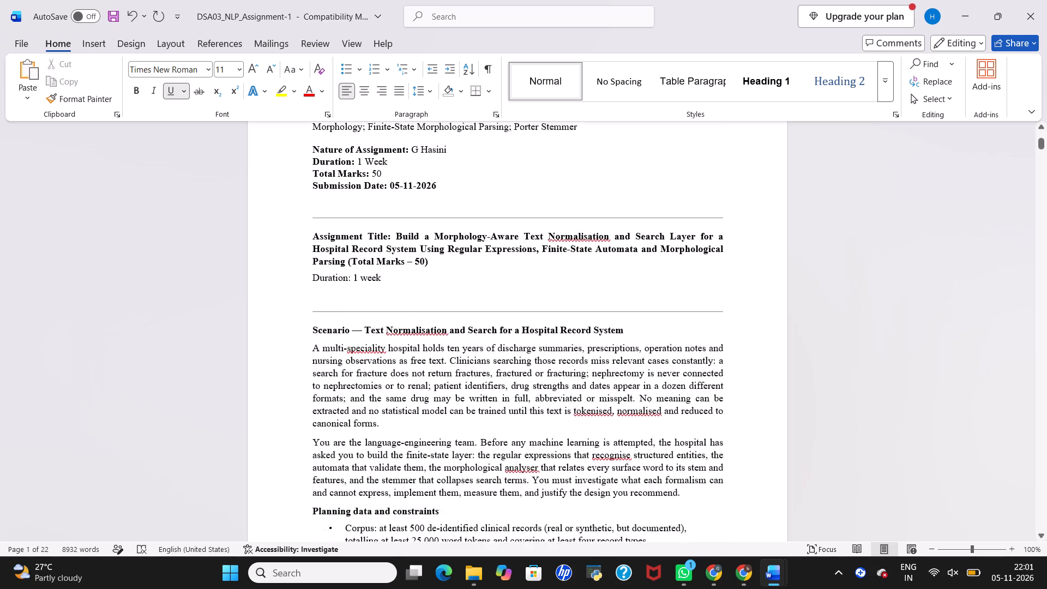
scroll(504, 389, down, 4)
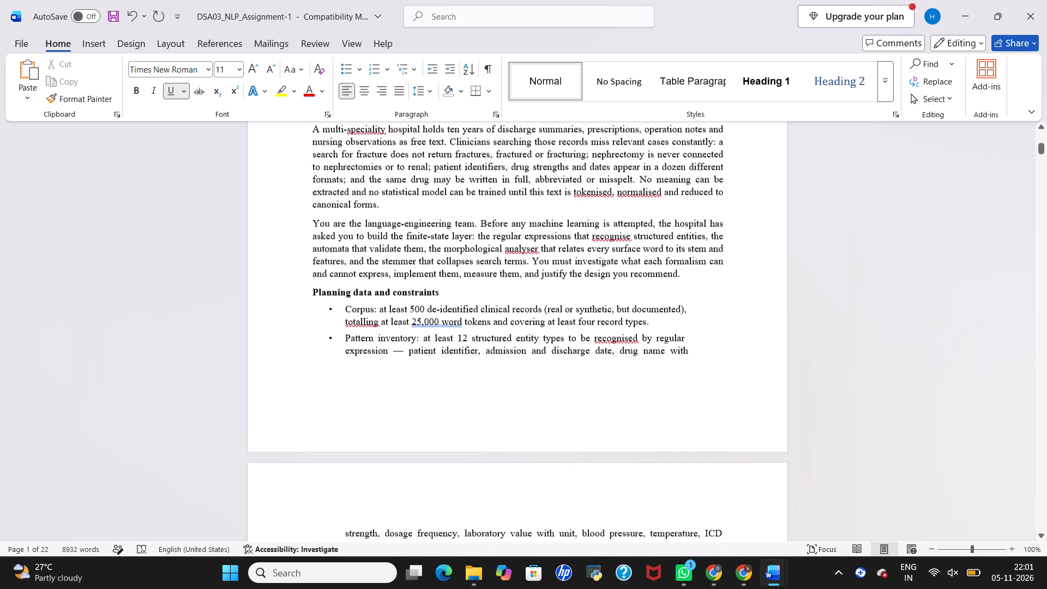
scroll(504, 389, down, 5)
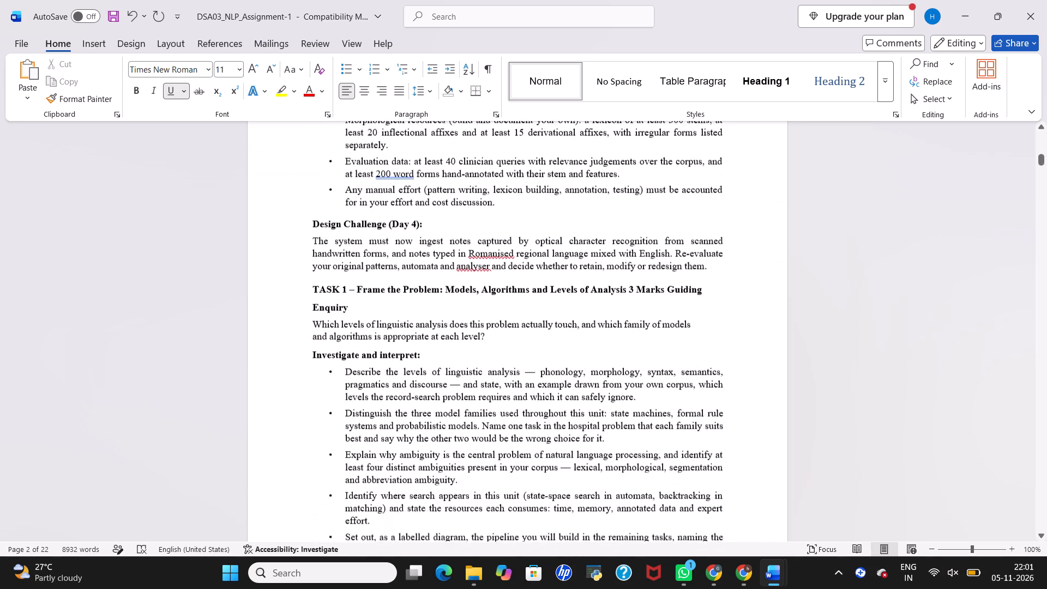
scroll(504, 389, down, 4)
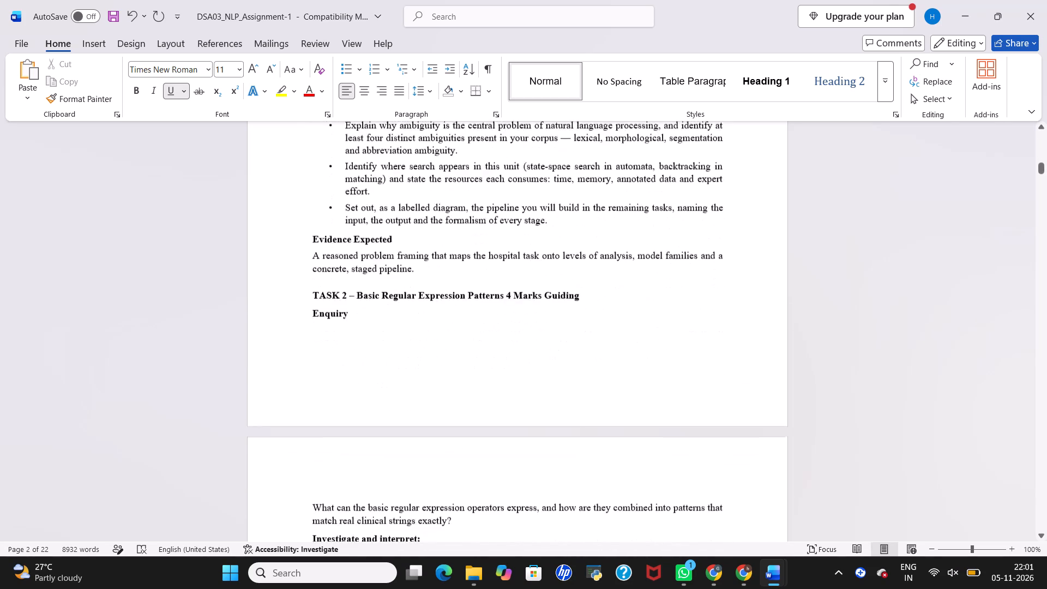
scroll(504, 389, down, 7)
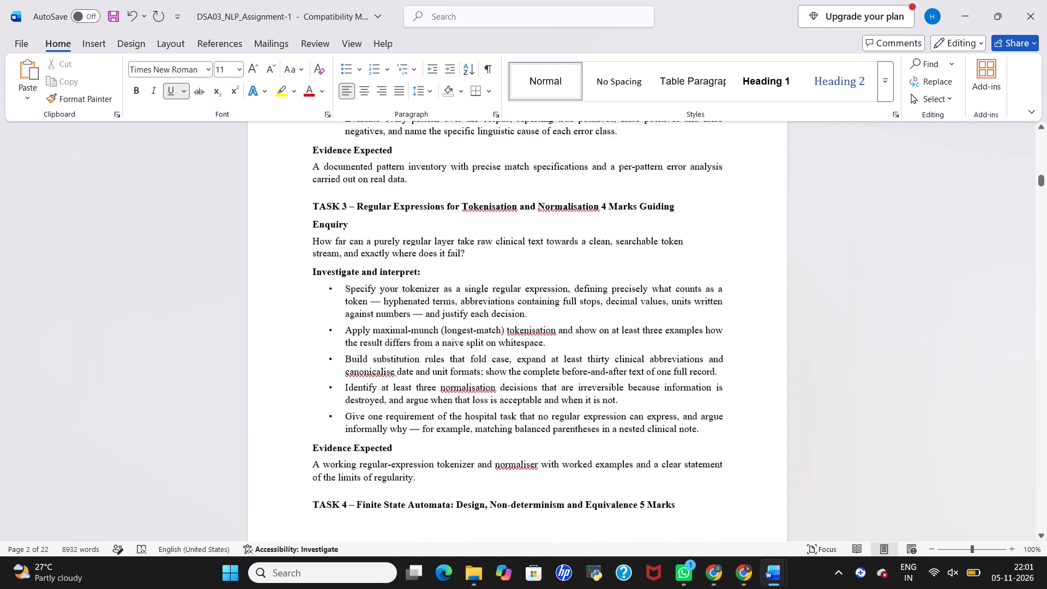
scroll(504, 389, down, 5)
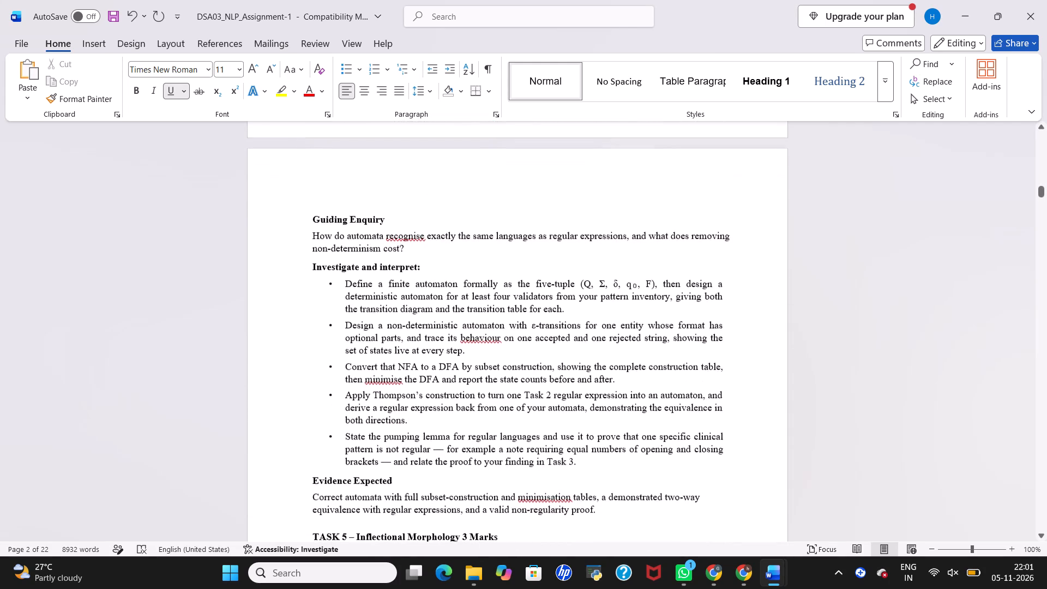
scroll(504, 389, down, 5)
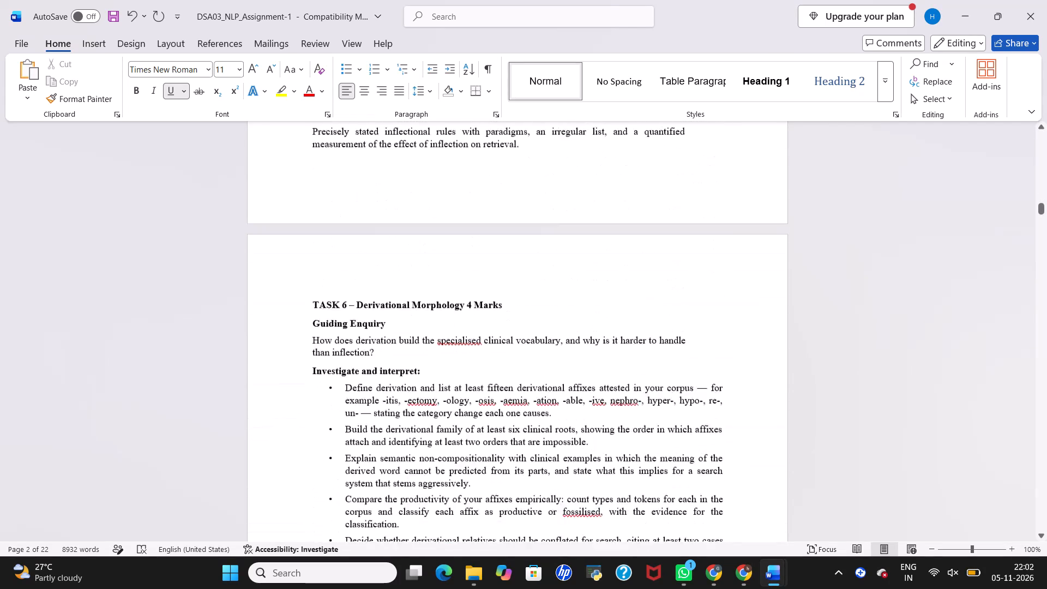
scroll(504, 389, down, 6)
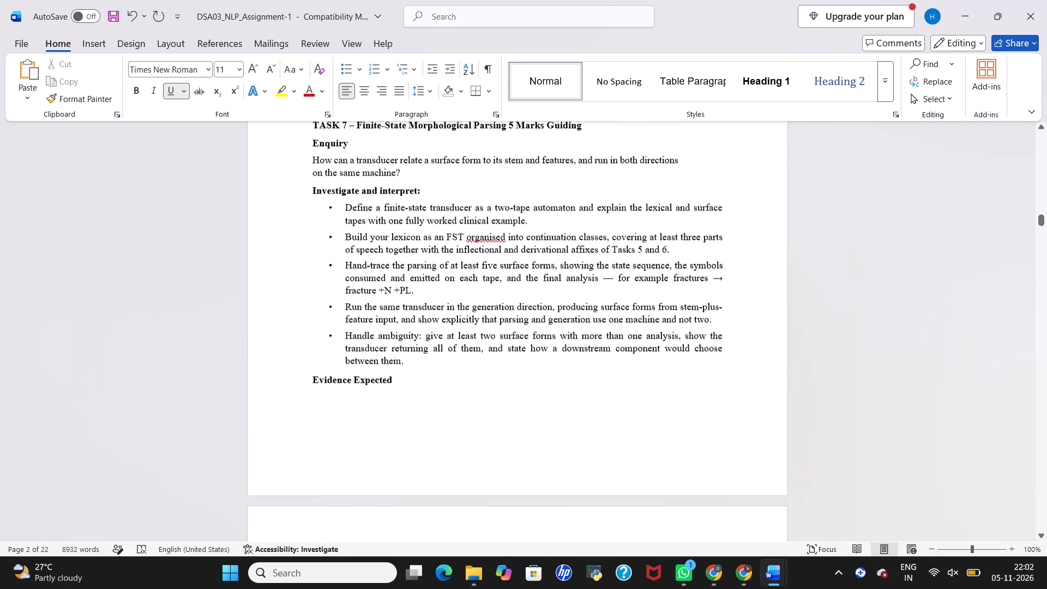
scroll(504, 389, down, 7)
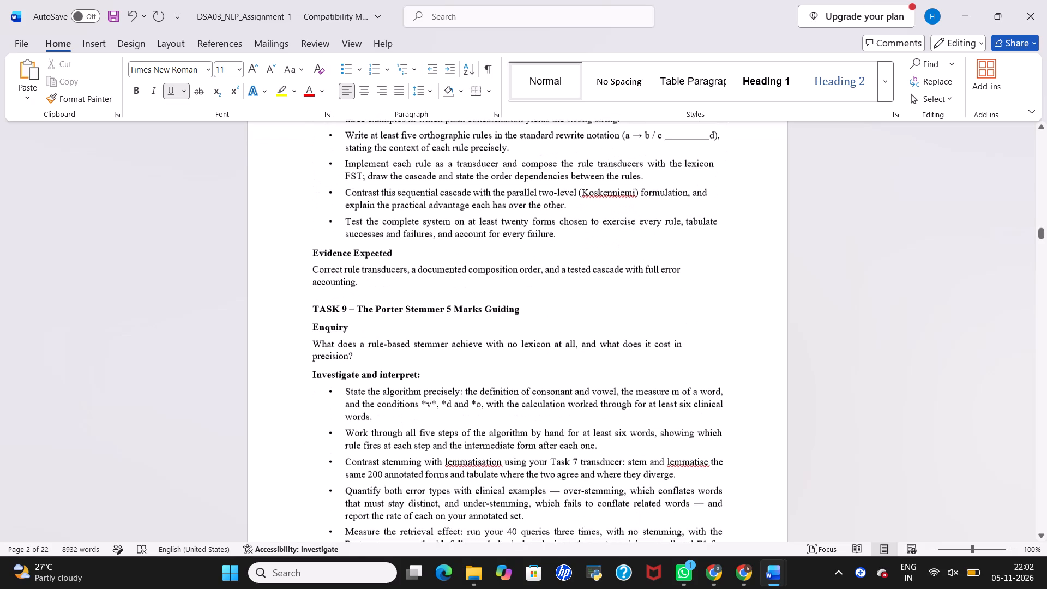
scroll(504, 389, down, 9)
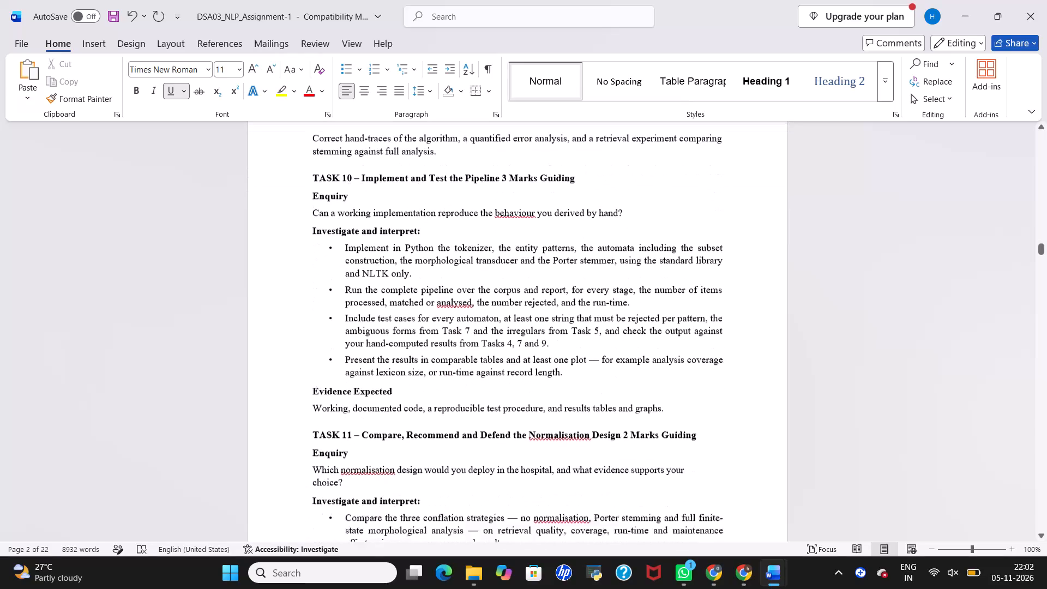
scroll(504, 389, down, 5)
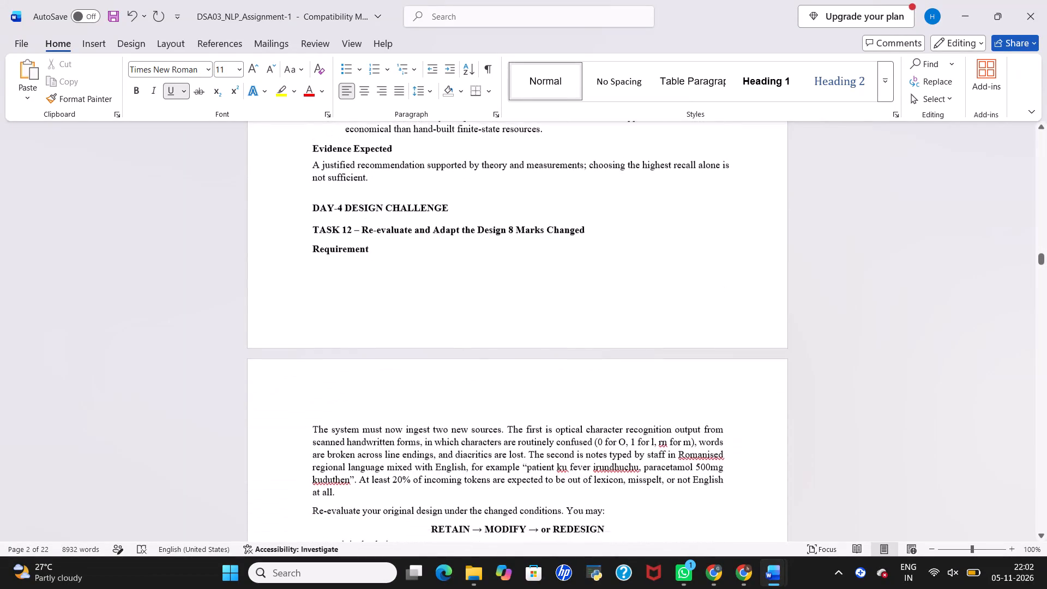
scroll(504, 389, down, 4)
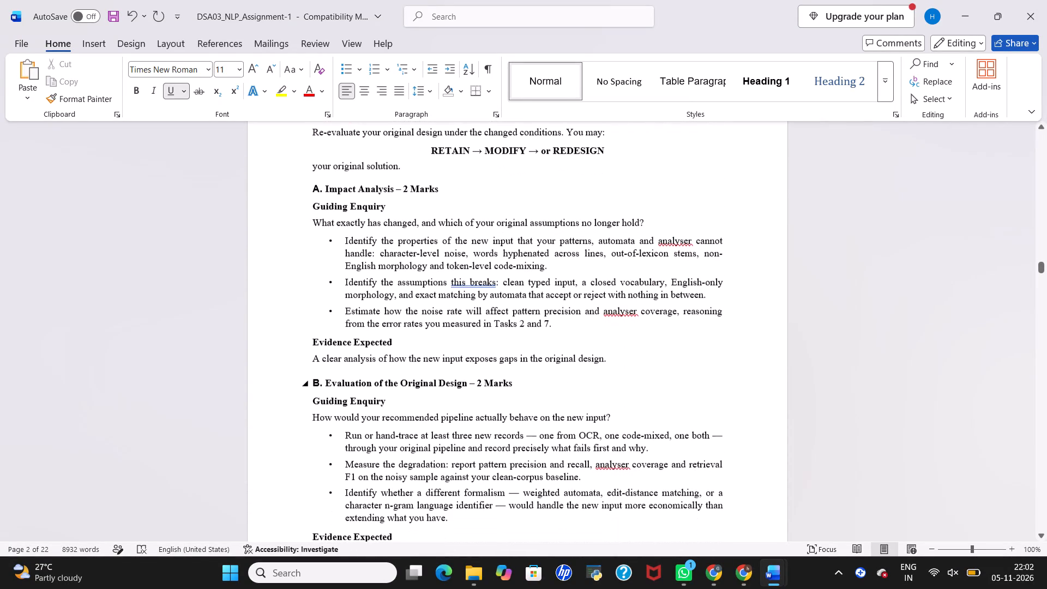
scroll(504, 389, down, 4)
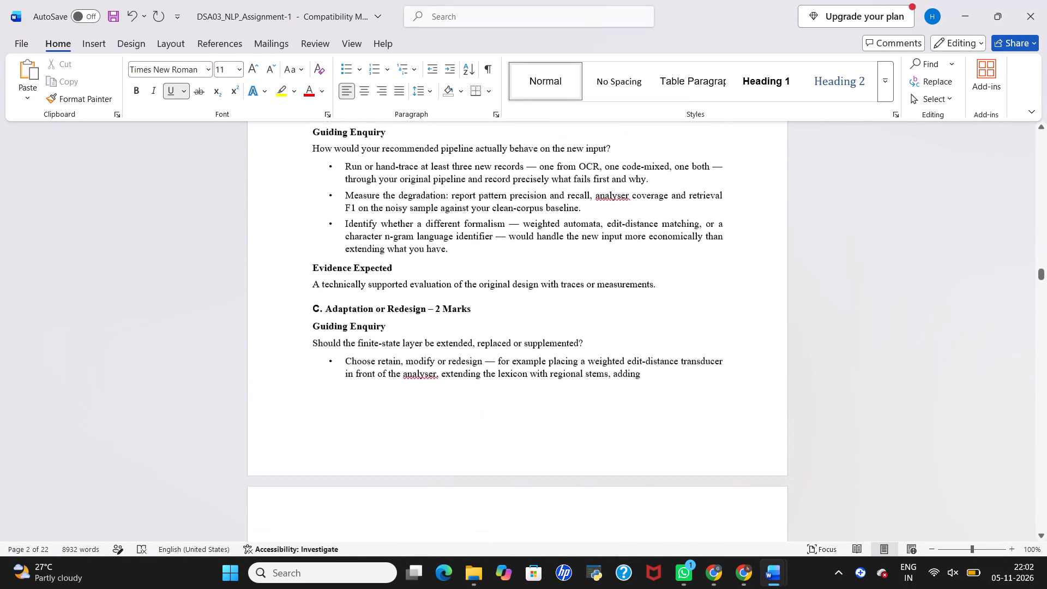
scroll(504, 389, down, 3)
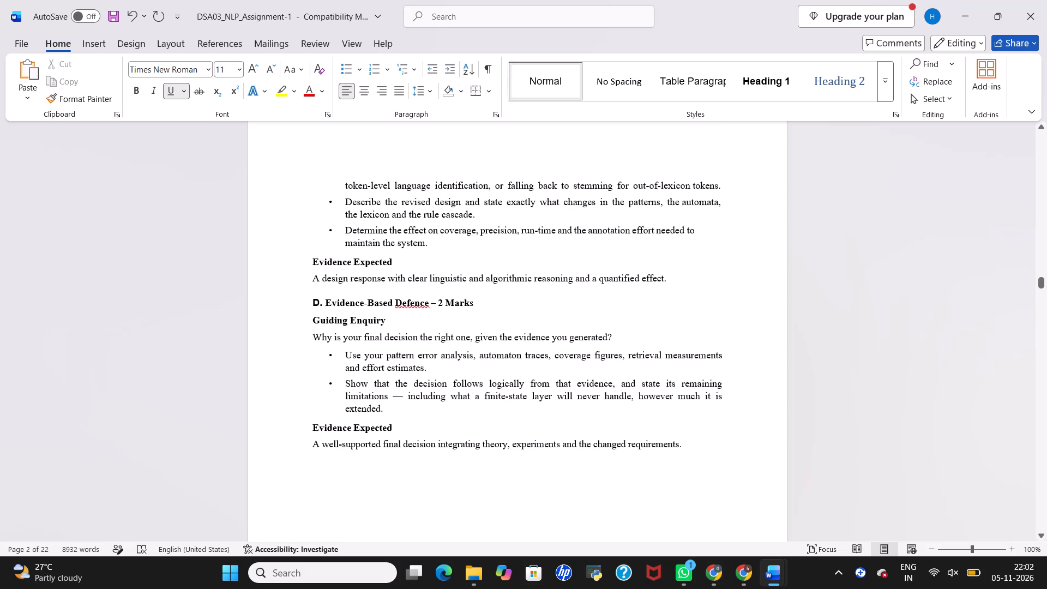
scroll(504, 389, down, 6)
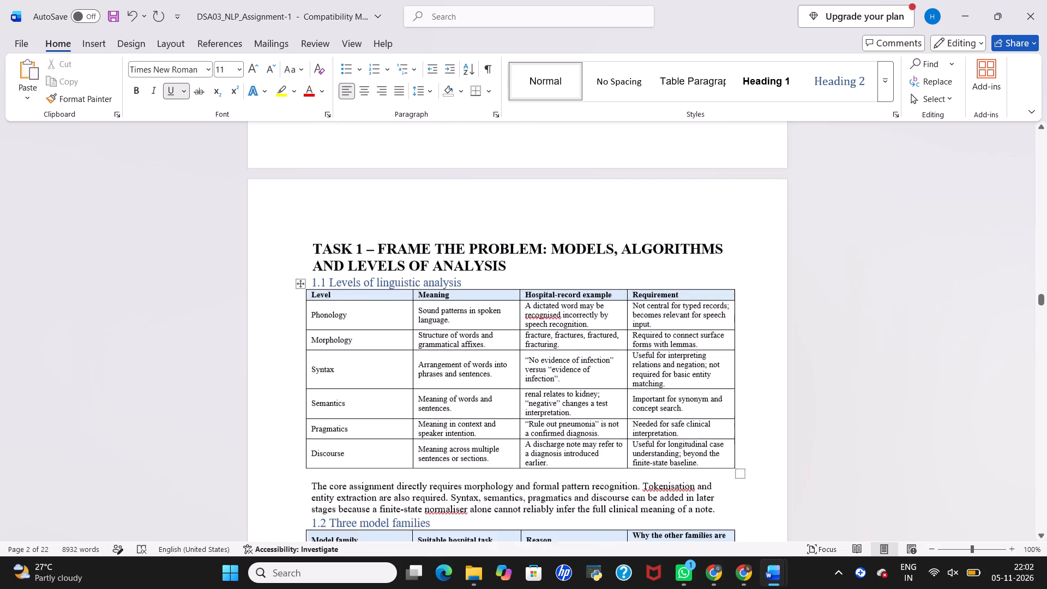
scroll(504, 389, down, 1)
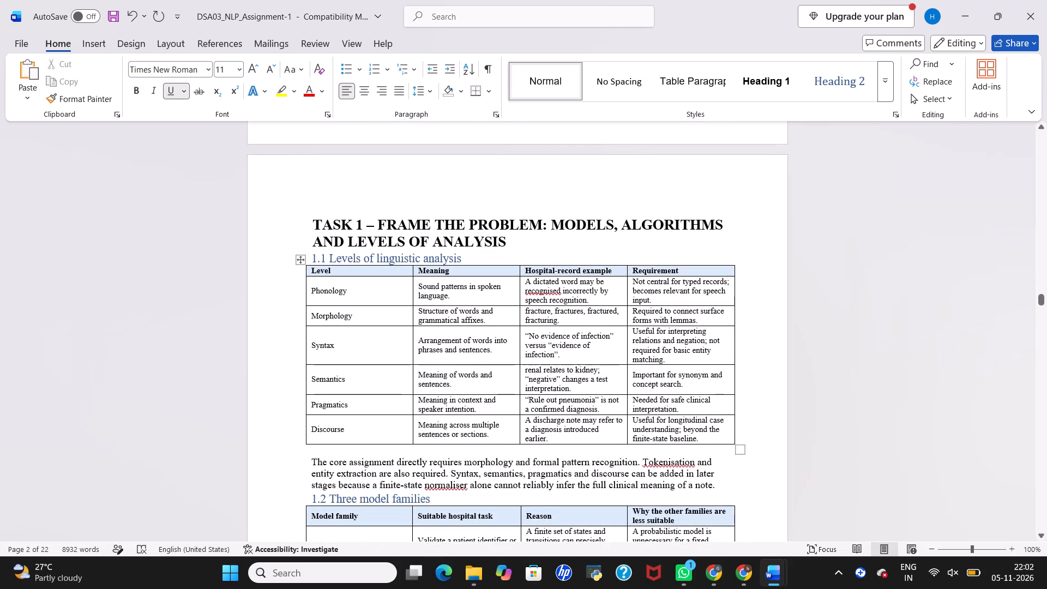
scroll(504, 389, down, 3)
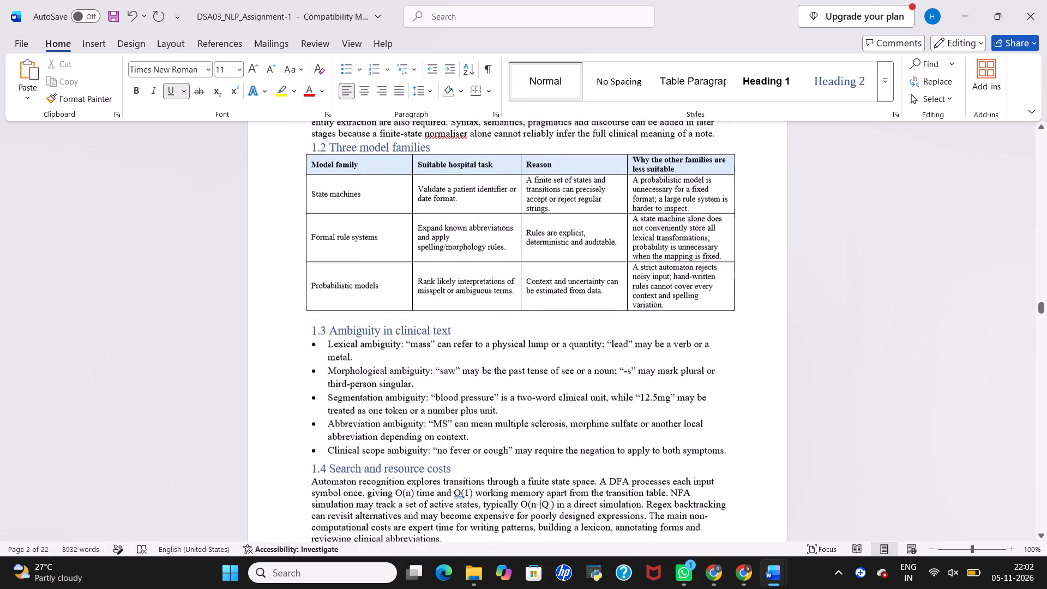
scroll(504, 389, down, 5)
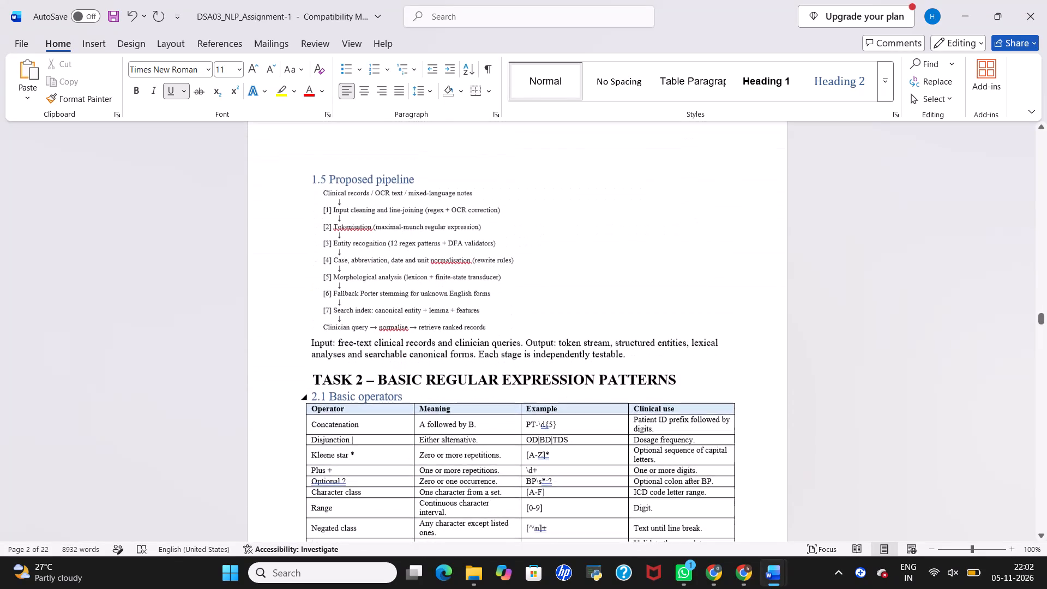
scroll(504, 389, down, 4)
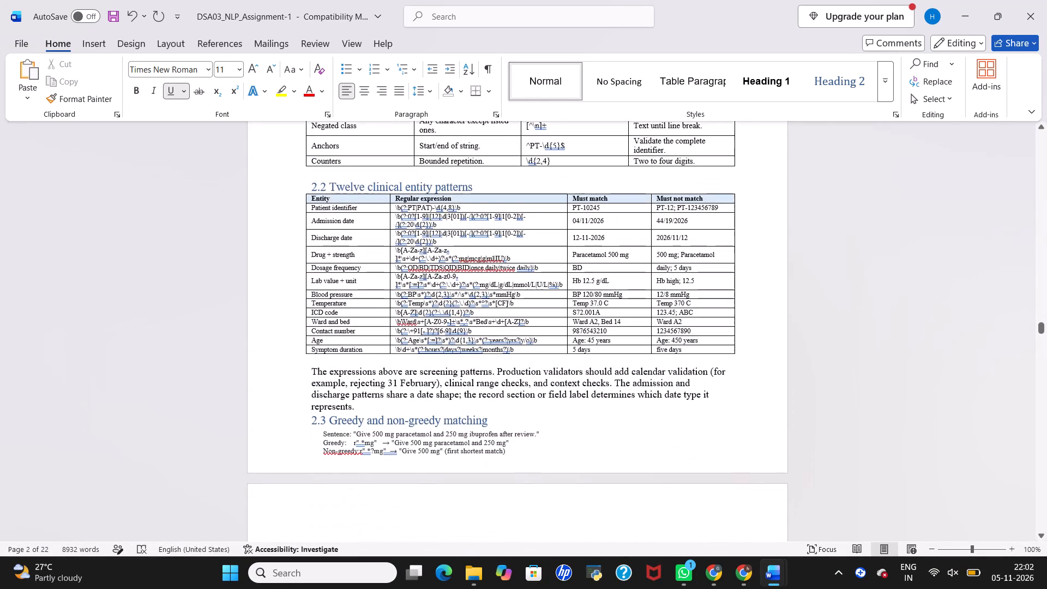
scroll(504, 389, down, 5)
Set the font size of the whole Task 1 answer, from 1.1 Levels of linguistic analysis to the end of 1.5 Proposed pipeline, to 11.
scroll(504, 389, up, 3)
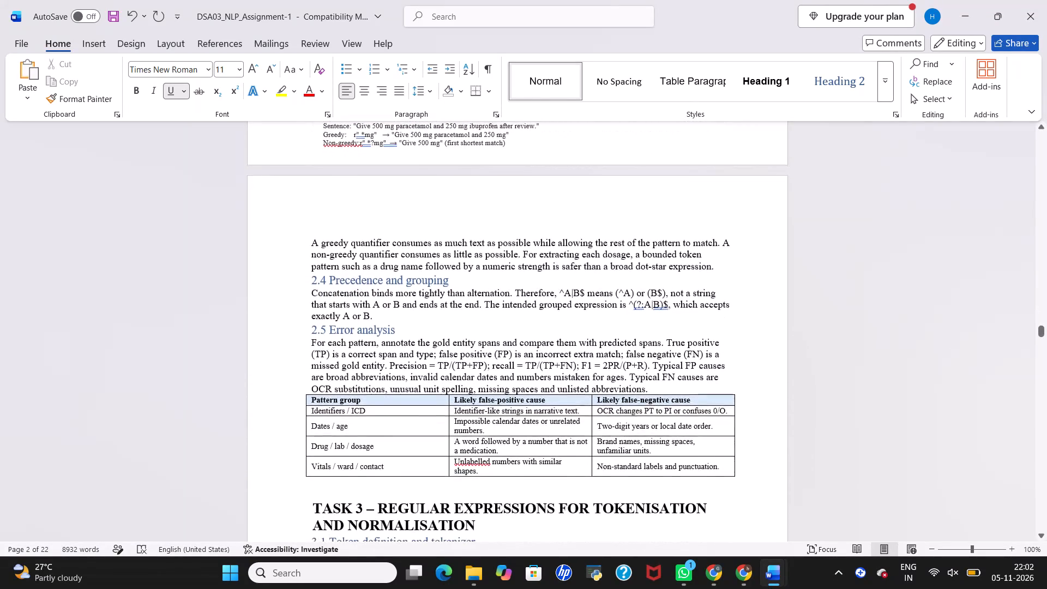
scroll(504, 389, up, 8)
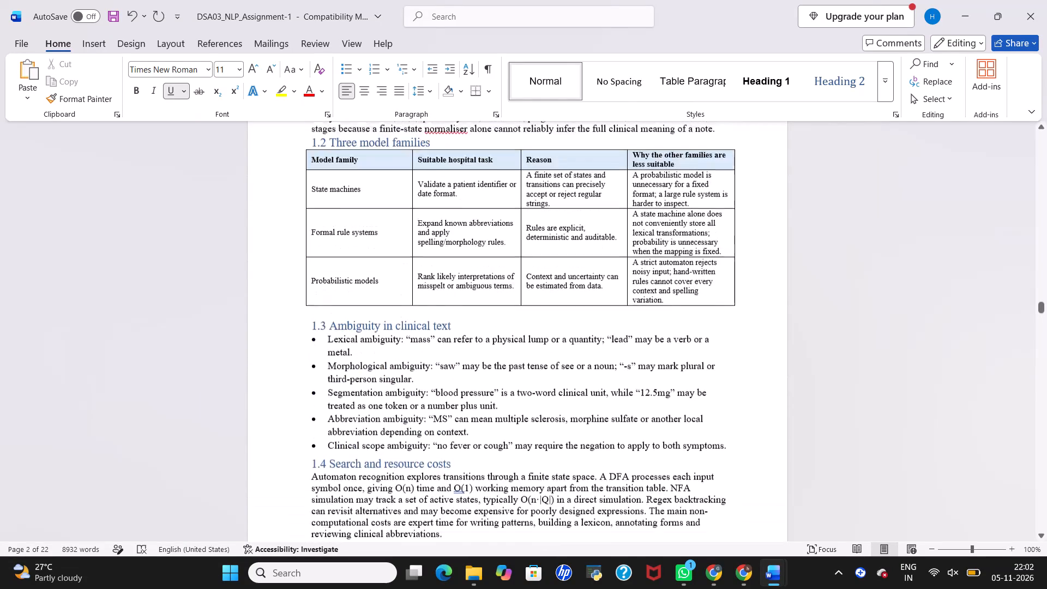
scroll(504, 389, up, 3)
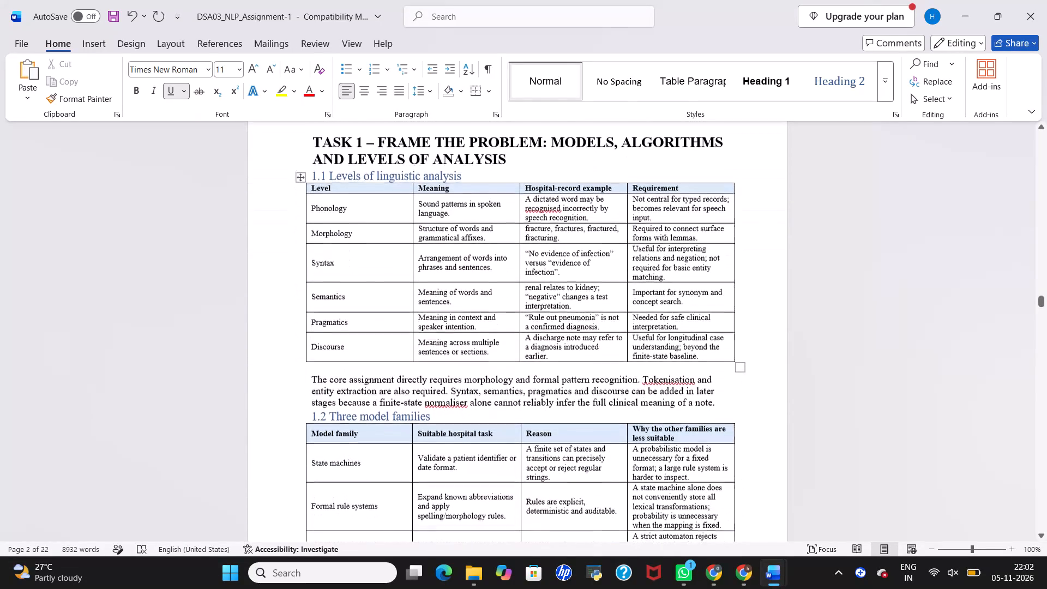
drag(311, 177, 522, 551)
scroll(386, 263, up, 2)
scroll(503, 496, up, 1)
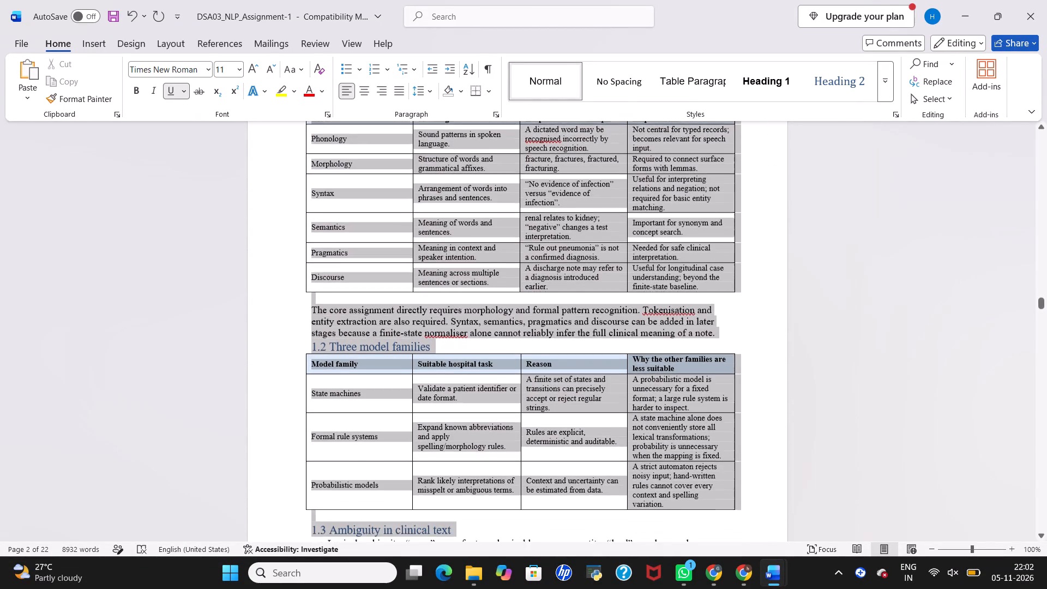
drag(522, 551, 525, 555)
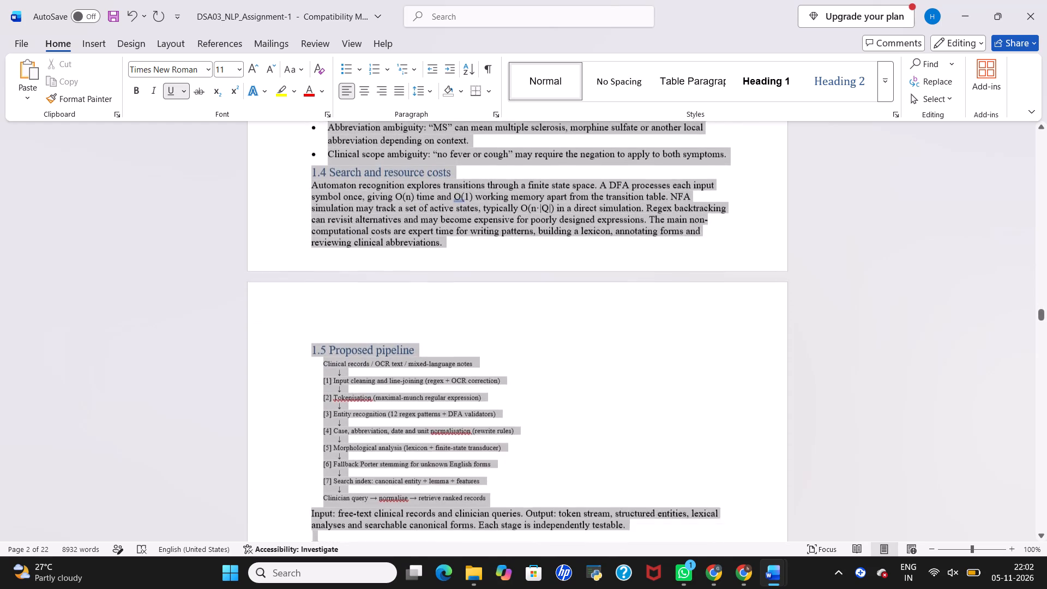
drag(525, 555, 589, 378)
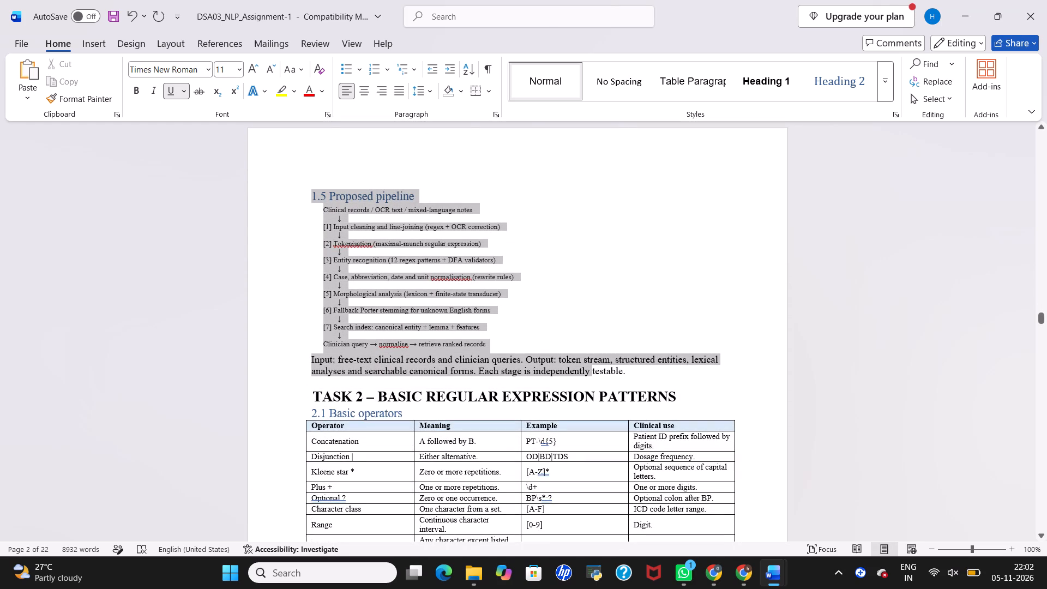
drag(589, 378, 635, 382)
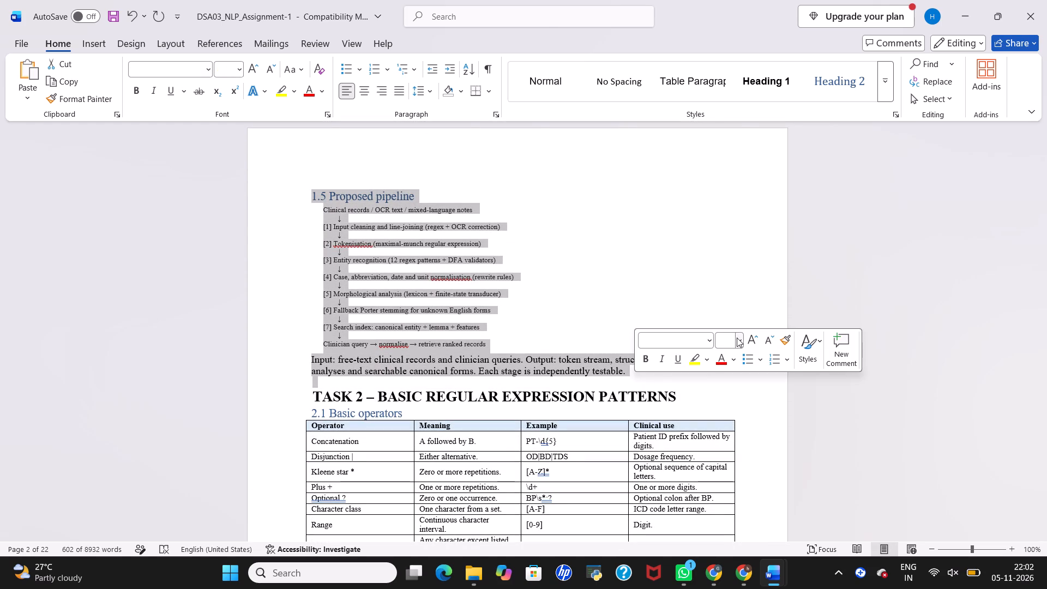
click(737, 338)
click(726, 125)
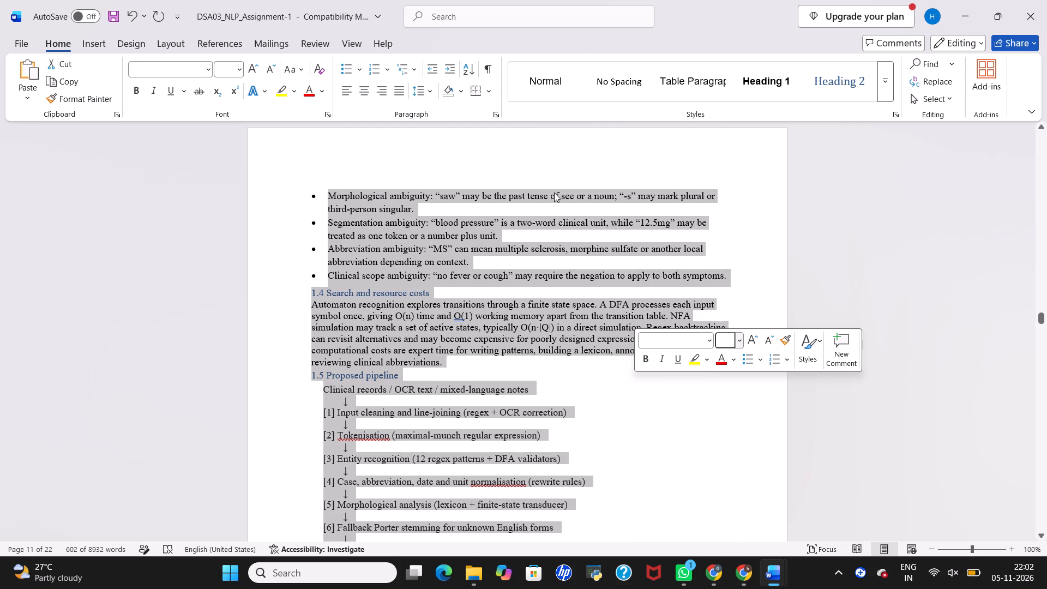
click(554, 193)
Set the font size of the whole Task 2 answer, from 2.1 Basic operators through the 2.5 Error analysis table, to 11.
scroll(497, 321, down, 3)
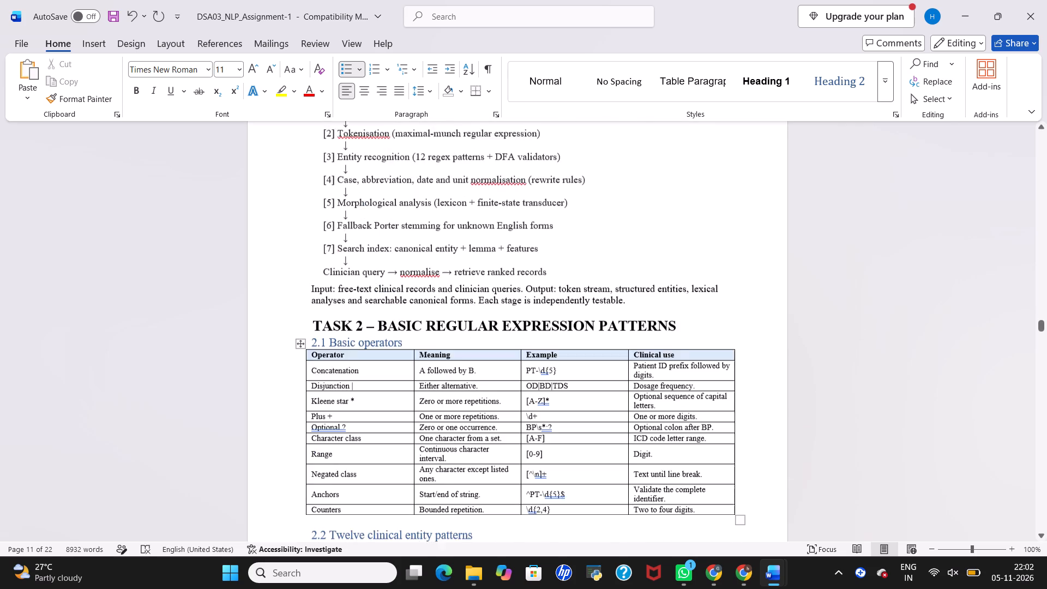
scroll(497, 321, down, 1)
click(512, 174)
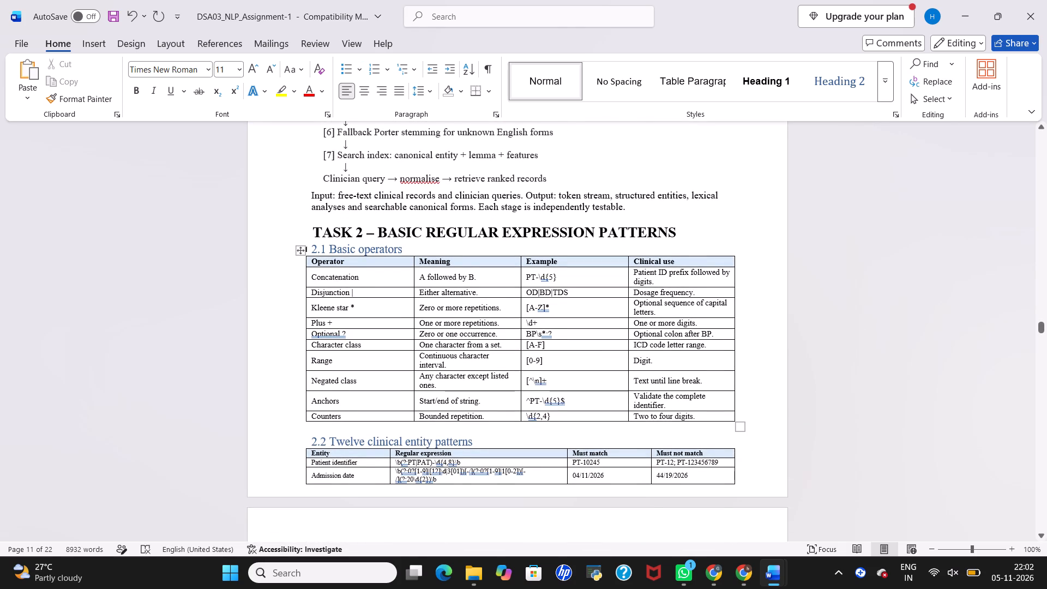
drag(311, 250, 499, 480)
scroll(401, 354, up, 1)
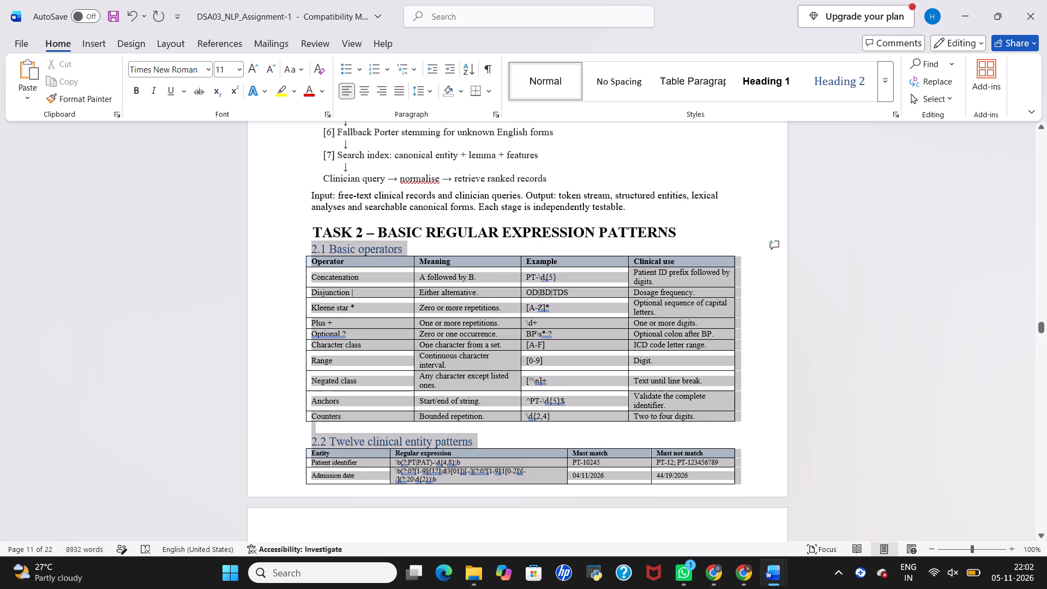
drag(499, 480, 534, 543)
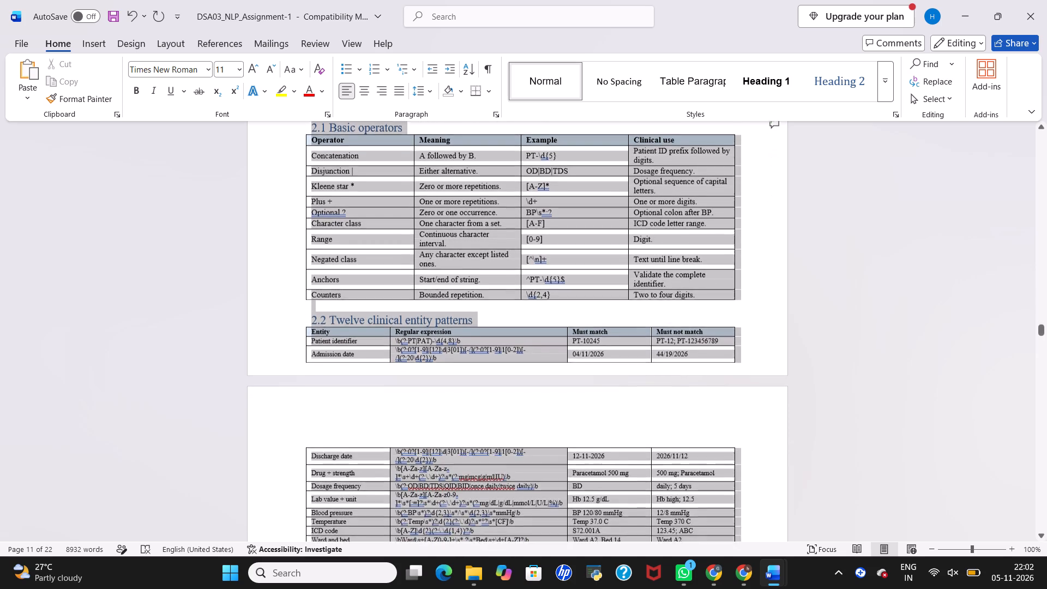
drag(534, 543, 536, 547)
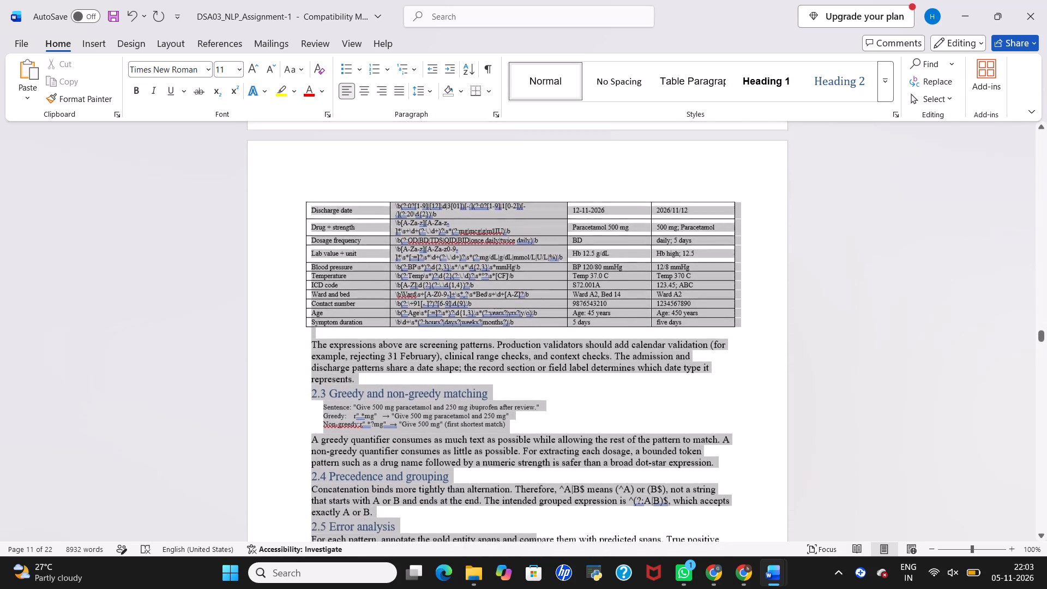
drag(536, 547, 523, 525)
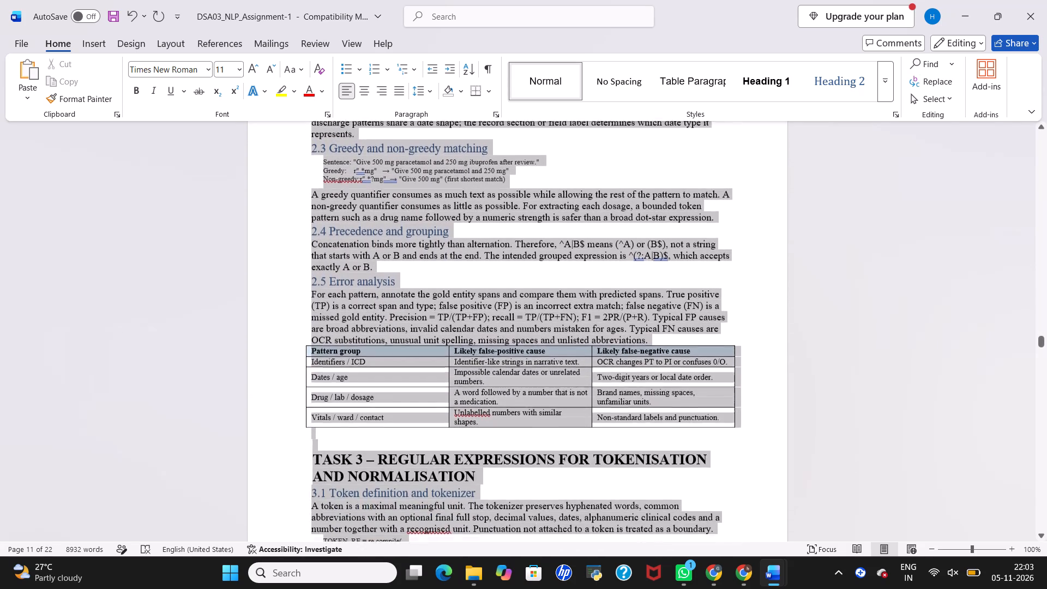
drag(523, 525, 751, 421)
click(845, 379)
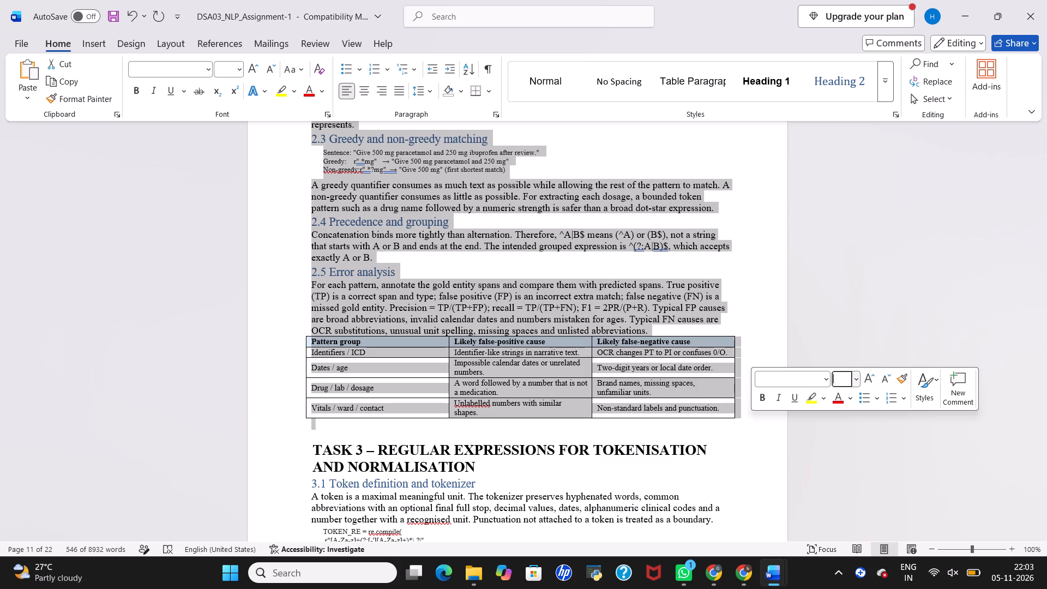
text(11)
key(Return)
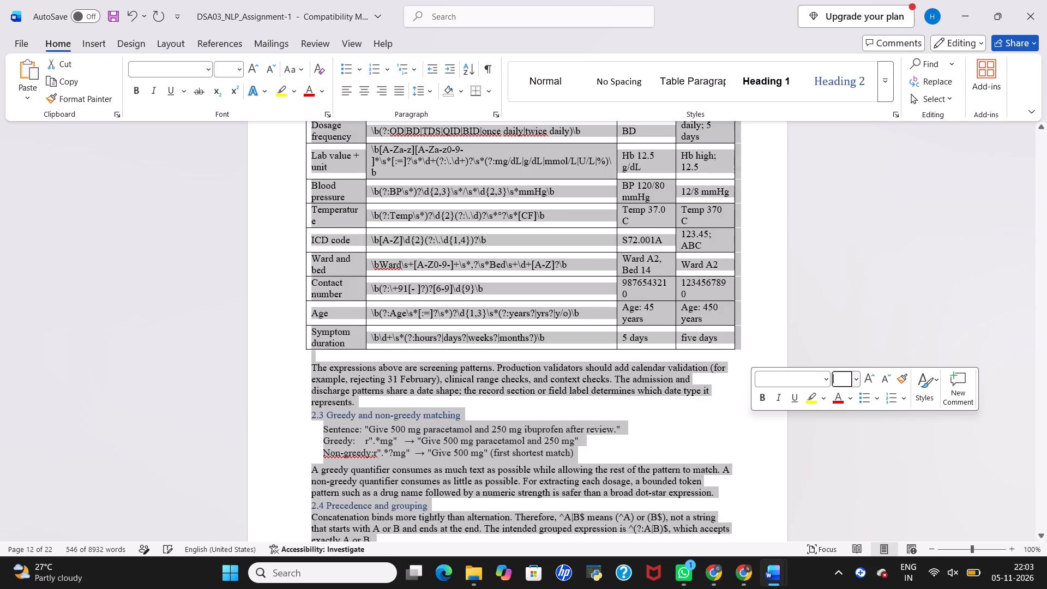
Set the font size of the whole Task 3 answer, from 3.1 Token definition and tokenizer to the end of 3.5, to 11.
click(840, 266)
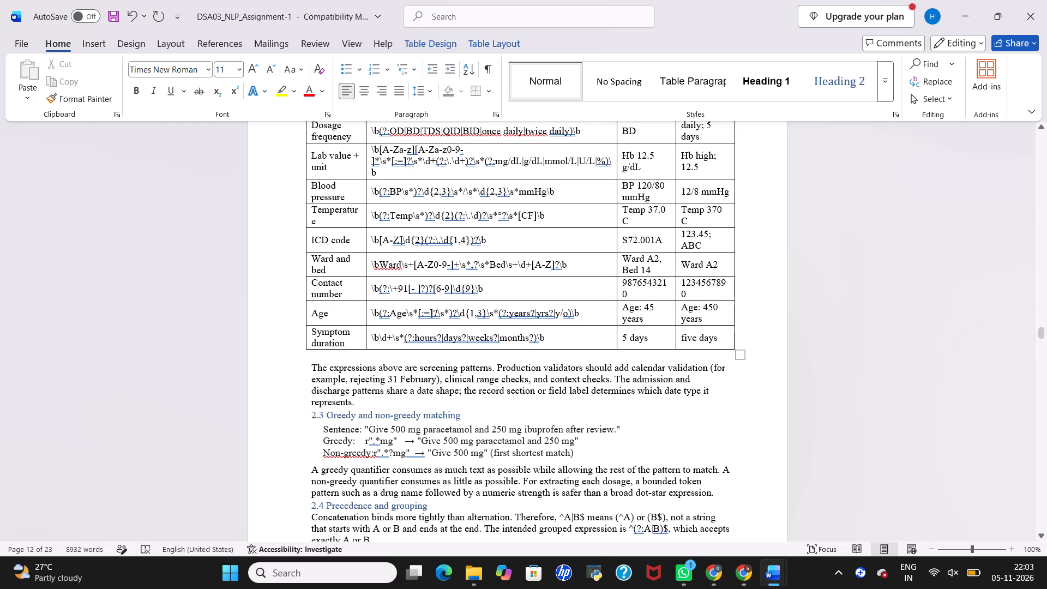
click(683, 275)
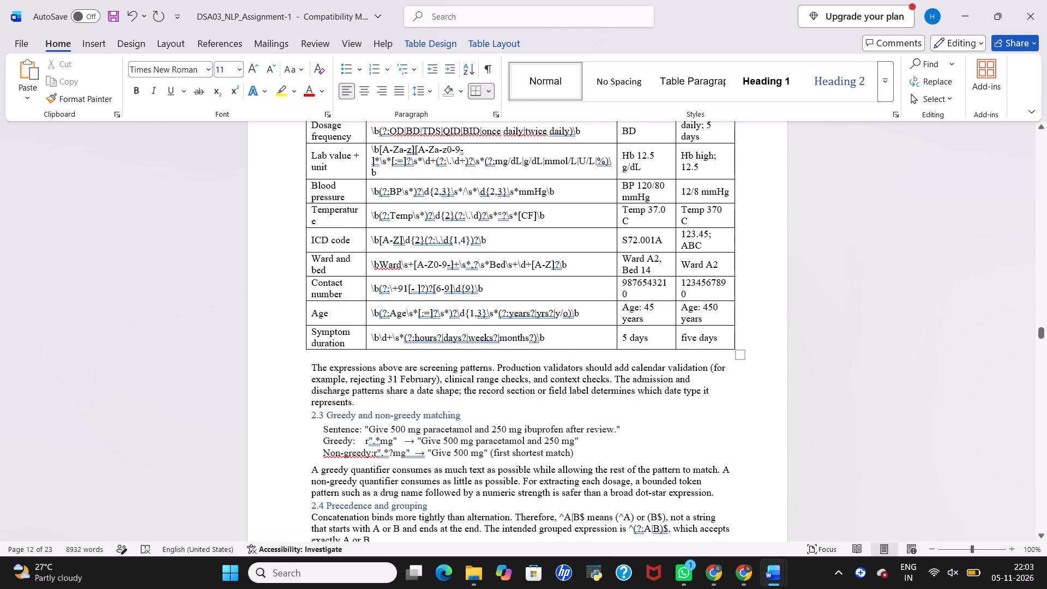
scroll(593, 337, down, 5)
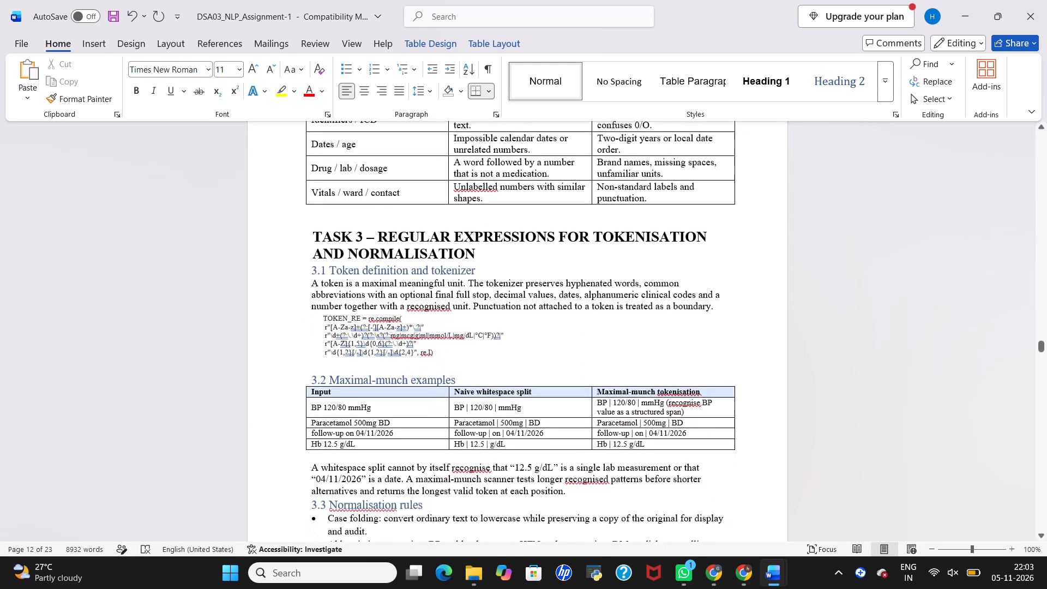
scroll(593, 337, down, 1)
scroll(414, 290, down, 1)
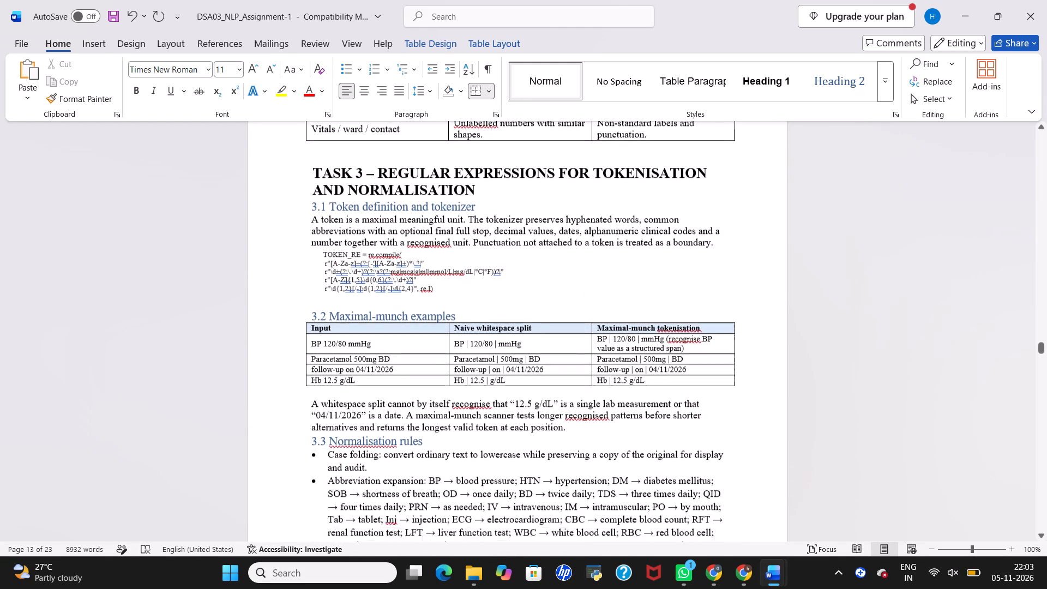
scroll(414, 290, down, 1)
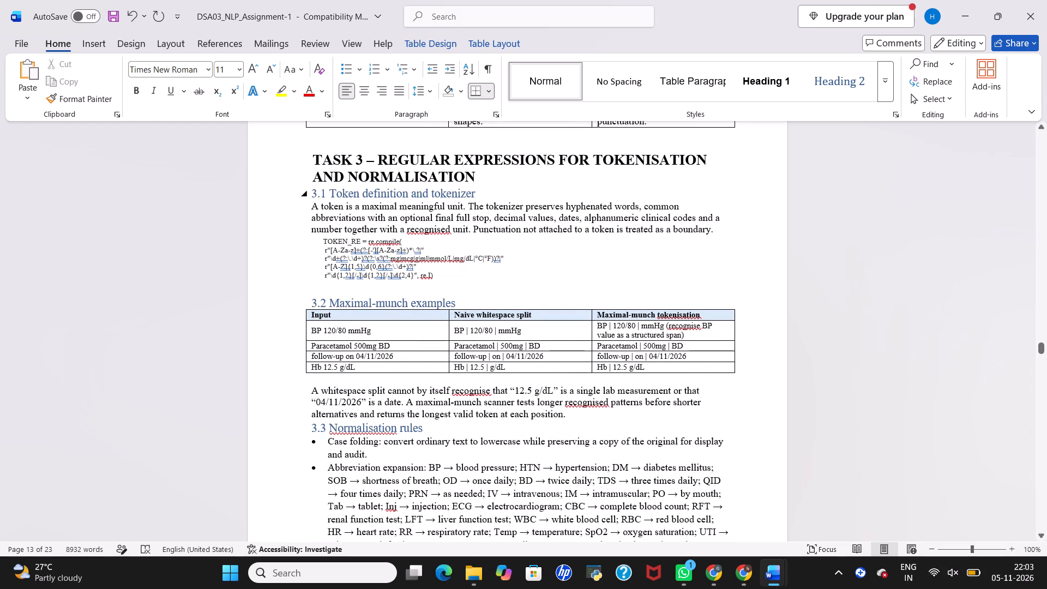
drag(311, 192, 432, 310)
scroll(432, 310, up, 1)
drag(432, 310, 551, 520)
scroll(512, 439, up, 1)
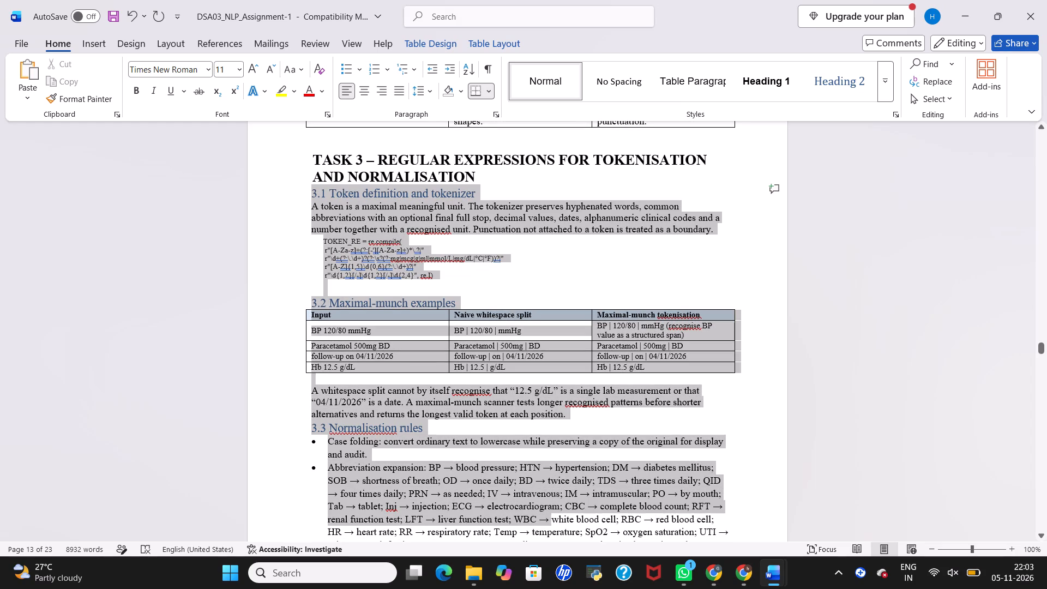
drag(551, 520, 563, 544)
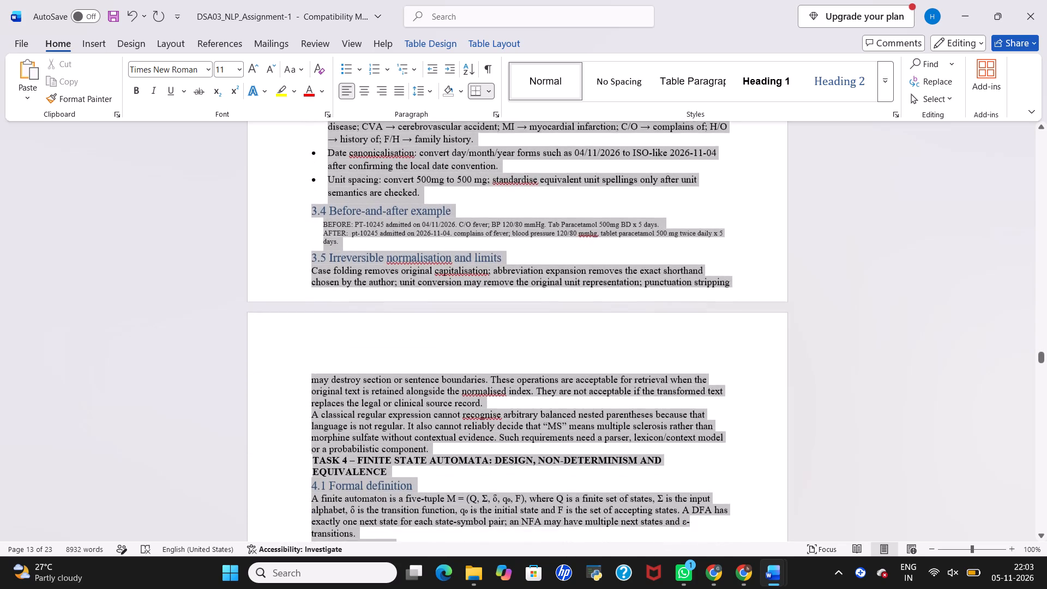
drag(563, 544, 473, 328)
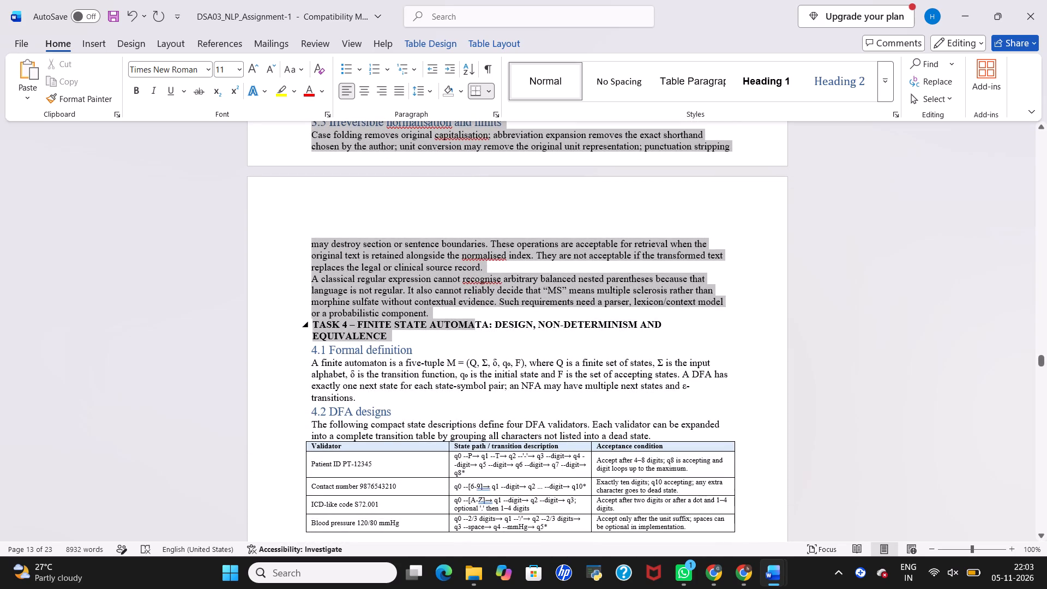
drag(473, 328, 450, 312)
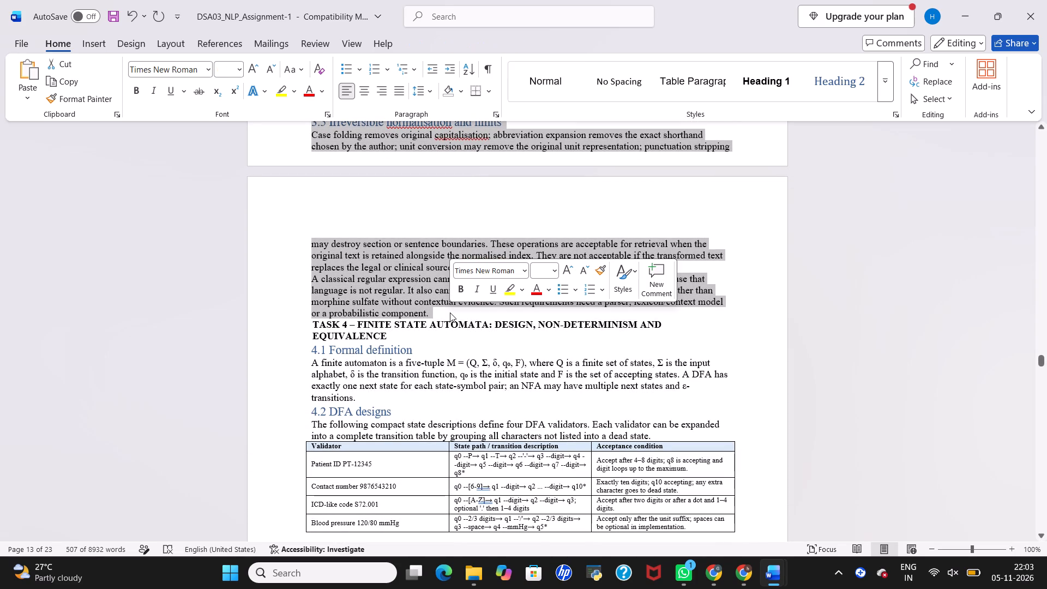
click(547, 267)
text(11)
key(Return)
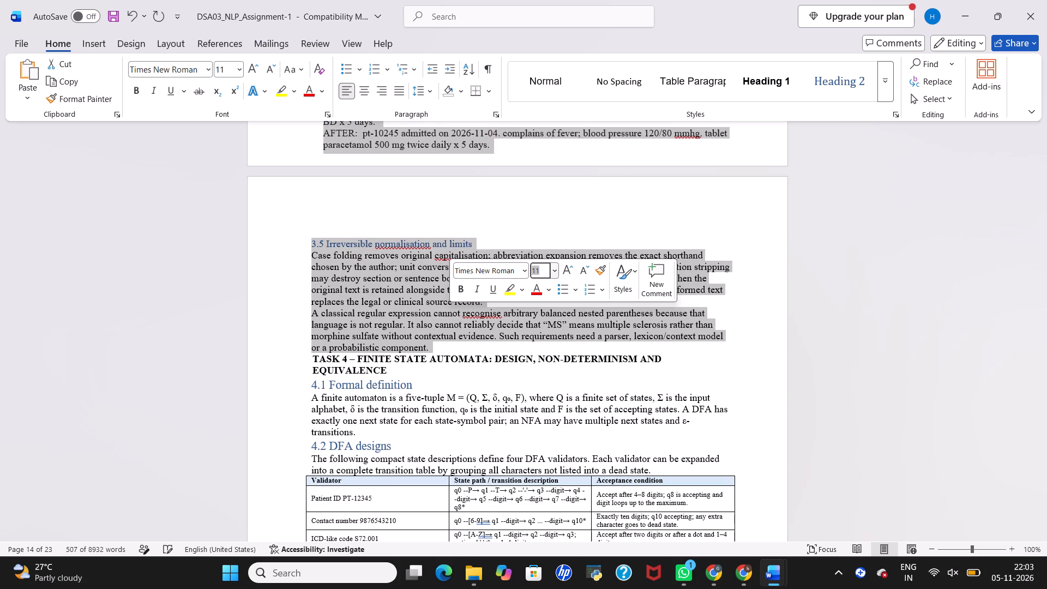
Insert a blank line above the Task 4 heading and set the heading's font size to 16.
click(314, 359)
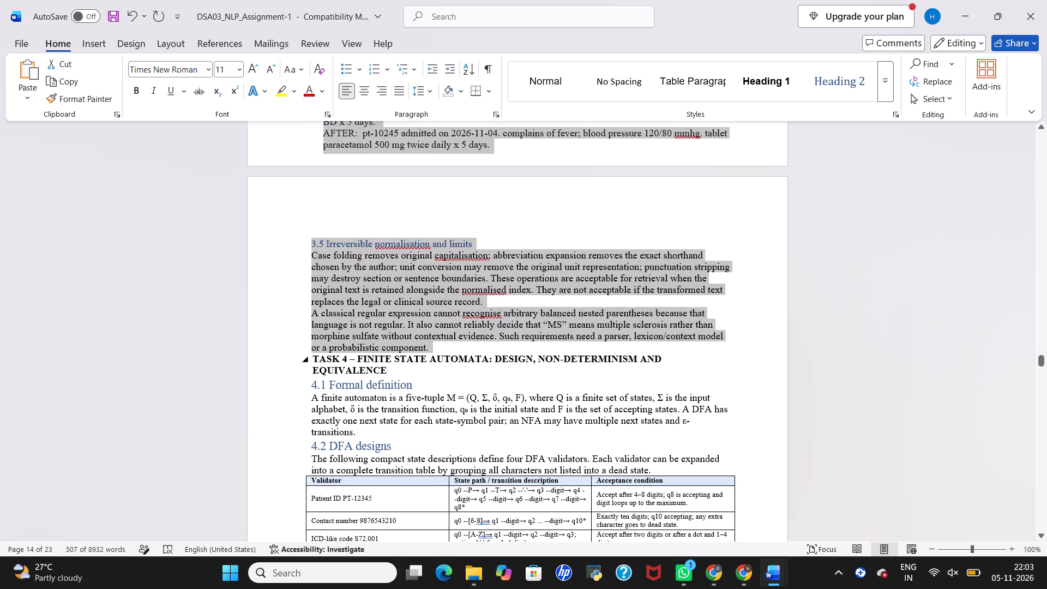
key(Return)
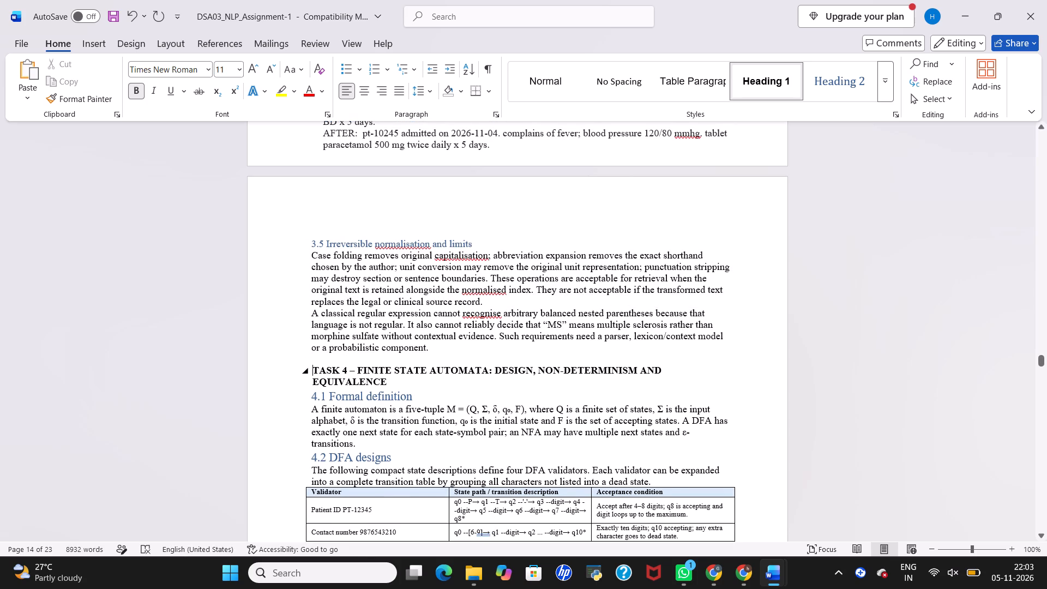
drag(312, 370, 402, 379)
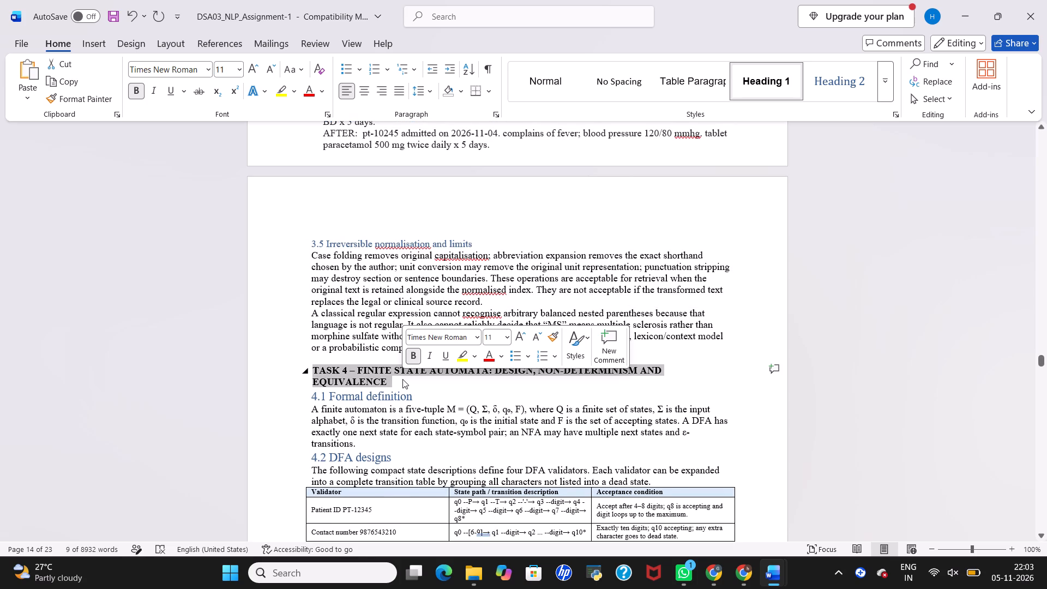
click(492, 336)
text(16)
key(Return)
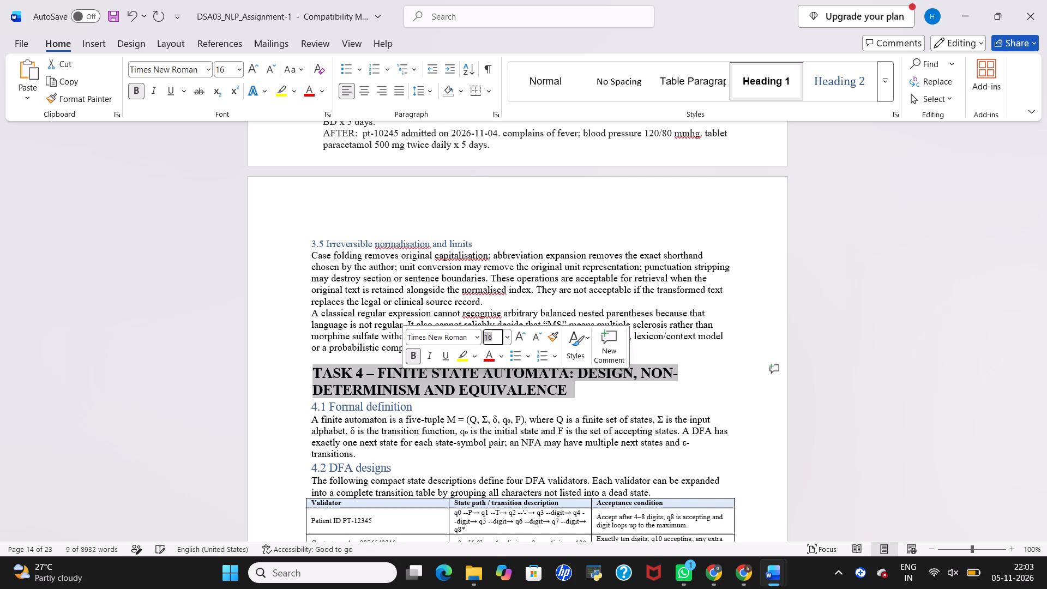
click(442, 417)
Set the font size of the whole Task 4 answer, from 4.1 Formal definition to the end of 4.6 Pumping lemma, to 11.
scroll(442, 417, down, 1)
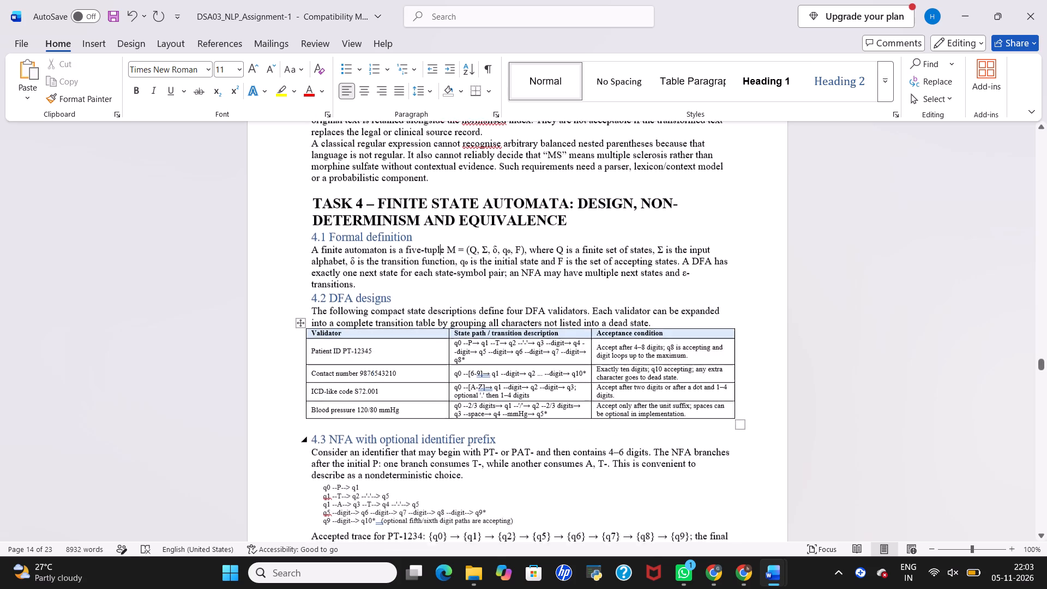
scroll(442, 417, down, 1)
click(425, 146)
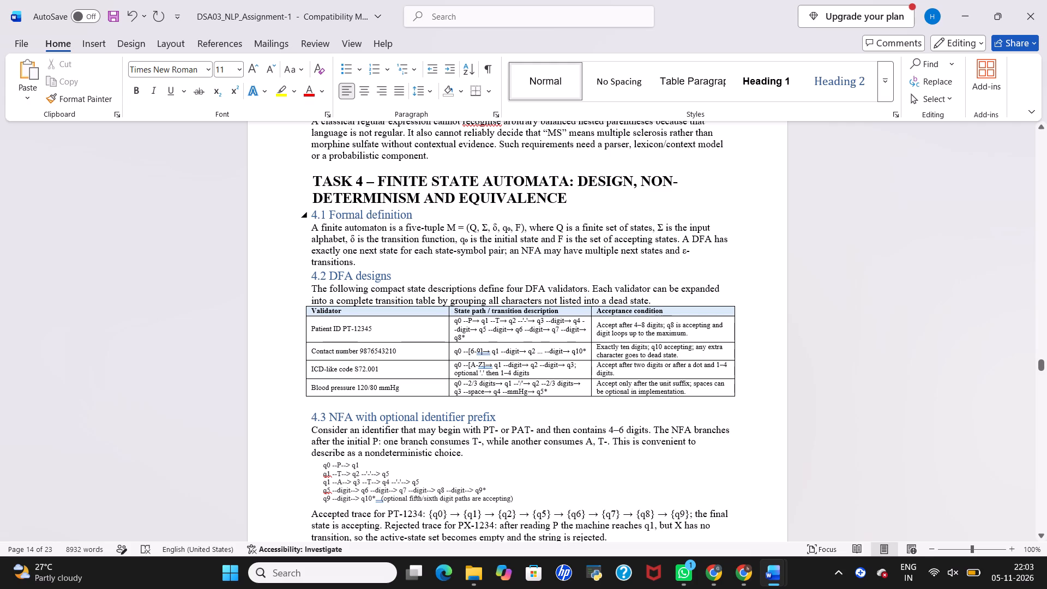
drag(310, 215, 481, 449)
scroll(431, 333, up, 1)
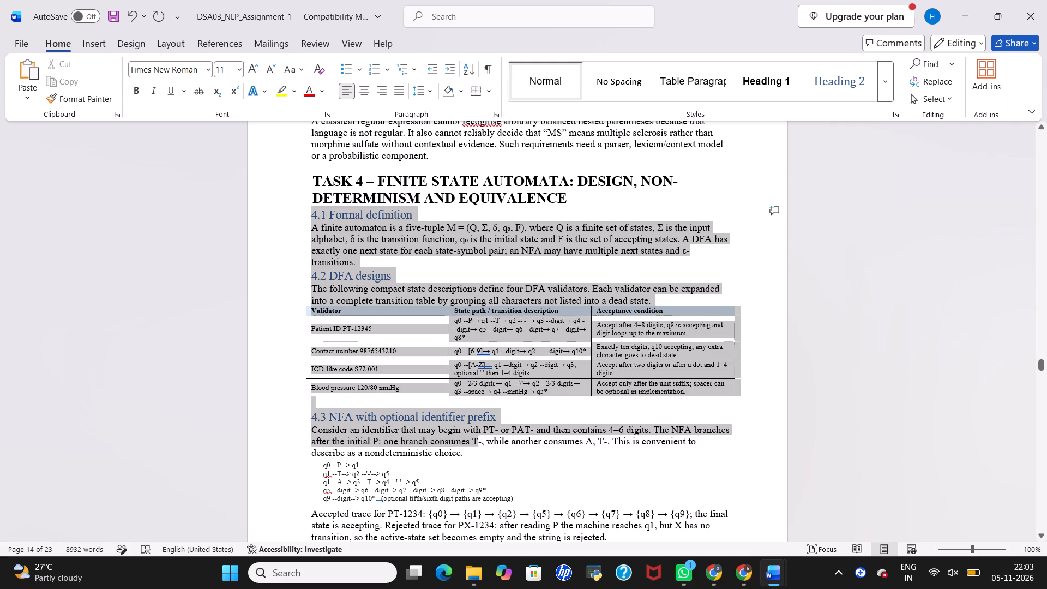
drag(481, 449, 494, 550)
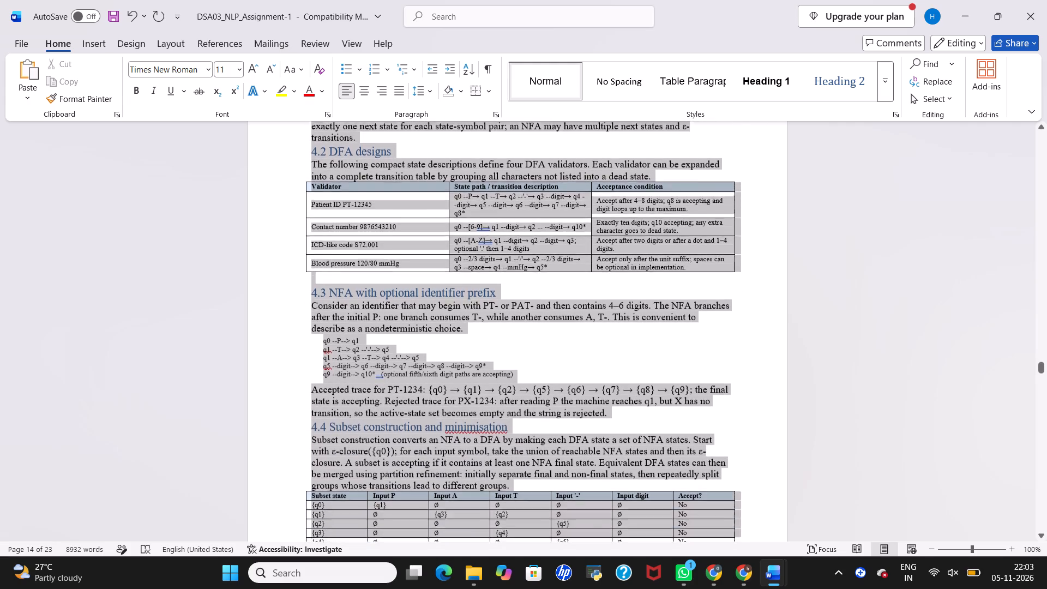
drag(494, 550, 495, 552)
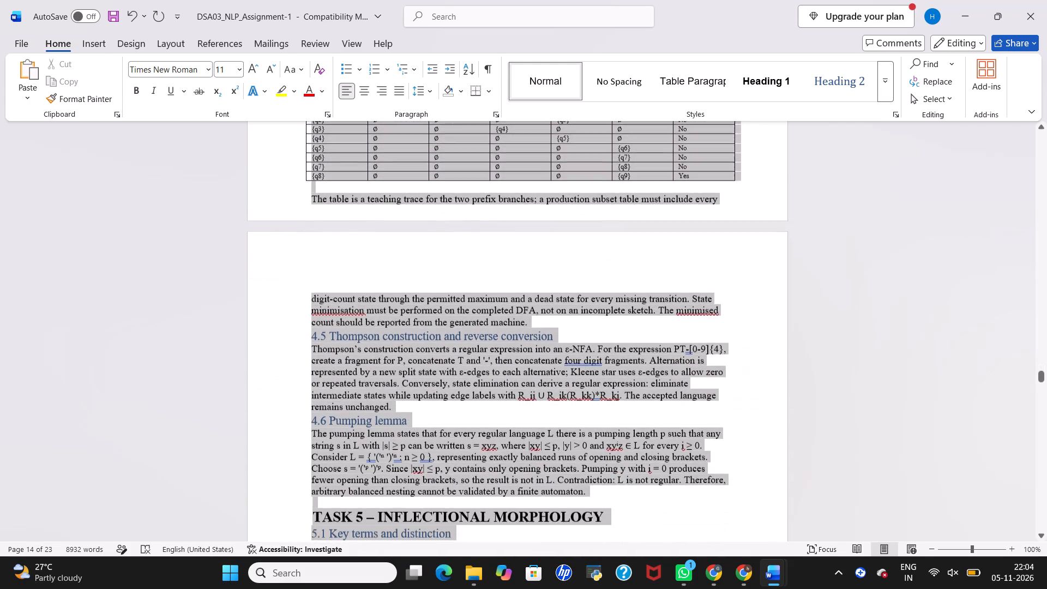
drag(495, 552, 613, 346)
scroll(456, 424, down, 1)
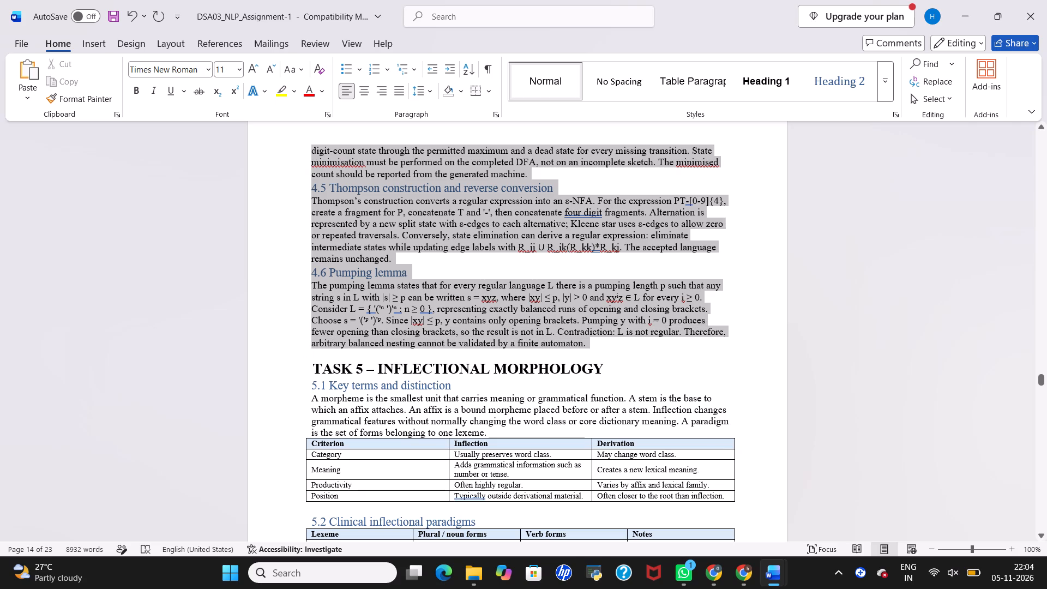
drag(613, 346, 617, 351)
click(711, 309)
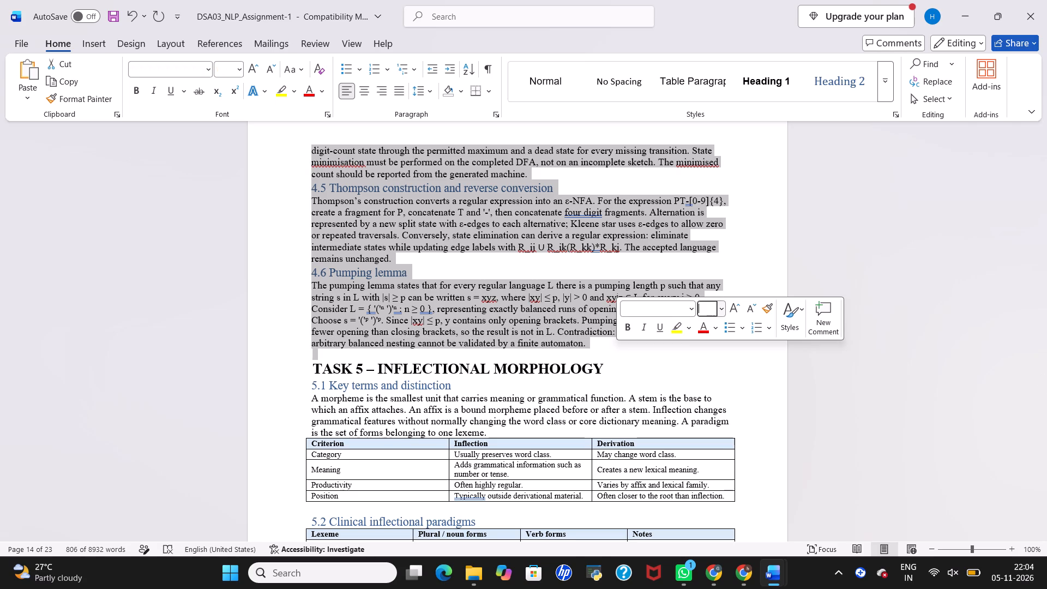
text(11)
key(Return)
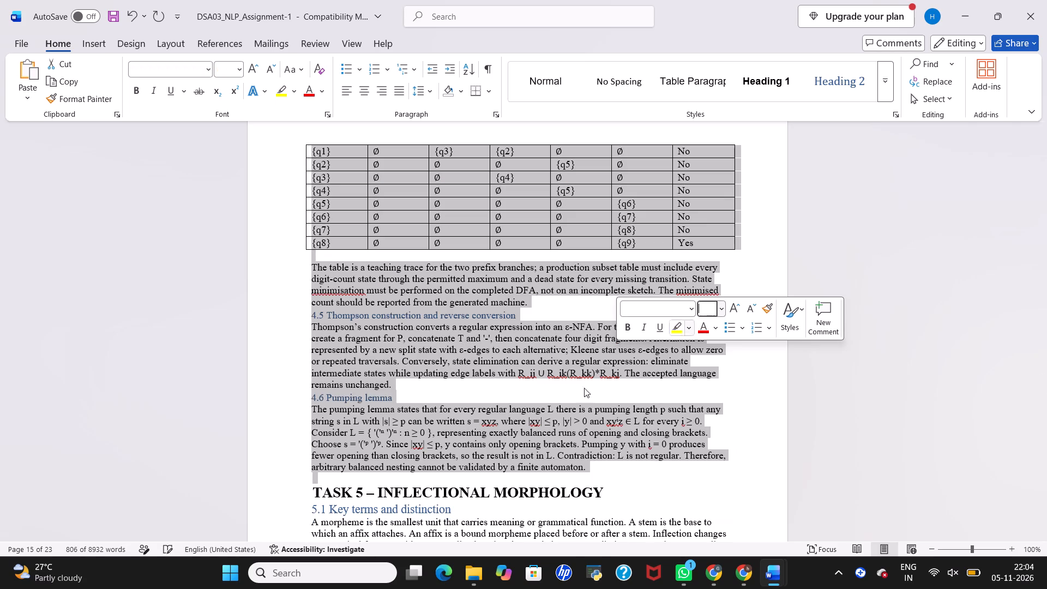
click(490, 454)
Set the font size of the whole Task 5 answer, from 5.1 Key terms and distinction to the end of 5.5 Measuring inflection, to 11.
scroll(490, 454, down, 4)
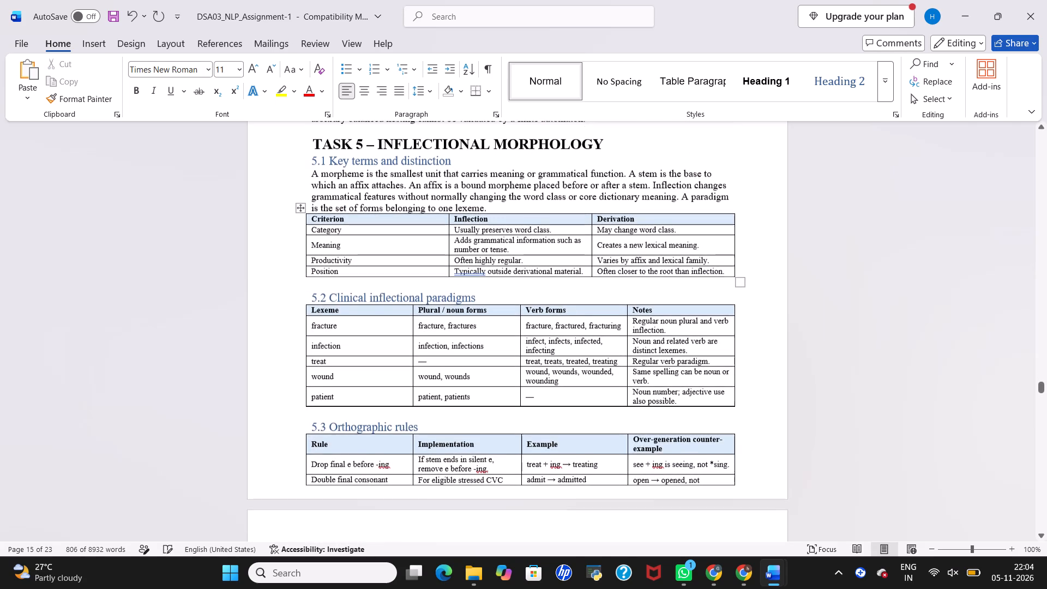
scroll(490, 454, down, 1)
drag(312, 155, 546, 509)
scroll(429, 294, up, 1)
scroll(512, 448, up, 1)
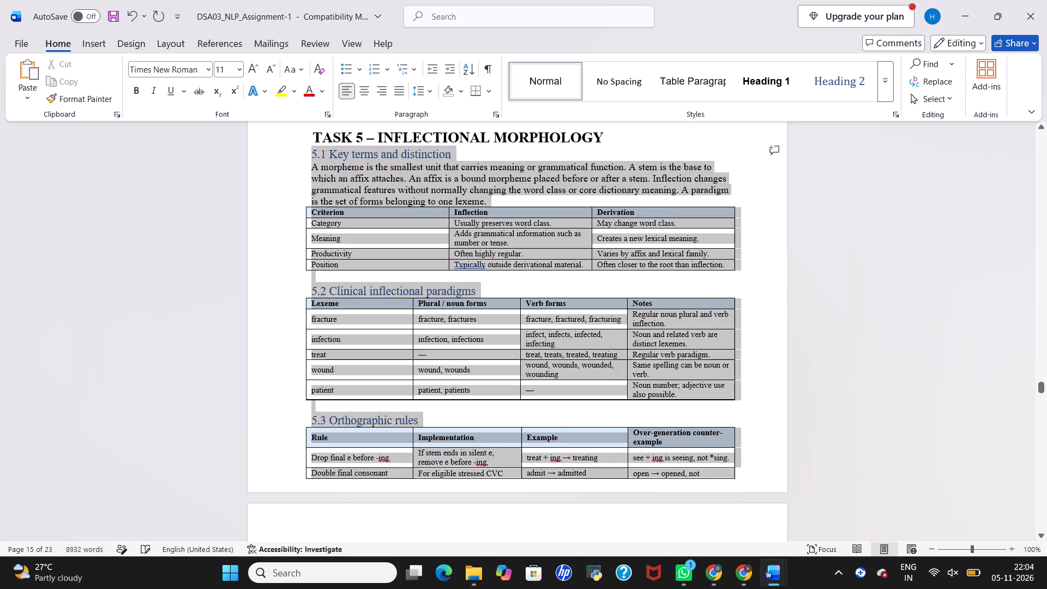
drag(546, 509, 560, 543)
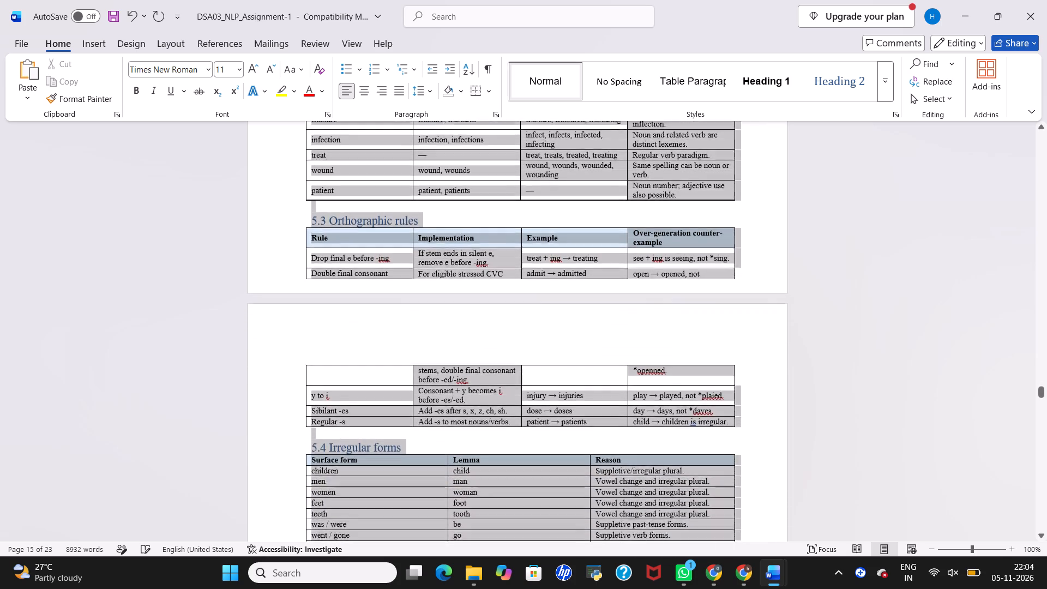
drag(560, 543, 554, 534)
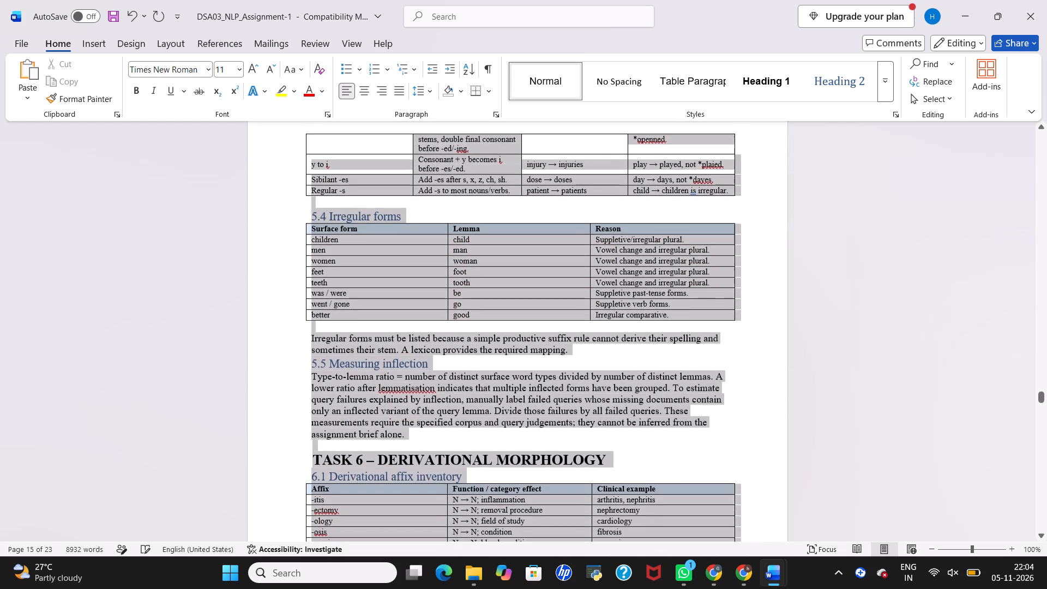
drag(554, 534, 507, 428)
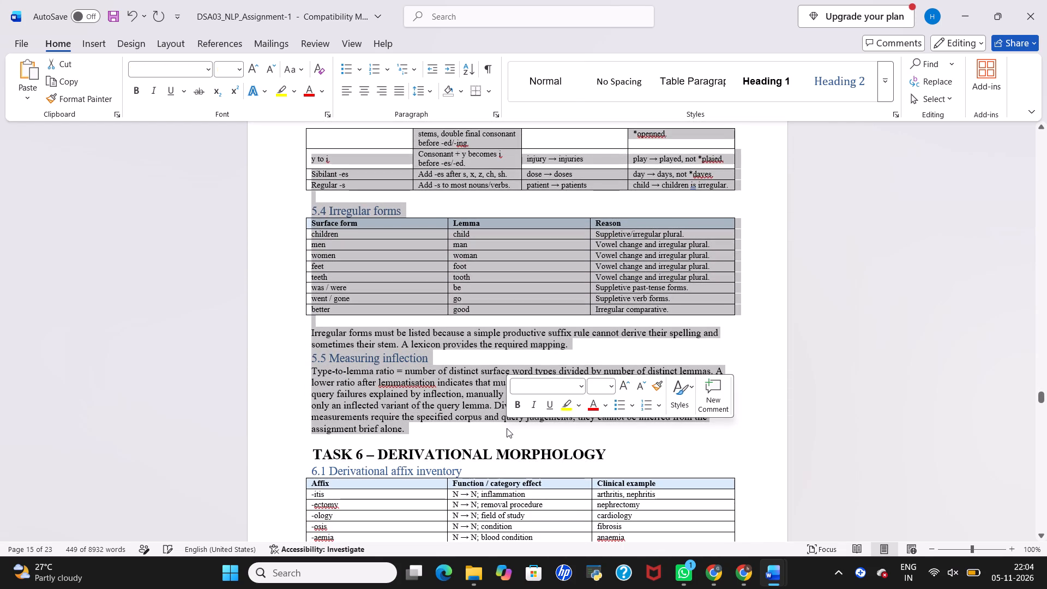
click(591, 386)
text(11)
key(Return)
click(484, 456)
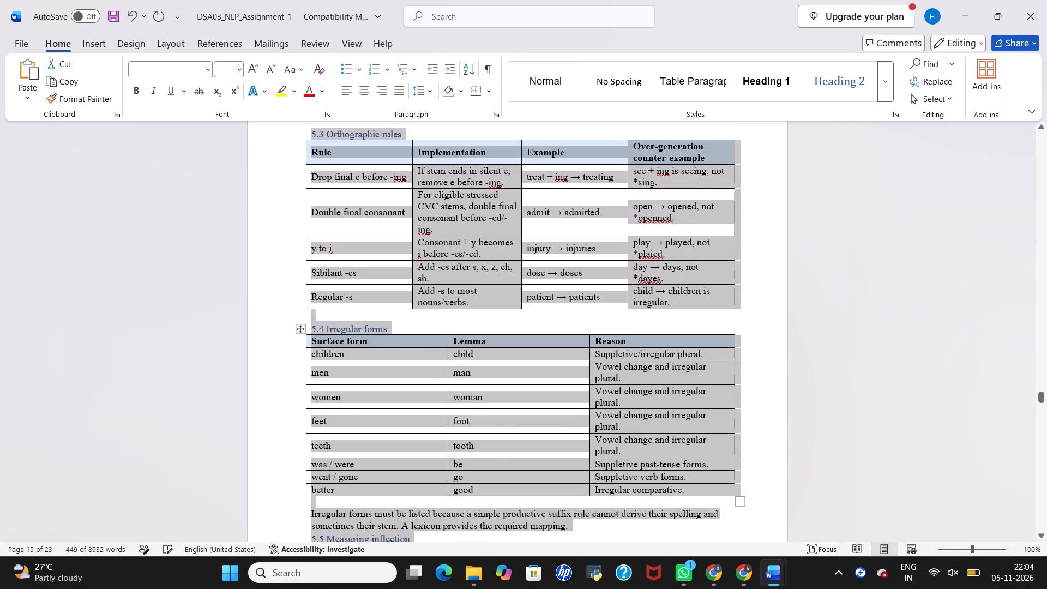
Set the font size of the whole Task 6 answer, from 6.1 Derivational affix inventory to the end of the 6.4 table, to 11.
scroll(484, 456, down, 4)
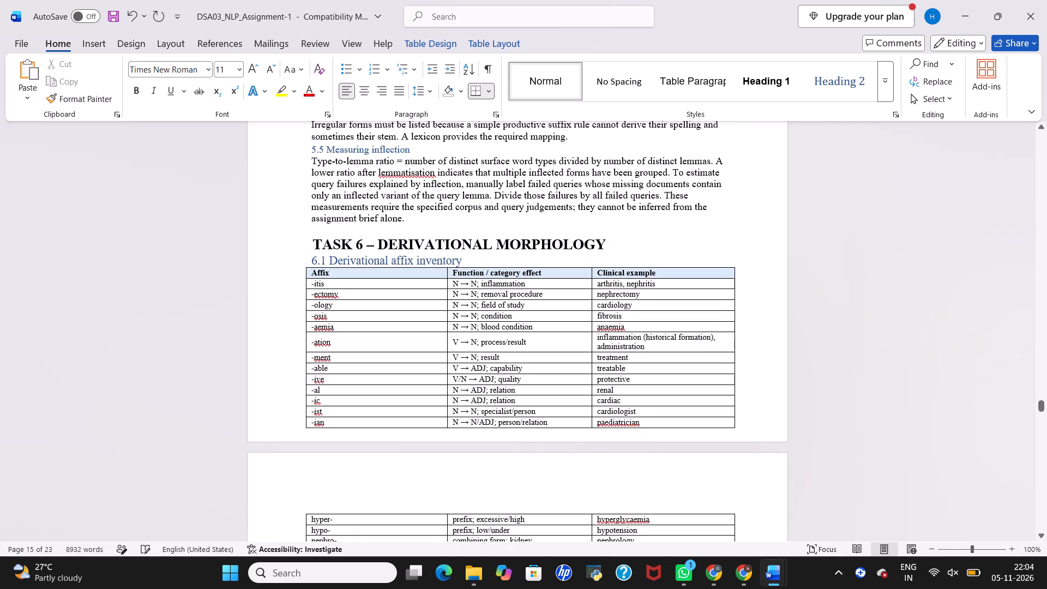
drag(312, 258, 314, 260)
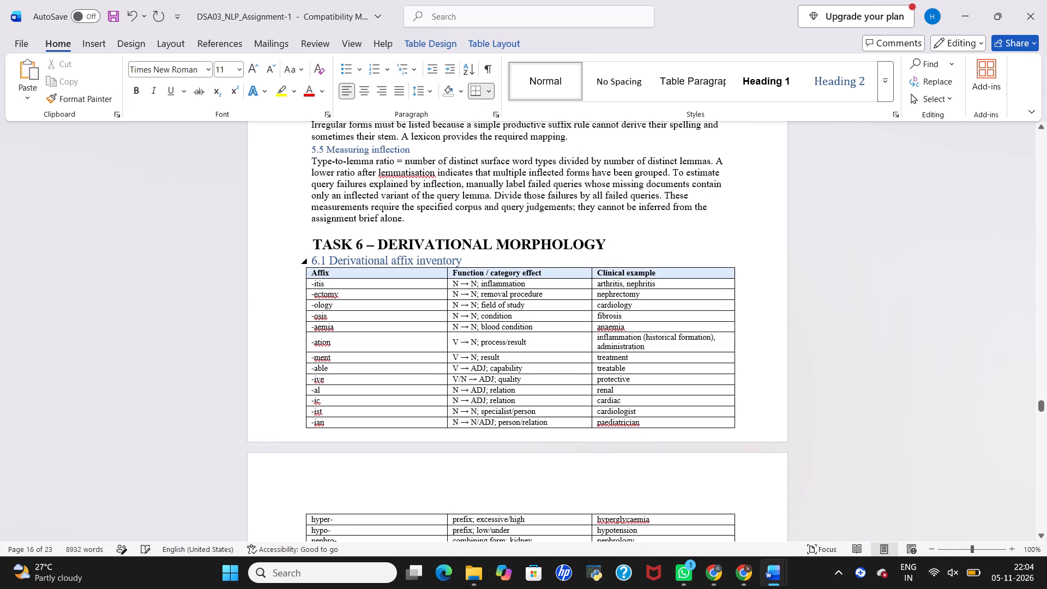
drag(314, 260, 517, 531)
scroll(446, 377, up, 1)
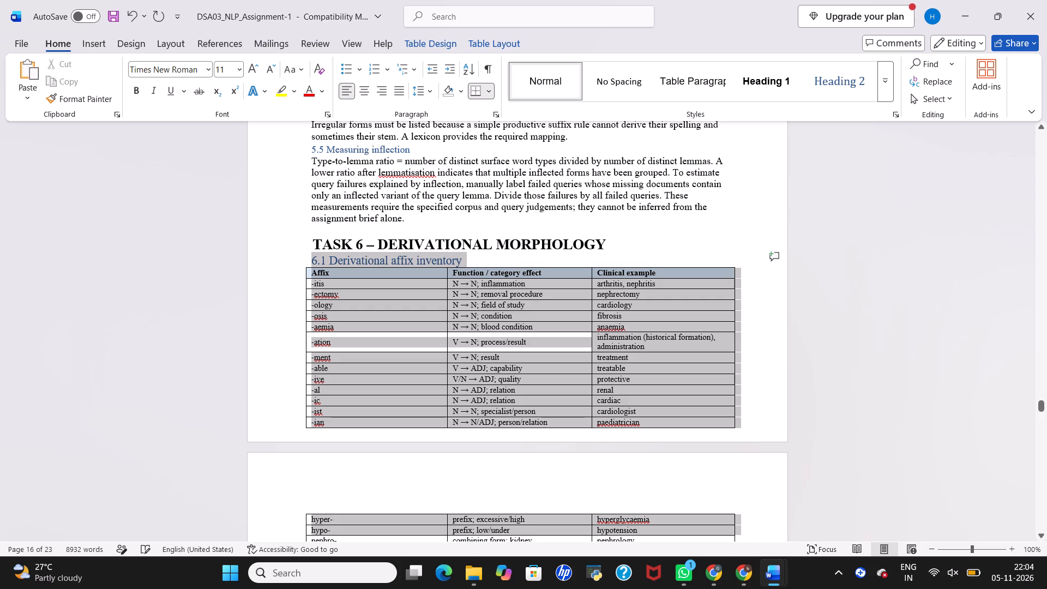
drag(517, 531, 522, 543)
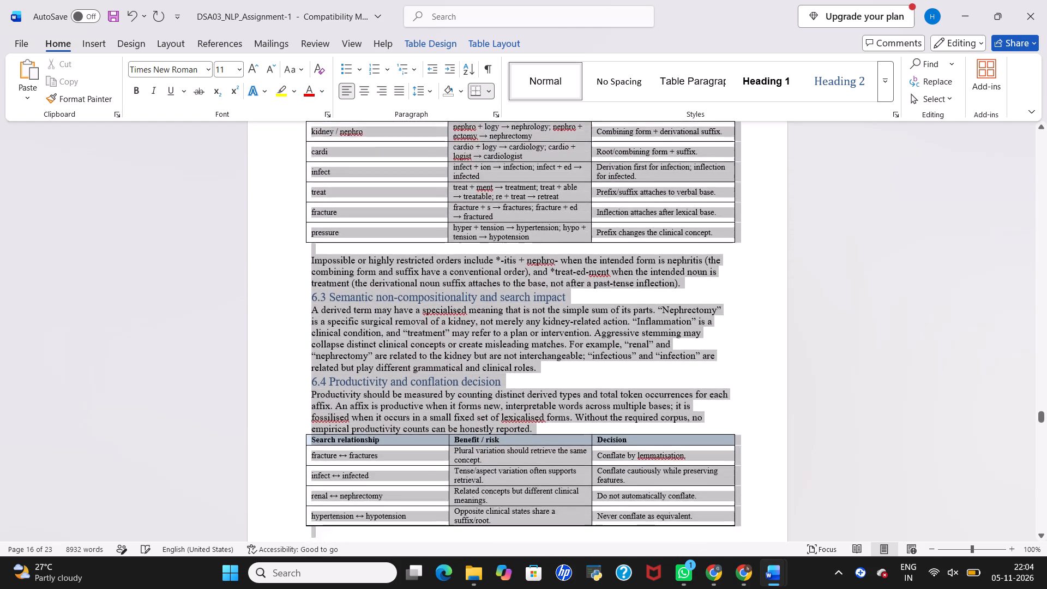
drag(522, 543, 672, 416)
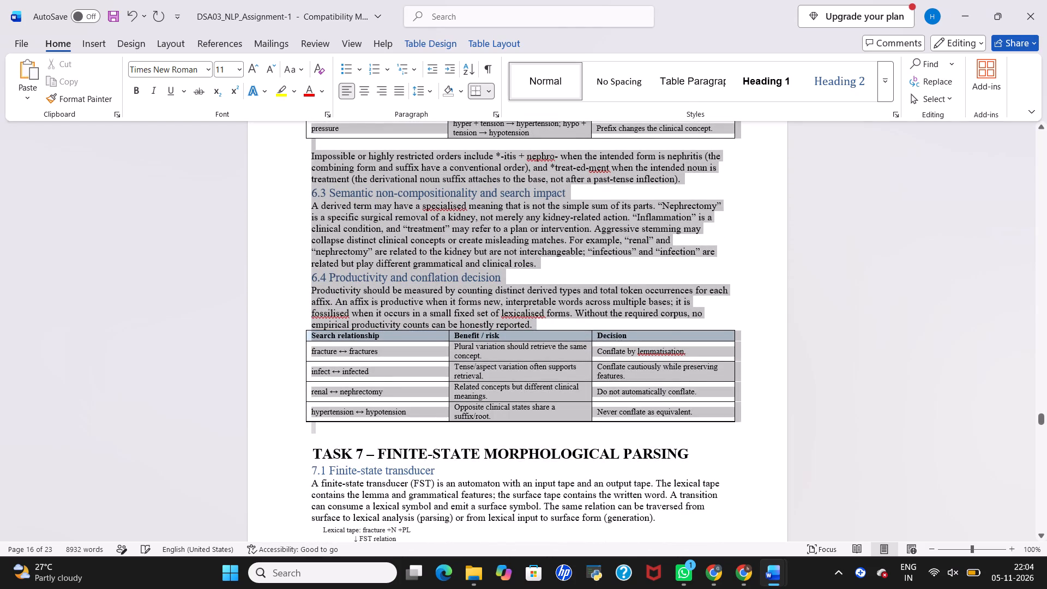
drag(672, 416, 689, 415)
click(779, 376)
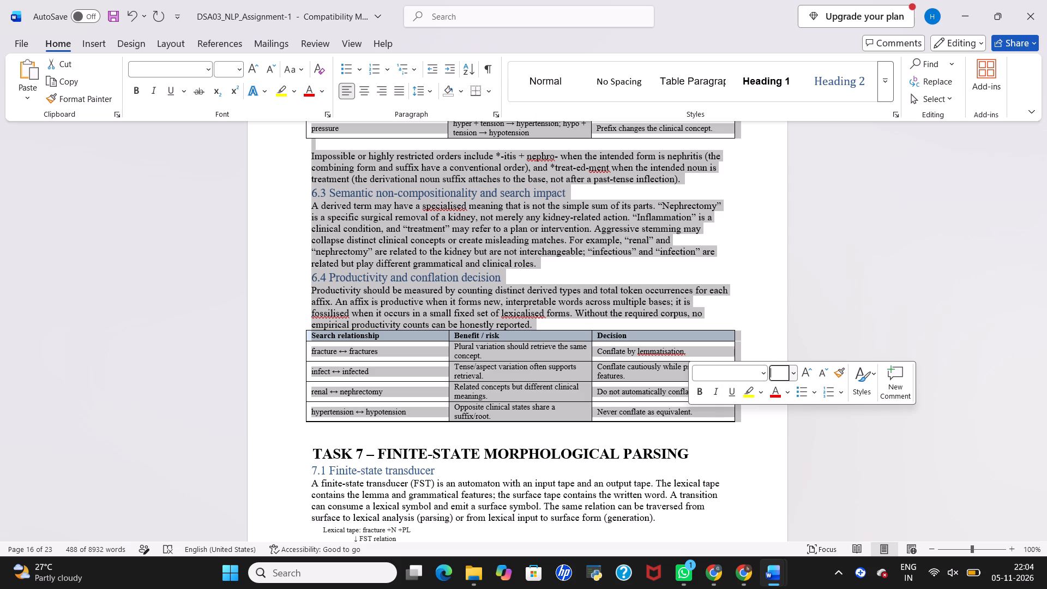
text(11)
key(Return)
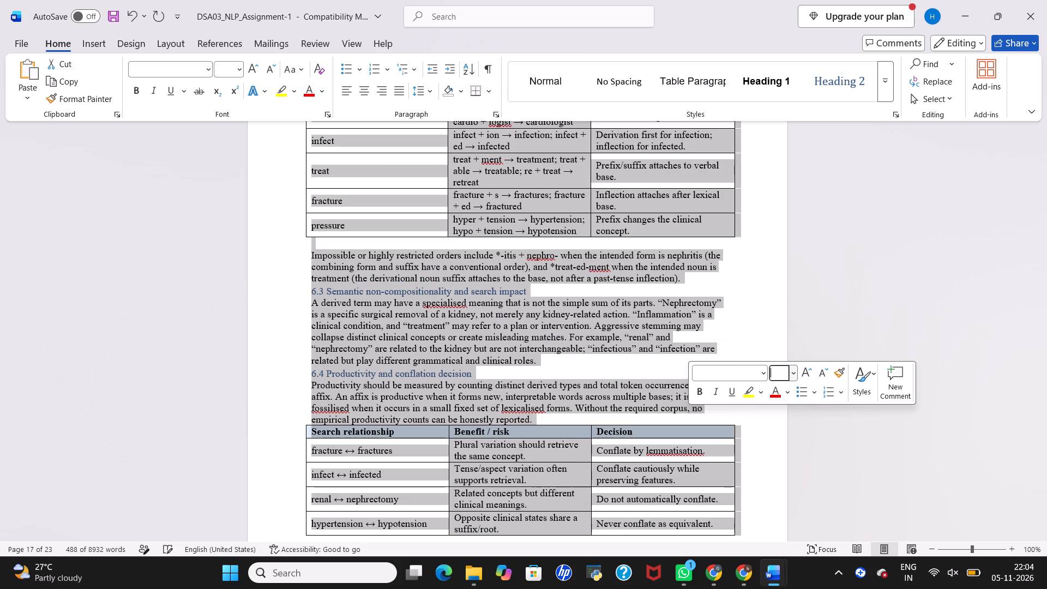
click(526, 499)
Insert two blank lines above the Task 7 – Finite-State Morphological Parsing heading to move it onto the next page.
scroll(526, 499, down, 2)
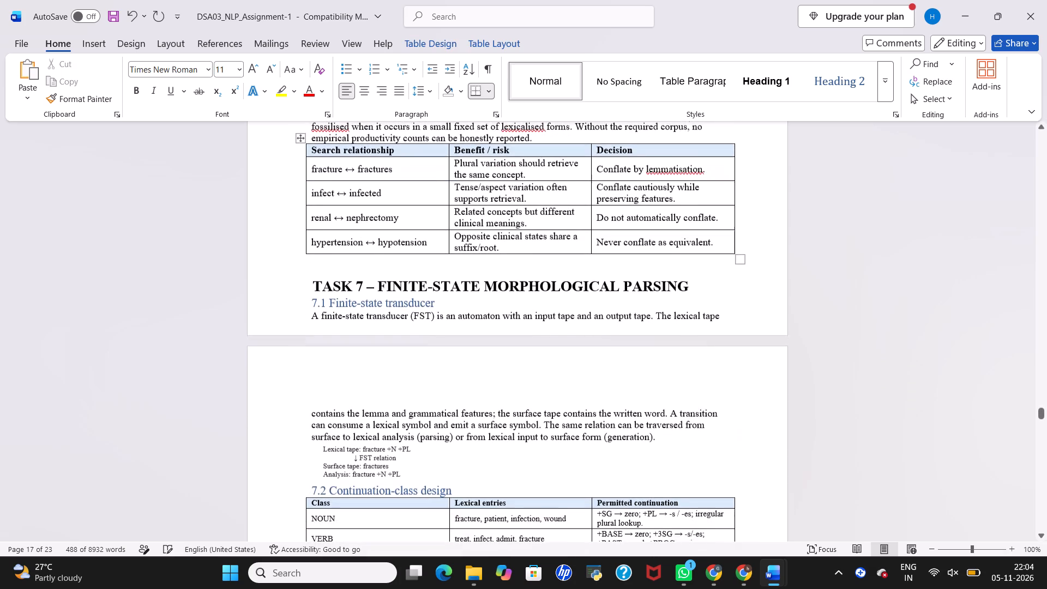
scroll(526, 499, down, 1)
click(314, 278)
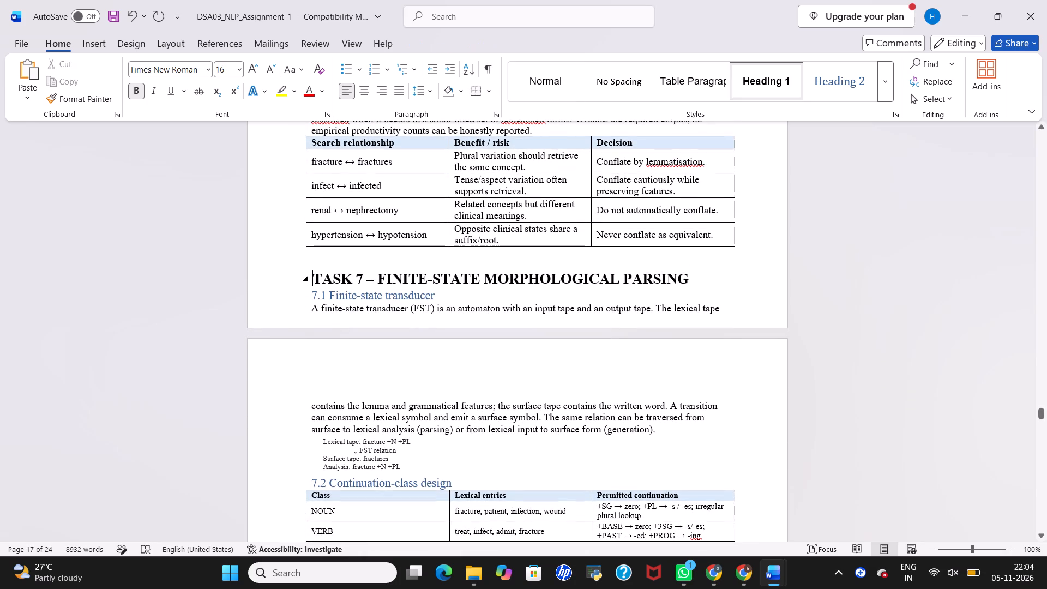
key(Return)
key(Return)
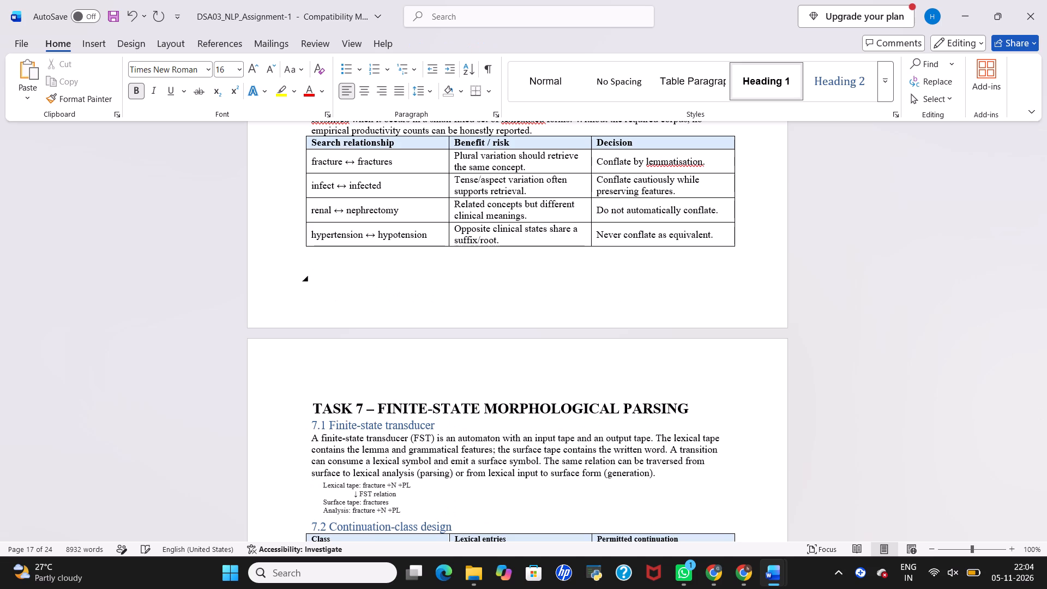
Set the font size of the whole Task 7 answer, from 7.1 Finite-state transducer to the end of 7.4 Generation and ambiguity, to 11.
scroll(390, 324, down, 4)
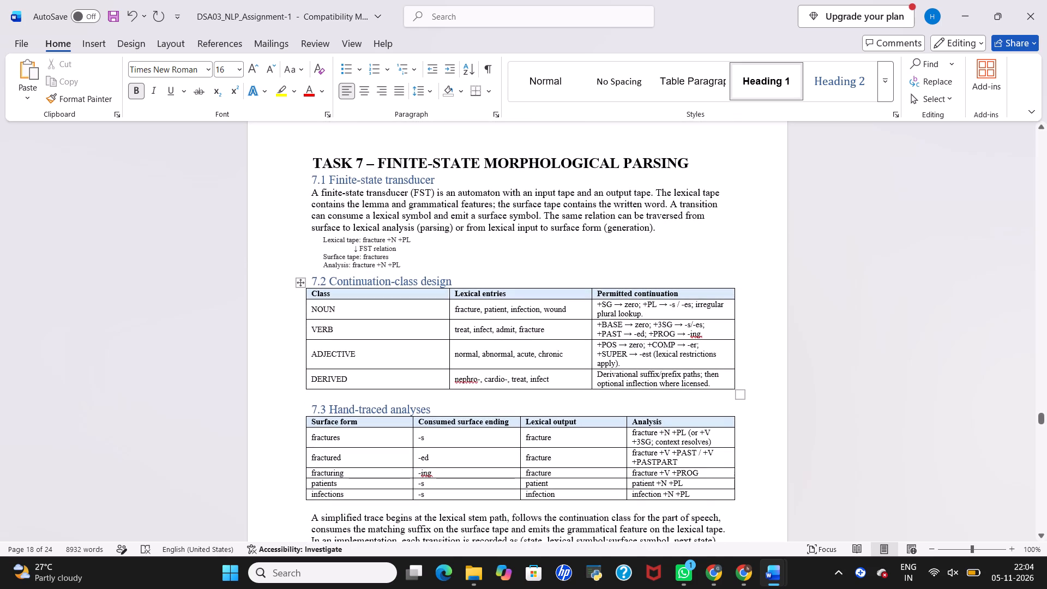
drag(312, 178, 431, 412)
scroll(368, 283, up, 1)
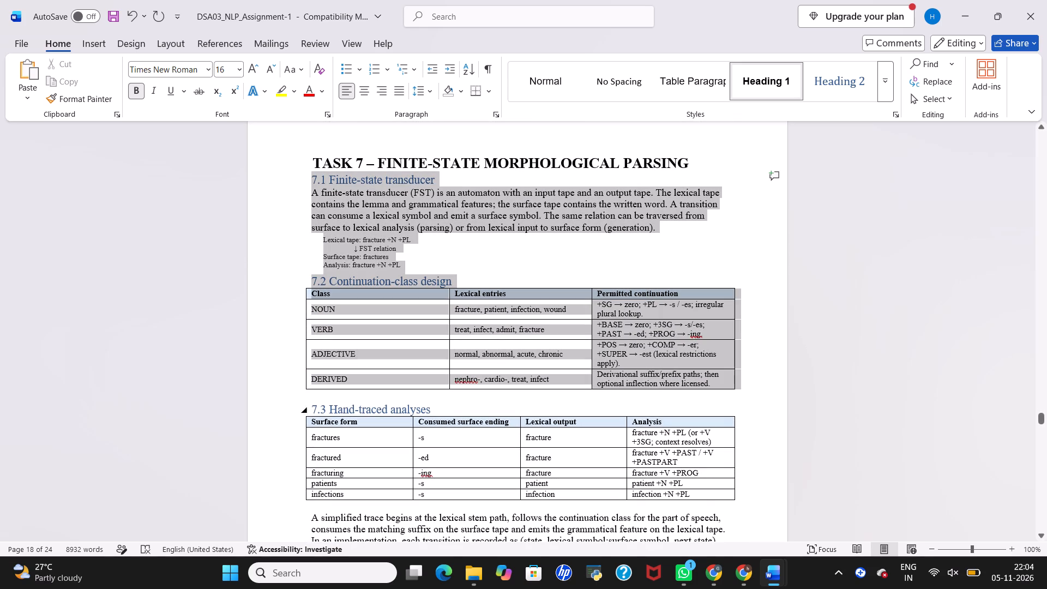
drag(431, 412, 498, 540)
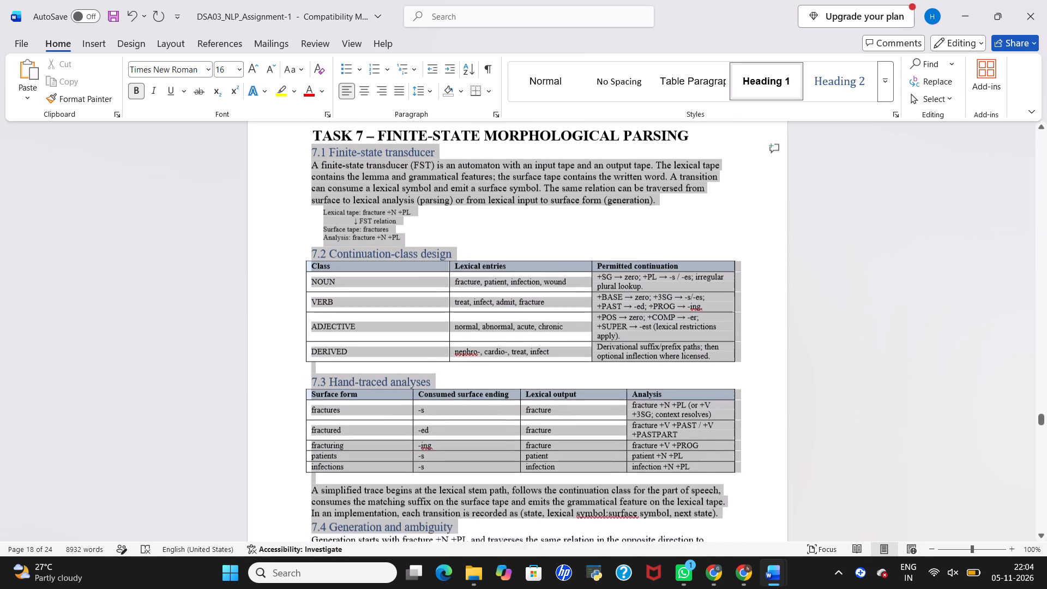
drag(498, 540, 428, 407)
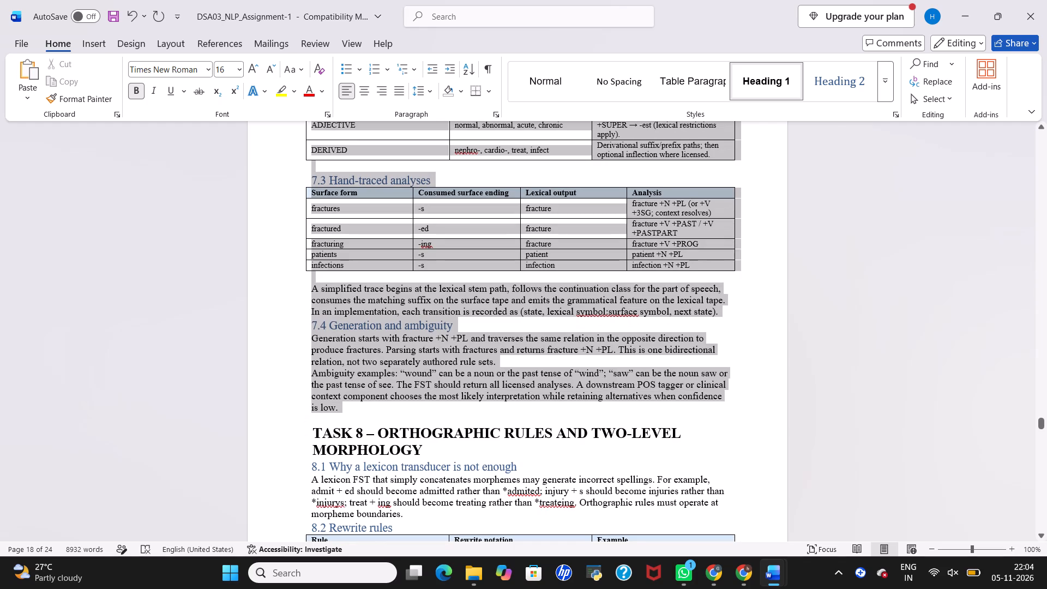
drag(428, 407, 430, 410)
click(518, 369)
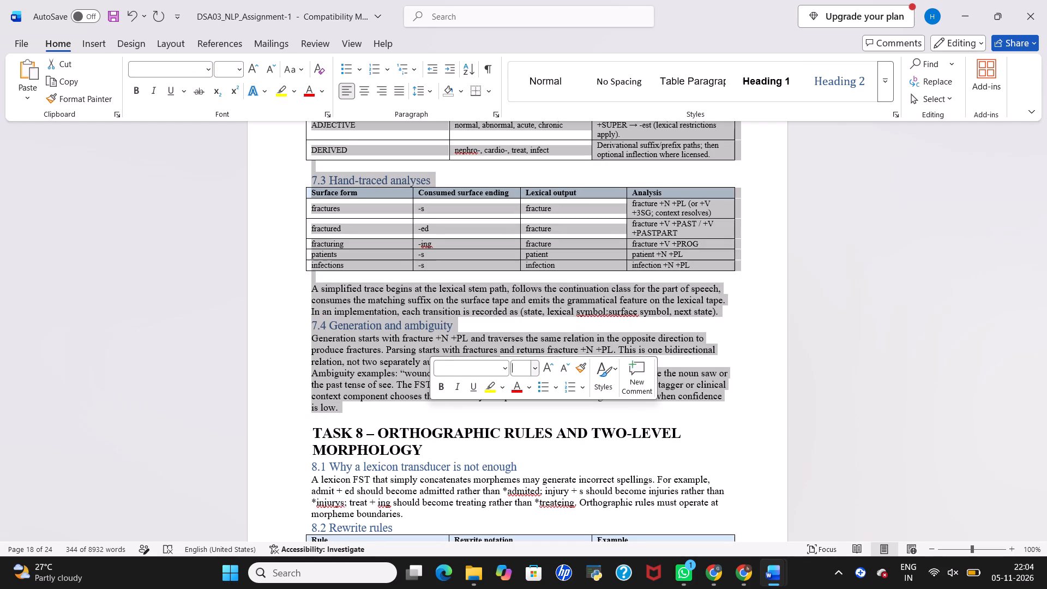
text(11)
key(Return)
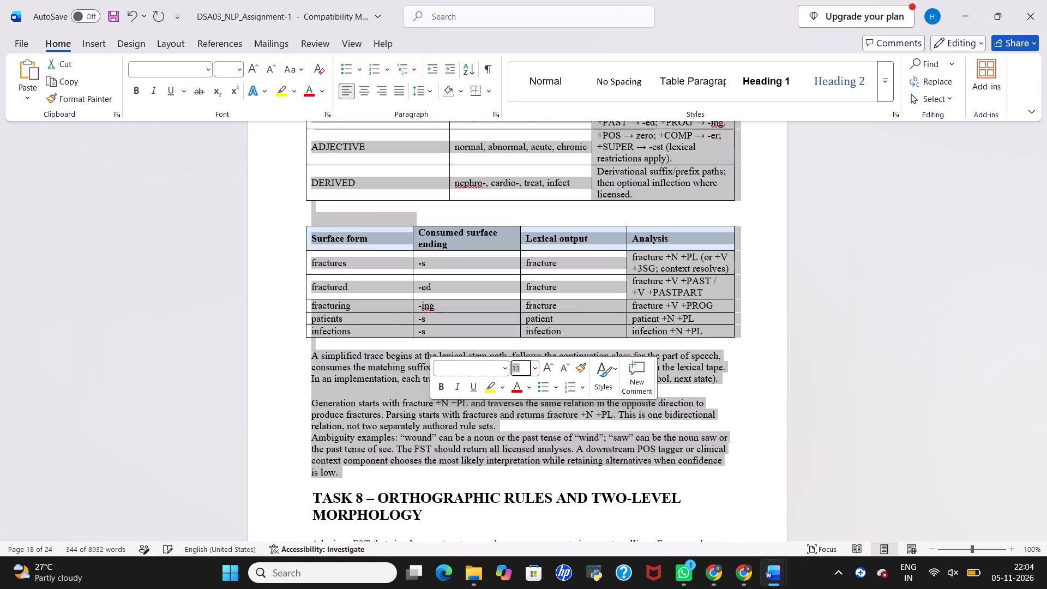
click(413, 467)
Insert one blank line above the 8.2 Rewrite rules subheading so that it starts on the same page as its table.
scroll(413, 467, down, 2)
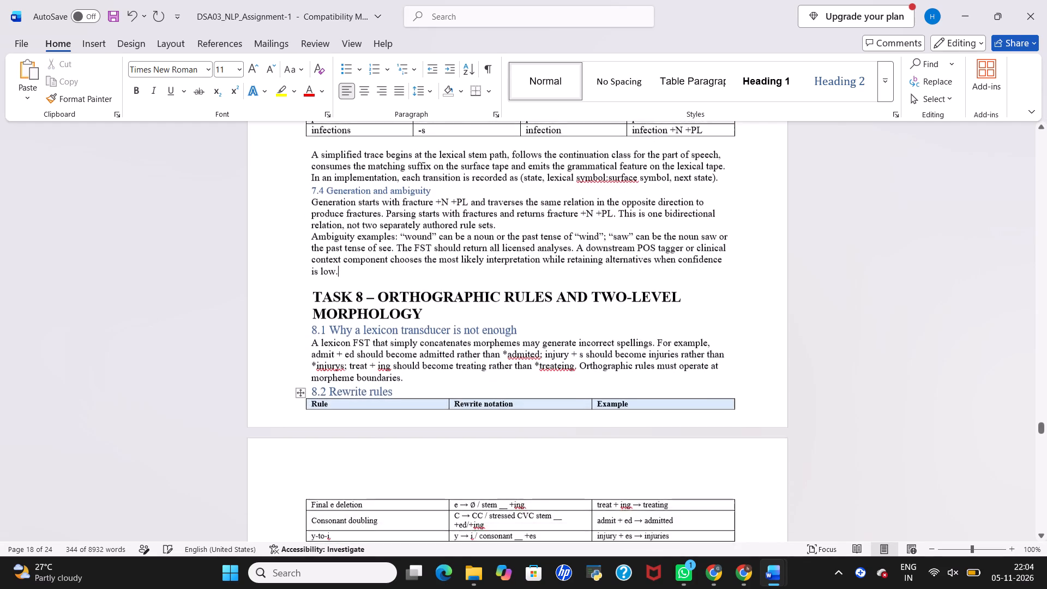
scroll(413, 467, down, 2)
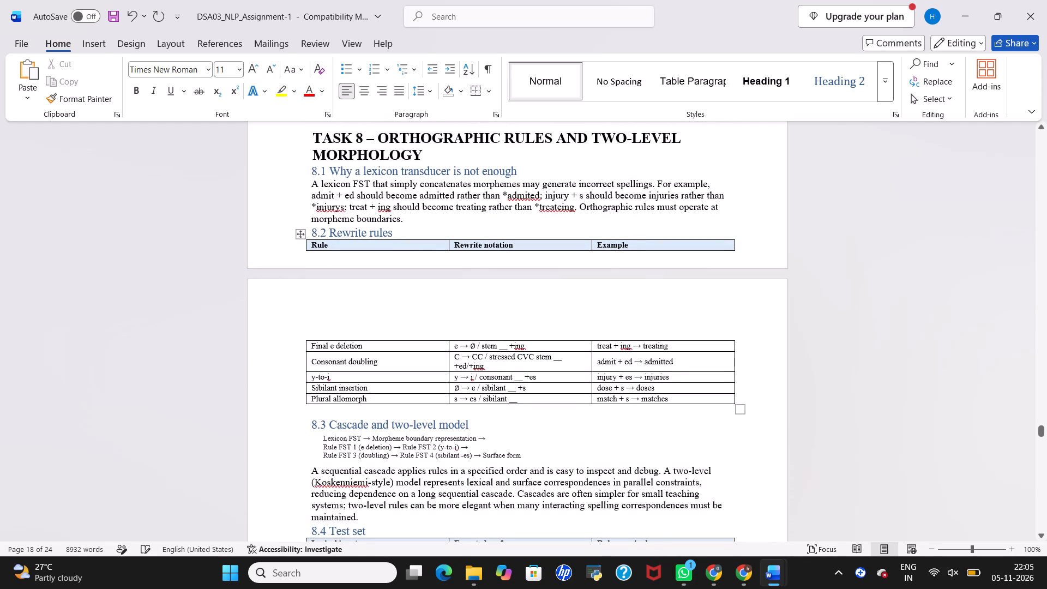
click(314, 232)
key(Return)
key(Return)
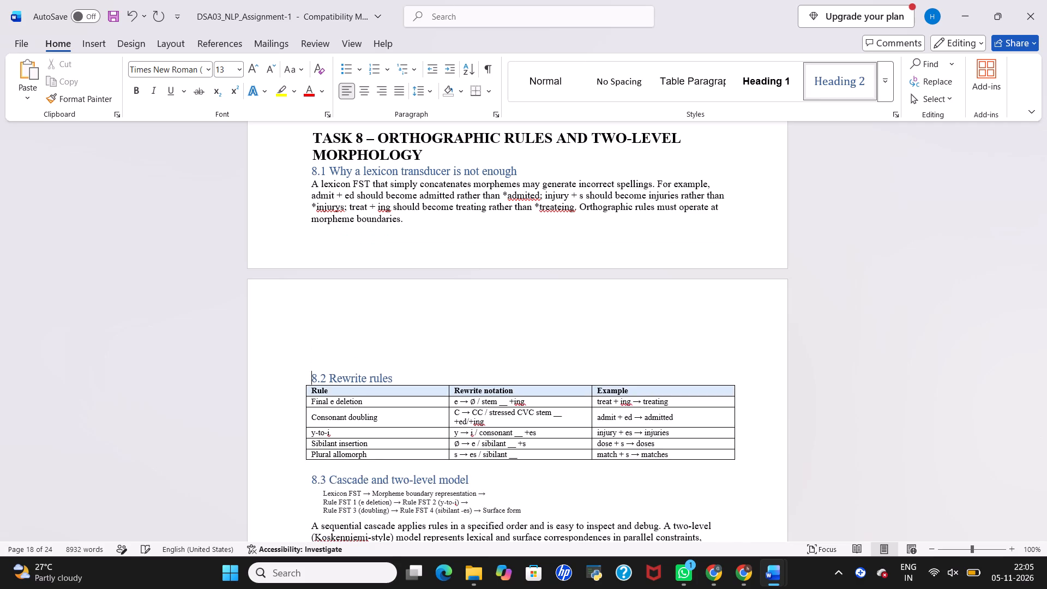
key(BackSpace)
key(BackSpace)
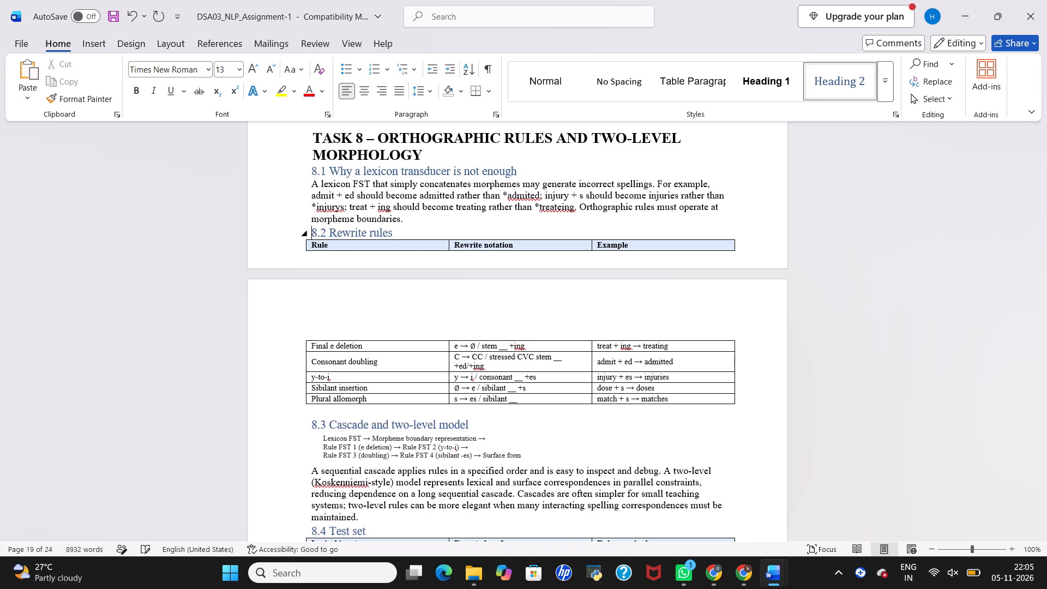
key(Return)
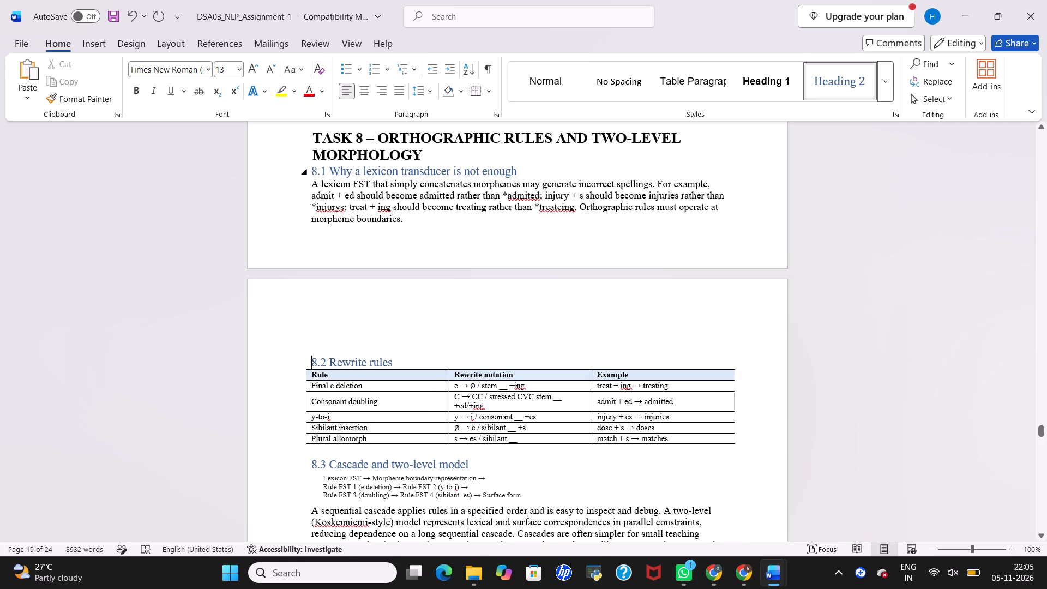
Set the font size of the whole Task 8 answer, from 8.1 to the closing paragraph below the 8.4 Test set table, to 11.
drag(311, 171, 496, 498)
scroll(398, 310, up, 1)
scroll(480, 460, up, 1)
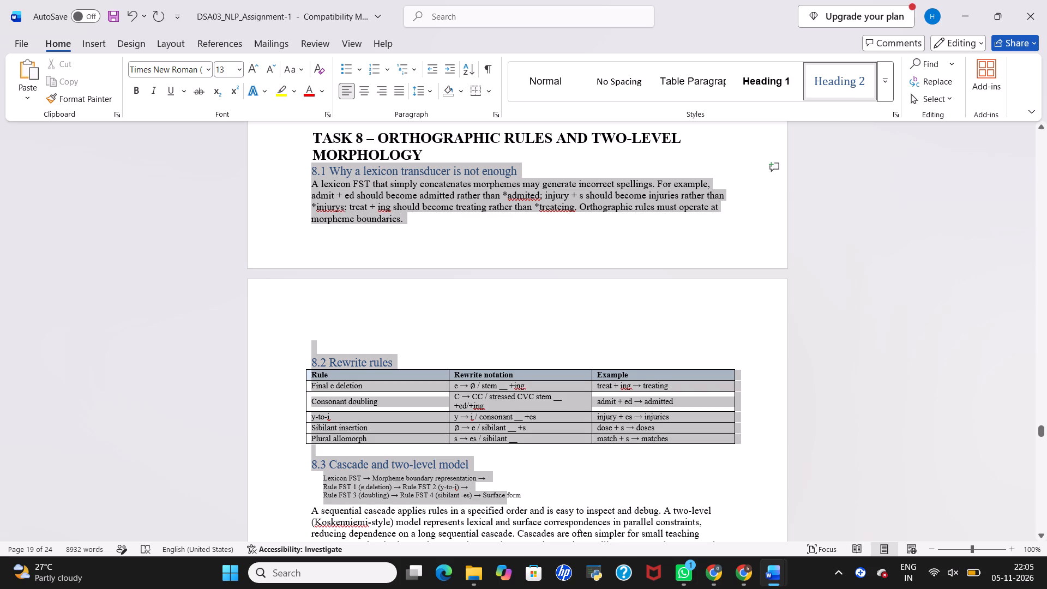
drag(496, 498, 532, 544)
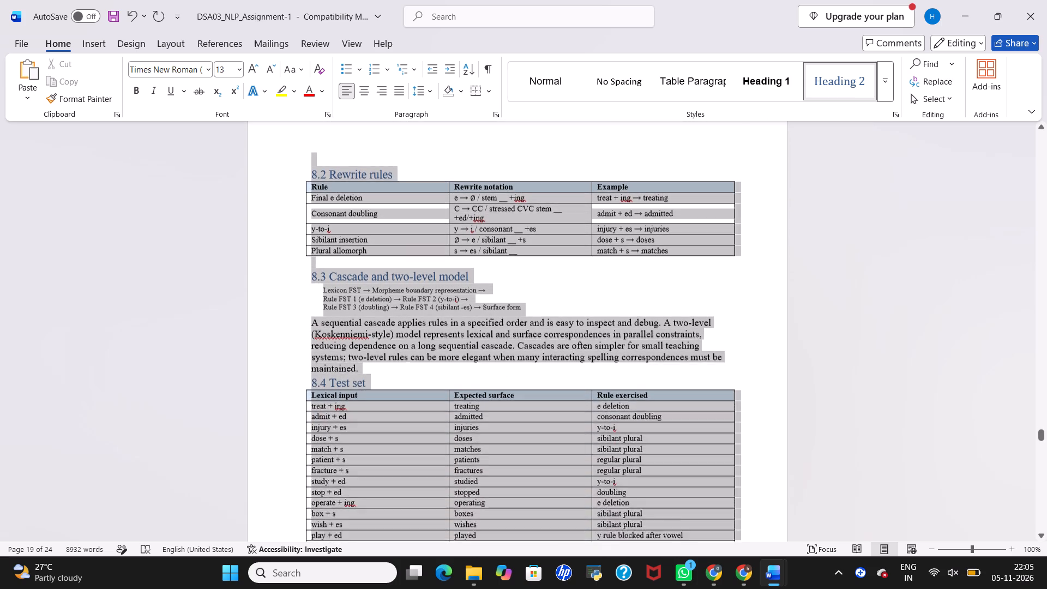
drag(532, 544, 506, 468)
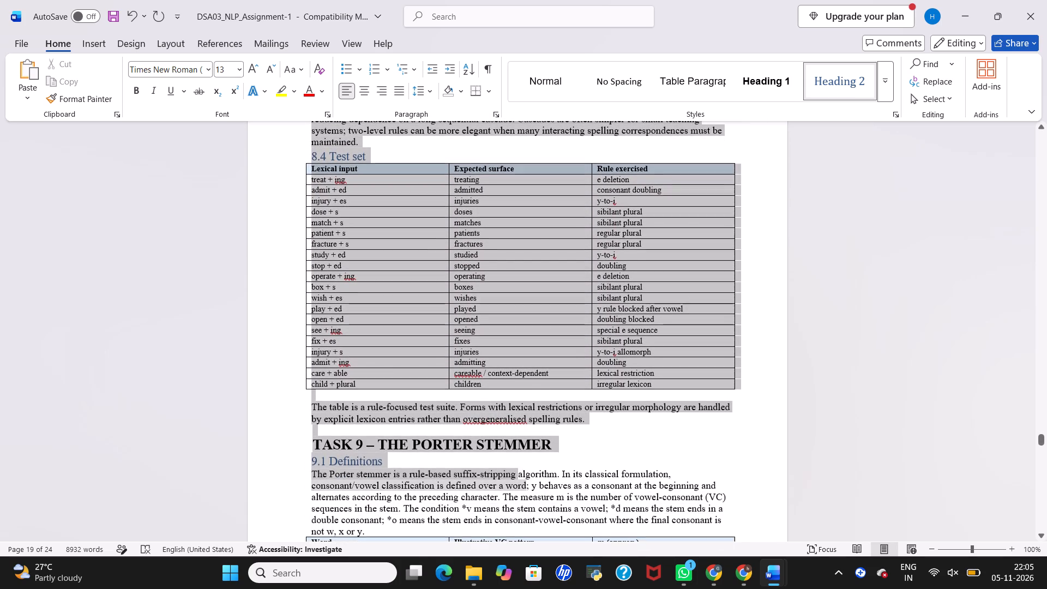
drag(506, 468, 598, 425)
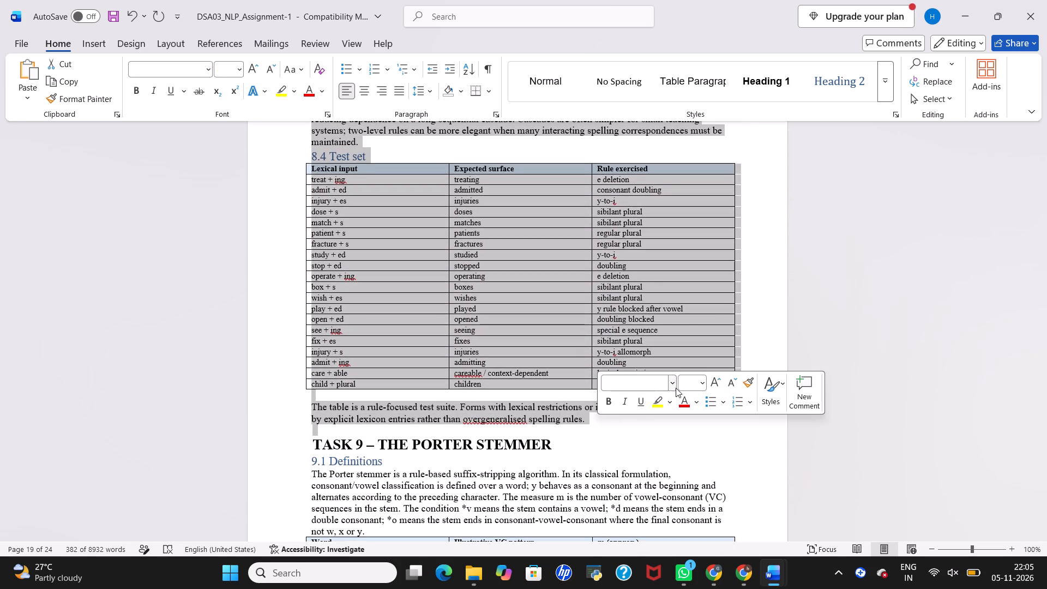
click(687, 385)
text(11)
key(Return)
click(559, 455)
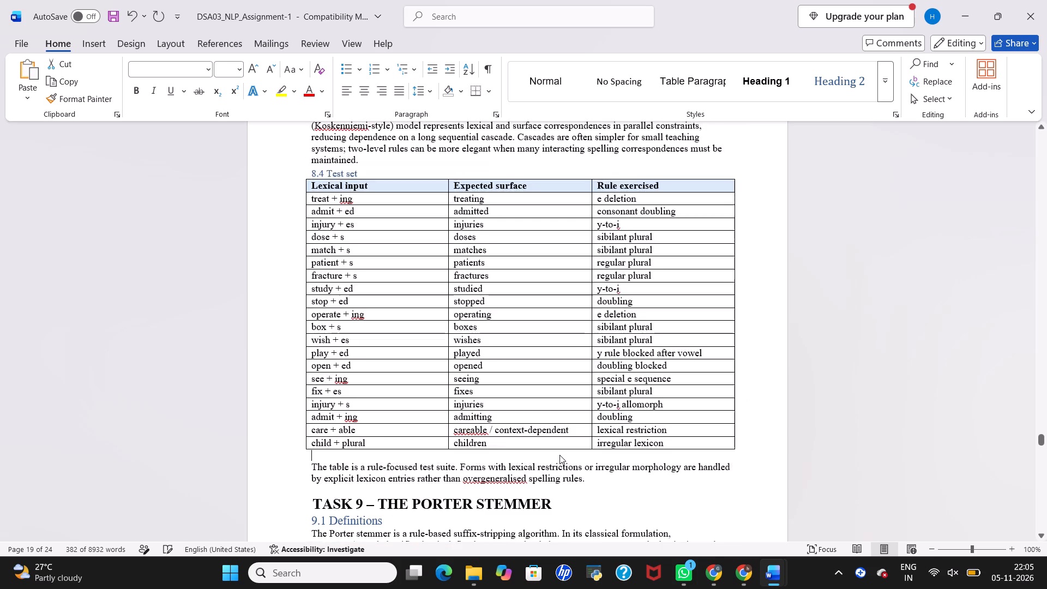
Insert seven blank lines above the Task 8 – Orthographic Rules and Two-Level Morphology heading to move it onto the next page.
scroll(559, 455, down, 3)
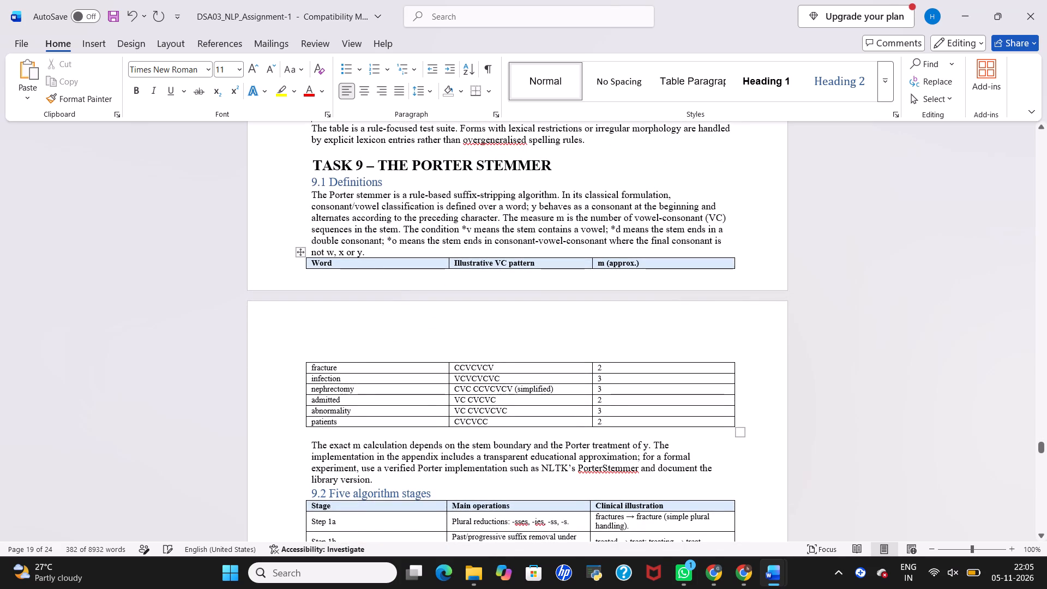
scroll(414, 205, up, 7)
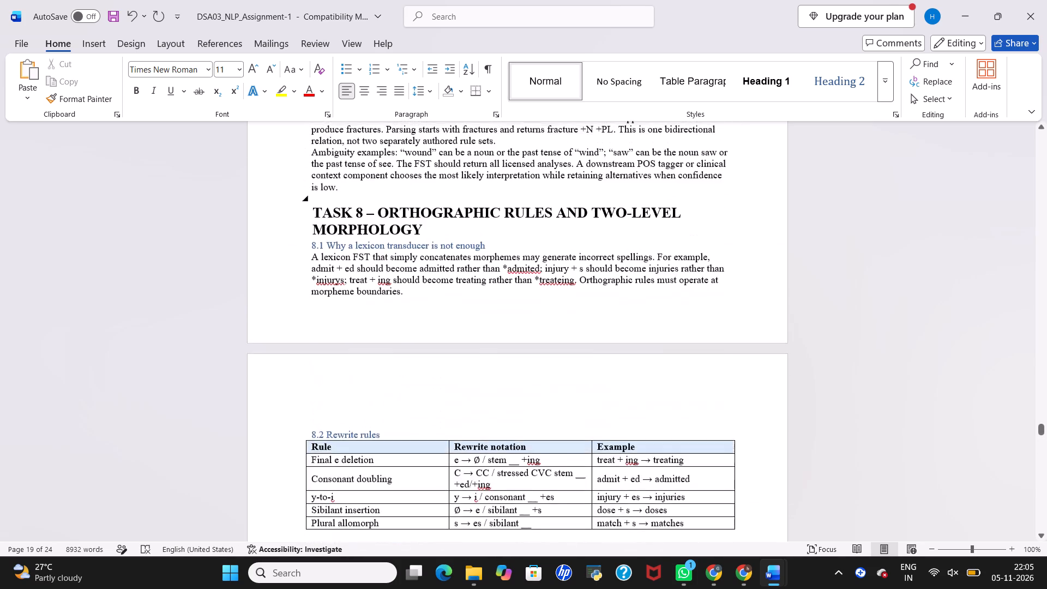
scroll(414, 205, up, 1)
click(312, 441)
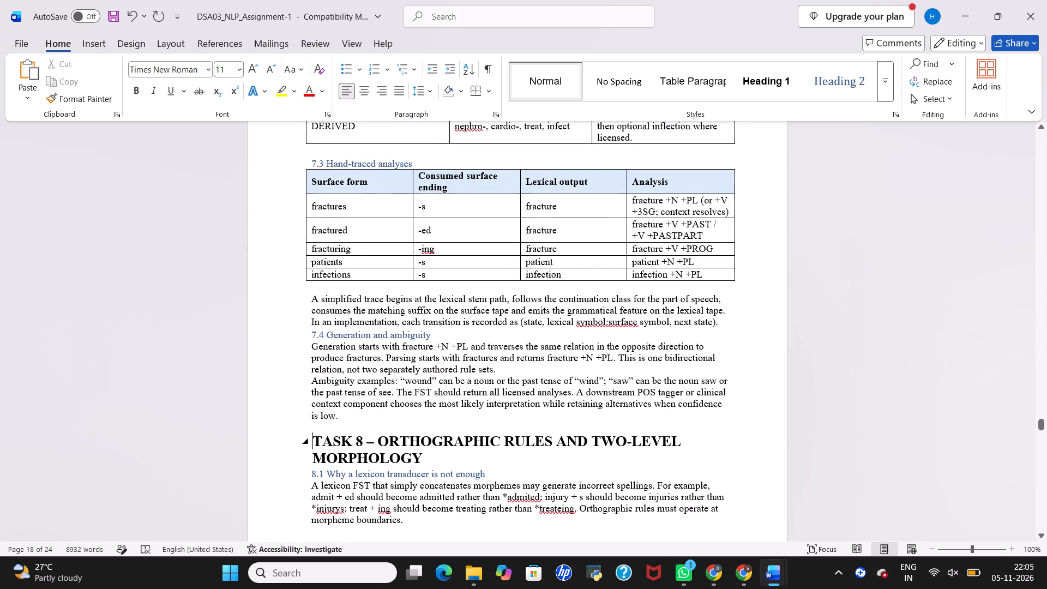
key(Return)
key(Return)
key(Return)
key(Return)
key(Return)
key(Return)
scroll(312, 441, down, 1)
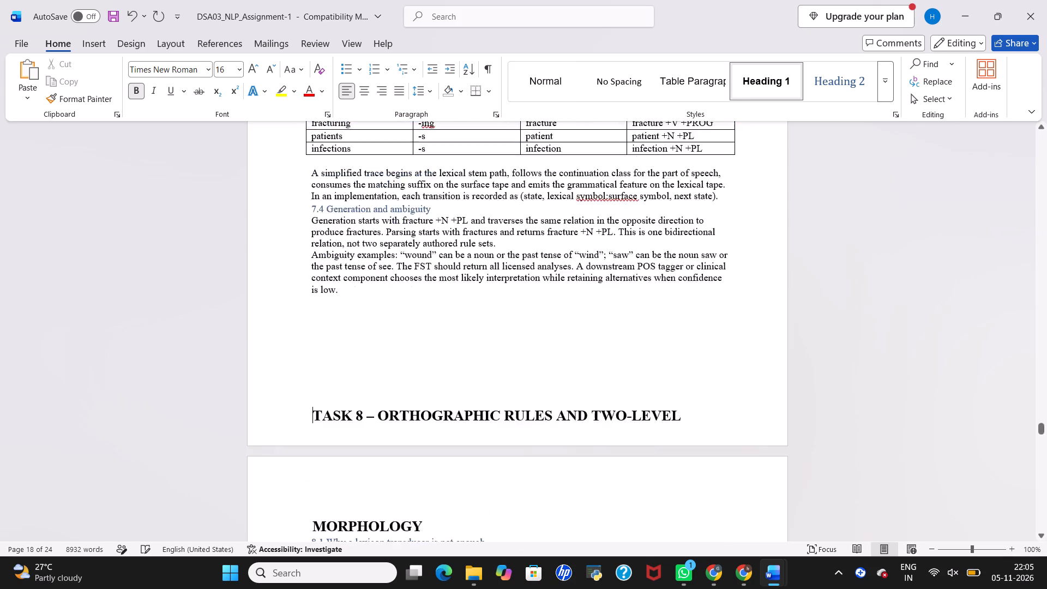
scroll(312, 441, down, 1)
key(Return)
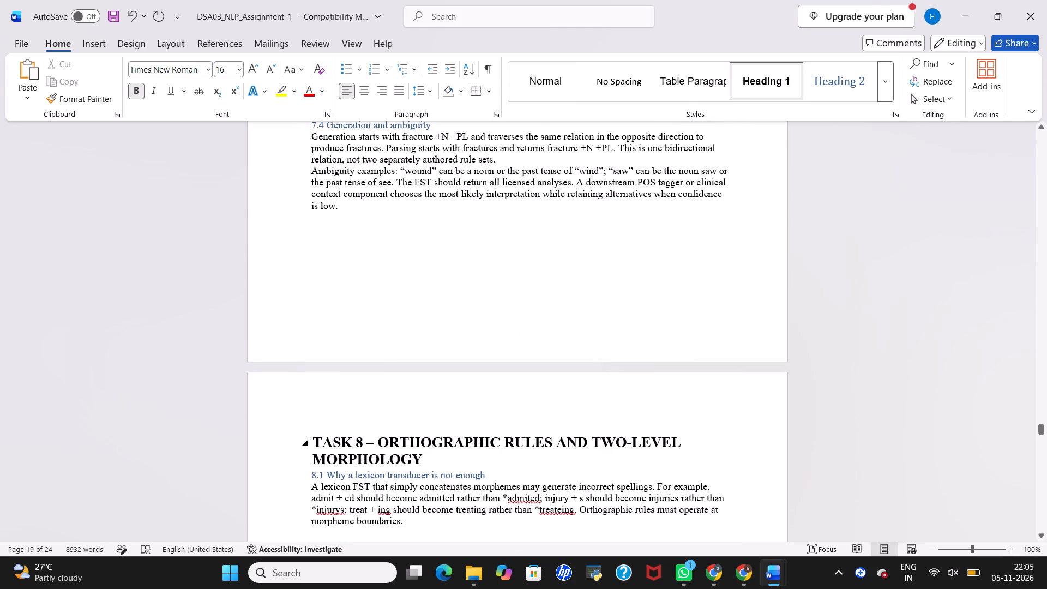
Insert a blank line above the Task 9 – The Porter Stemmer heading.
scroll(395, 435, down, 4)
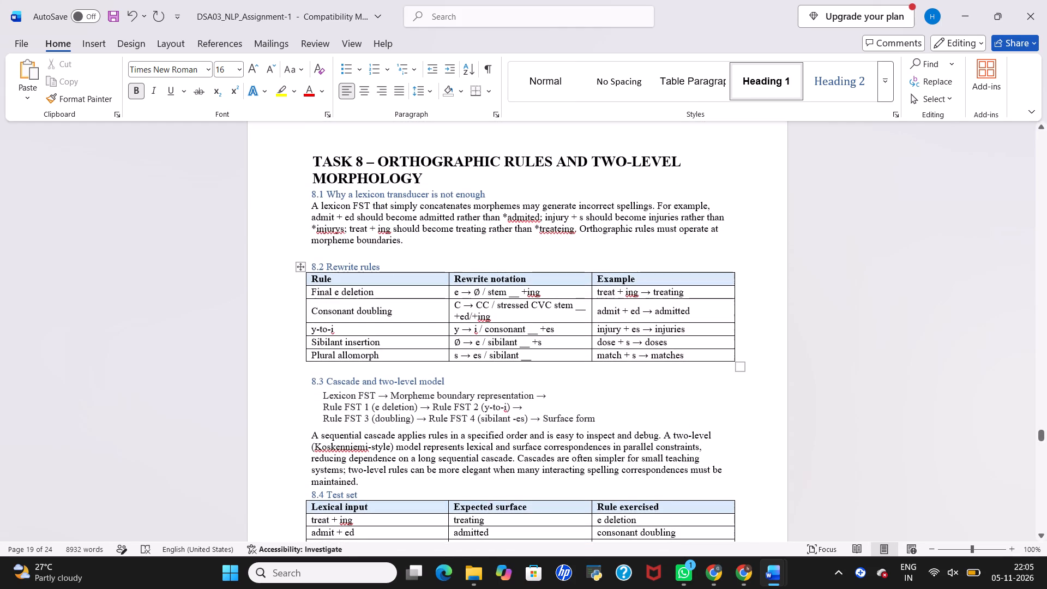
click(429, 226)
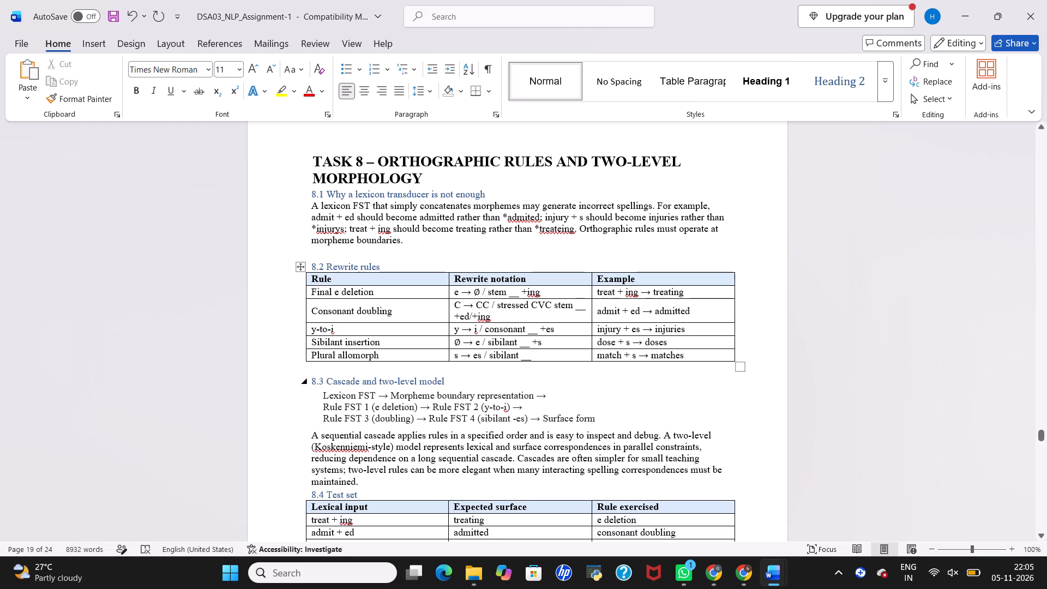
scroll(438, 418, down, 5)
click(310, 280)
key(Return)
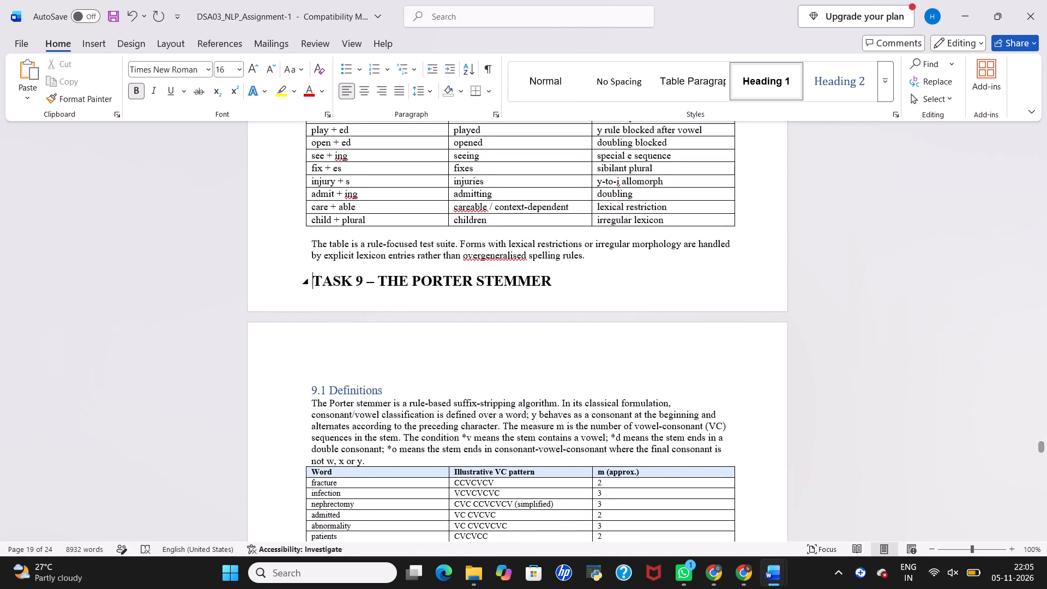
Set the font size of the whole Task 9 answer, from 9.1 Definitions to the closing paragraph below the 9.5 Retrieval experiment table, to 11.
scroll(391, 306, down, 1)
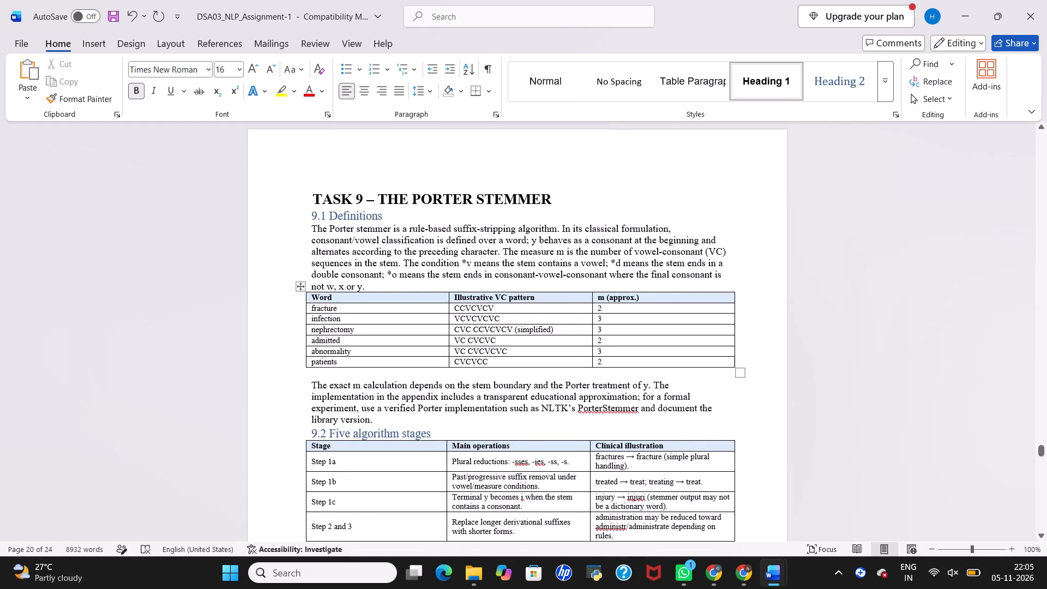
click(420, 278)
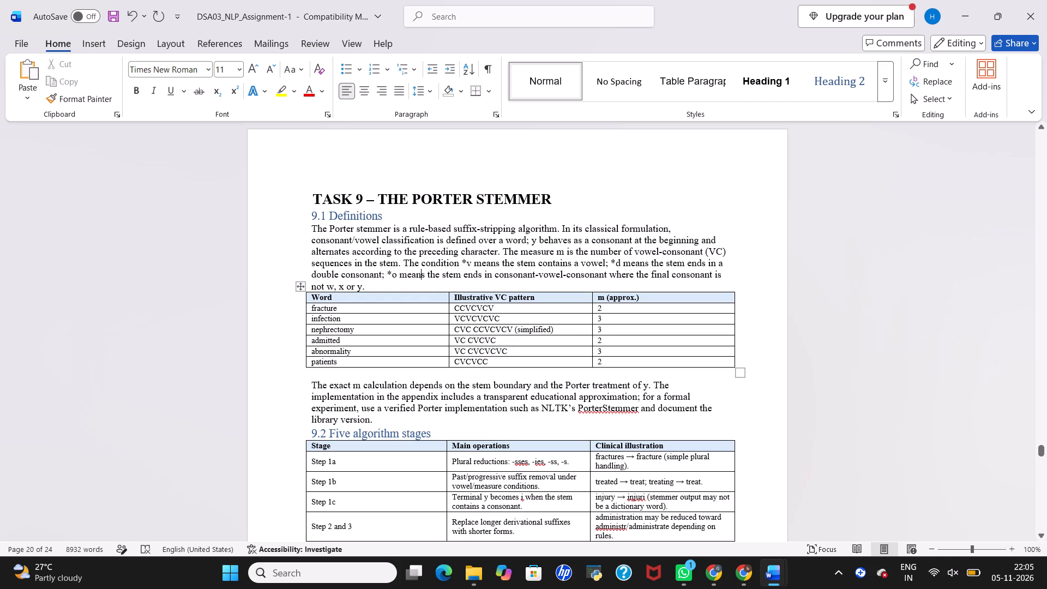
scroll(360, 386, down, 3)
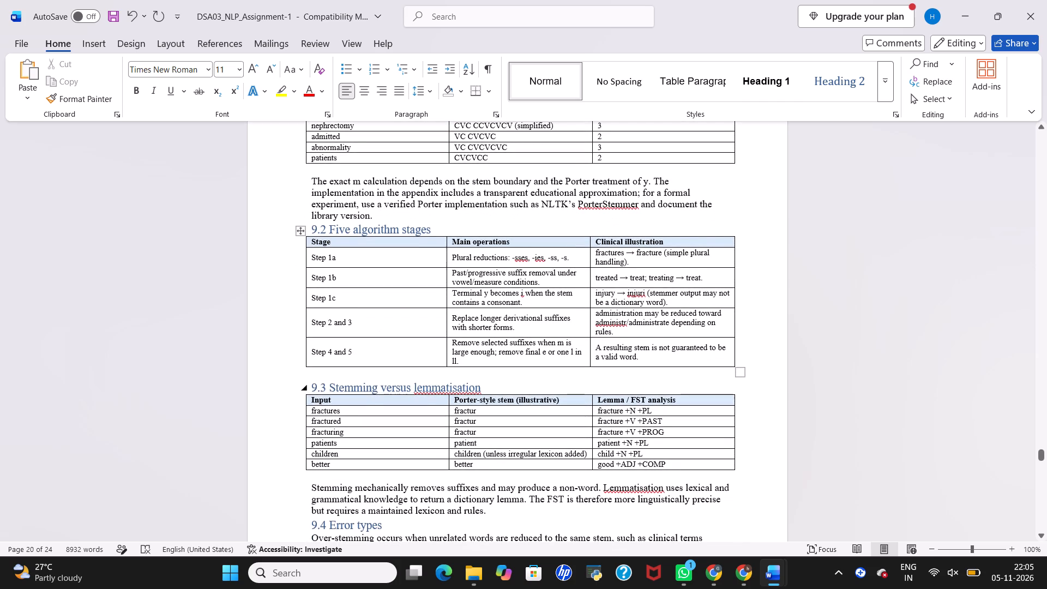
scroll(360, 386, down, 1)
click(464, 278)
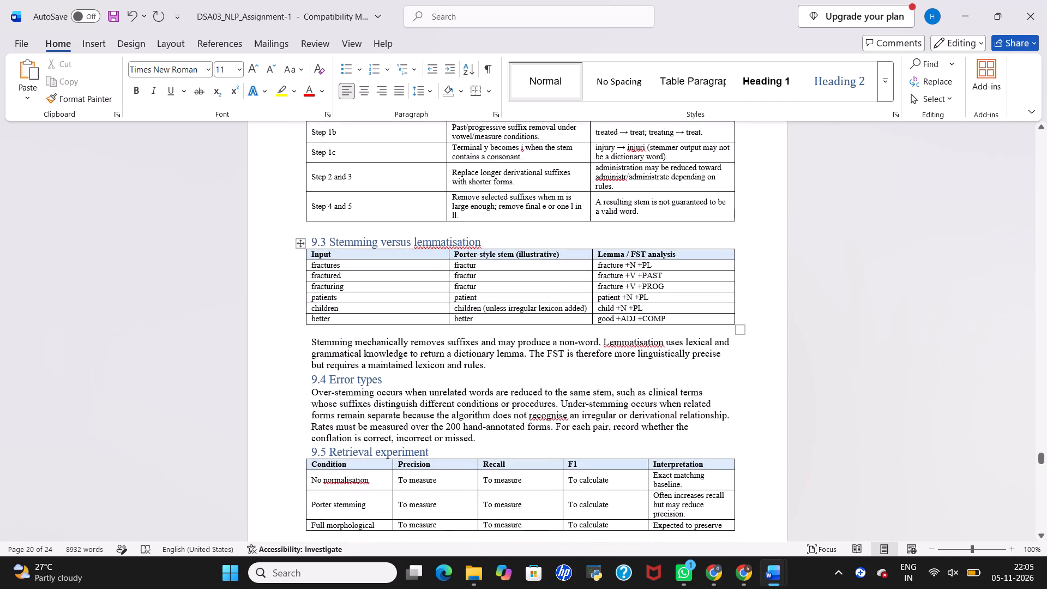
scroll(485, 249, up, 3)
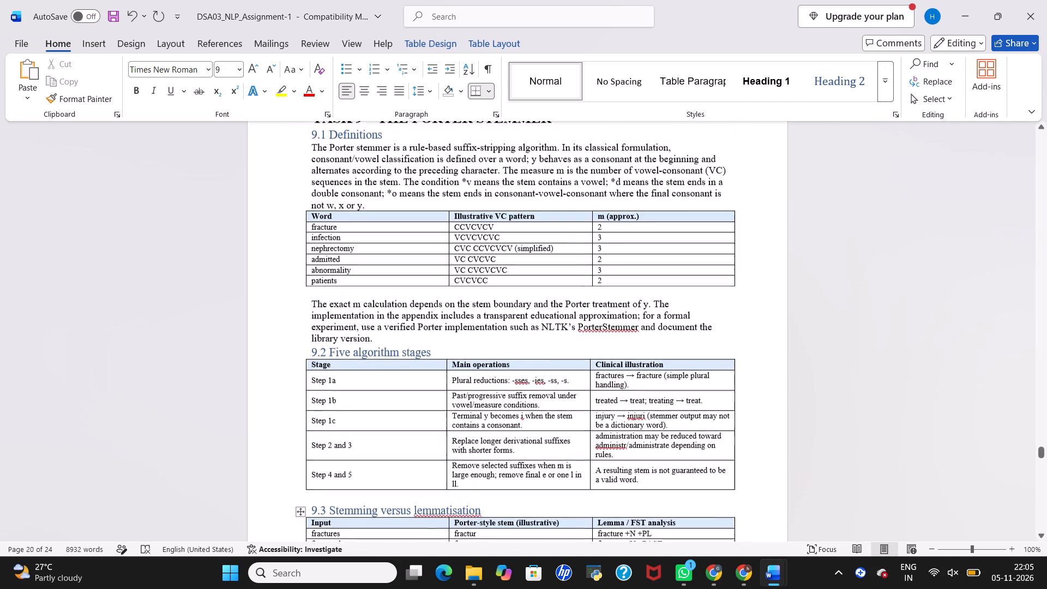
scroll(476, 268, up, 1)
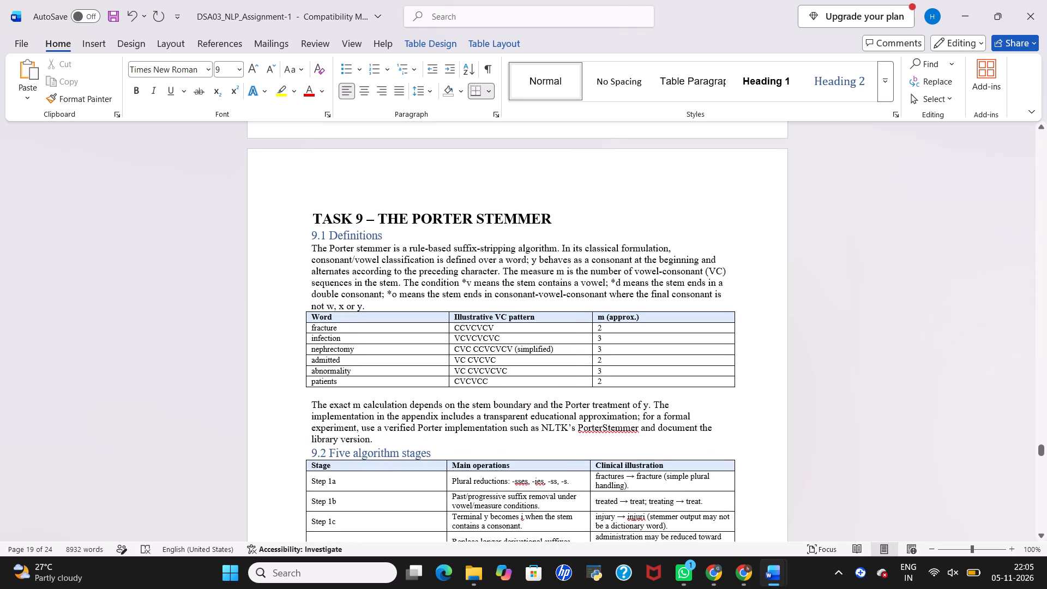
drag(311, 234, 497, 498)
scroll(429, 368, up, 1)
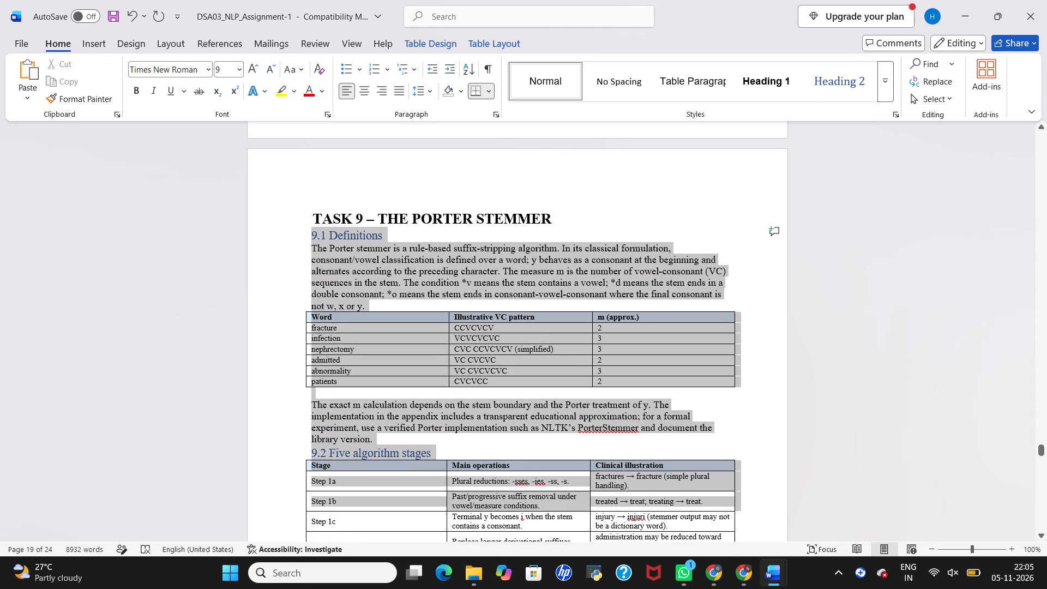
scroll(501, 514, up, 1)
drag(497, 498, 517, 548)
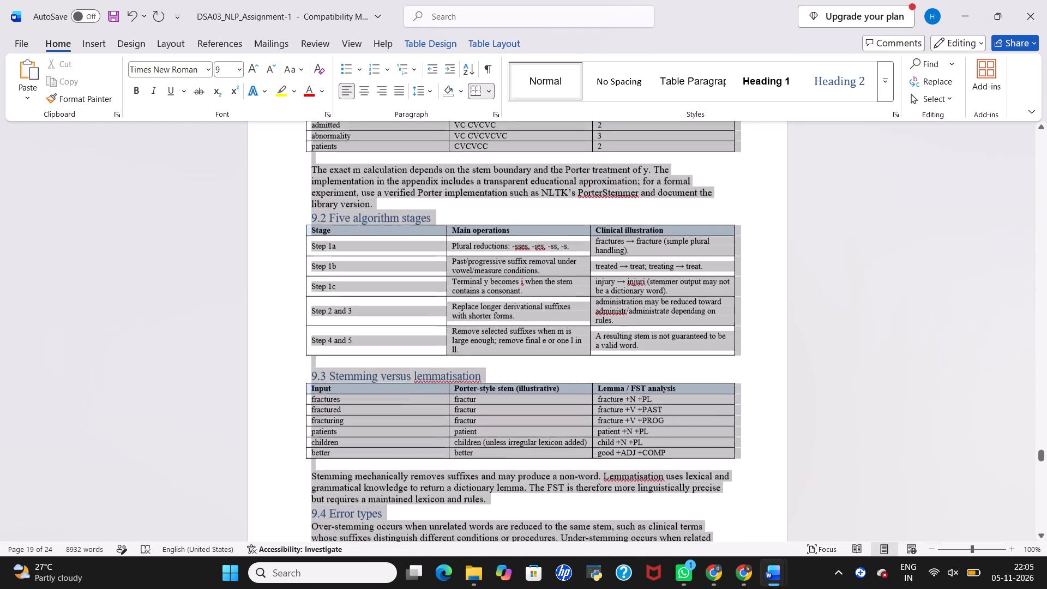
drag(517, 548, 498, 484)
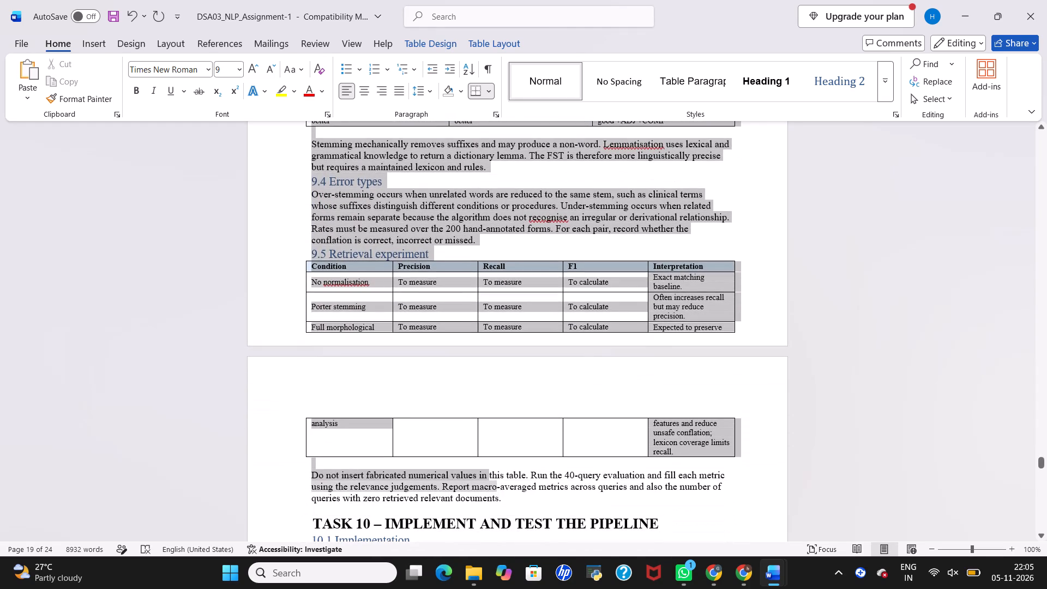
drag(498, 484, 513, 495)
click(605, 450)
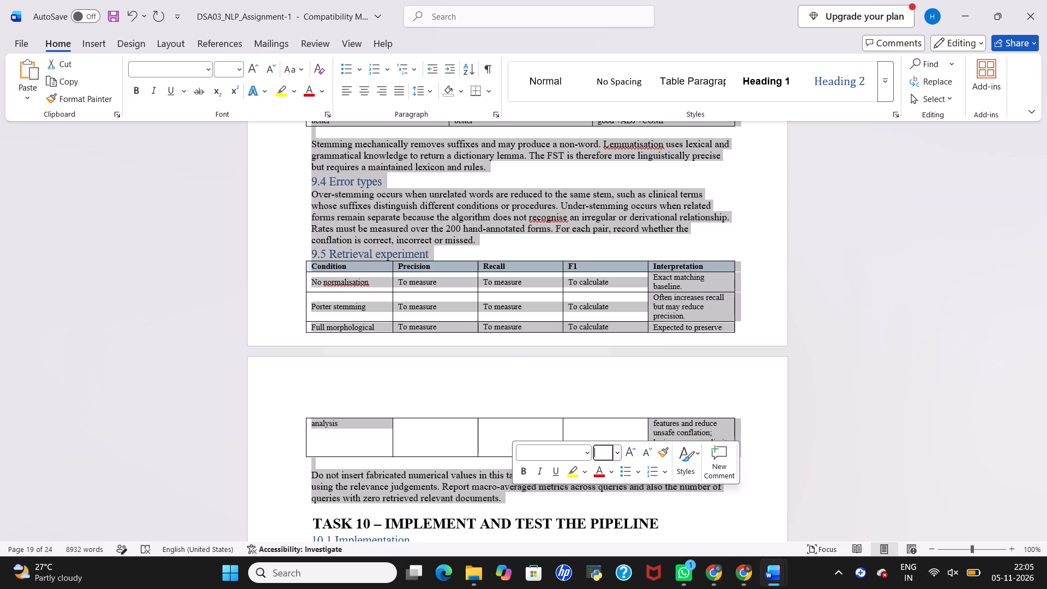
text(11)
key(Return)
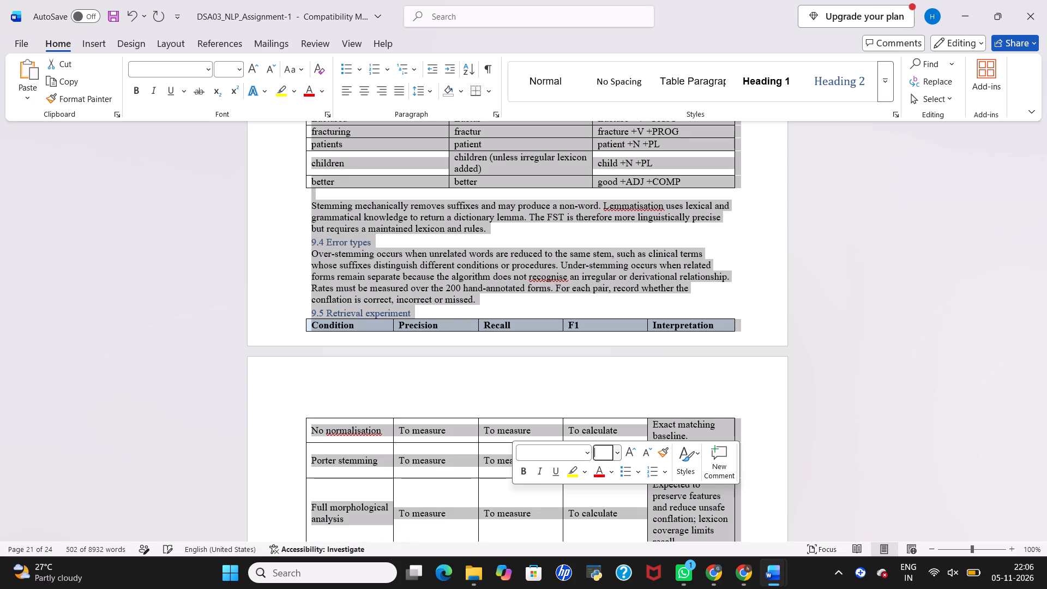
click(435, 439)
Set the font size of the whole Task 10 answer, from 10.1 Implementation to the end of the 10.5 Plot suggestion paragraph, to 11.
scroll(435, 439, down, 2)
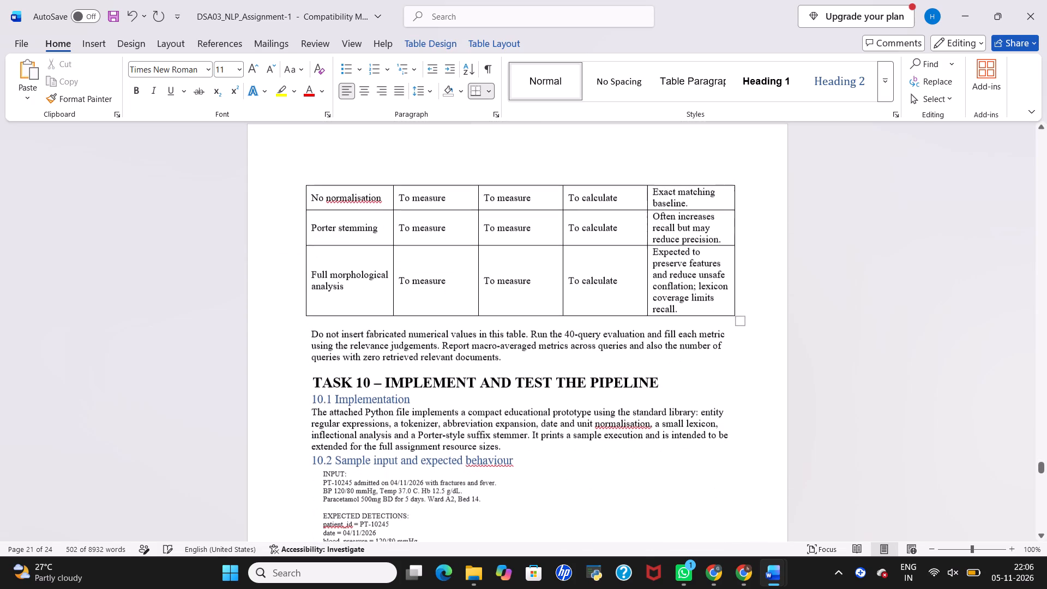
scroll(435, 439, down, 2)
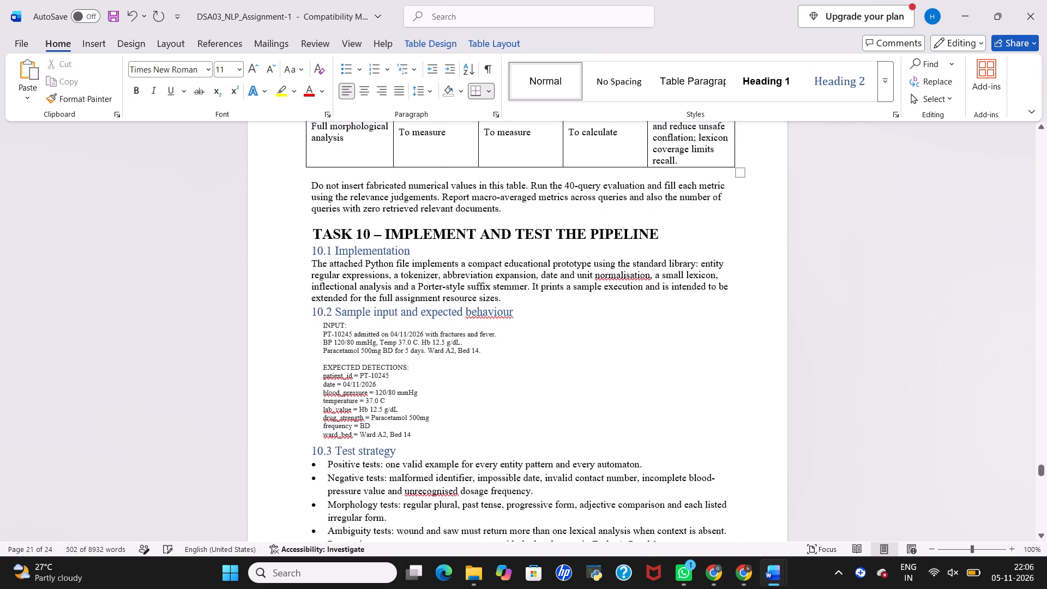
click(315, 235)
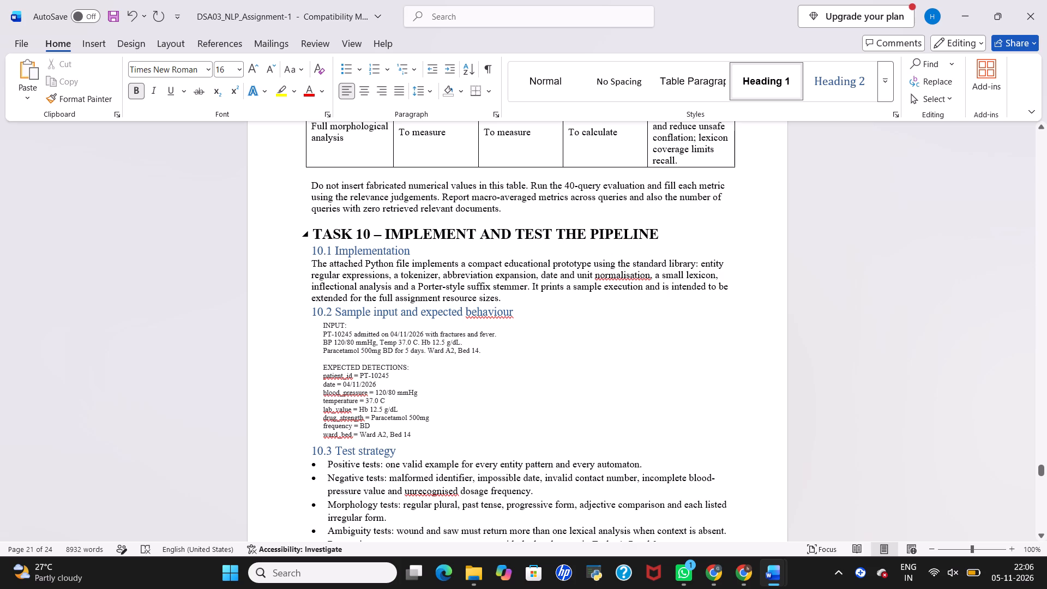
click(312, 251)
drag(312, 251, 497, 495)
scroll(390, 344, up, 2)
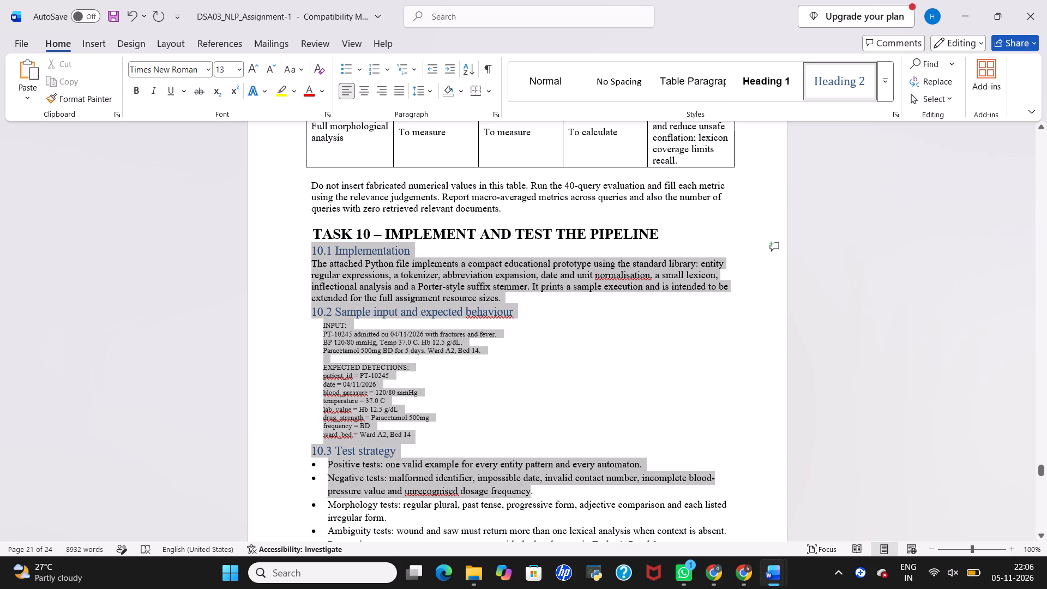
drag(497, 495, 540, 555)
scroll(514, 524, up, 1)
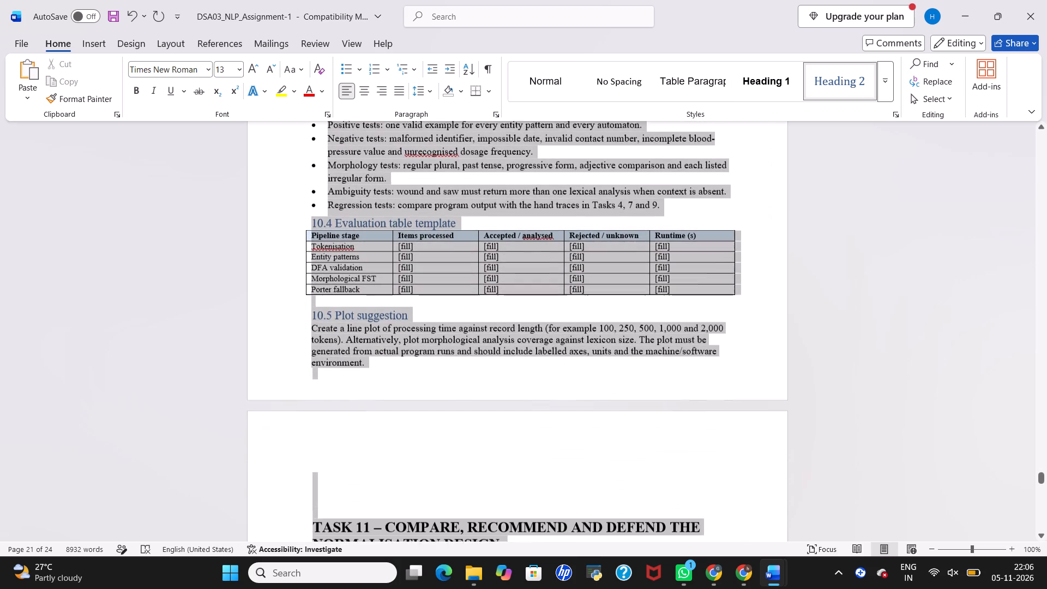
drag(540, 555, 616, 285)
scroll(512, 408, down, 1)
click(709, 239)
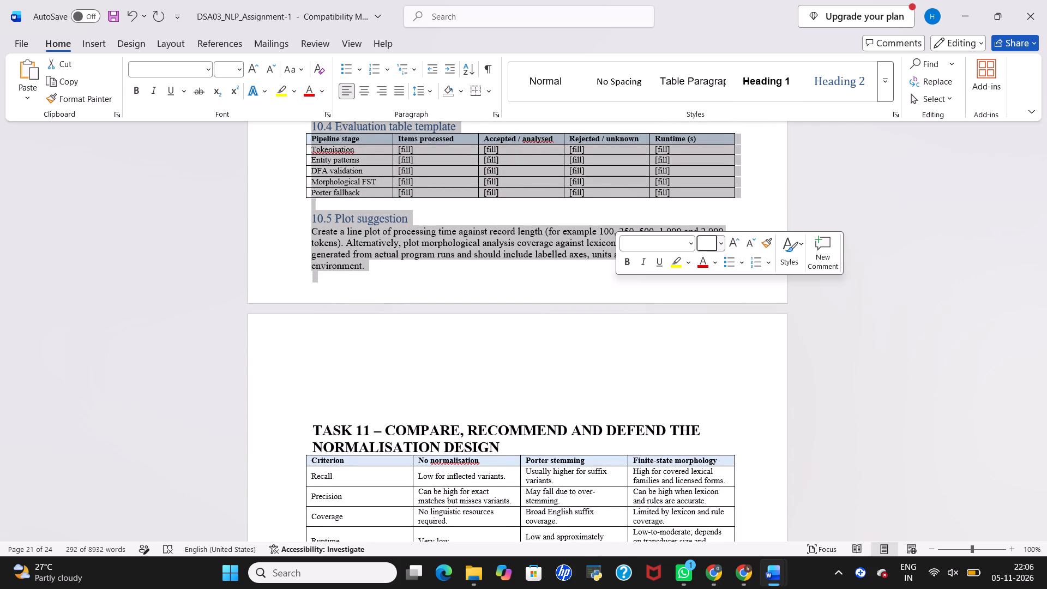
text(11)
key(Return)
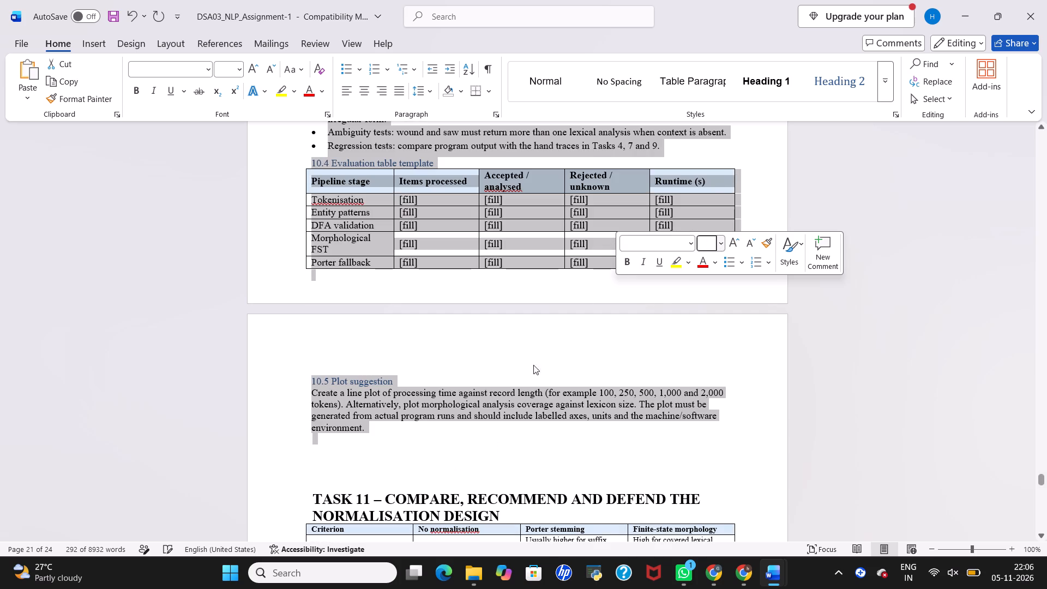
click(493, 397)
Delete the surplus blank lines above the Task 11 heading, leaving only a small gap below the 10.5 Plot suggestion paragraph.
scroll(493, 397, down, 1)
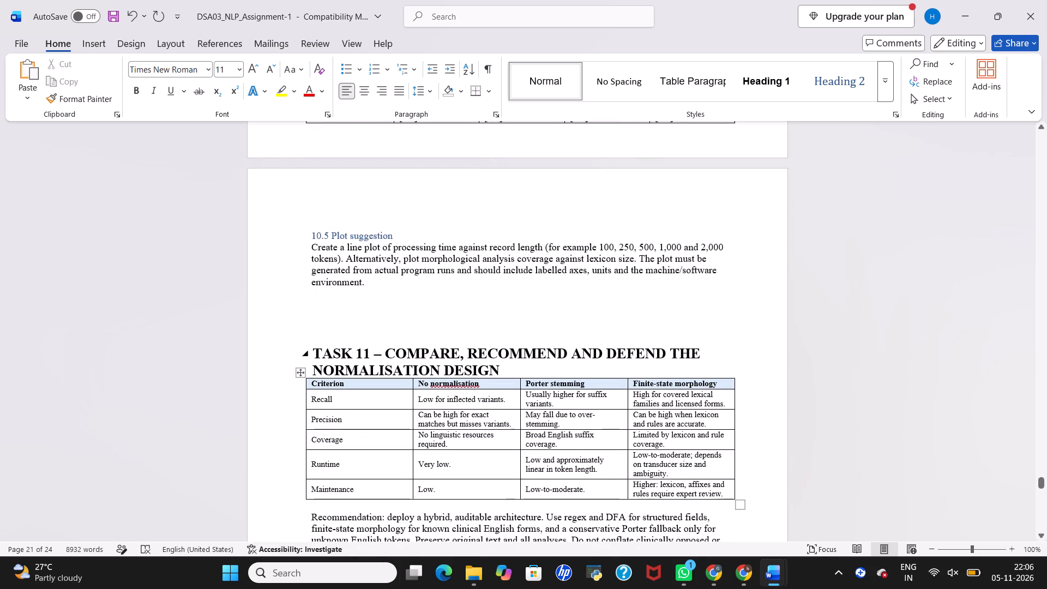
click(310, 346)
key(BackSpace)
key(BackSpace)
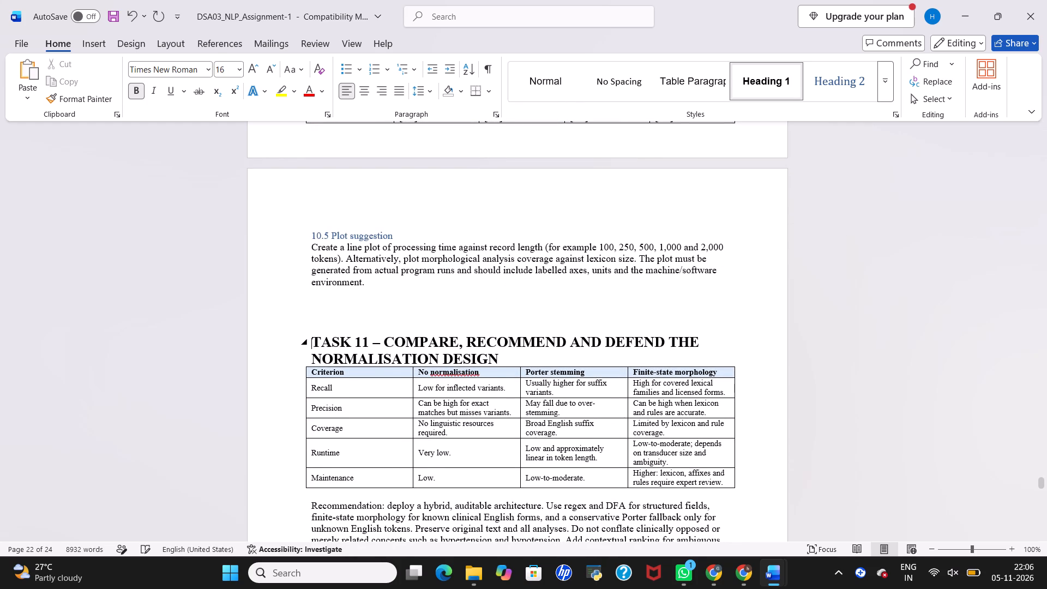
key(BackSpace)
key(BackSpace)
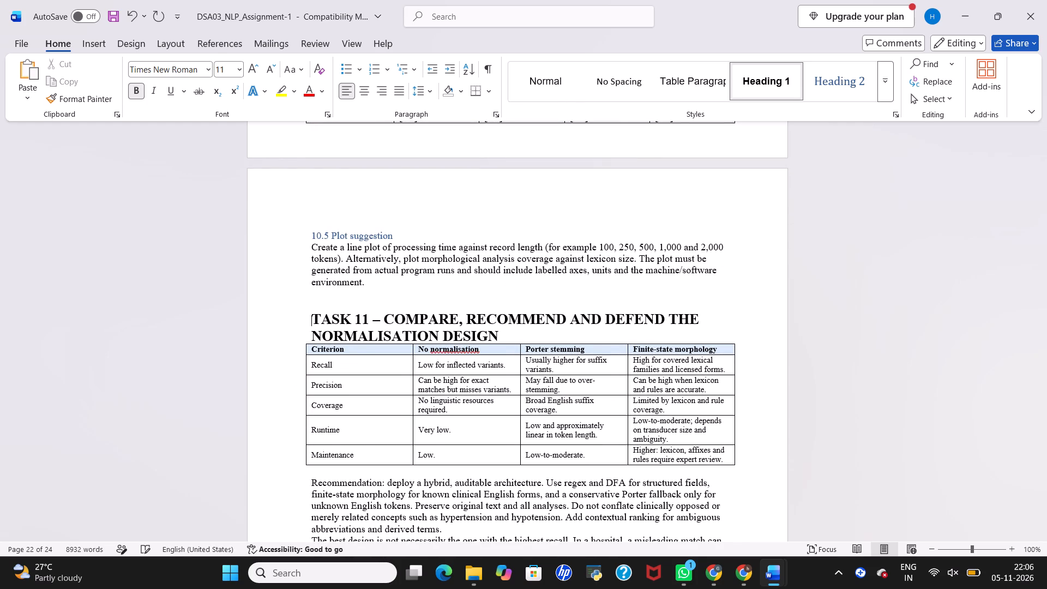
key(BackSpace)
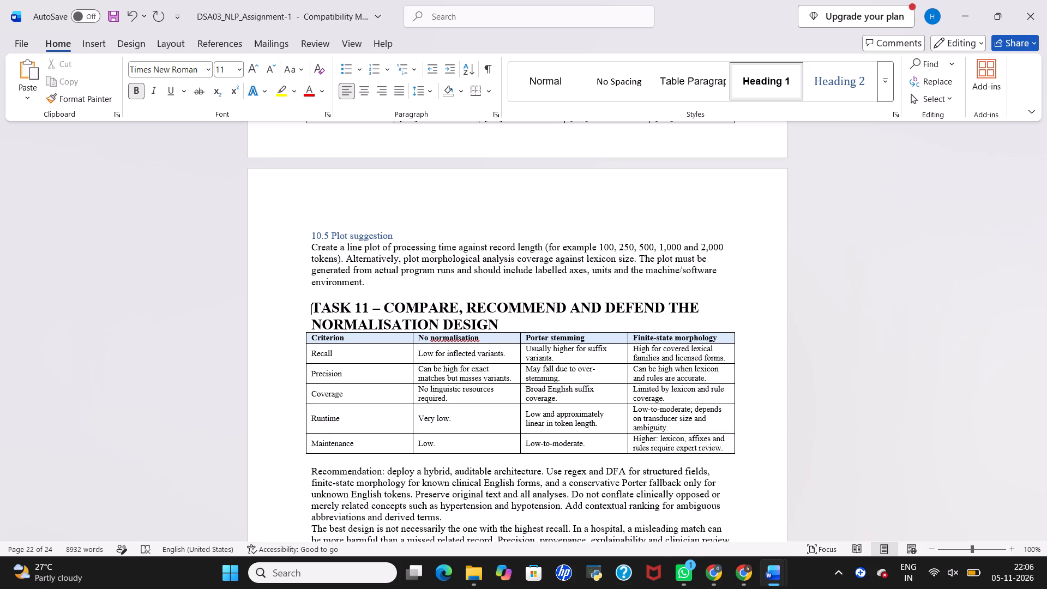
key(Return)
Set the font size of the Task 11 comparison table and the two paragraphs below it to 11.
scroll(418, 377, down, 1)
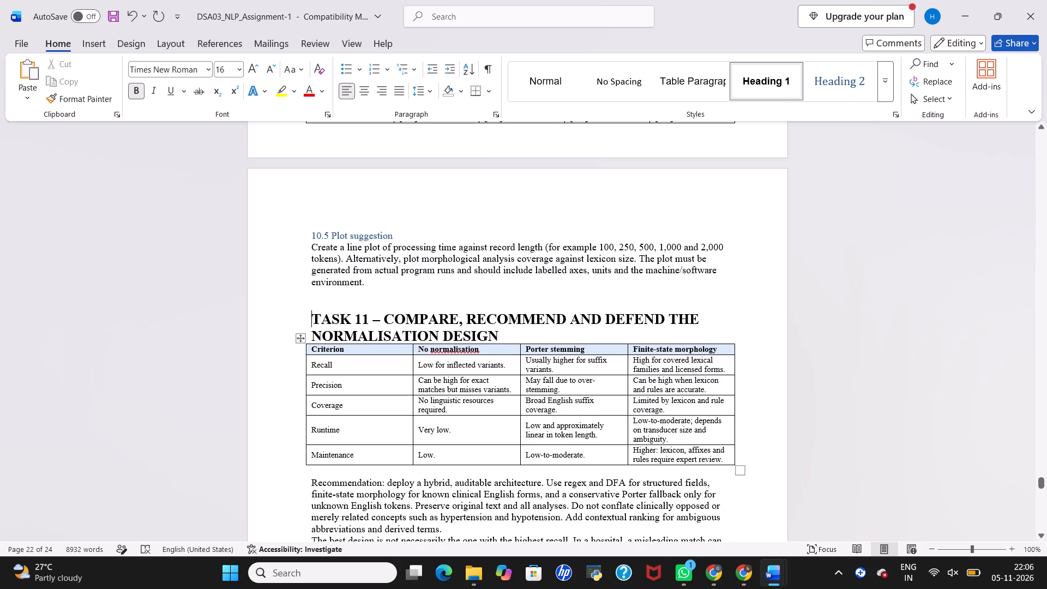
scroll(418, 377, down, 1)
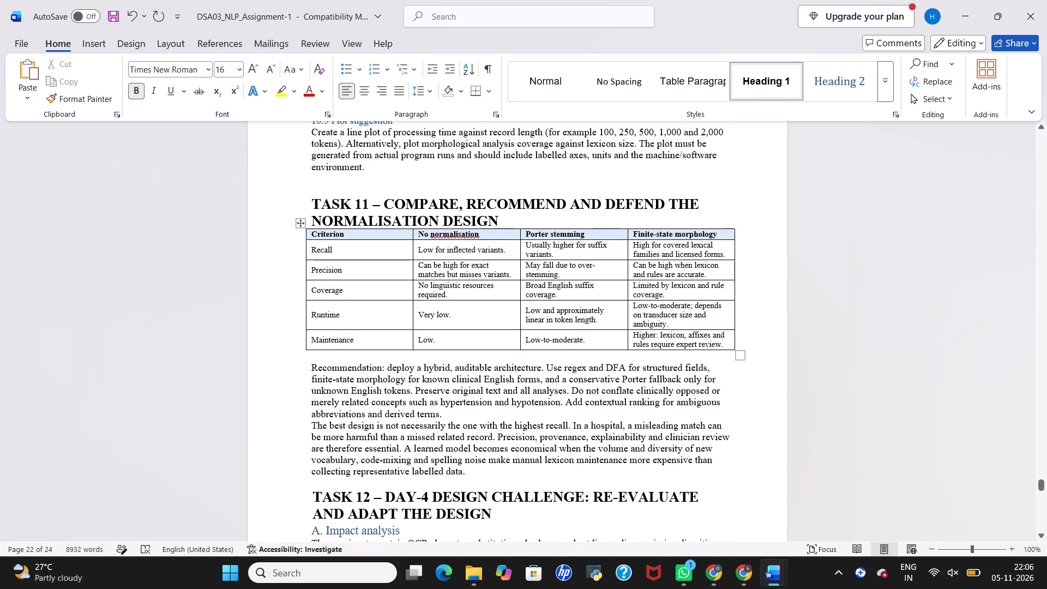
drag(314, 234, 405, 386)
scroll(402, 378, up, 1)
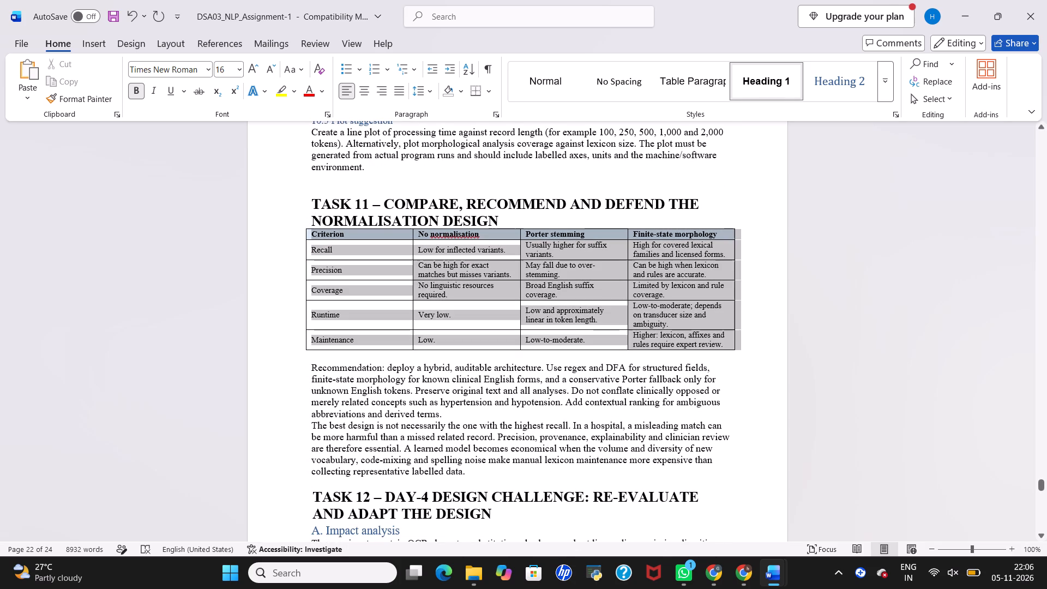
scroll(405, 386, up, 1)
drag(405, 386, 477, 477)
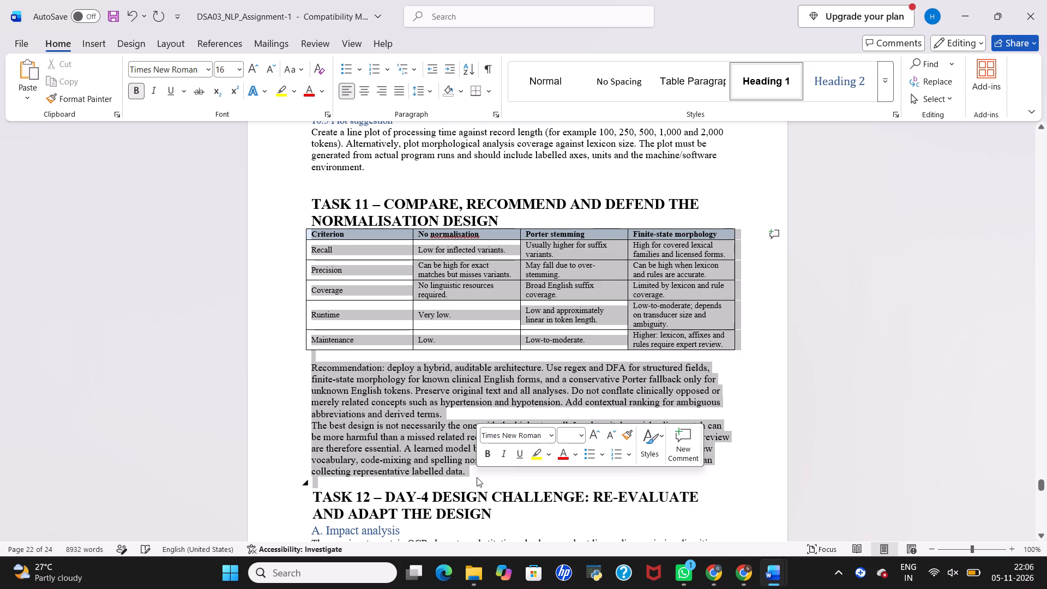
click(566, 435)
text(11)
key(Return)
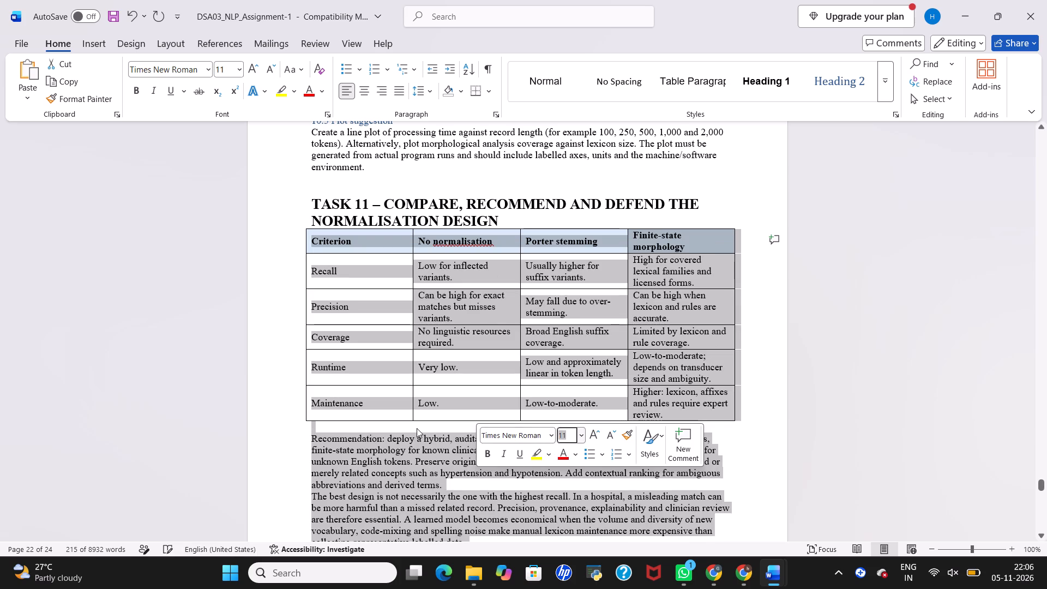
click(417, 428)
Set the font size of the whole Task 12 answer, from A. Impact analysis to the last paragraph of D. Evidence-based defence, to 11.
scroll(417, 428, down, 3)
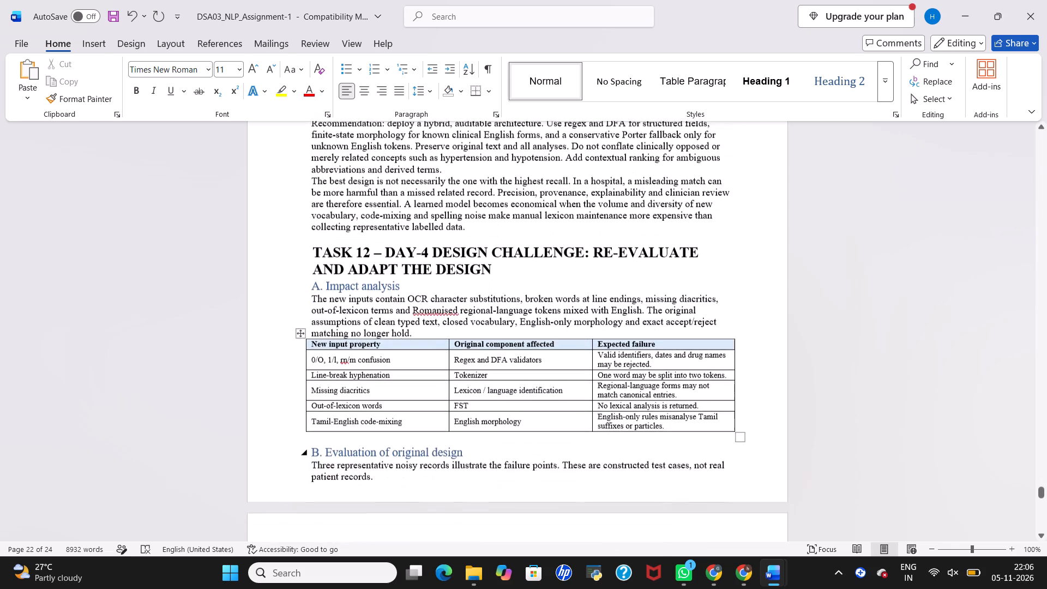
scroll(417, 428, down, 1)
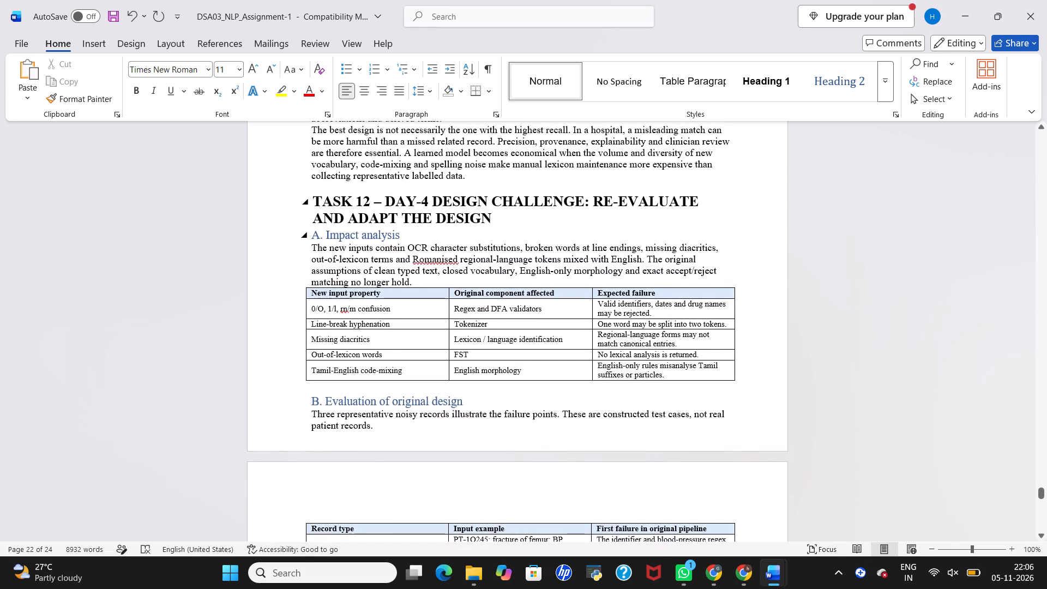
drag(312, 235, 455, 410)
scroll(408, 352, up, 1)
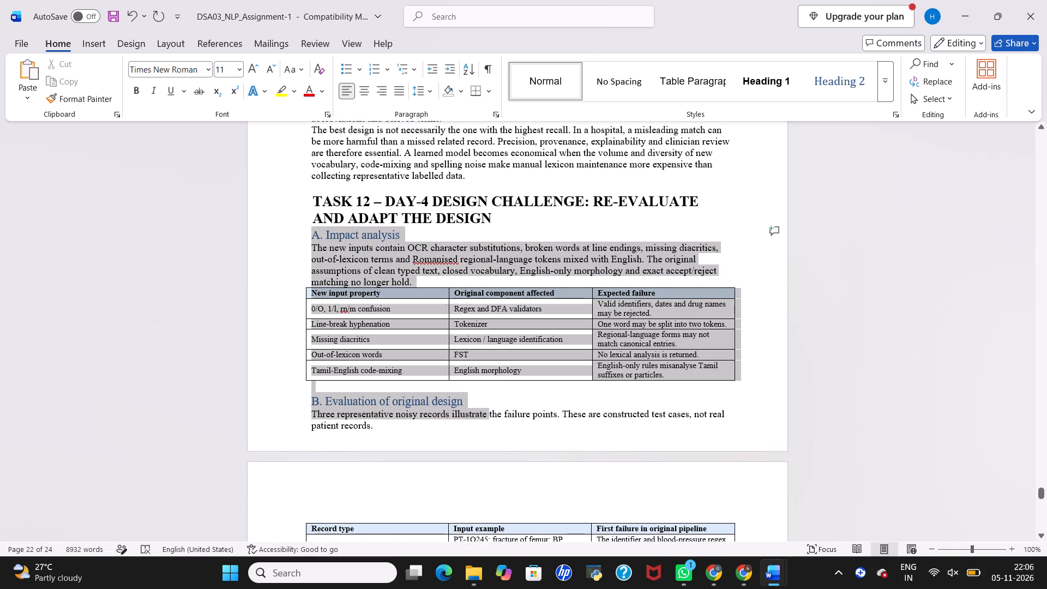
drag(455, 410, 580, 545)
scroll(477, 440, up, 1)
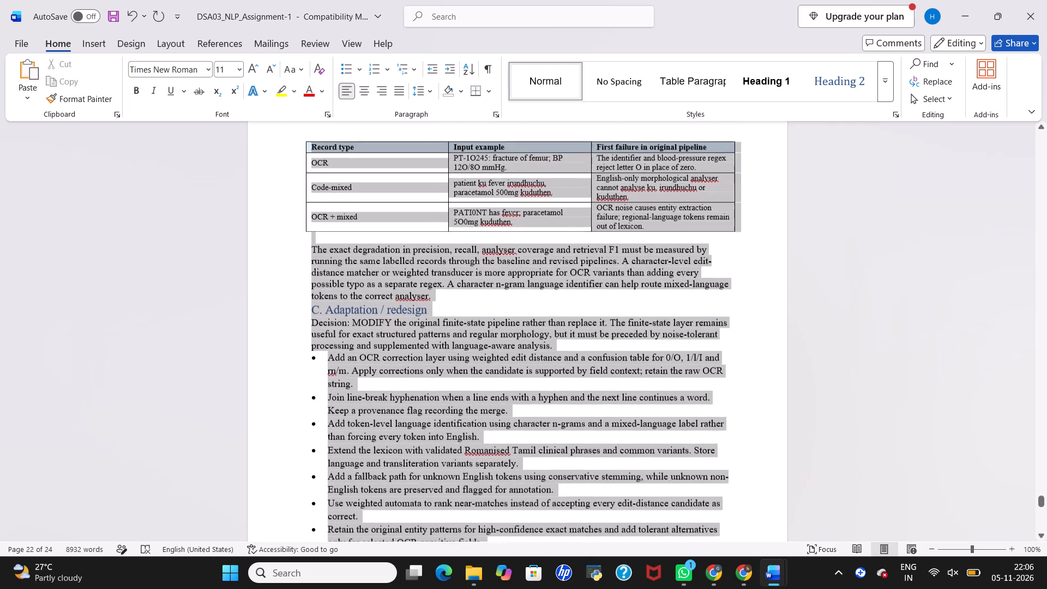
drag(580, 545, 582, 549)
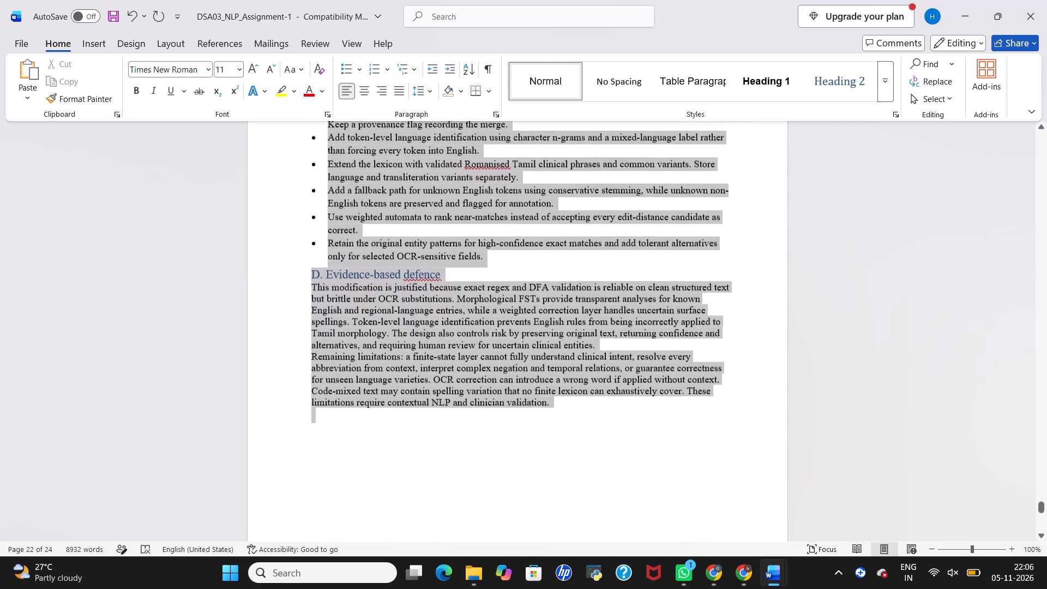
drag(582, 549, 556, 514)
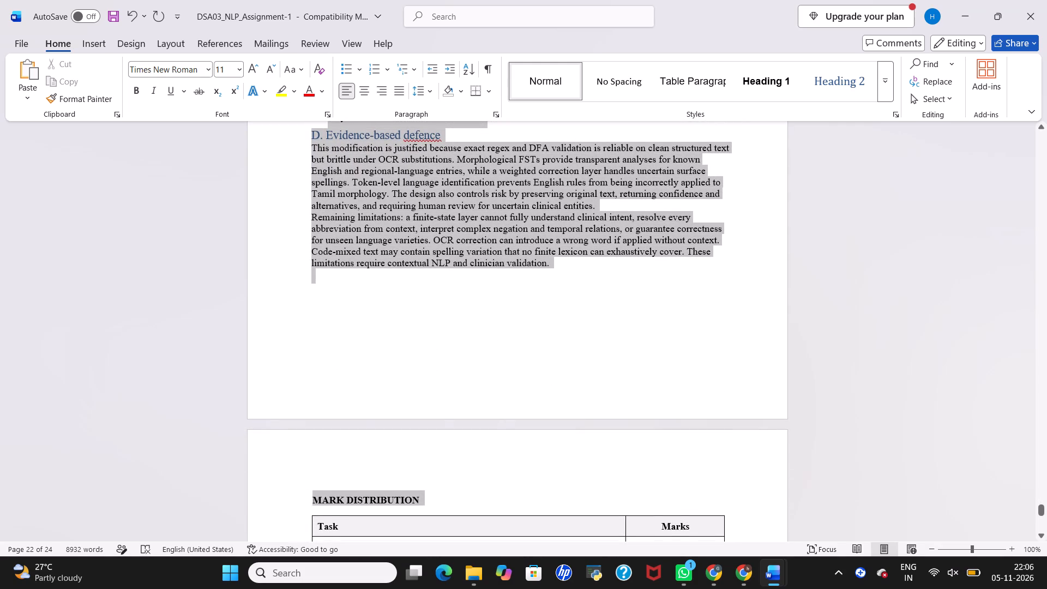
drag(556, 514, 594, 316)
scroll(599, 311, right, 1)
drag(594, 316, 654, 267)
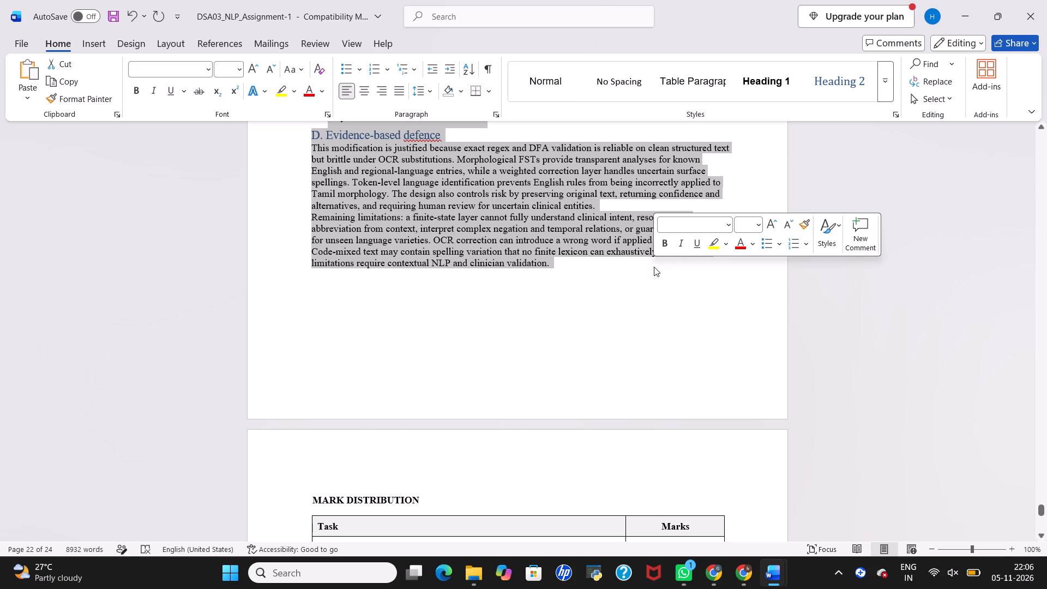
click(739, 225)
text(11)
key(Return)
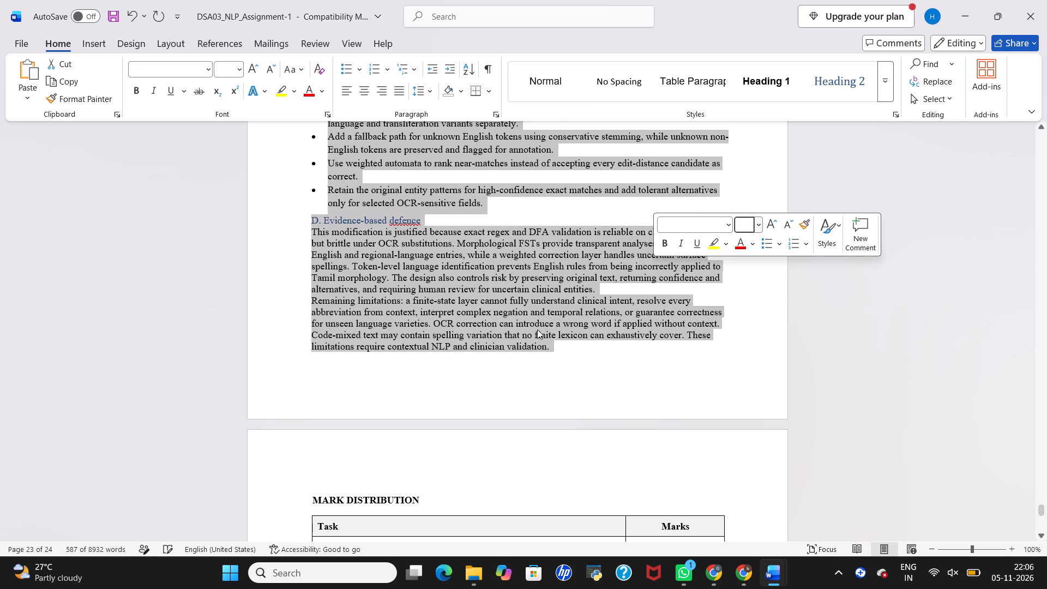
Review the Task 11 and Task 12 answers and the Mark Distribution page for consistent font size, spacing and page breaks.
click(537, 329)
scroll(537, 329, up, 5)
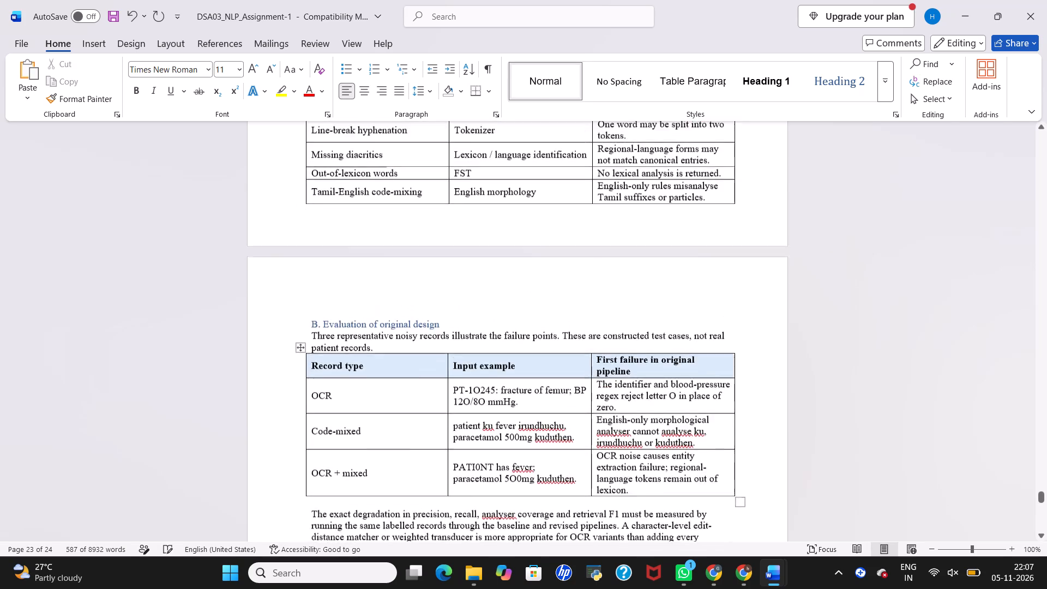
scroll(537, 329, up, 1)
scroll(537, 329, down, 4)
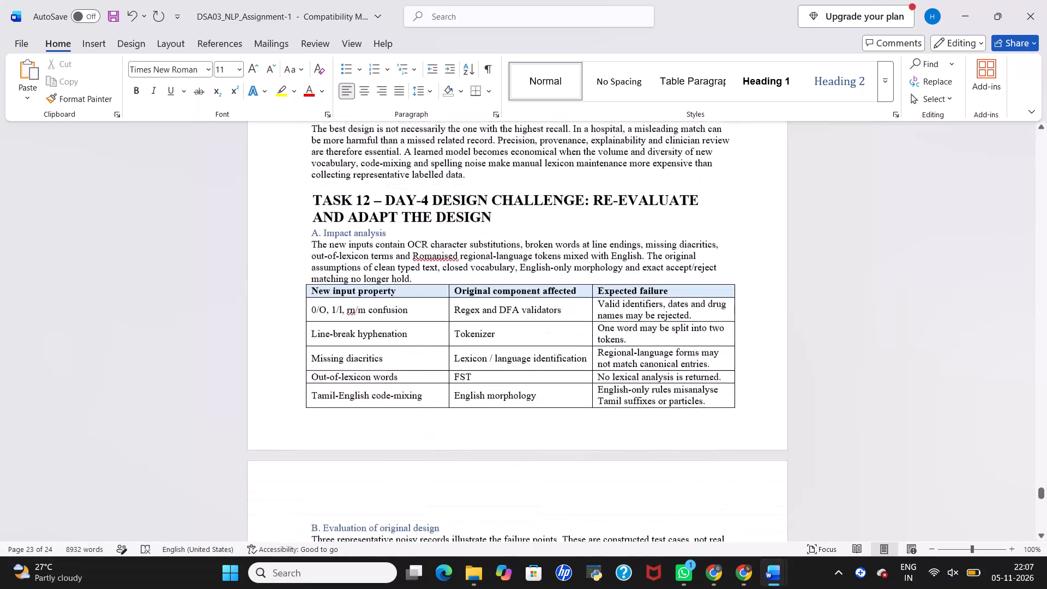
scroll(537, 329, up, 2)
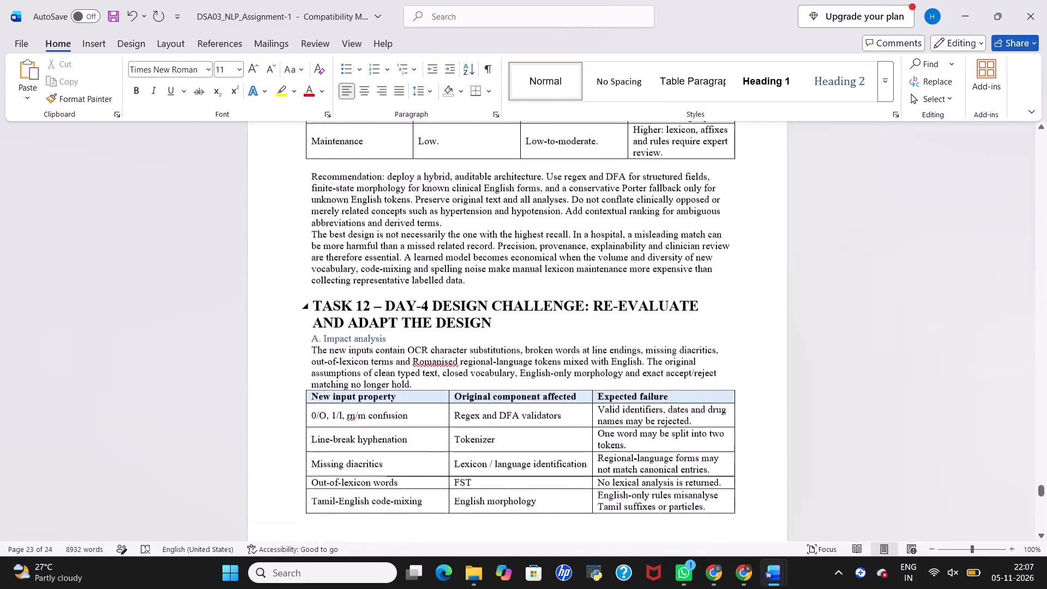
scroll(537, 329, up, 4)
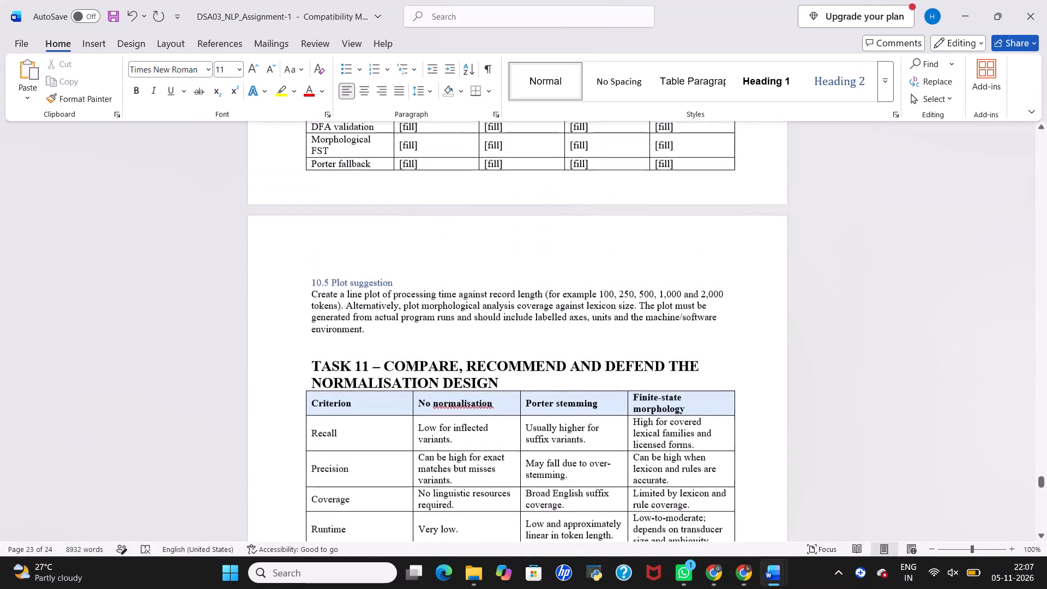
scroll(537, 329, down, 9)
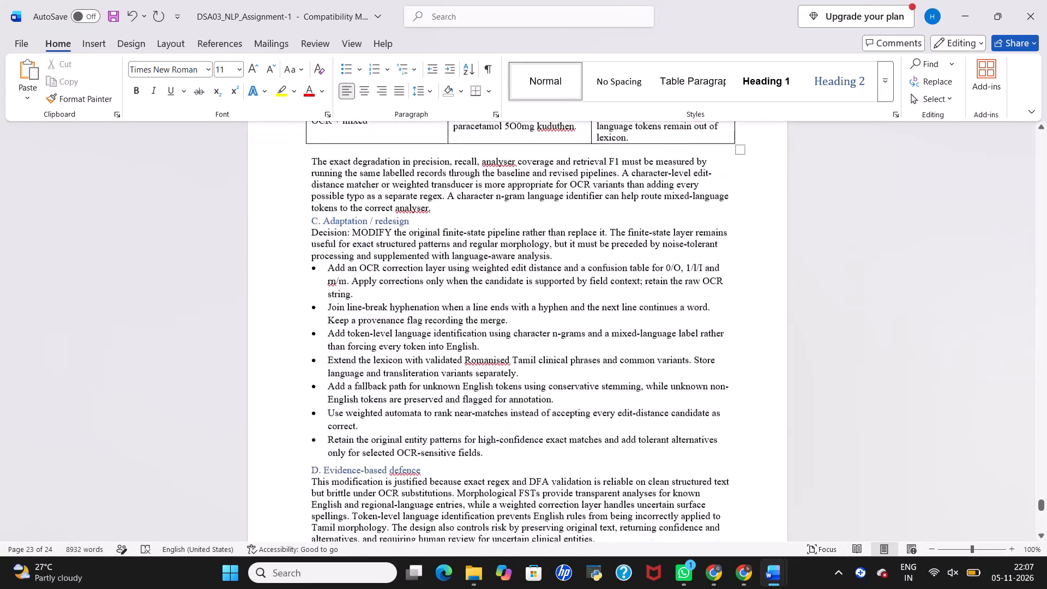
scroll(537, 329, down, 5)
scroll(537, 329, up, 1)
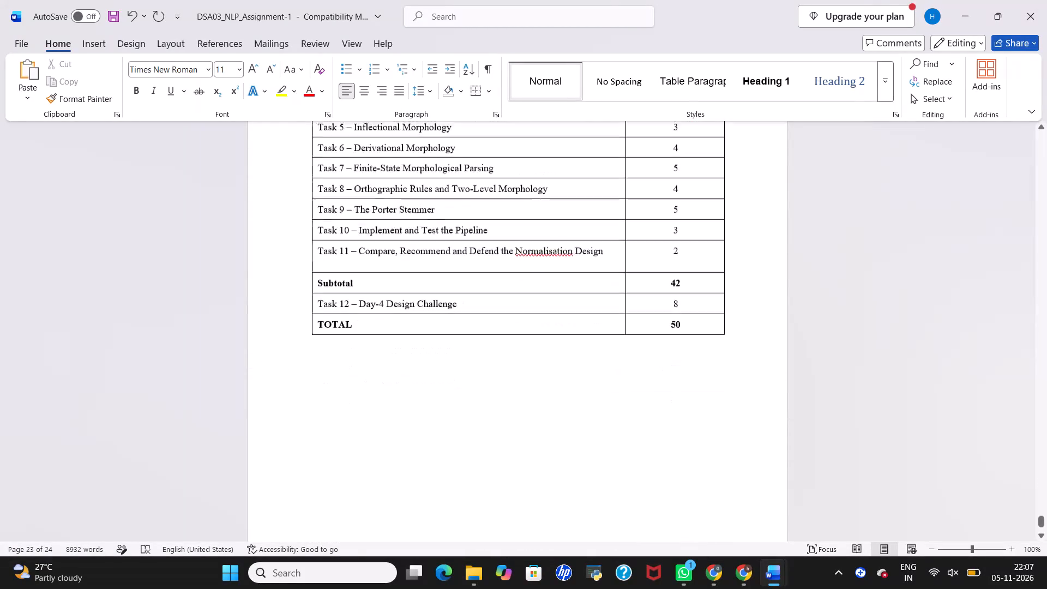
scroll(537, 329, up, 1)
click(418, 447)
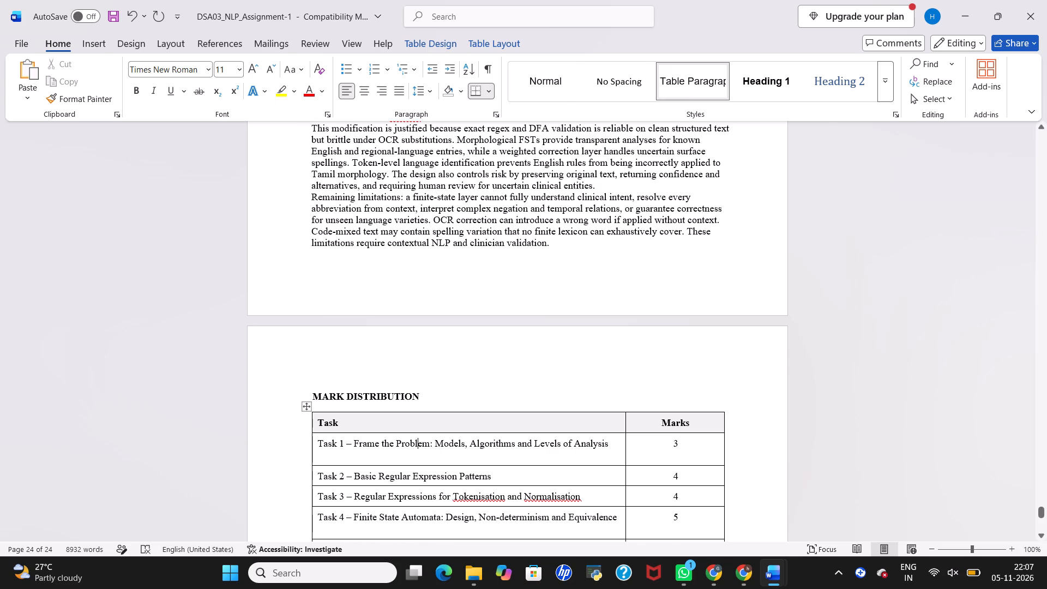
click(382, 395)
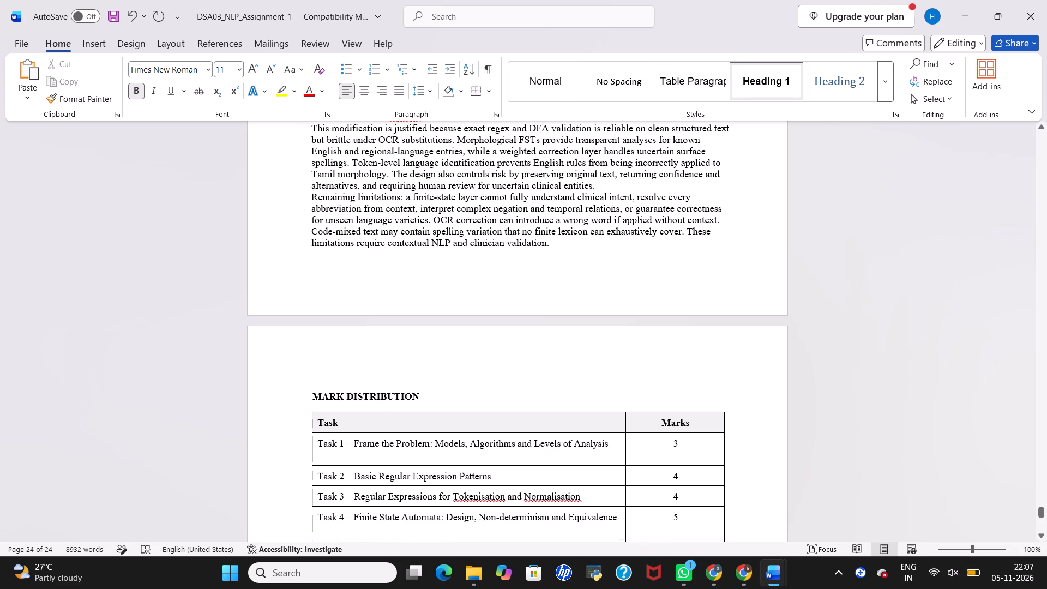
Set the font size of the assignment details on the first page, from Nature of Assignment to Submission Date, to 12.
scroll(565, 237, up, 7)
scroll(565, 237, up, 20)
scroll(565, 237, up, 20)
scroll(565, 237, up, 20)
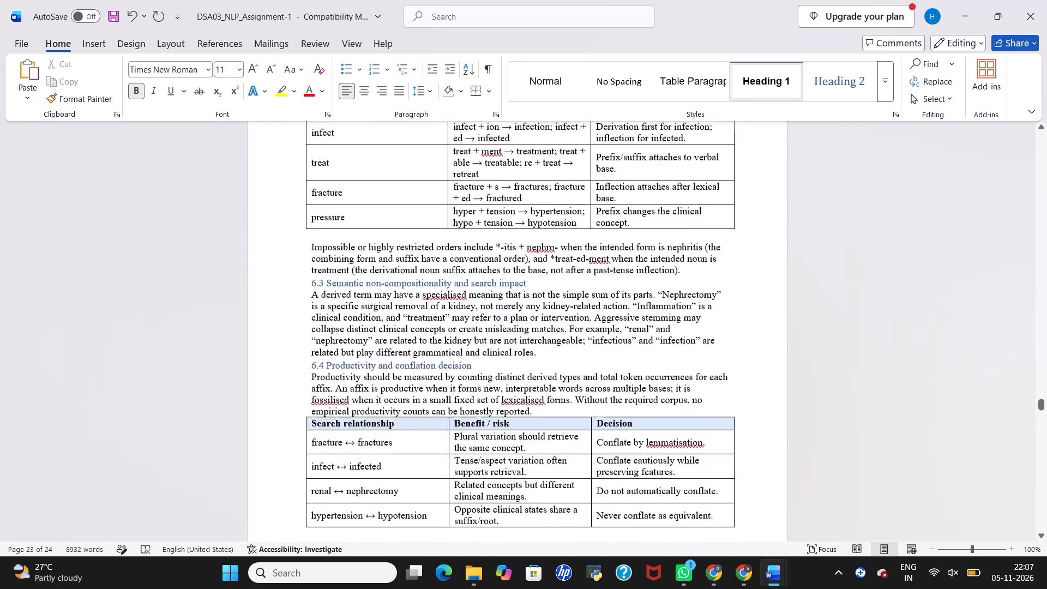
scroll(565, 237, up, 20)
scroll(565, 237, up, 20)
scroll(565, 237, up, 20)
scroll(565, 237, up, 9)
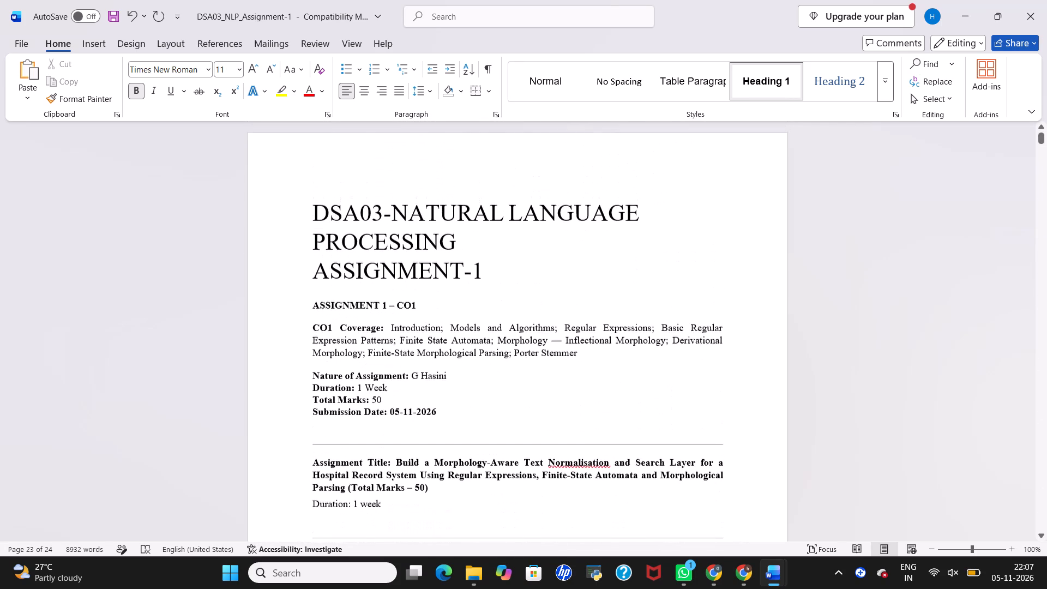
click(534, 371)
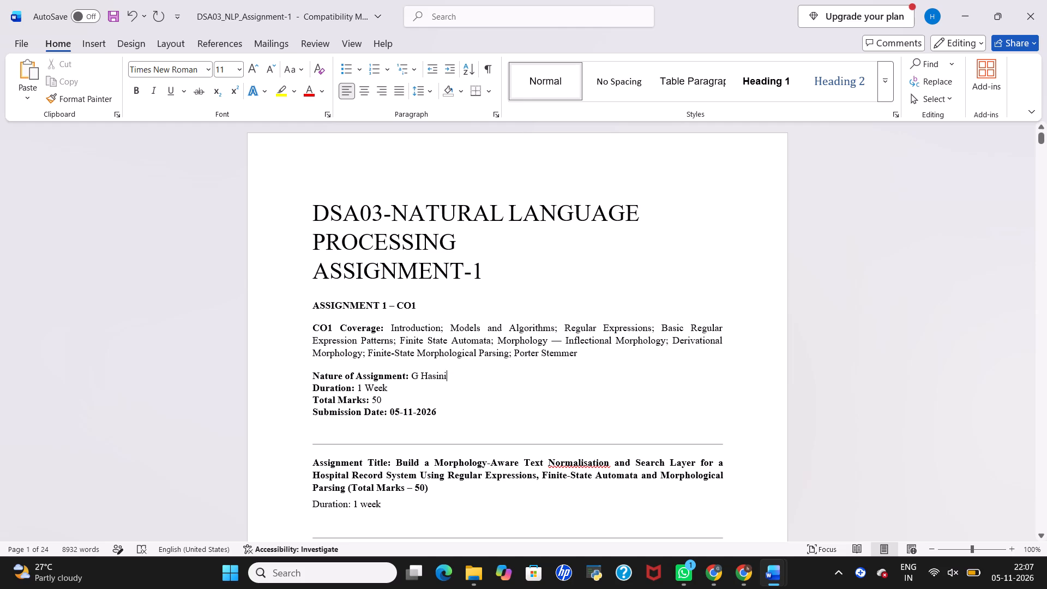
drag(411, 377, 446, 375)
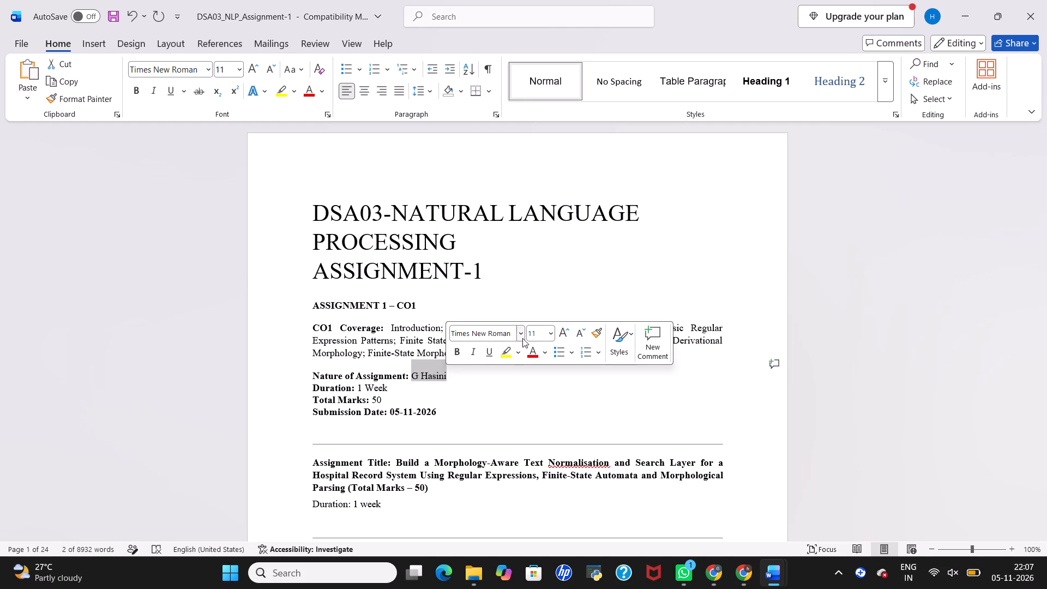
click(535, 332)
click(453, 382)
drag(312, 375, 403, 412)
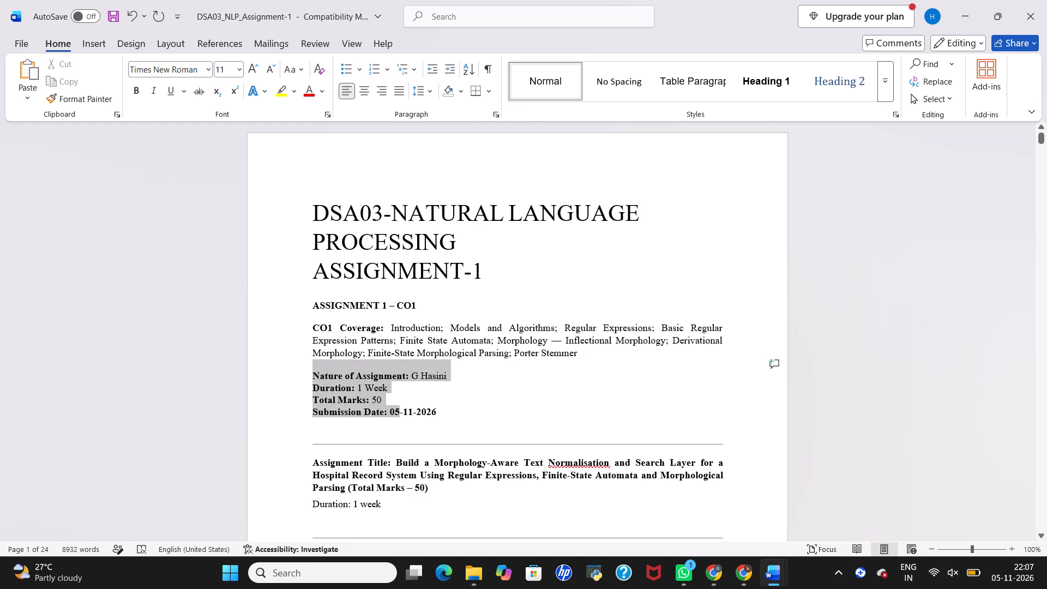
drag(403, 412, 450, 411)
click(541, 369)
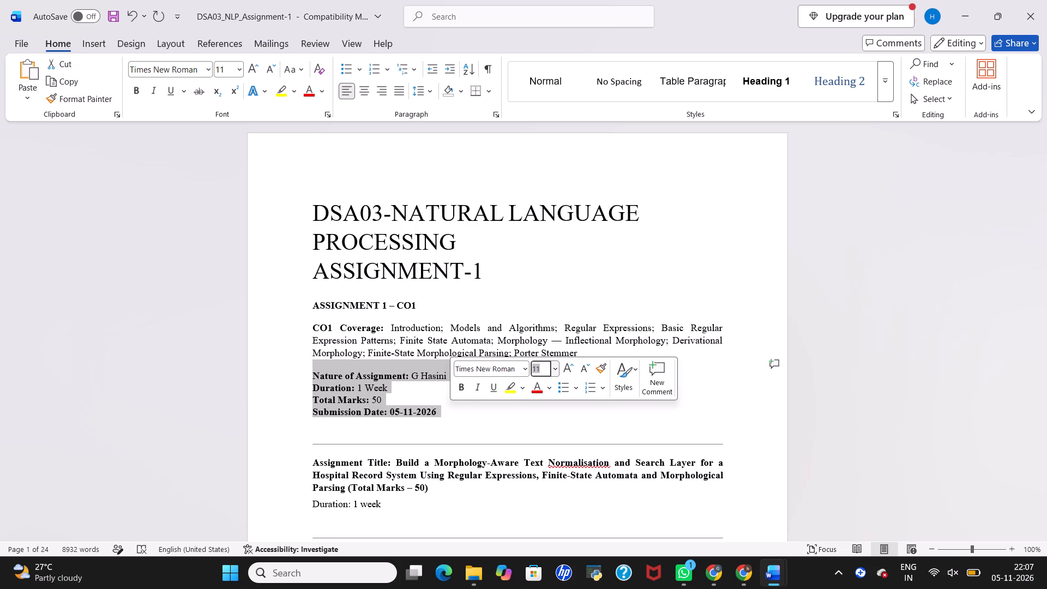
text(12)
key(Return)
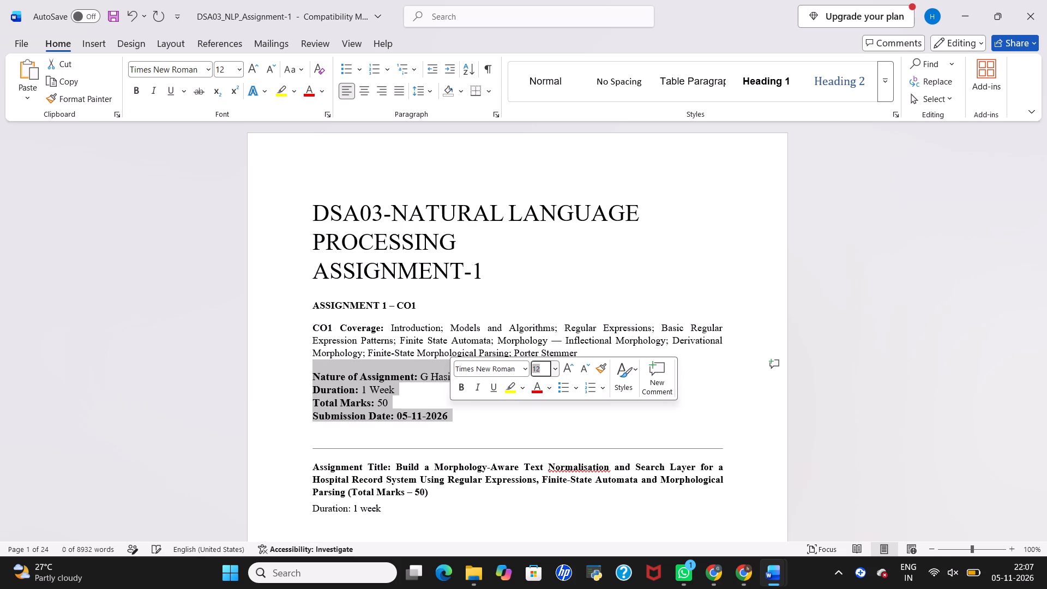
click(467, 423)
Review the layout of the first page and the assignment brief, up to the start of the Task 1 answer.
scroll(516, 408, down, 2)
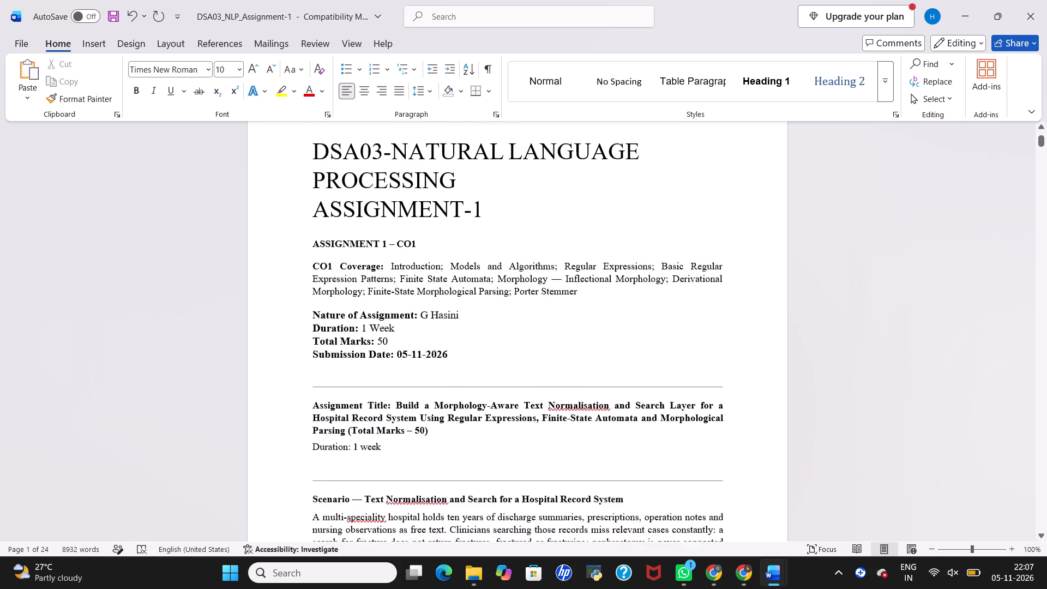
scroll(516, 408, down, 3)
scroll(516, 408, up, 7)
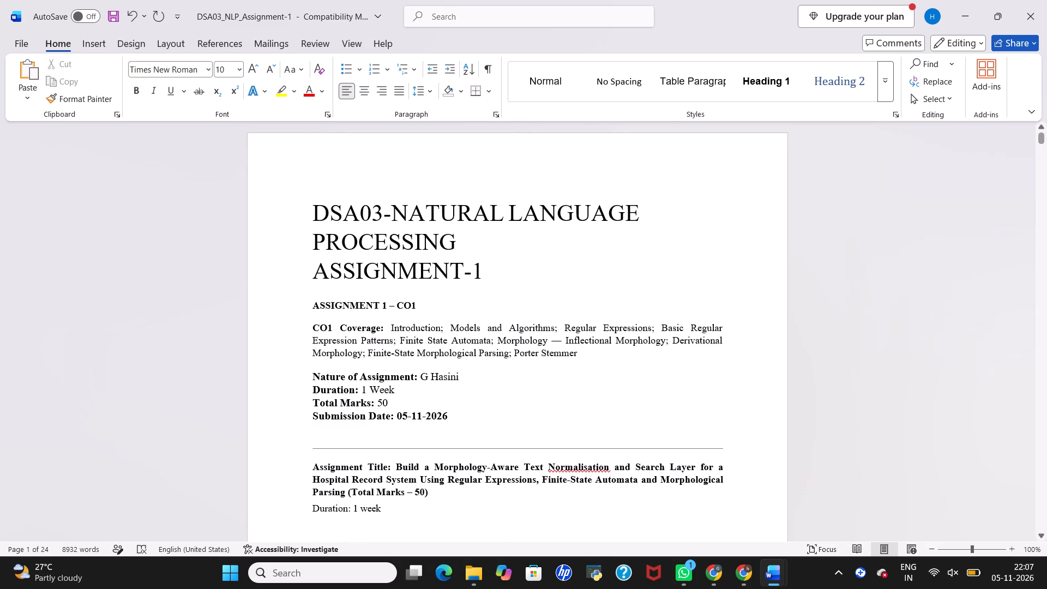
scroll(511, 416, down, 1)
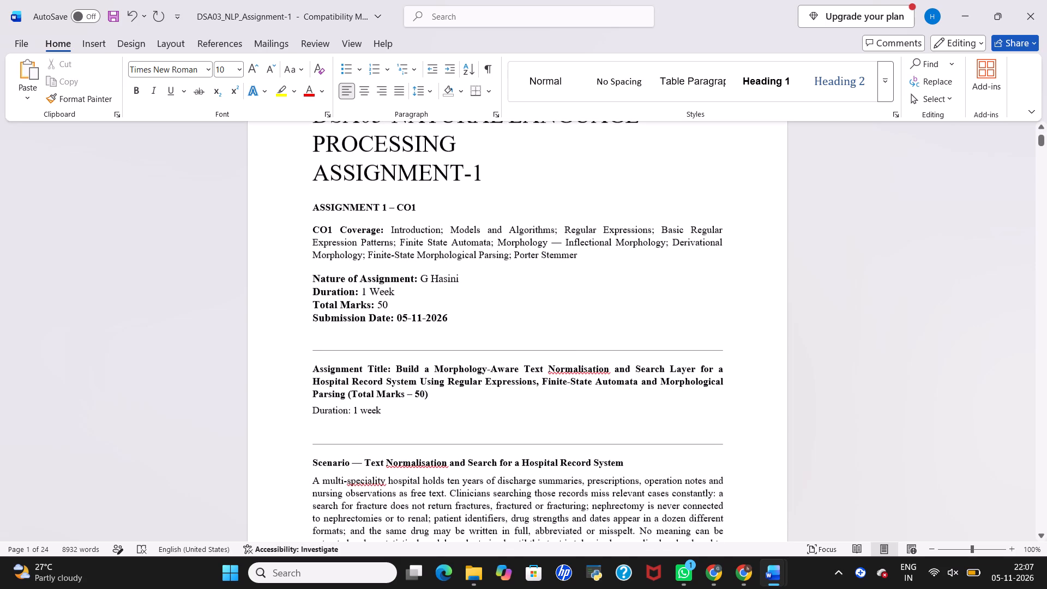
scroll(511, 416, down, 6)
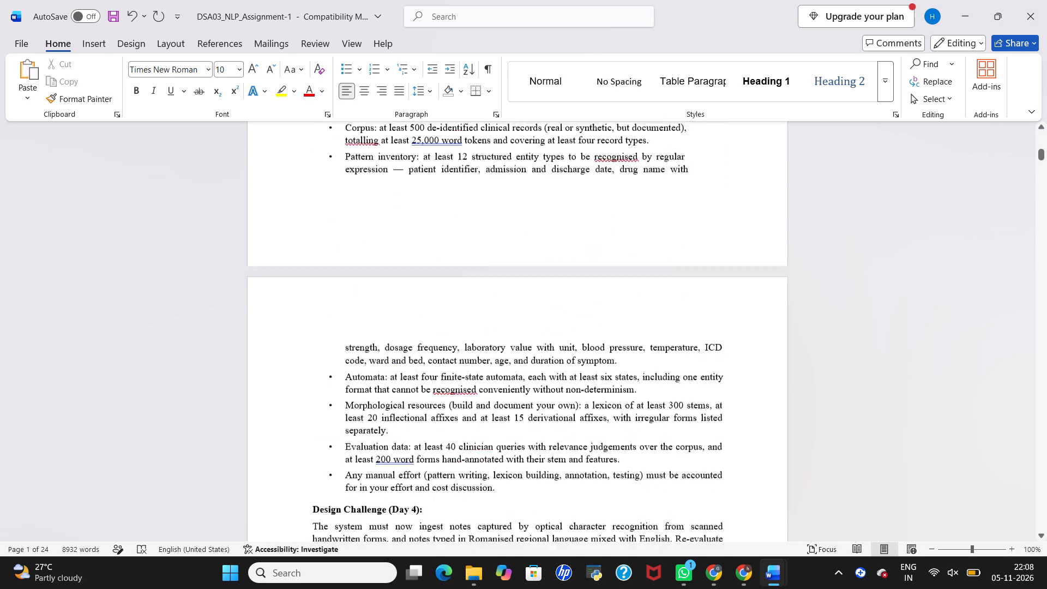
scroll(511, 416, down, 9)
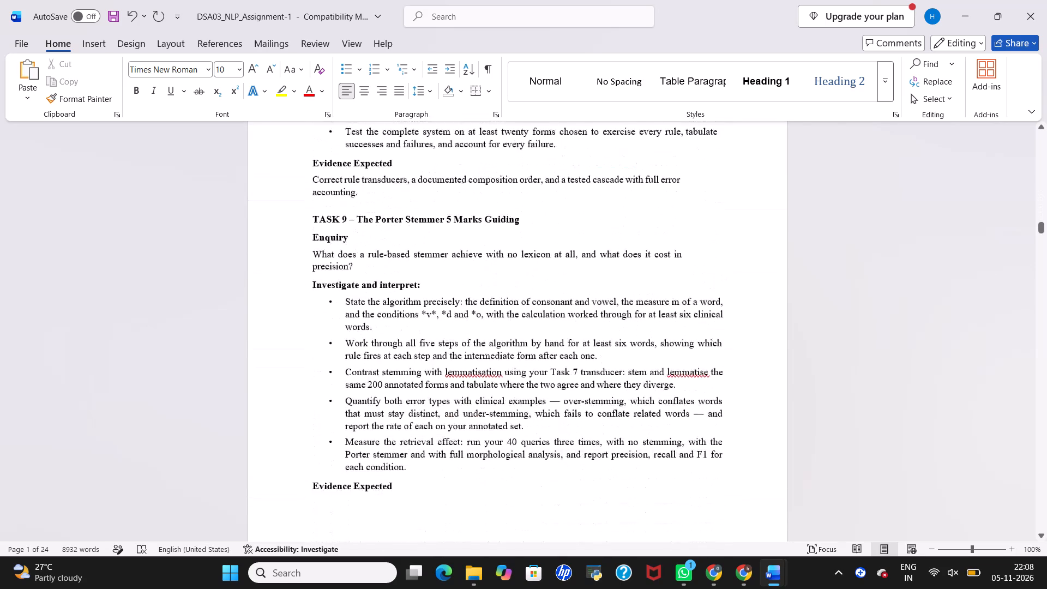
scroll(511, 416, down, 8)
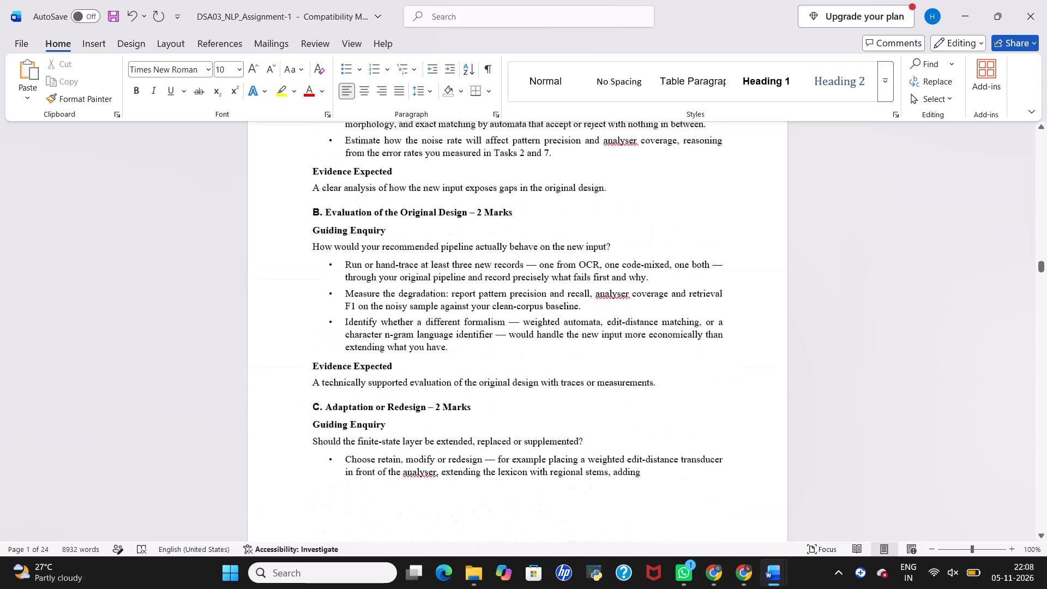
scroll(511, 416, down, 8)
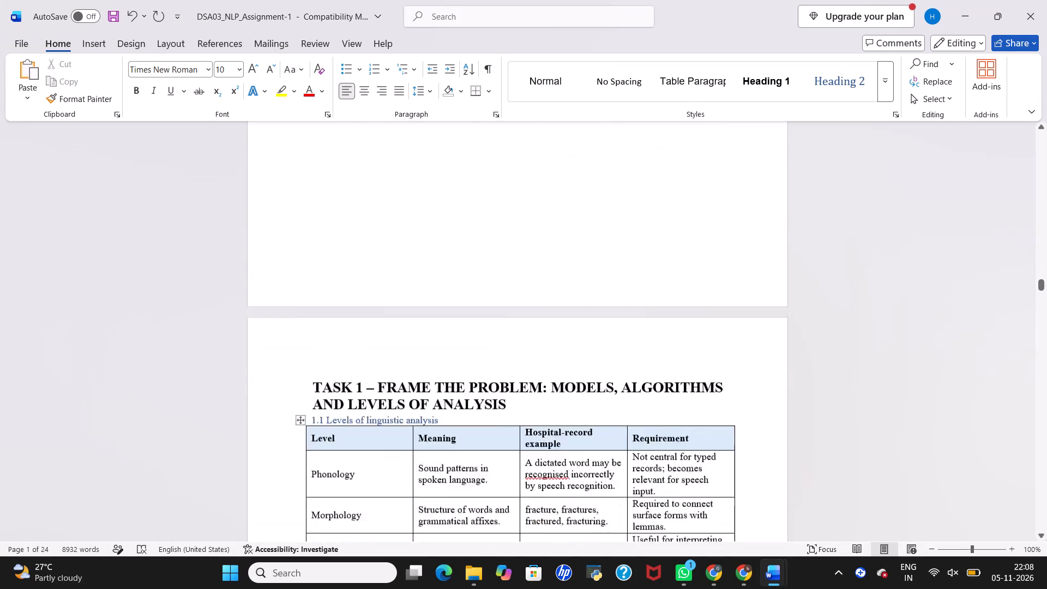
Review the answers from Task 1 through Task 12 for consistent headings, text size, table layout and page breaks.
scroll(511, 416, down, 7)
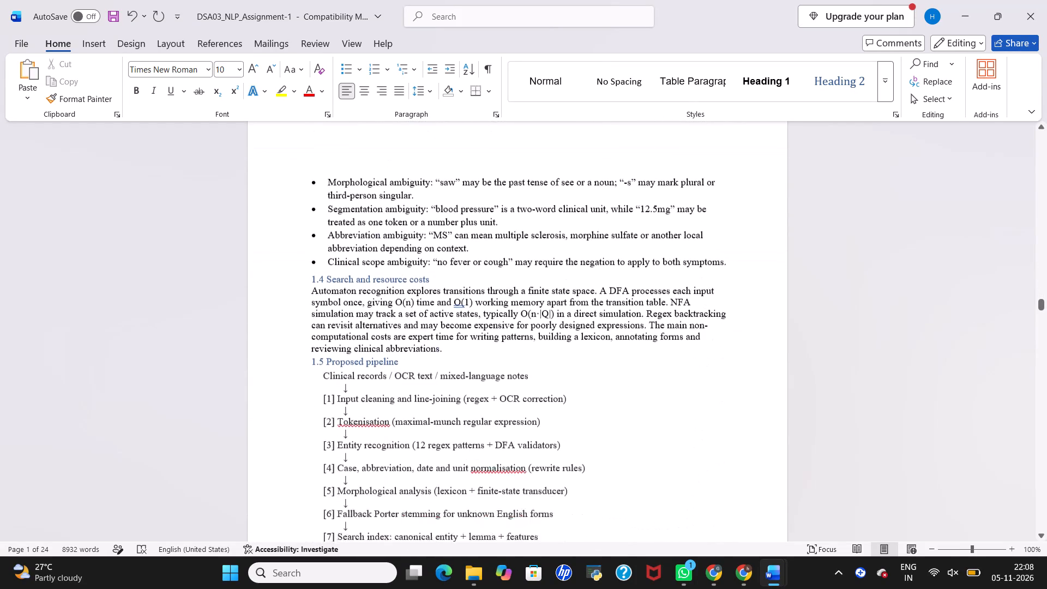
scroll(511, 416, down, 7)
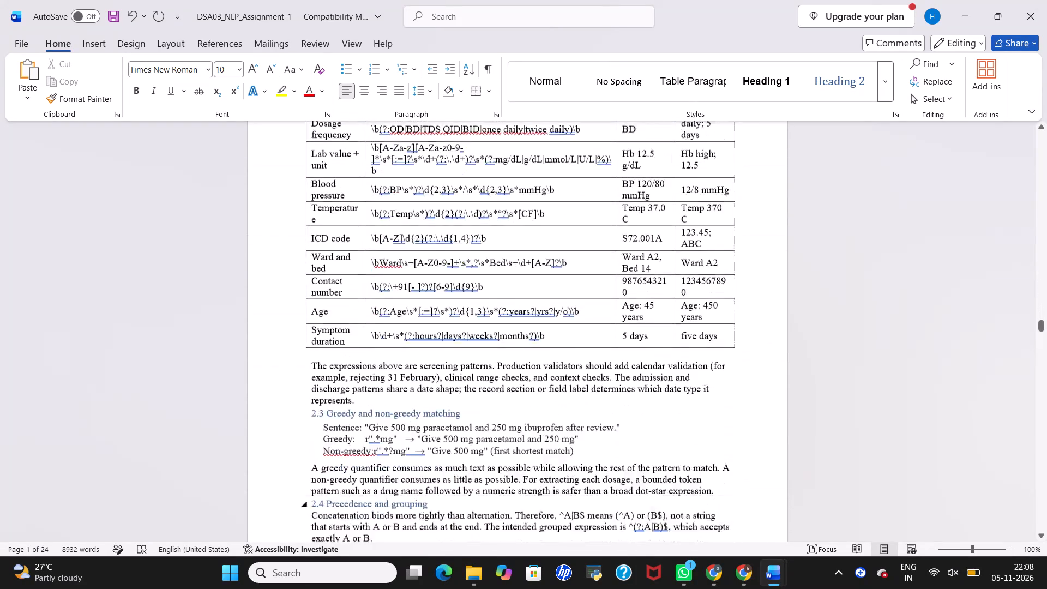
scroll(511, 416, down, 6)
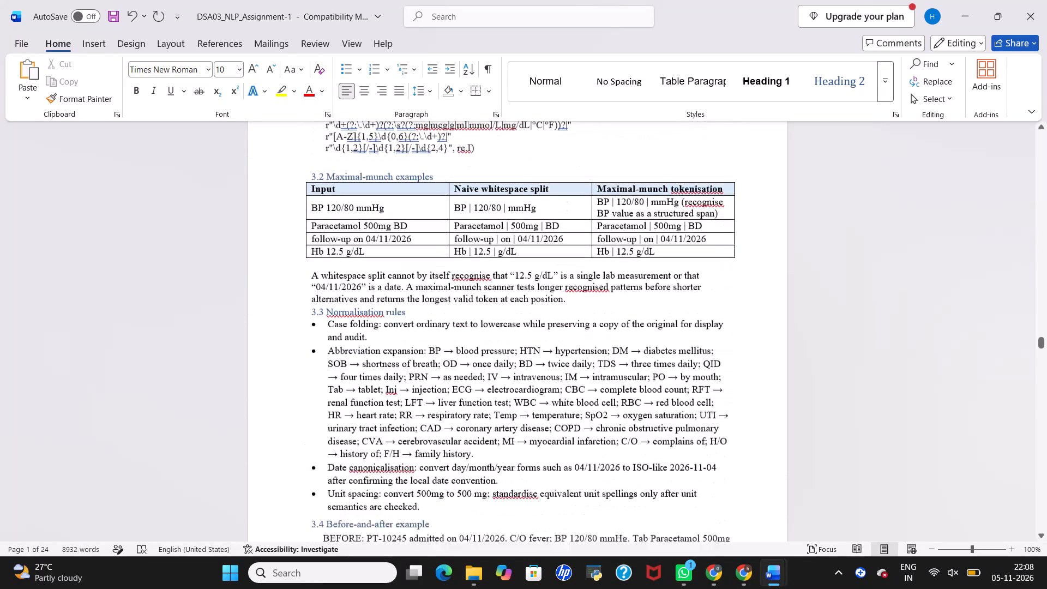
scroll(511, 416, down, 8)
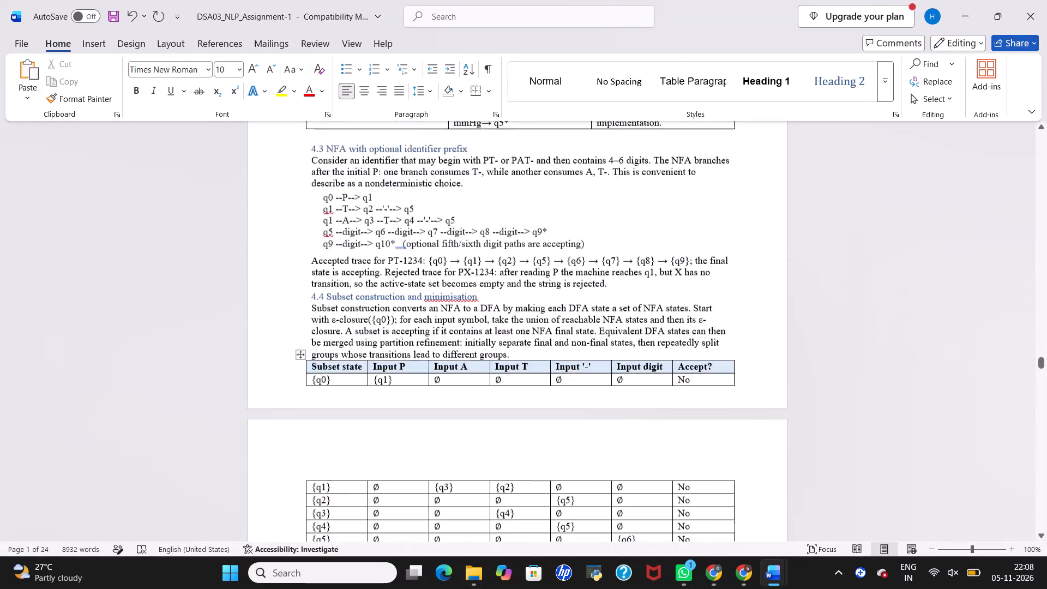
scroll(511, 416, down, 6)
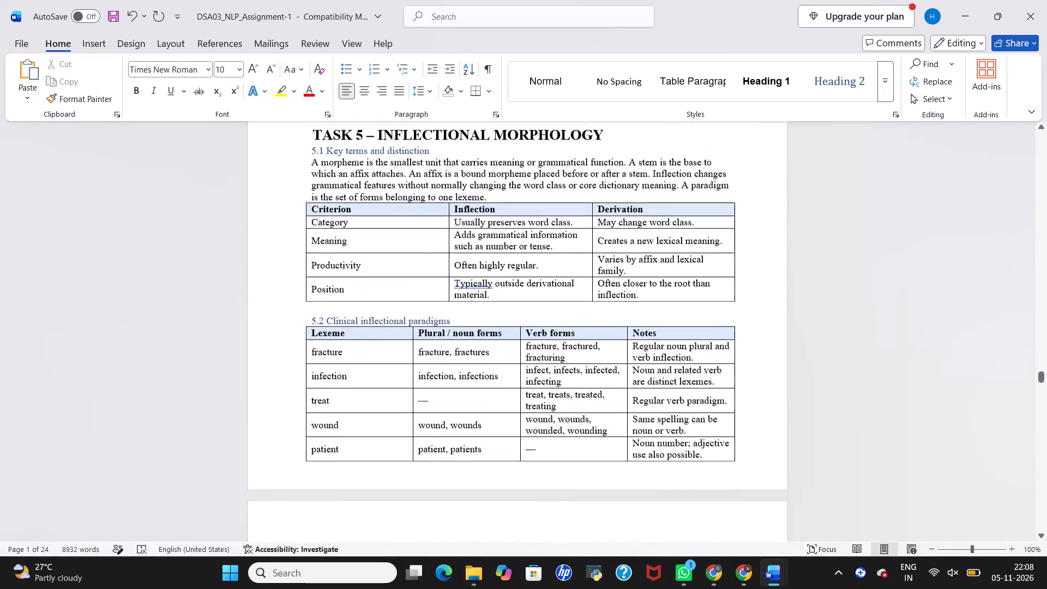
scroll(511, 416, down, 6)
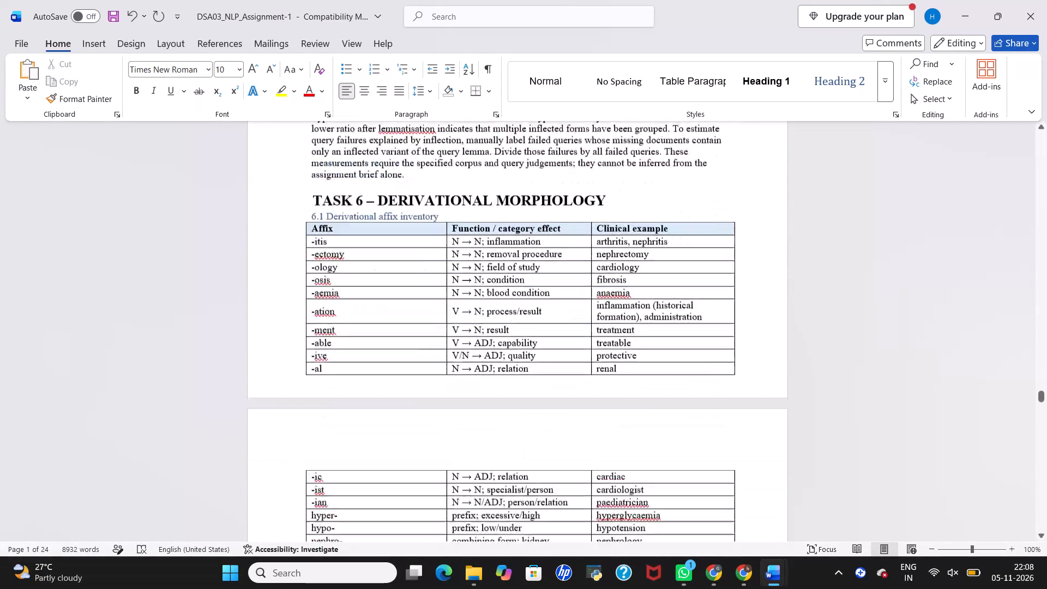
scroll(511, 416, down, 8)
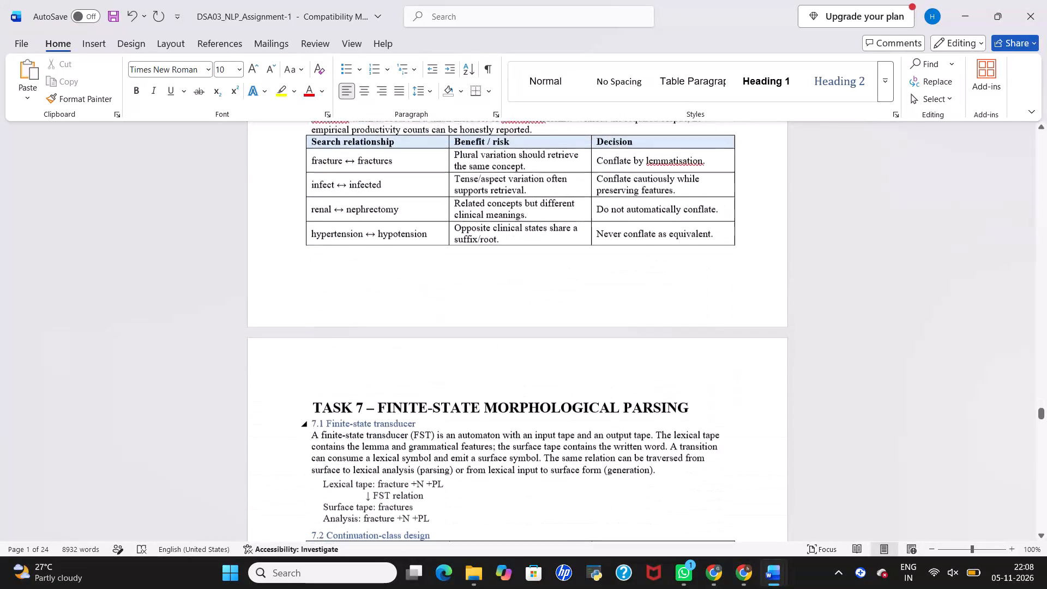
scroll(511, 416, down, 5)
scroll(511, 416, up, 1)
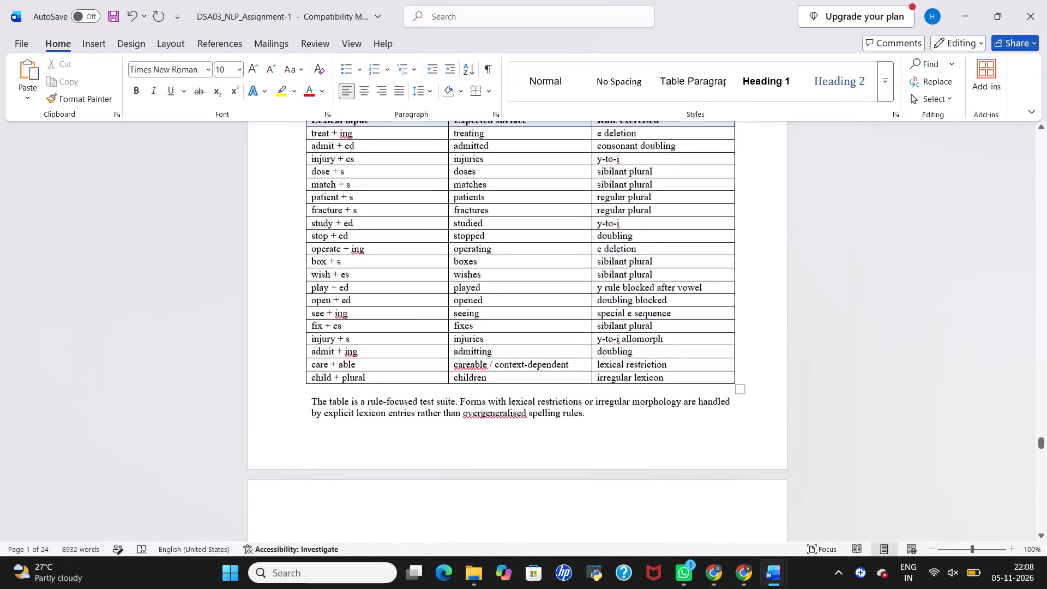
scroll(511, 416, up, 4)
scroll(511, 416, down, 3)
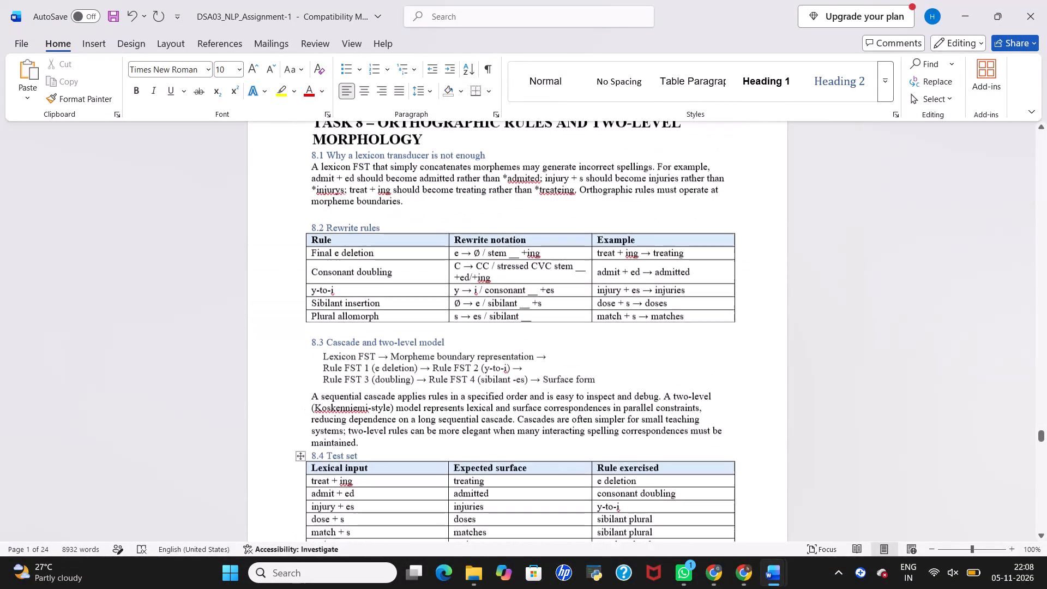
scroll(511, 416, down, 7)
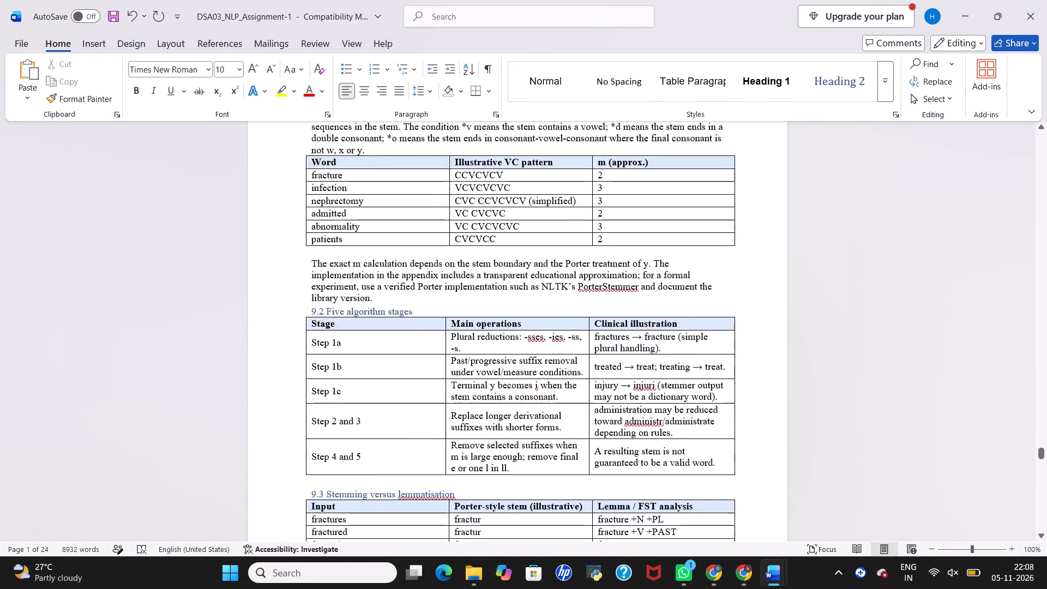
scroll(522, 396, down, 7)
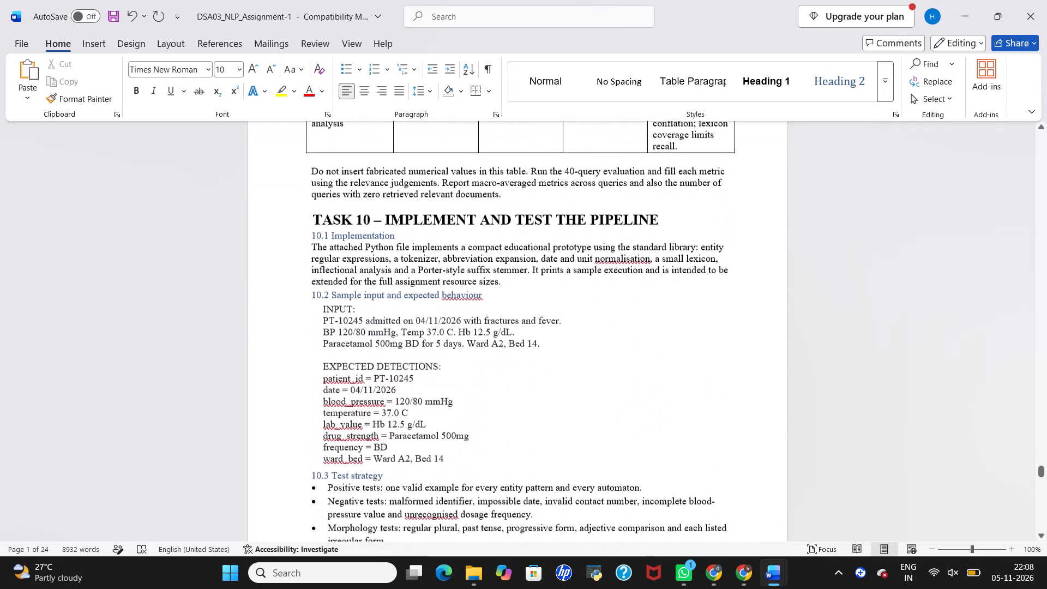
scroll(522, 396, down, 7)
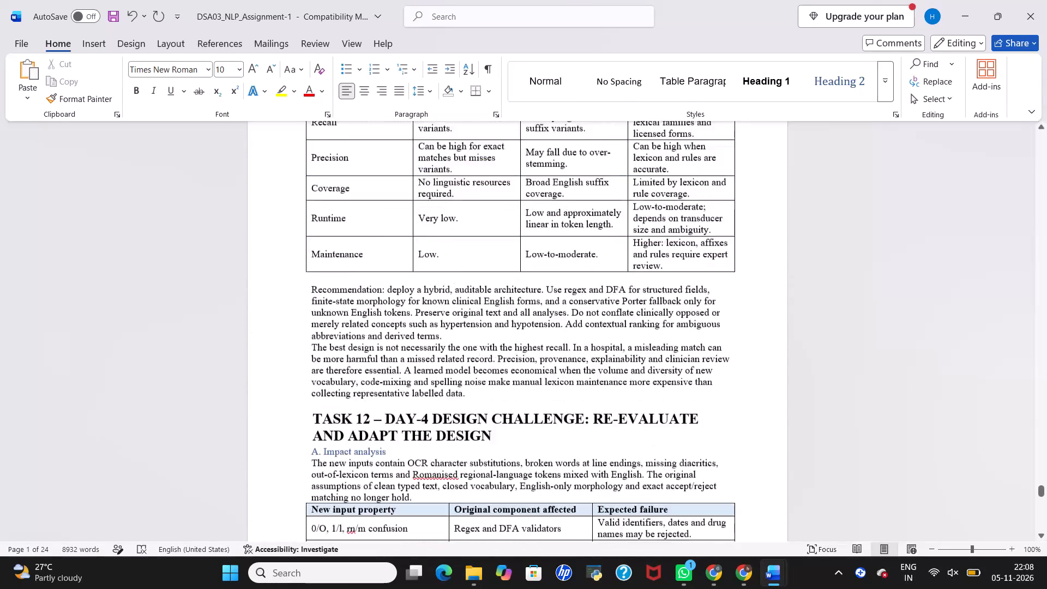
Review the Task 12 answer and the mark distribution table through to the end of the document.
scroll(522, 396, down, 7)
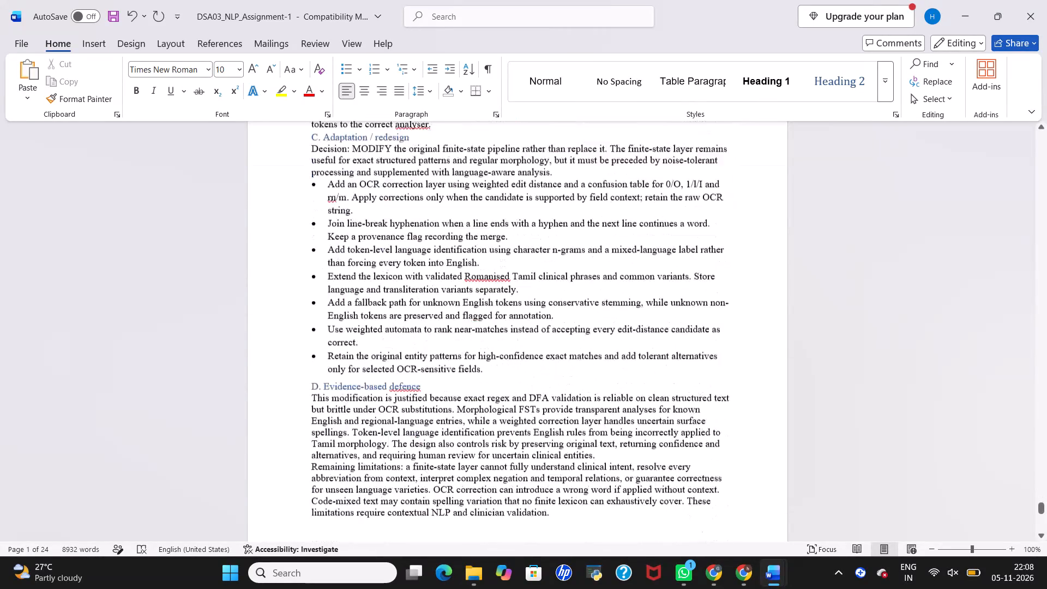
scroll(522, 396, down, 12)
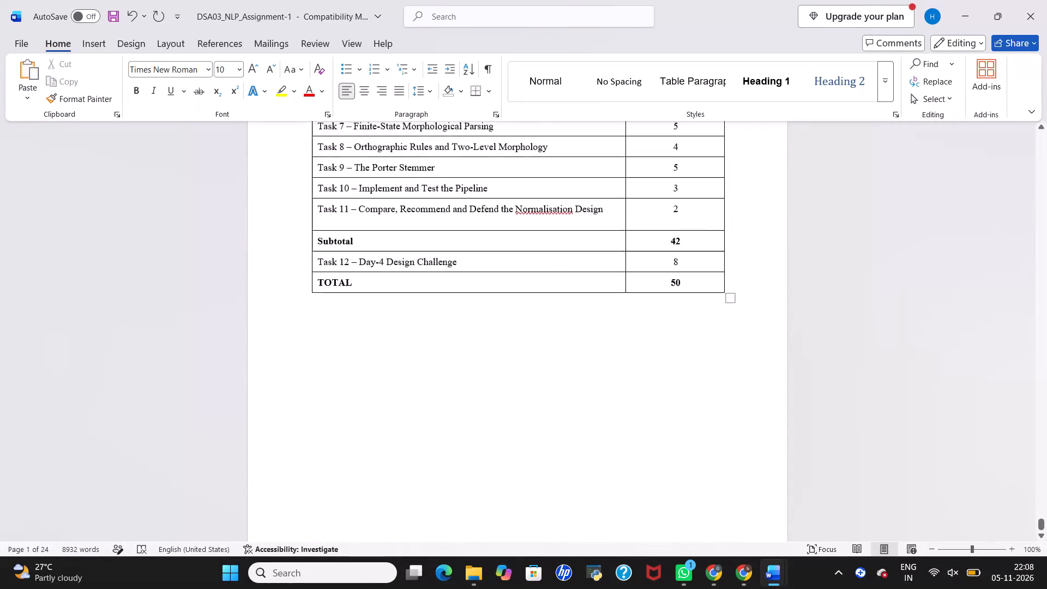
scroll(522, 396, down, 19)
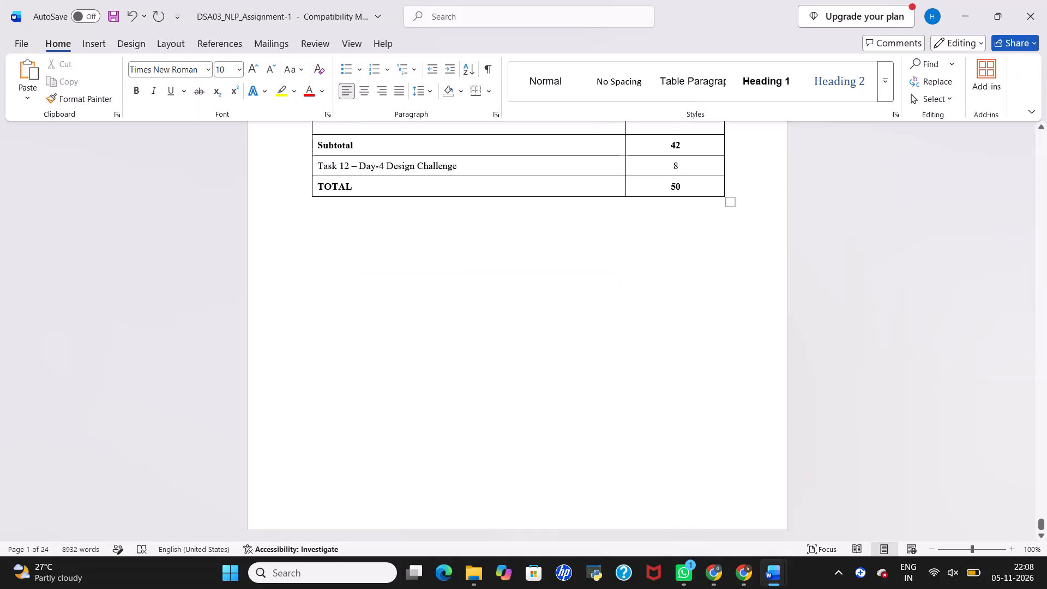
Save the document as a Word Document named DSA03_NLP_Assignment-1 in the Downloads folder, accepting the upgrade to the newest file format.
click(26, 42)
click(57, 254)
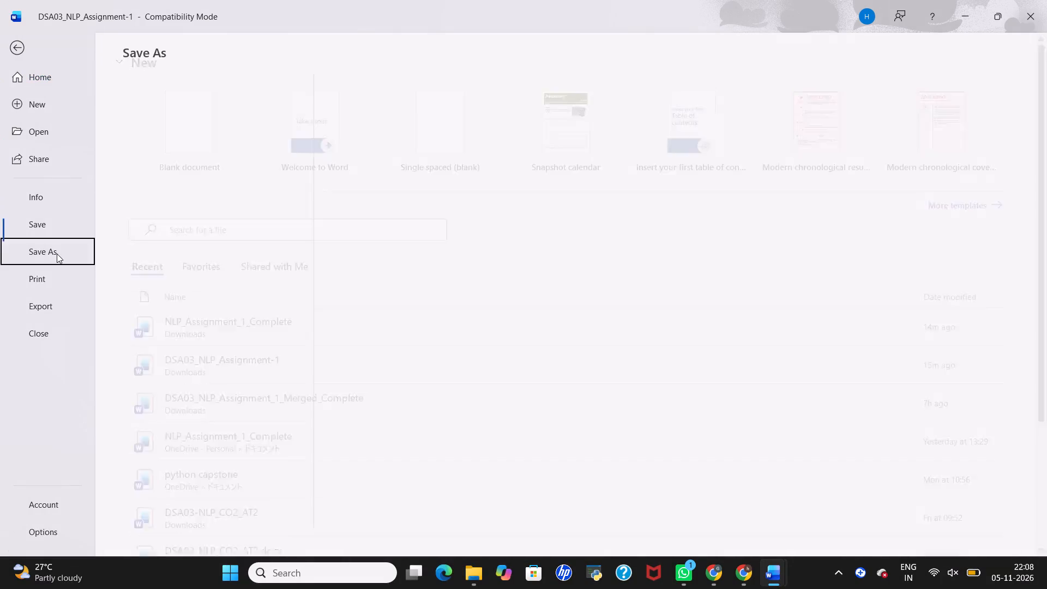
click(212, 305)
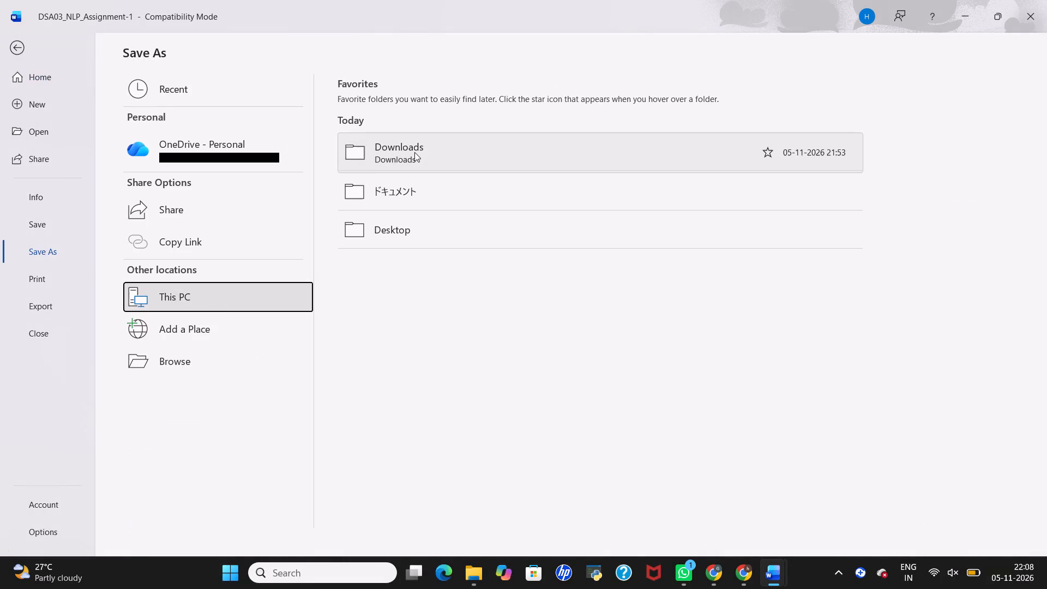
click(414, 152)
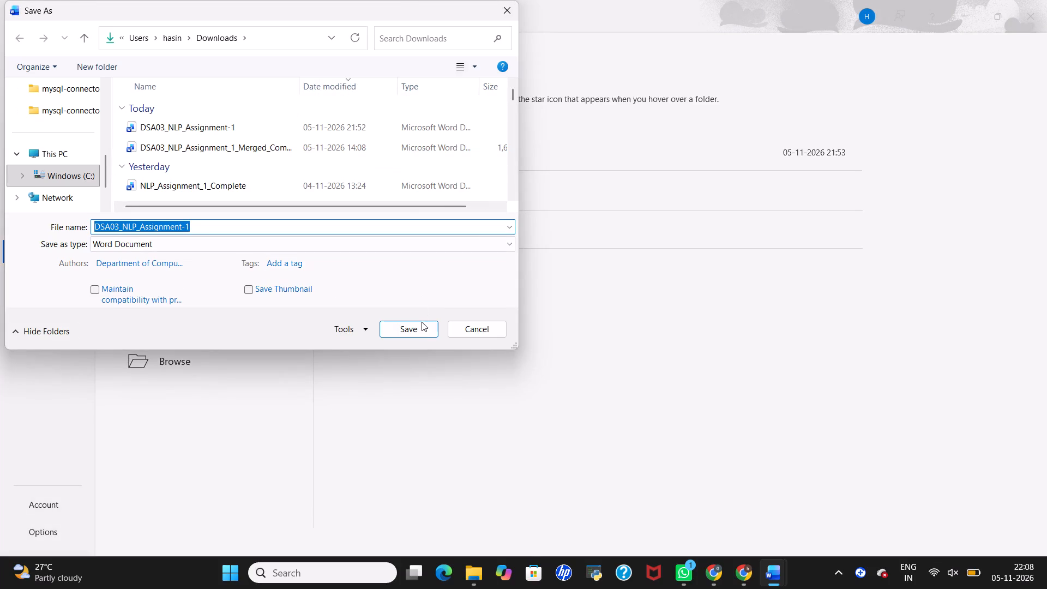
click(422, 329)
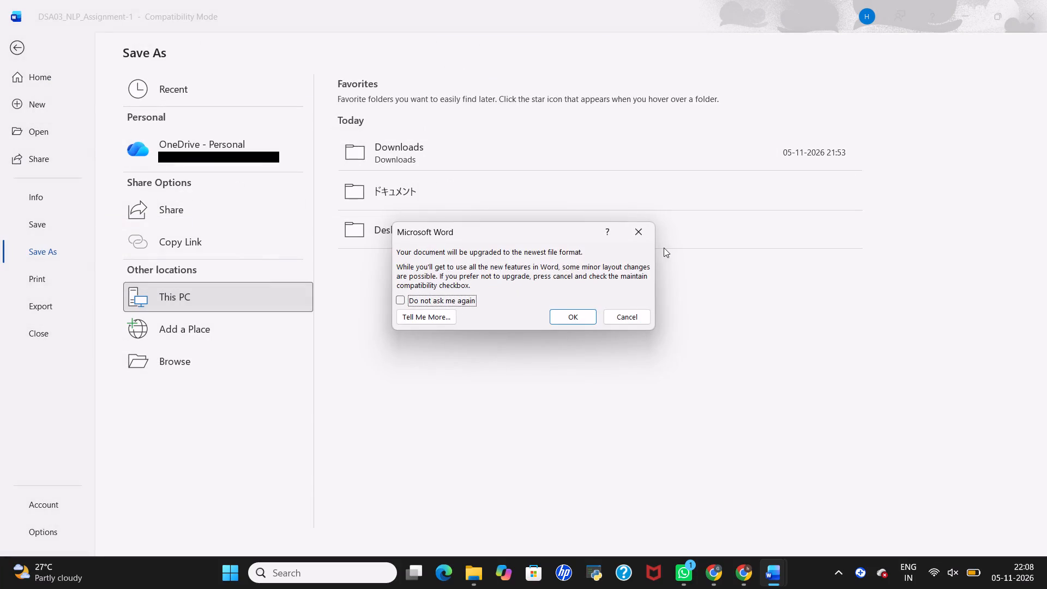
click(593, 311)
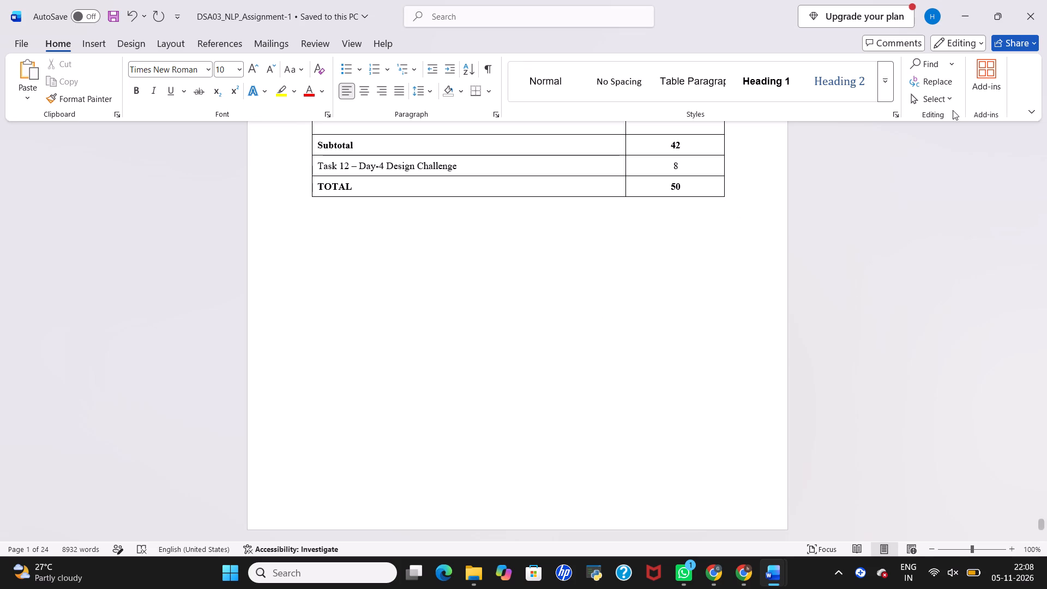
click(973, 16)
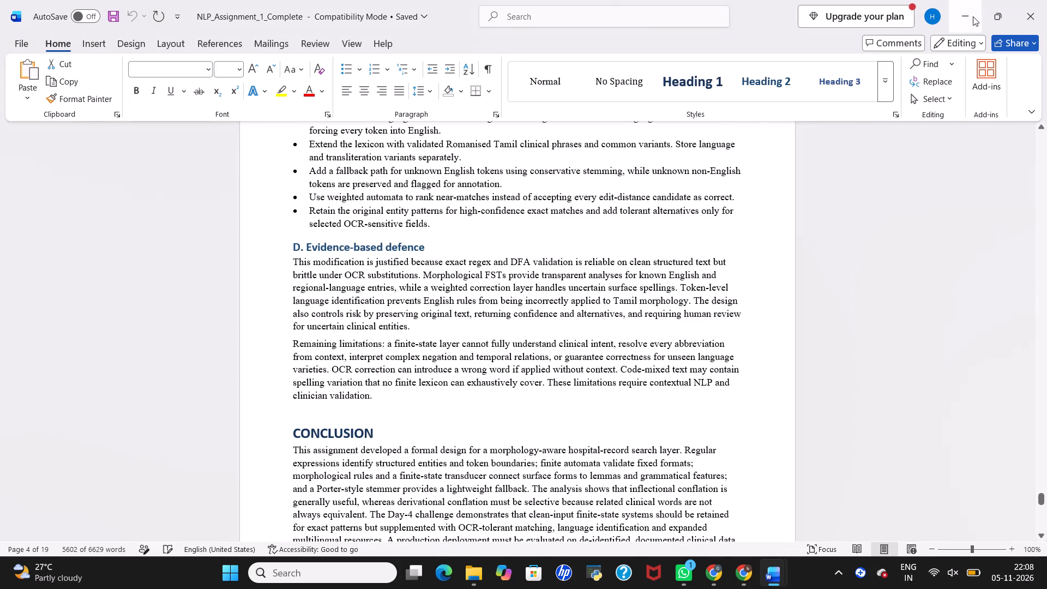
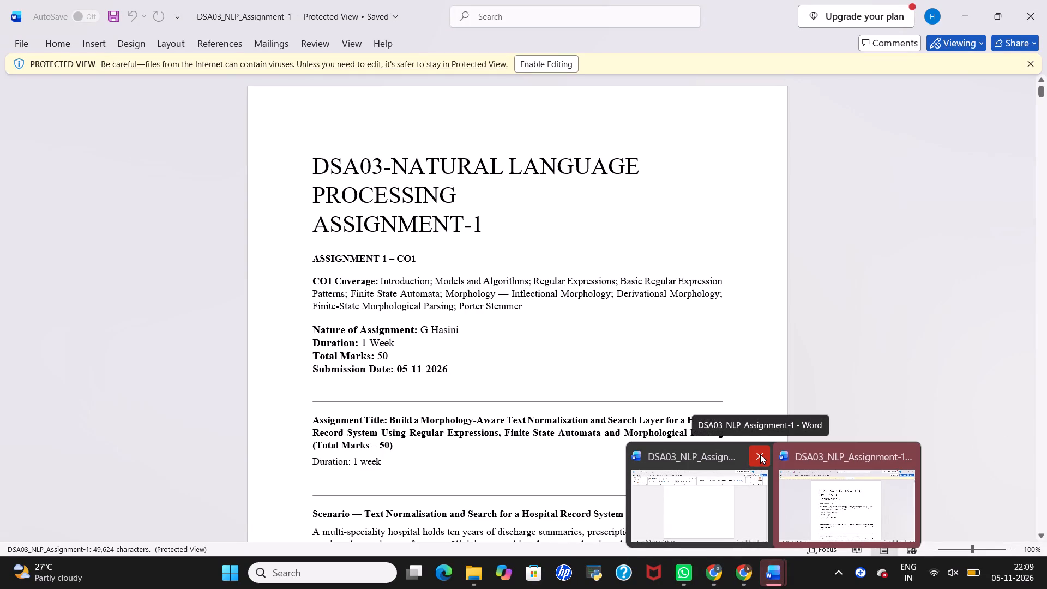
Close the other open Word window and enable editing in the protected DSA03_NLP_Assignment-1 document.
click(760, 454)
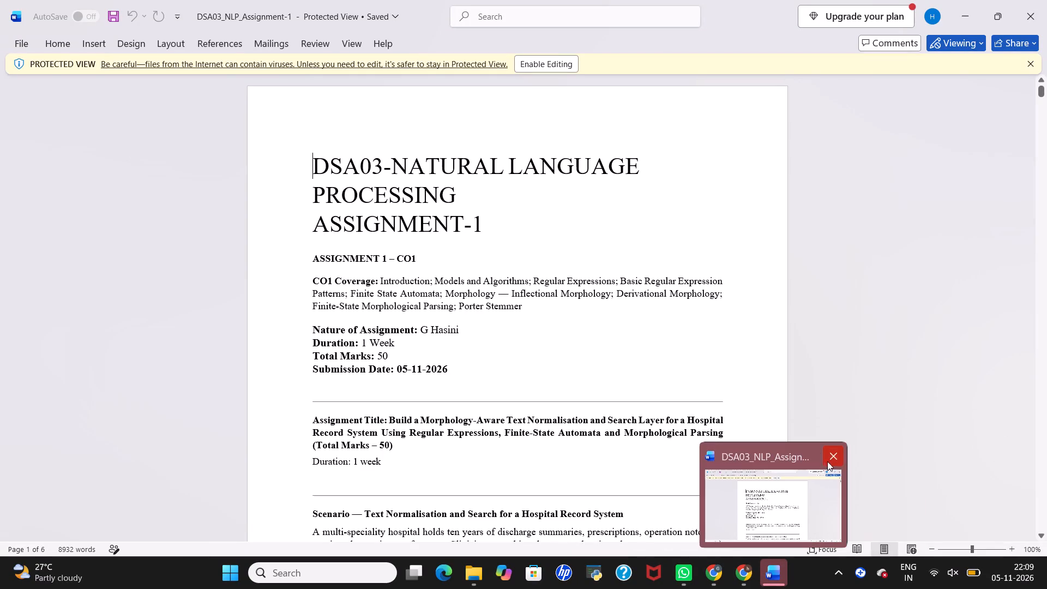
click(724, 296)
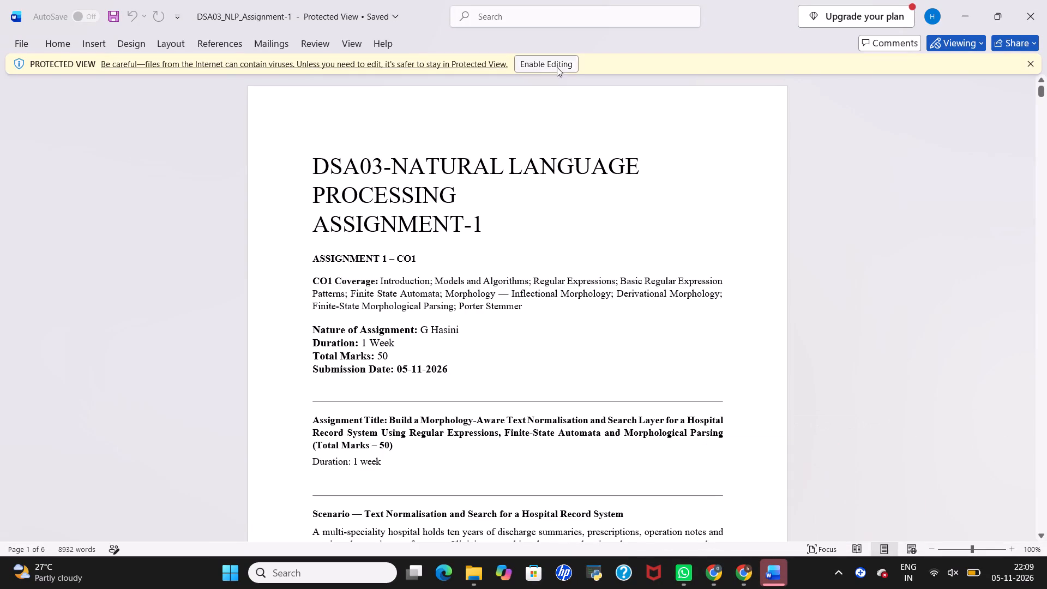
click(551, 58)
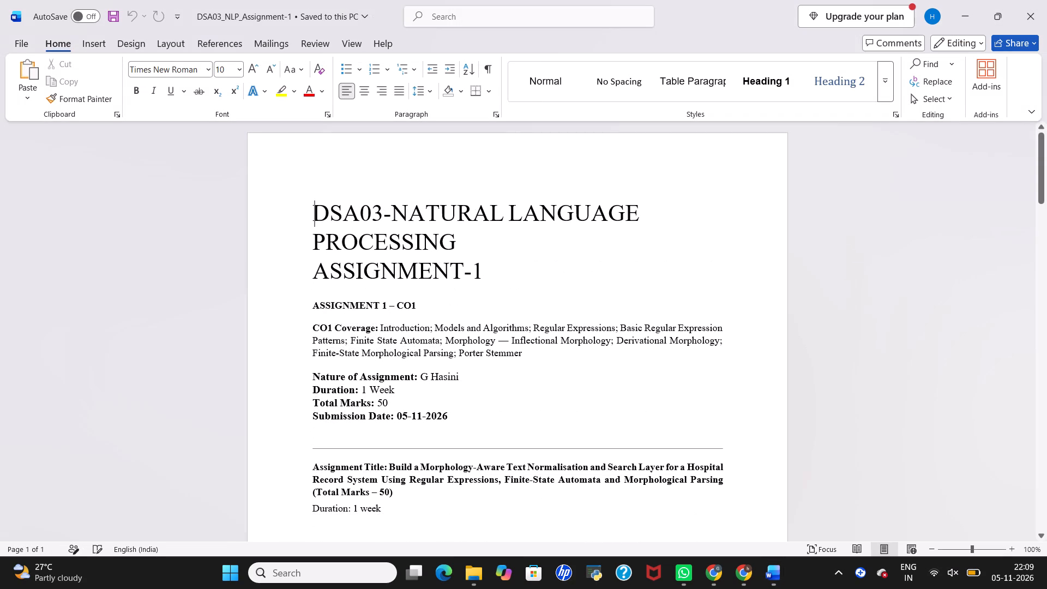
Insert a blank line before the TASK 1 – FRAME THE PROBLEM answer heading to move the whole heading onto the next page.
scroll(496, 278, down, 7)
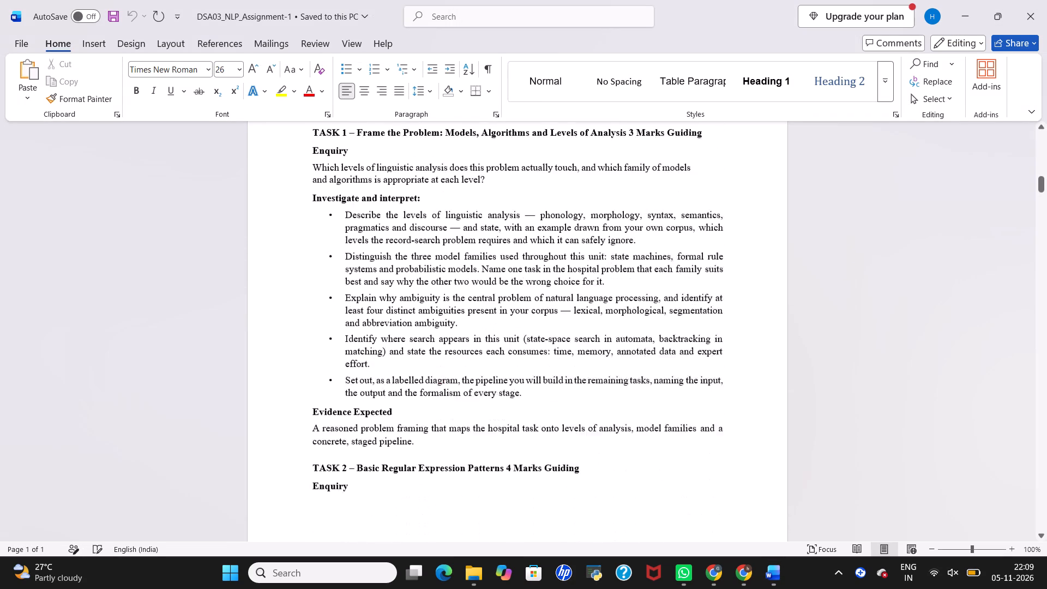
scroll(496, 278, down, 13)
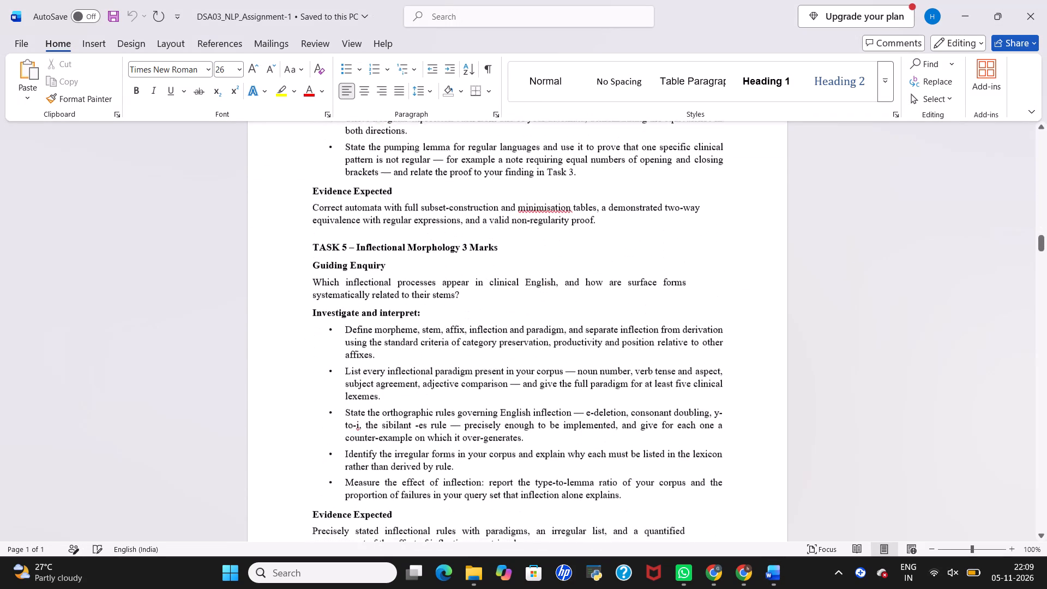
scroll(496, 278, down, 9)
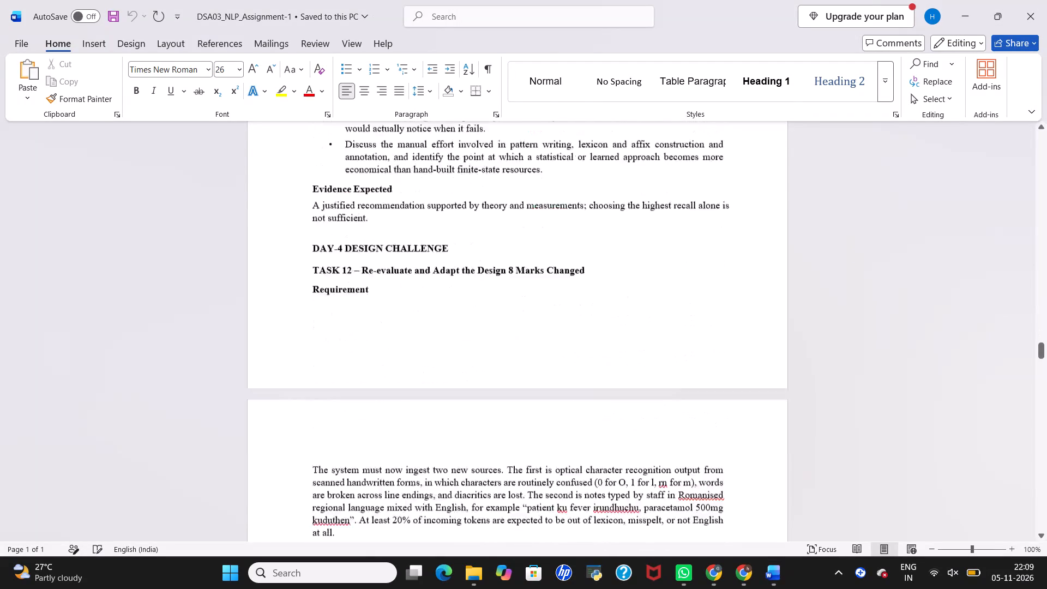
scroll(496, 278, down, 11)
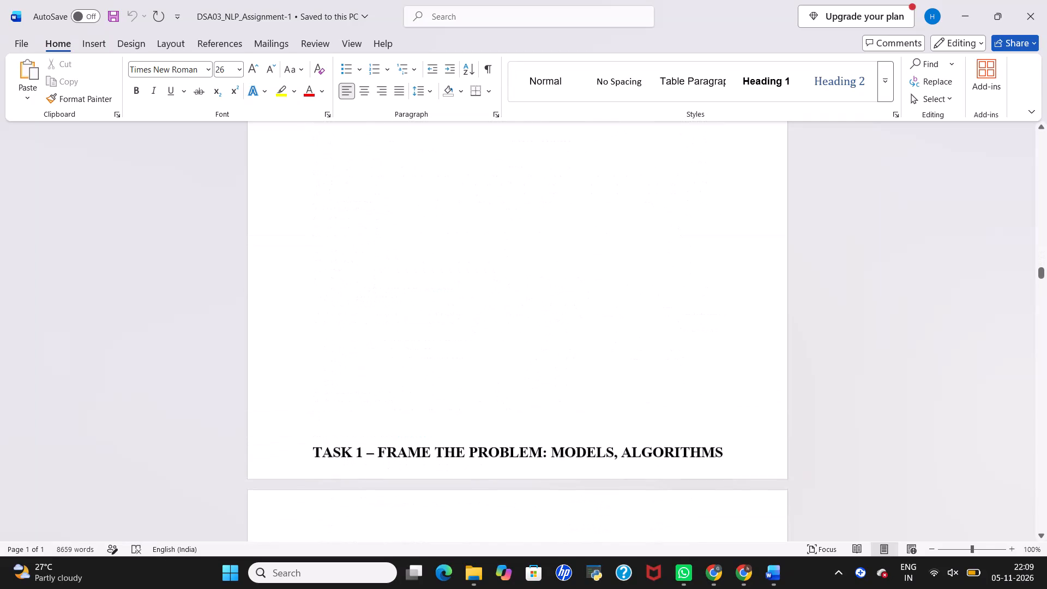
scroll(496, 278, down, 1)
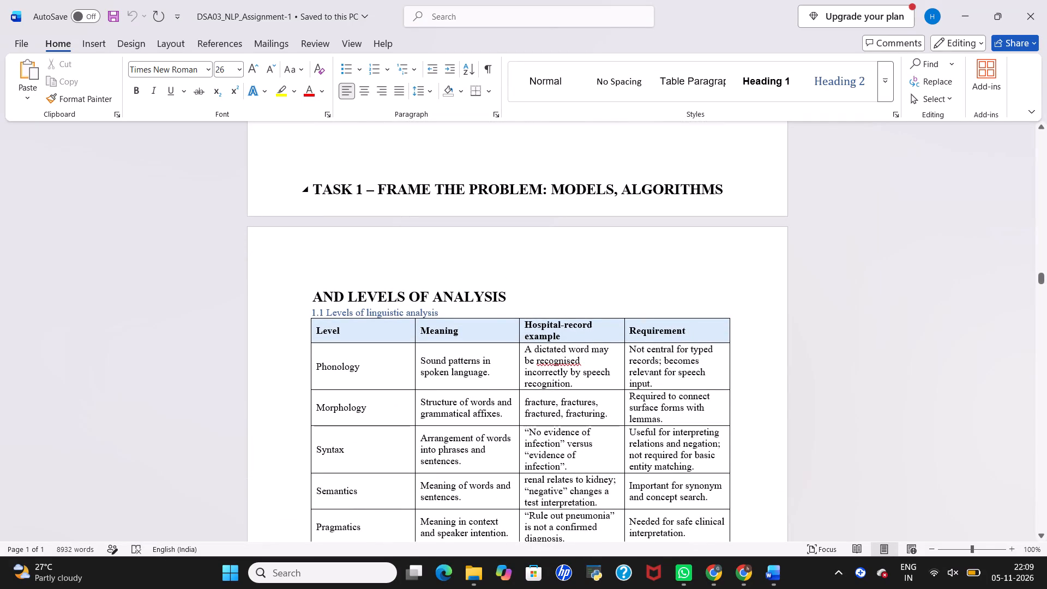
click(312, 190)
key(Return)
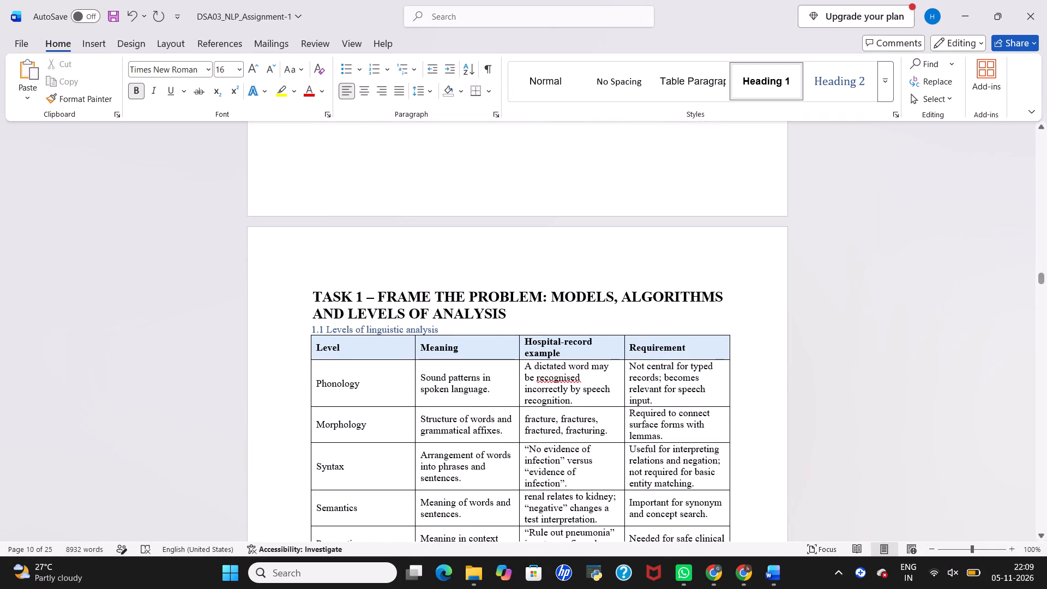
Remove the blank lines above the TASK 8 – ORTHOGRAPHIC RULES AND TWO-LEVEL MORPHOLOGY heading at the start of its page.
scroll(435, 256, down, 9)
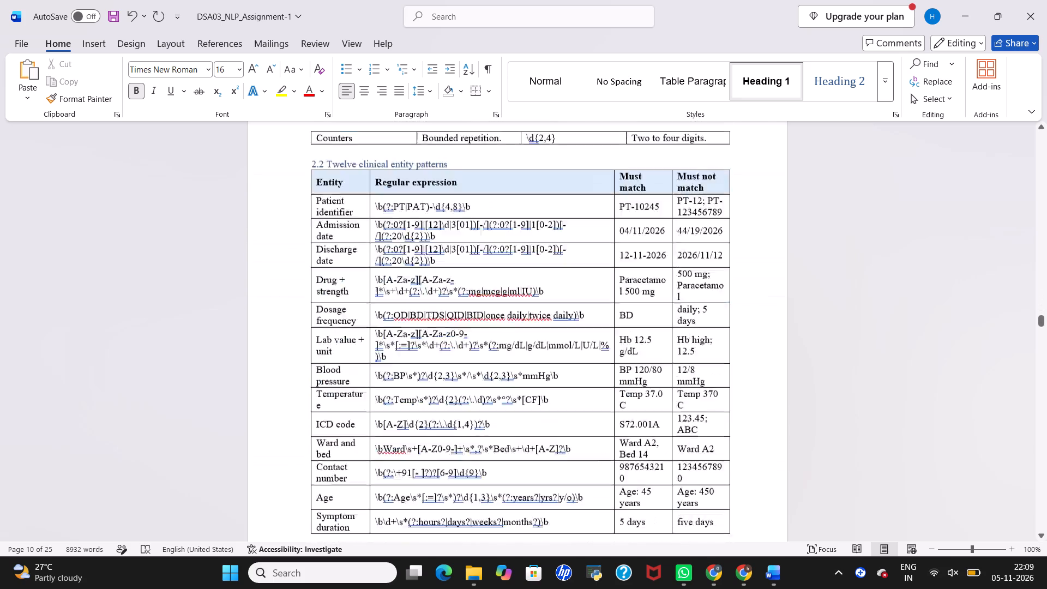
scroll(435, 256, down, 10)
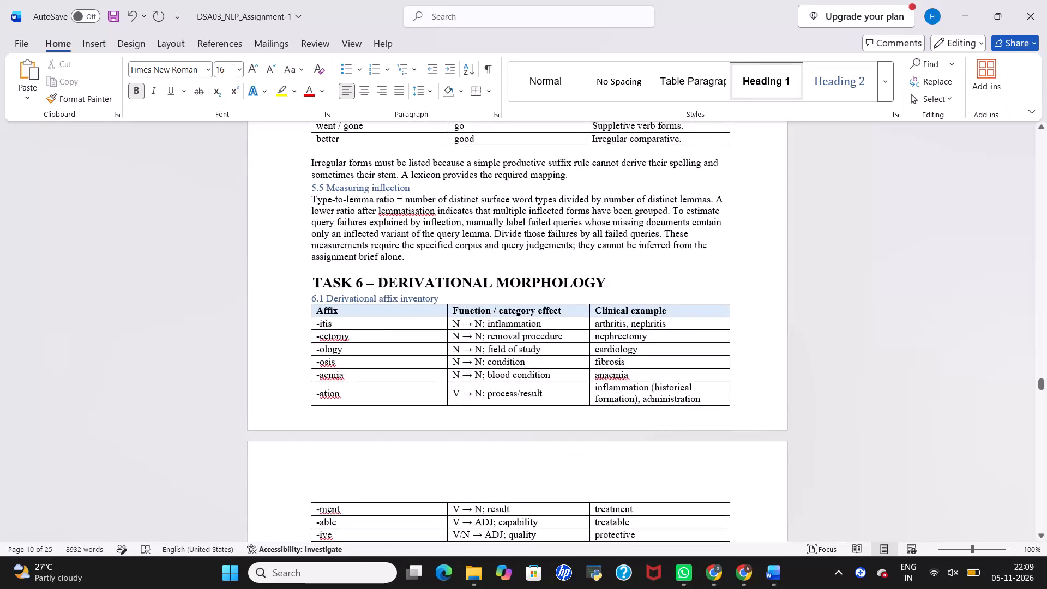
scroll(435, 256, up, 8)
scroll(435, 256, right, 1)
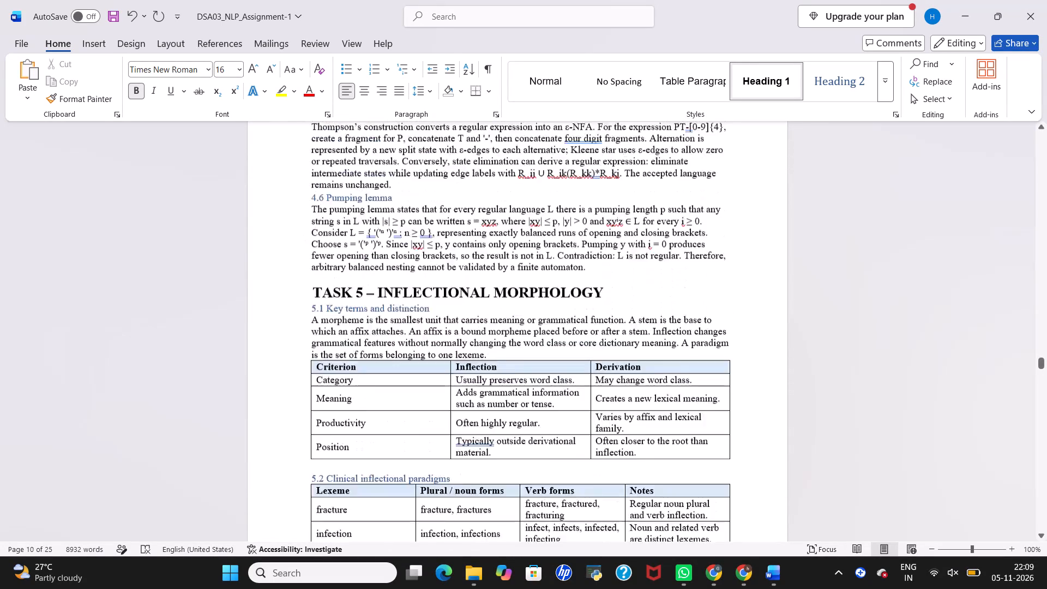
scroll(435, 256, right, 1)
scroll(435, 256, down, 3)
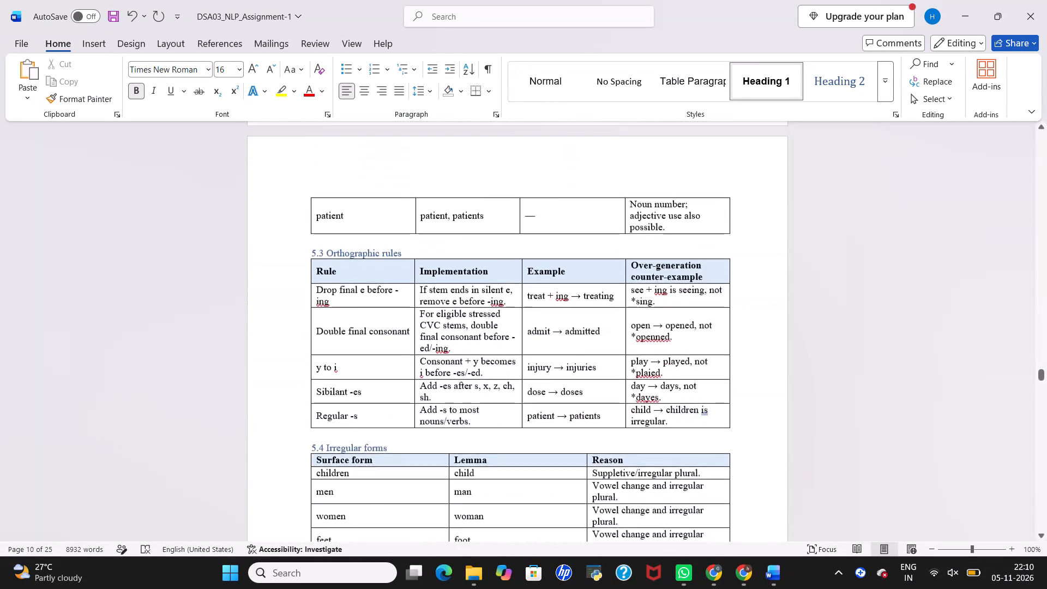
scroll(435, 256, down, 7)
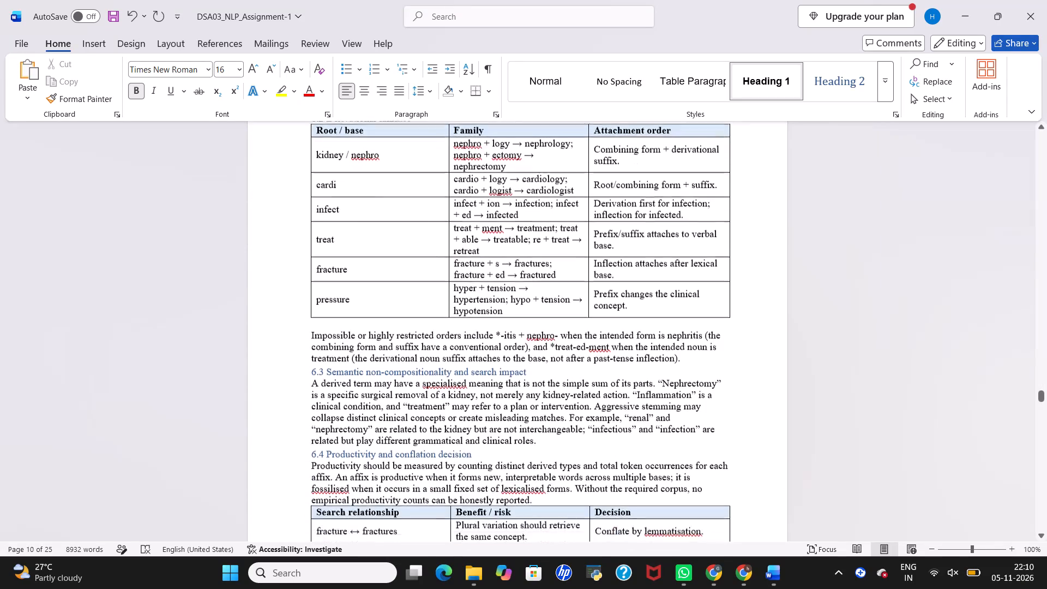
scroll(435, 256, down, 5)
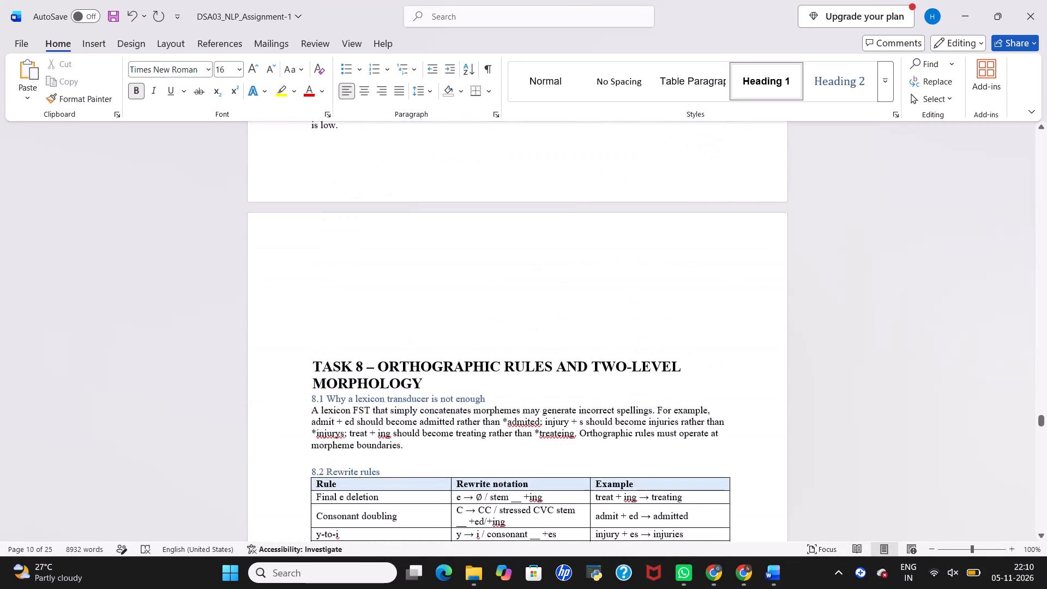
scroll(435, 256, down, 2)
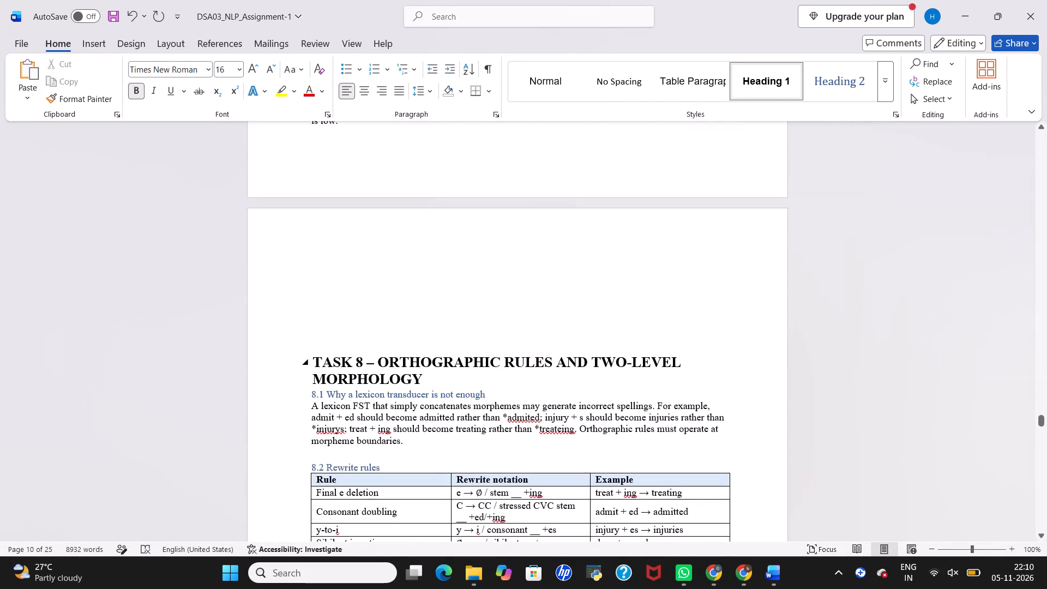
click(317, 360)
key(BackSpace)
key(BackSpace)
key(BackSpace)
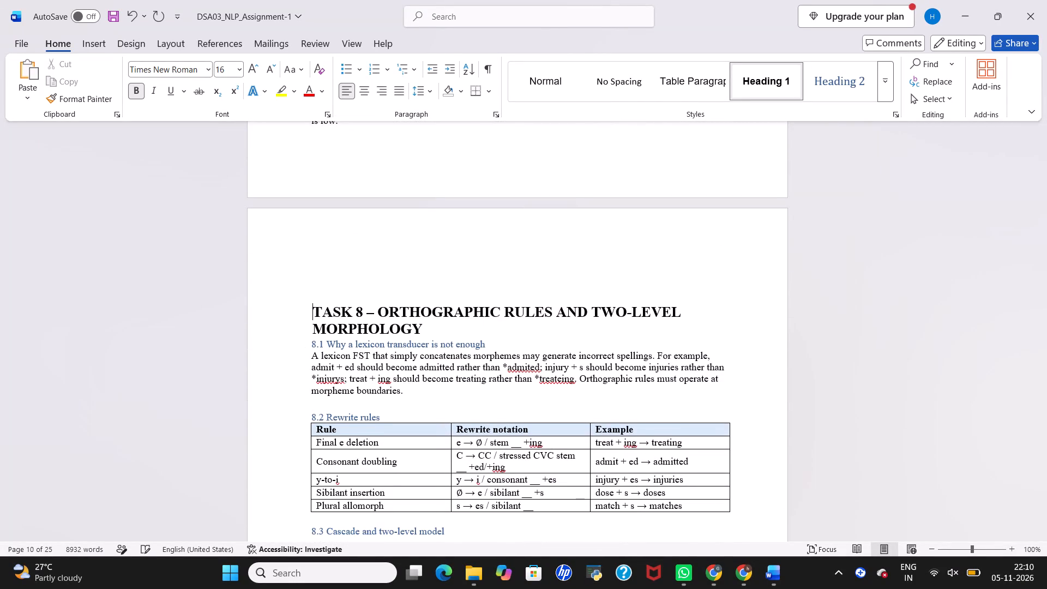
key(BackSpace)
key(BackSpace)
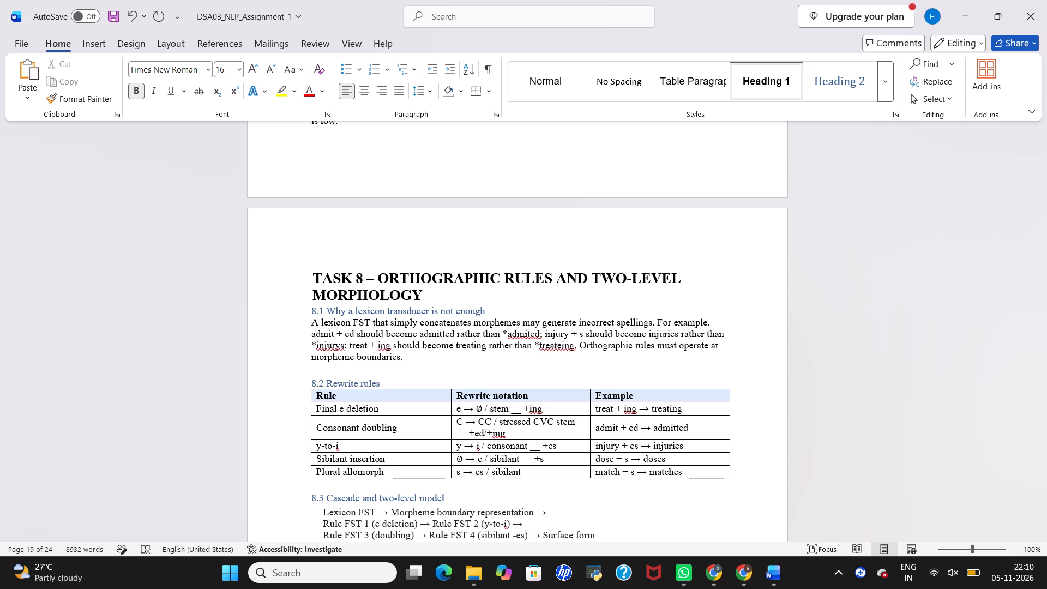
Review the answers from Task 8 through Task 12 and the mark distribution table for spacing and page breaks.
scroll(364, 333, up, 1)
scroll(364, 333, down, 4)
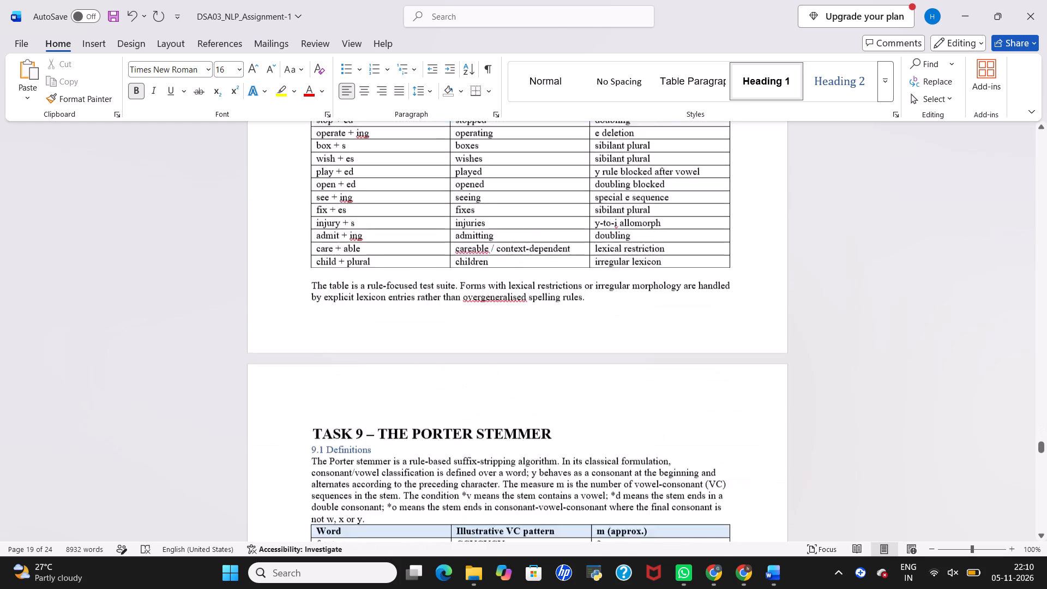
scroll(364, 333, down, 7)
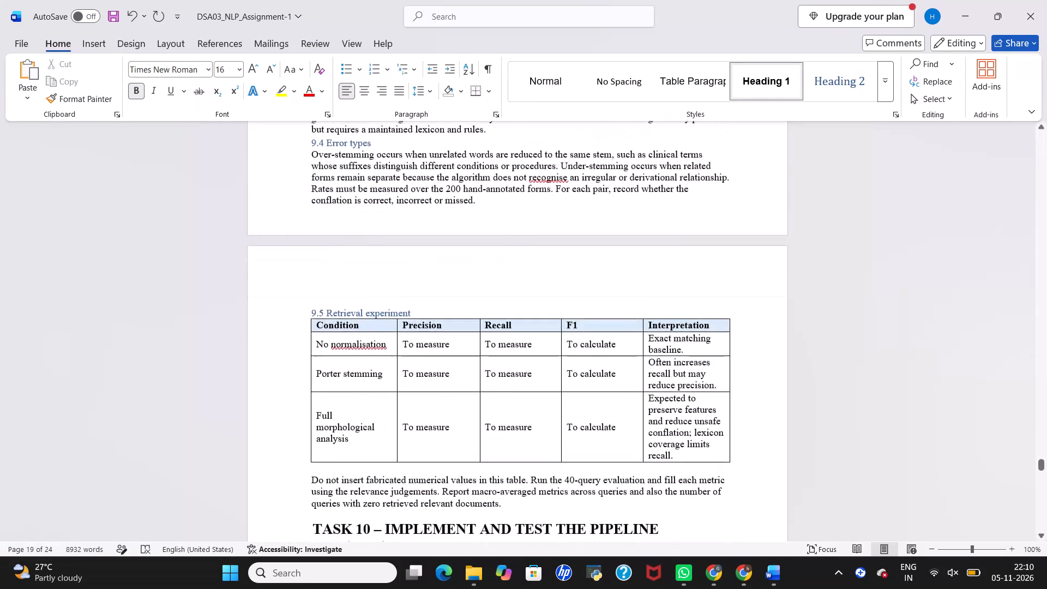
scroll(364, 333, down, 6)
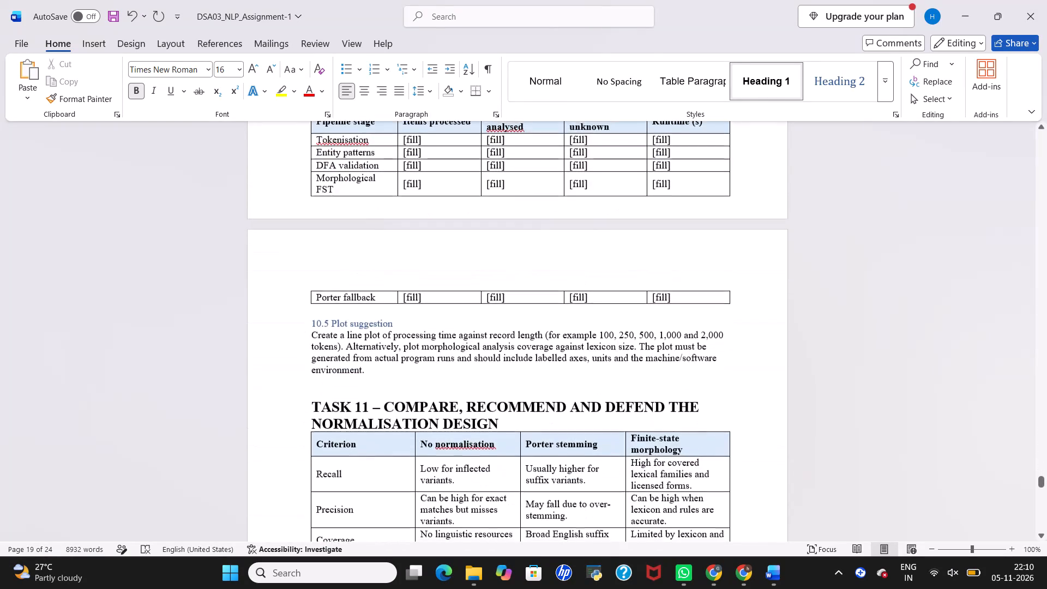
scroll(364, 333, down, 9)
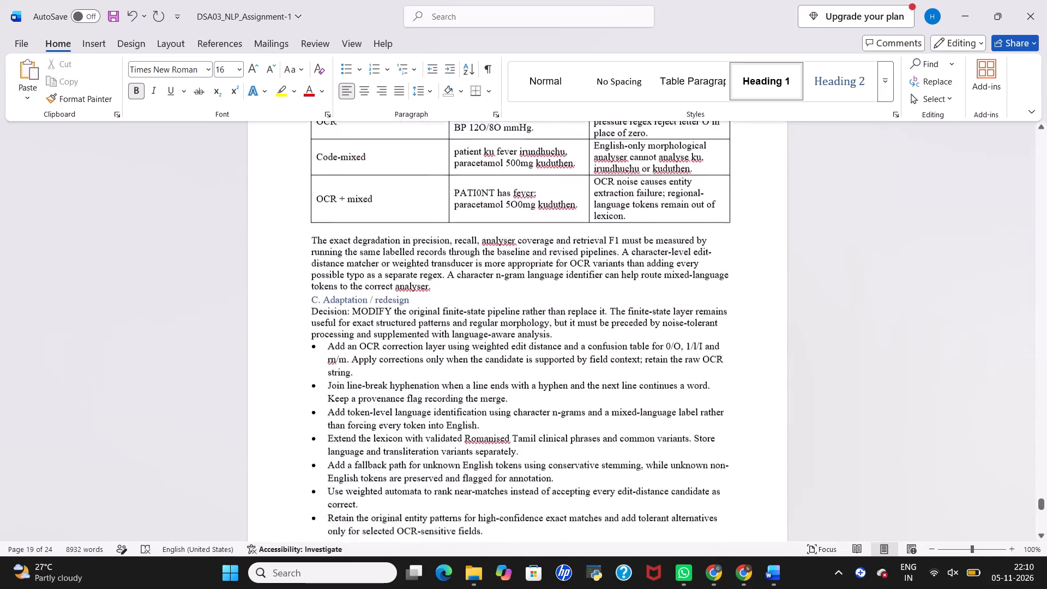
scroll(364, 333, down, 14)
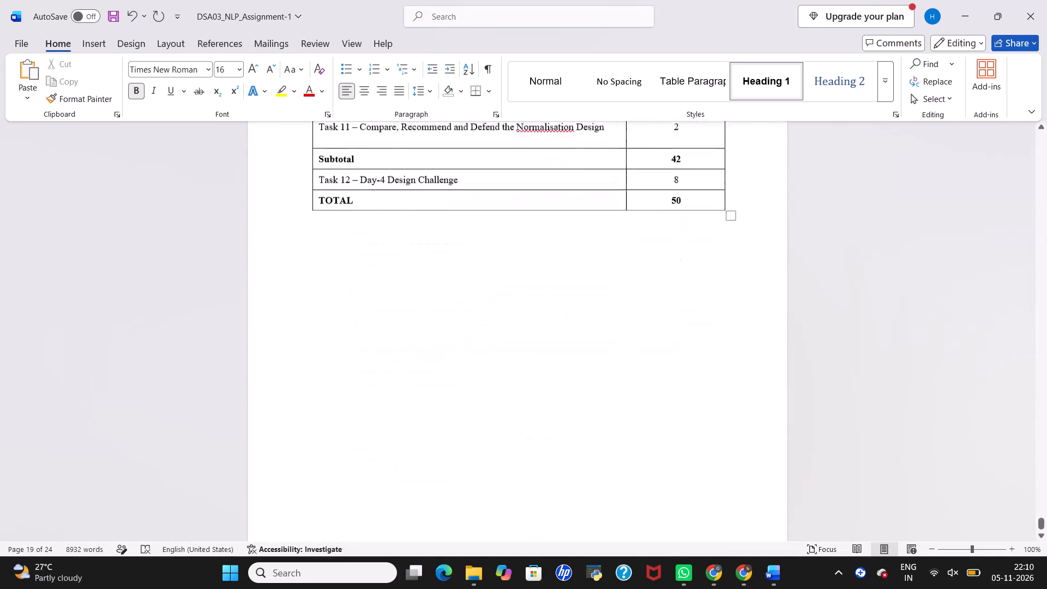
Start saving a copy of the document to the Downloads folder on this PC.
click(27, 45)
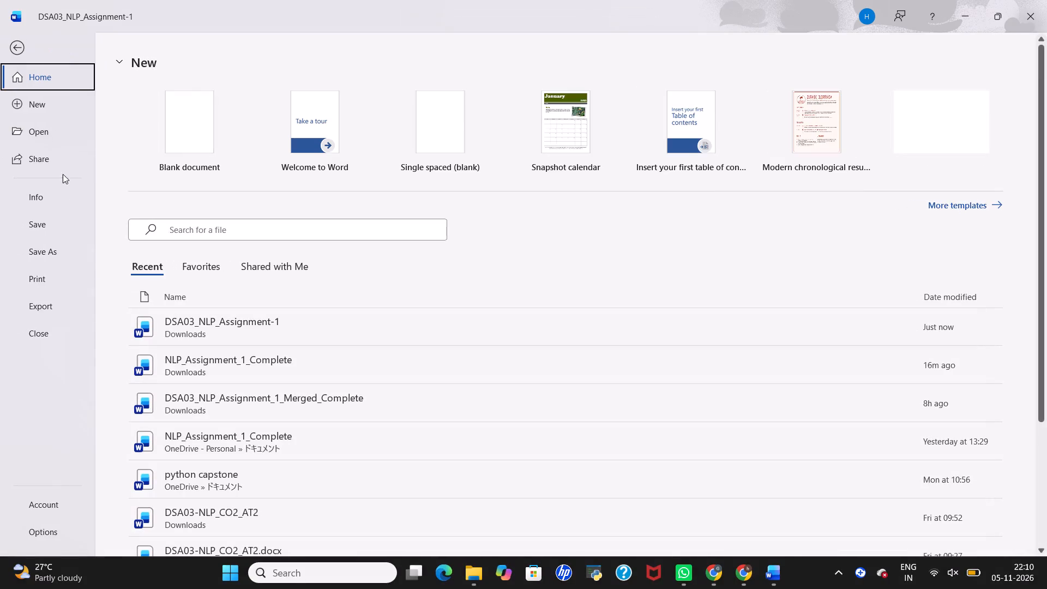
click(61, 246)
click(178, 298)
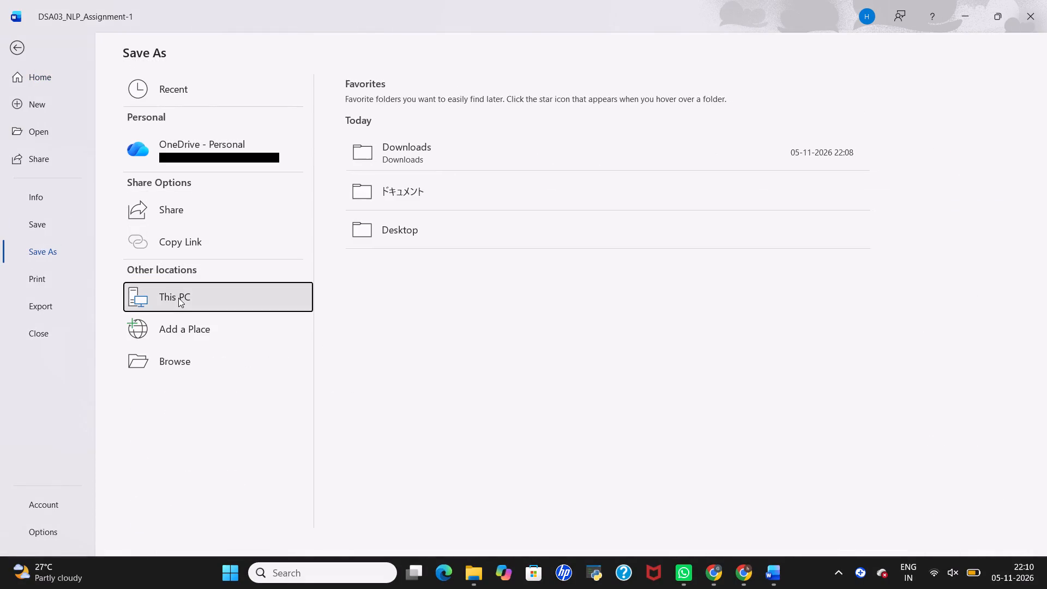
click(399, 149)
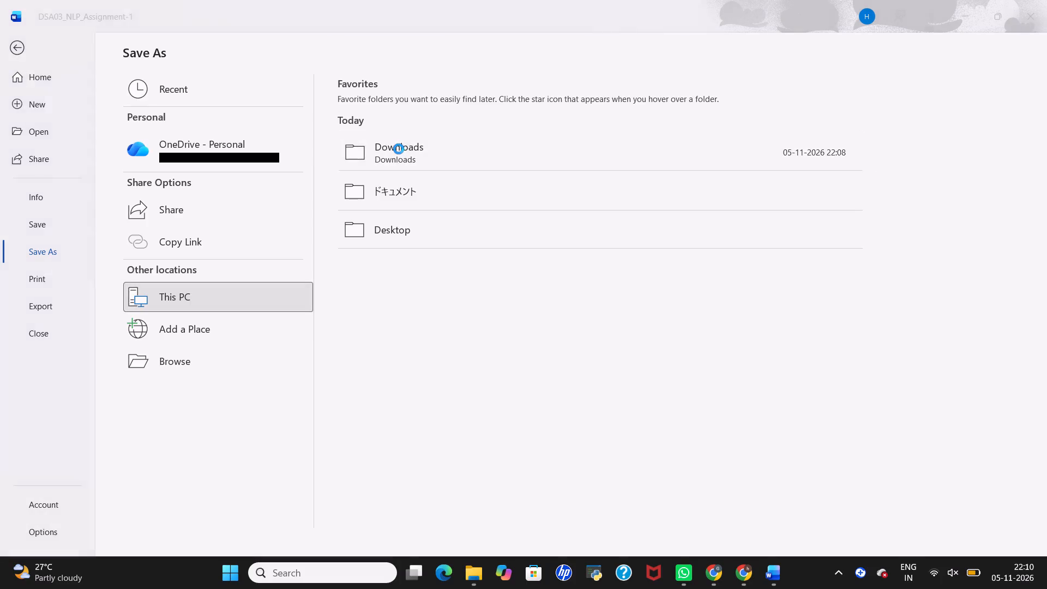
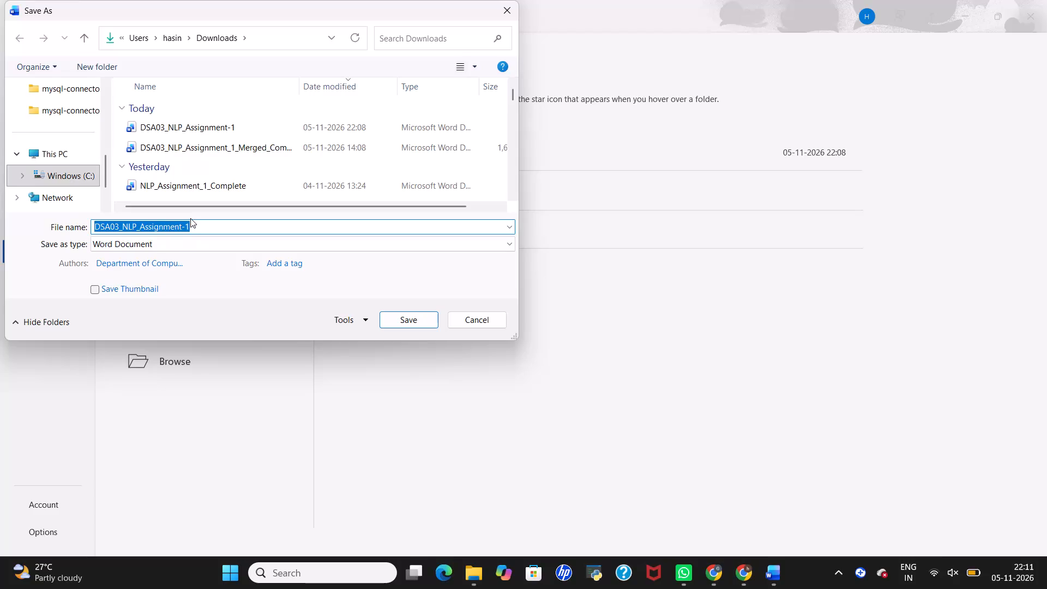
Save the copy as a Word document named DSA0310_NLP_Assignment-1, prefixed with the student's name, a hyphen, the student's ID number and an underscore.
click(193, 225)
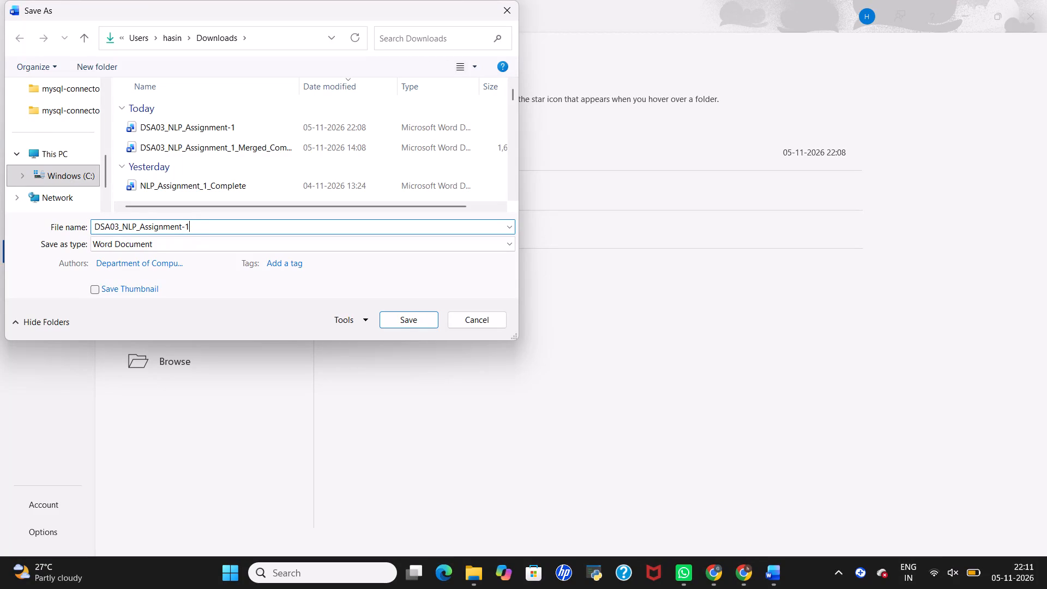
click(118, 227)
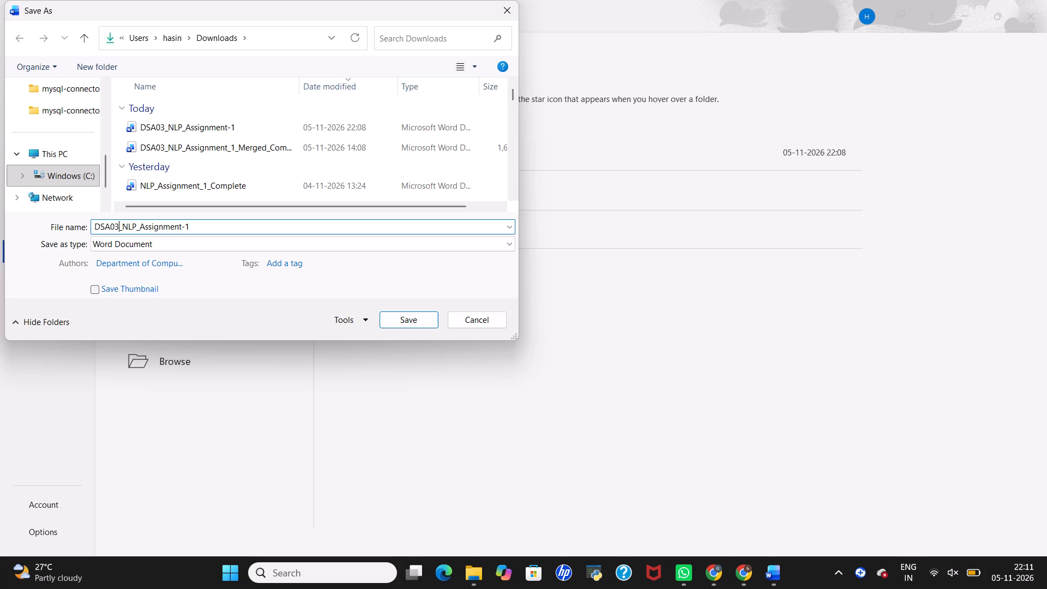
click(118, 227)
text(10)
click(203, 226)
click(96, 224)
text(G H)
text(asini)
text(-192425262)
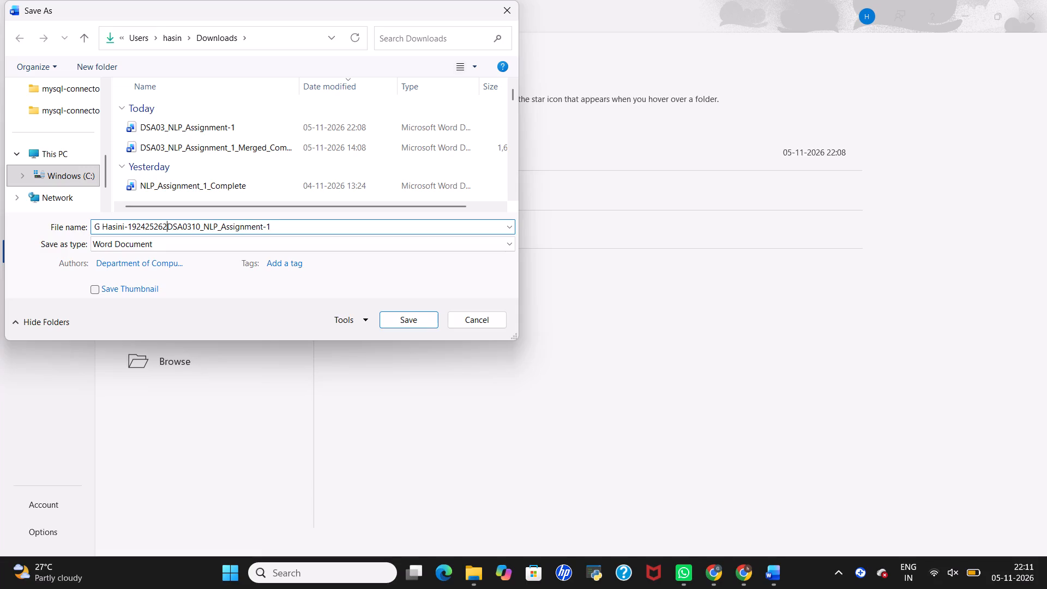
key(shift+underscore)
click(407, 320)
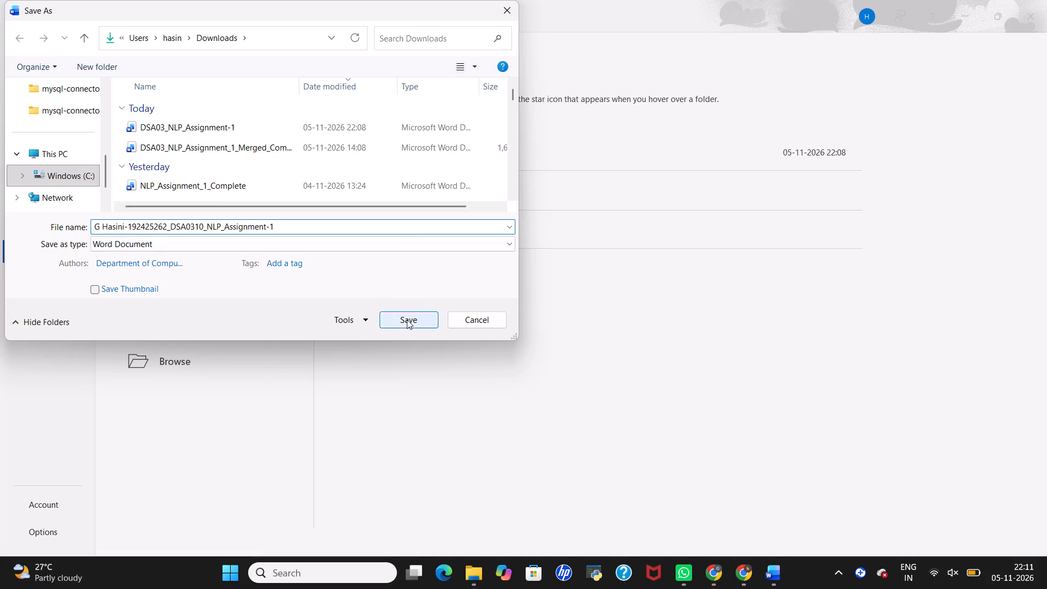
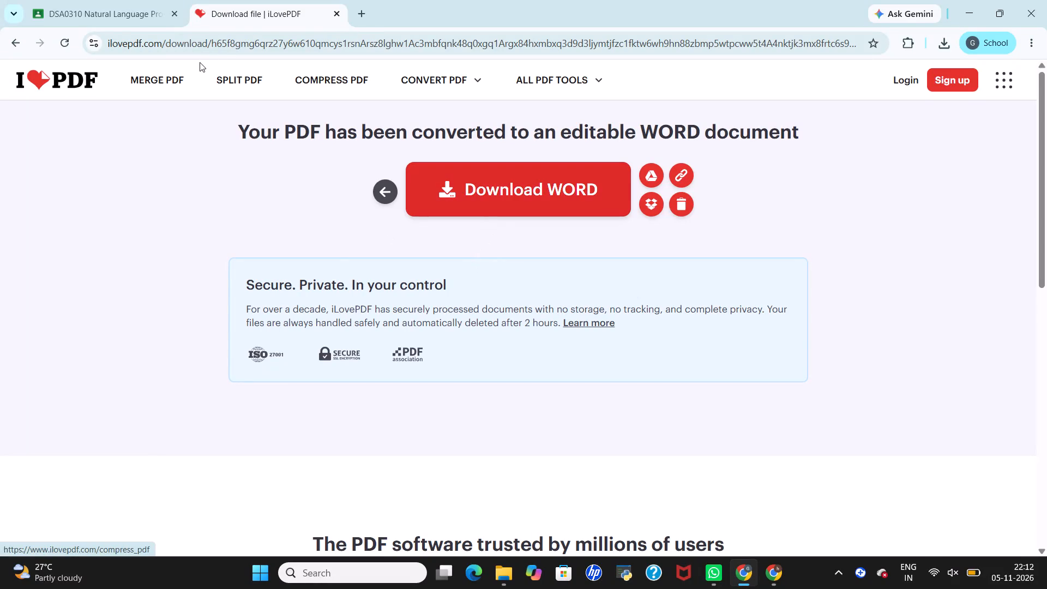
Return to the PDF to WORD converter's upload page and open the file selection for another PDF to convert.
click(10, 45)
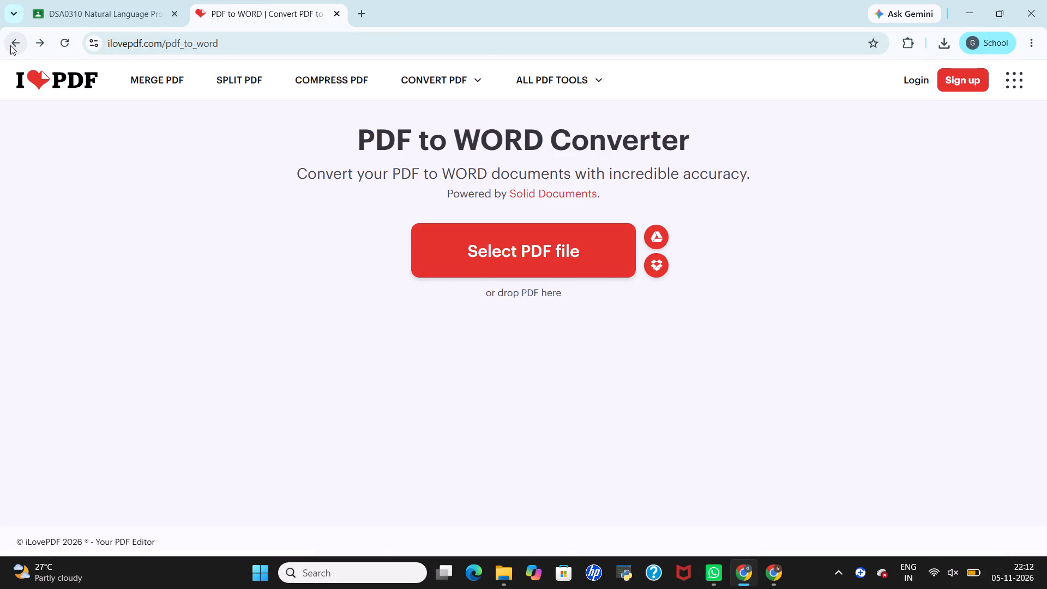
click(532, 251)
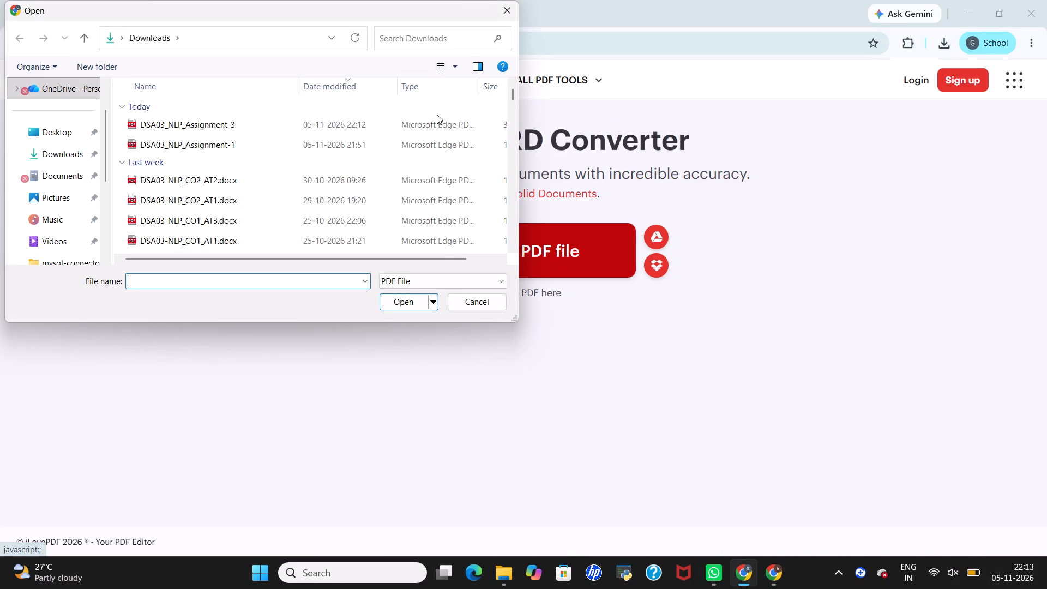
click(507, 18)
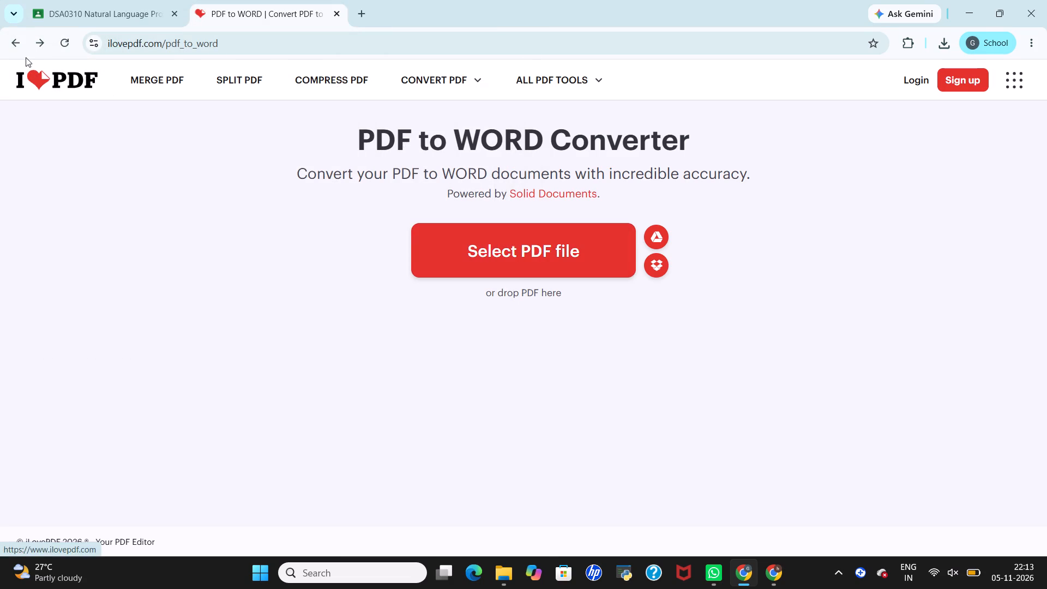
click(457, 237)
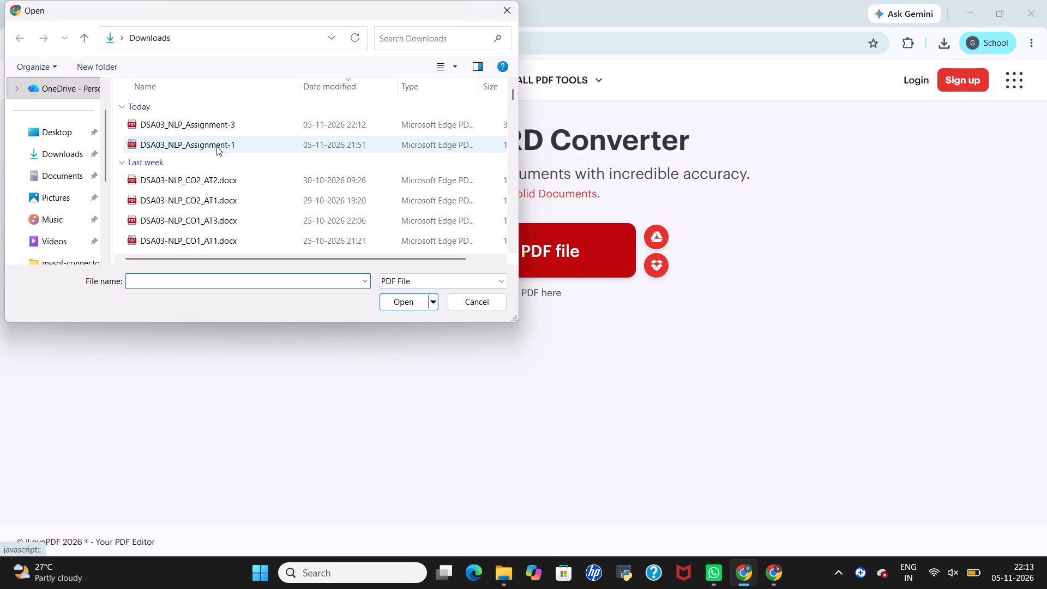
double_click(208, 124)
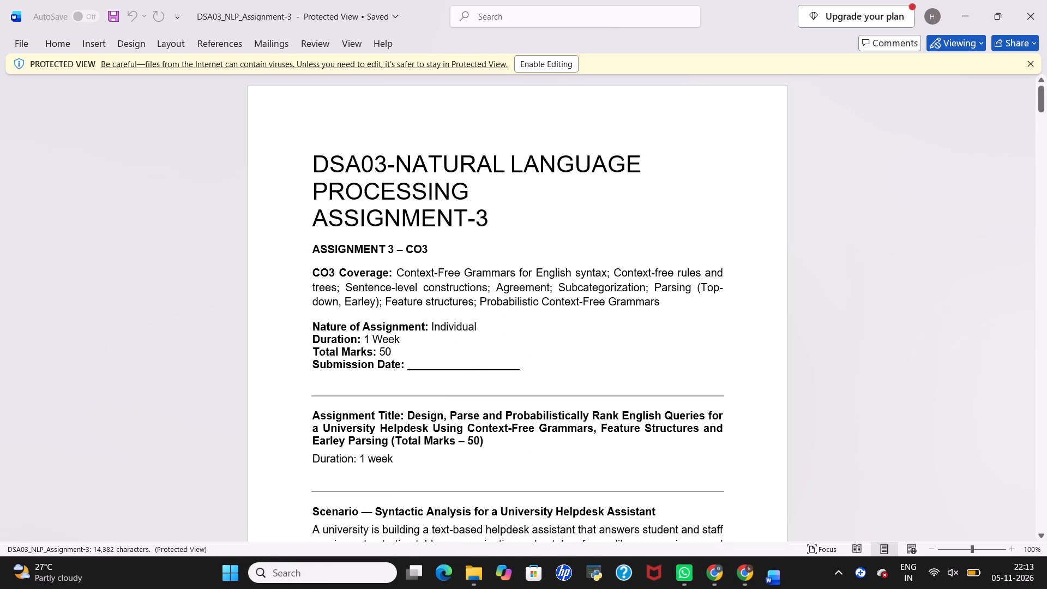
click(552, 63)
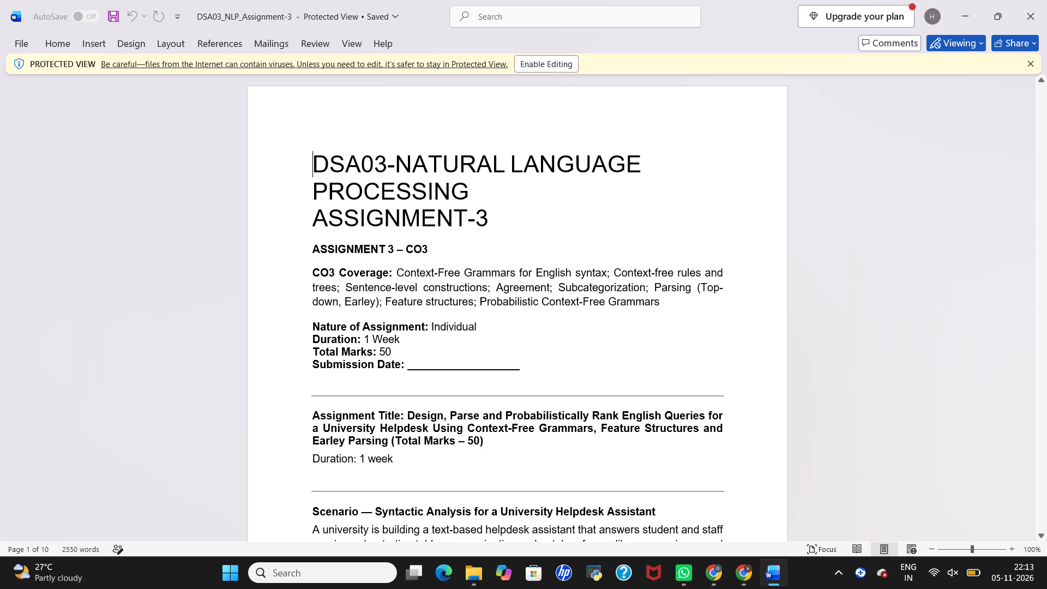
click(562, 63)
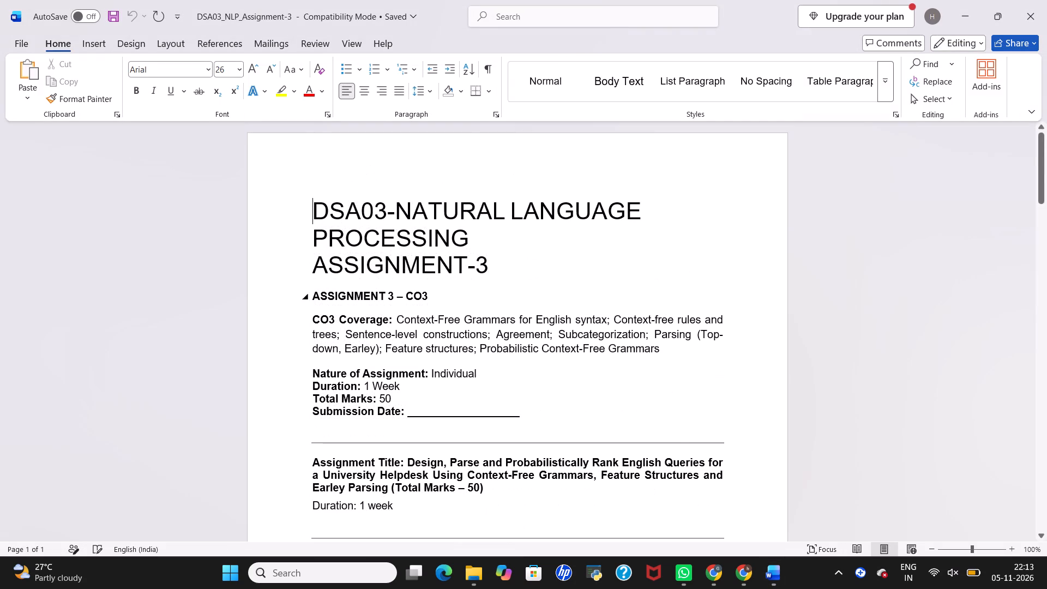
Review the Assignment-3 document from its title through the tasks to the mark distribution table, and return to the title.
scroll(504, 283, right, 1)
scroll(504, 283, up, 2)
scroll(504, 283, right, 1)
scroll(504, 283, up, 1)
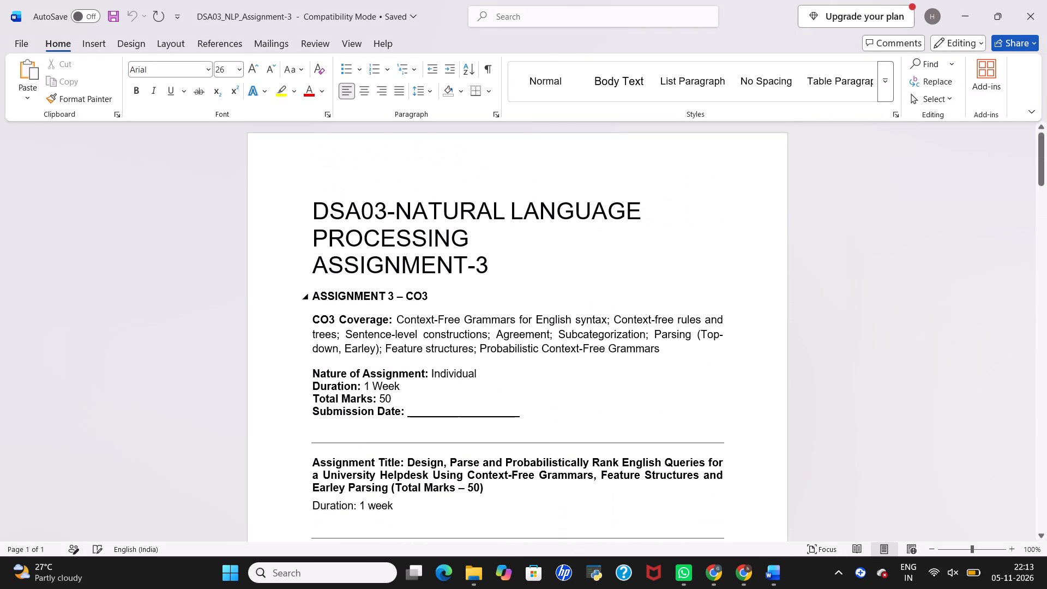
scroll(504, 283, up, 2)
scroll(504, 283, down, 14)
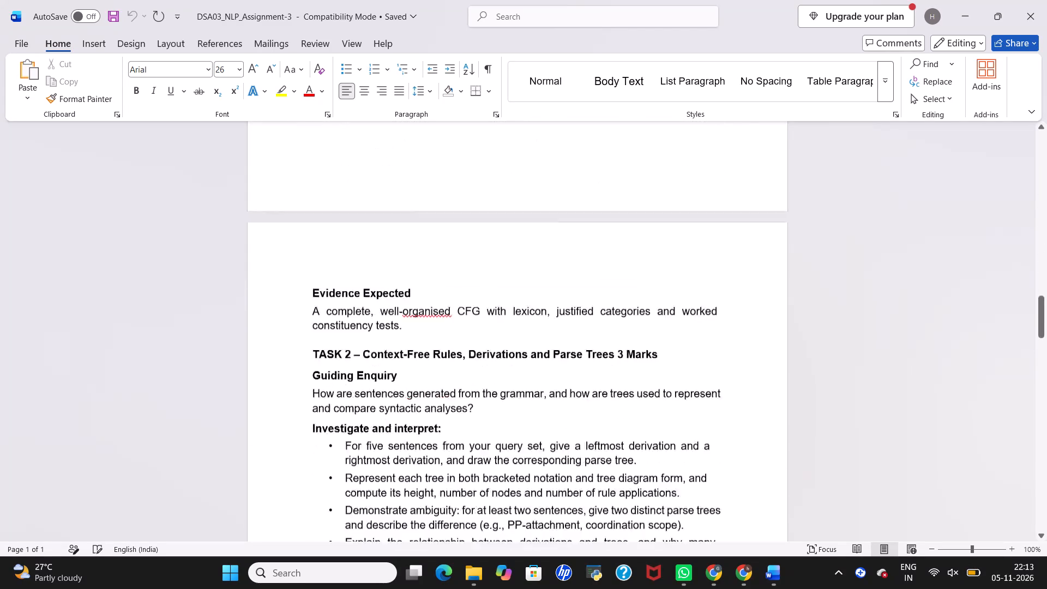
scroll(504, 283, down, 14)
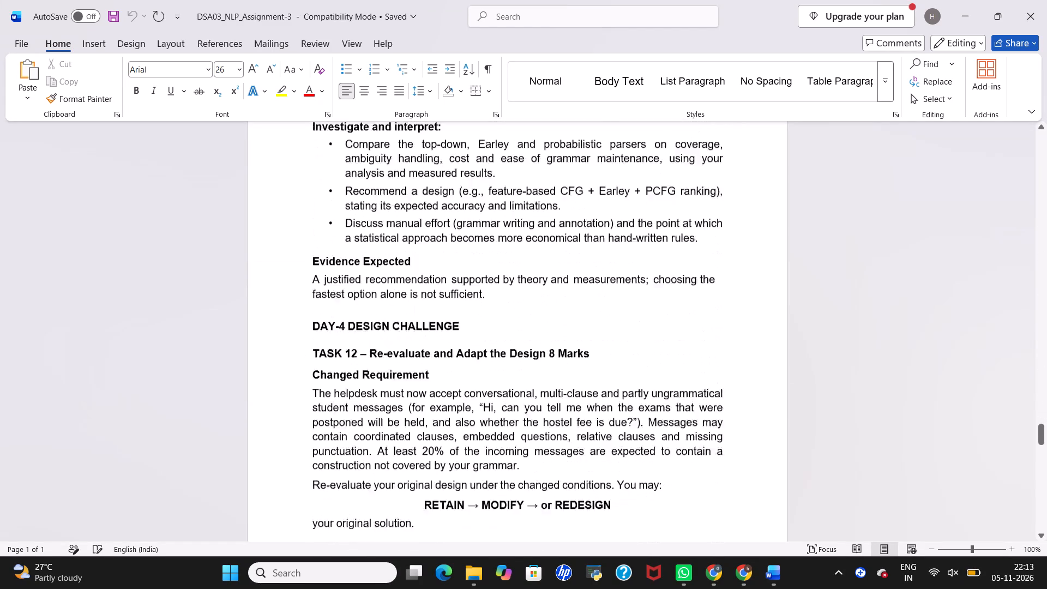
scroll(504, 283, down, 8)
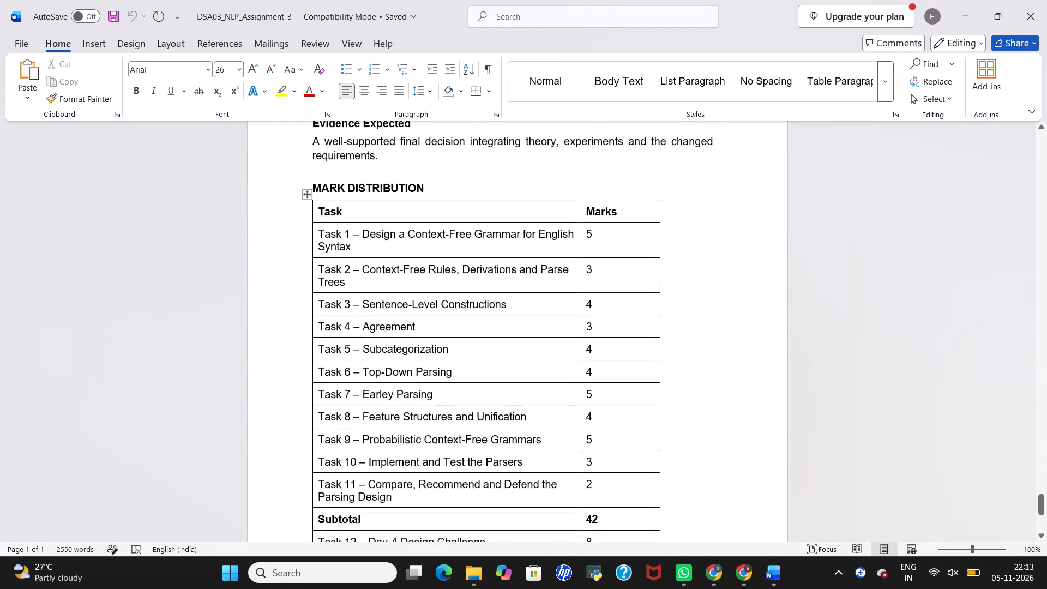
scroll(504, 283, down, 8)
scroll(504, 283, up, 2)
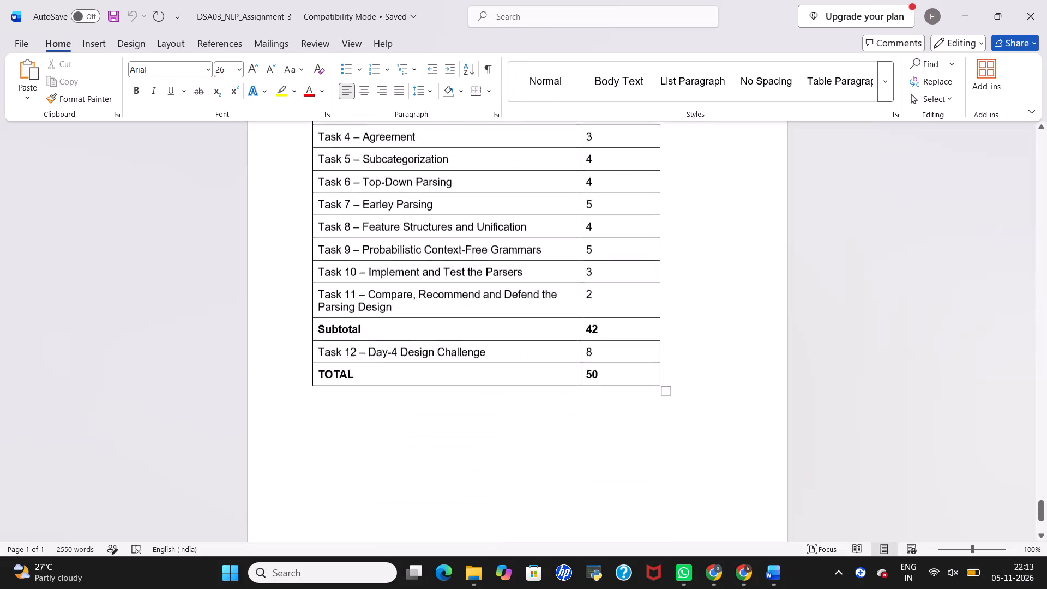
scroll(504, 283, up, 3)
click(492, 273)
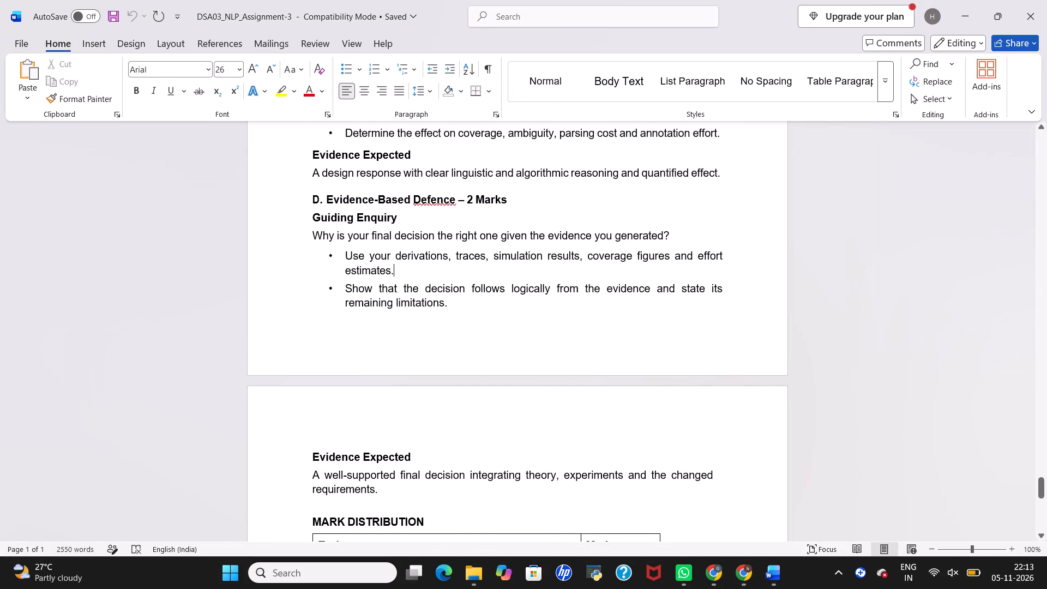
click(482, 286)
scroll(531, 209, up, 4)
click(476, 279)
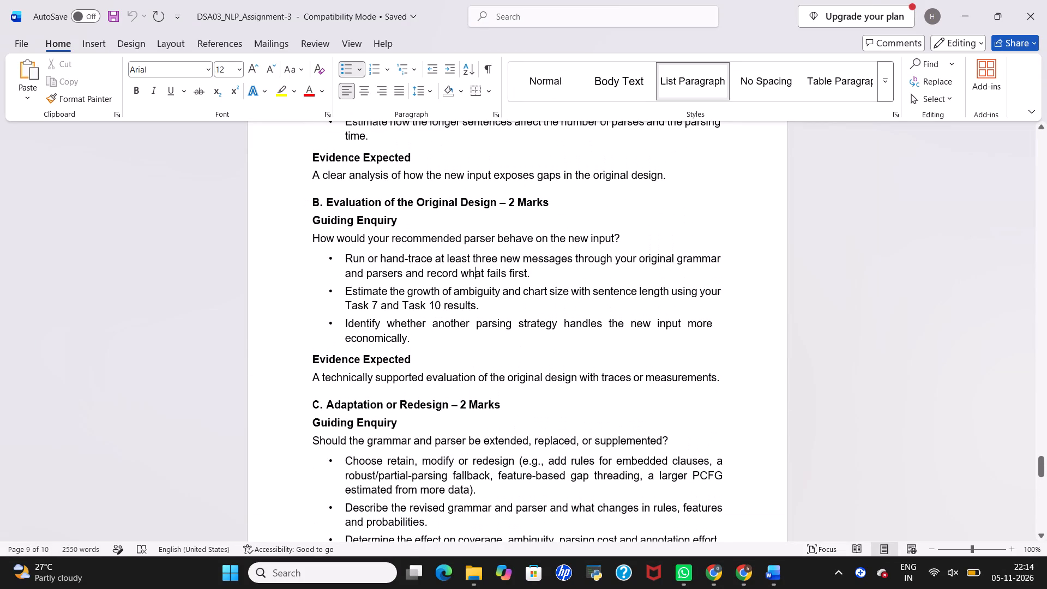
scroll(533, 228, up, 11)
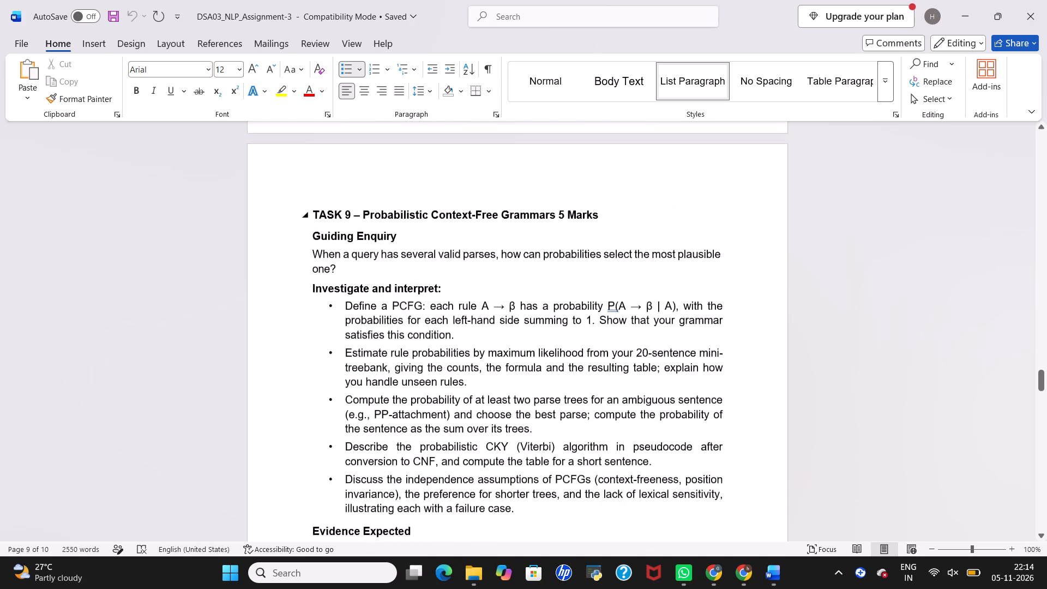
scroll(533, 228, up, 17)
scroll(533, 228, up, 5)
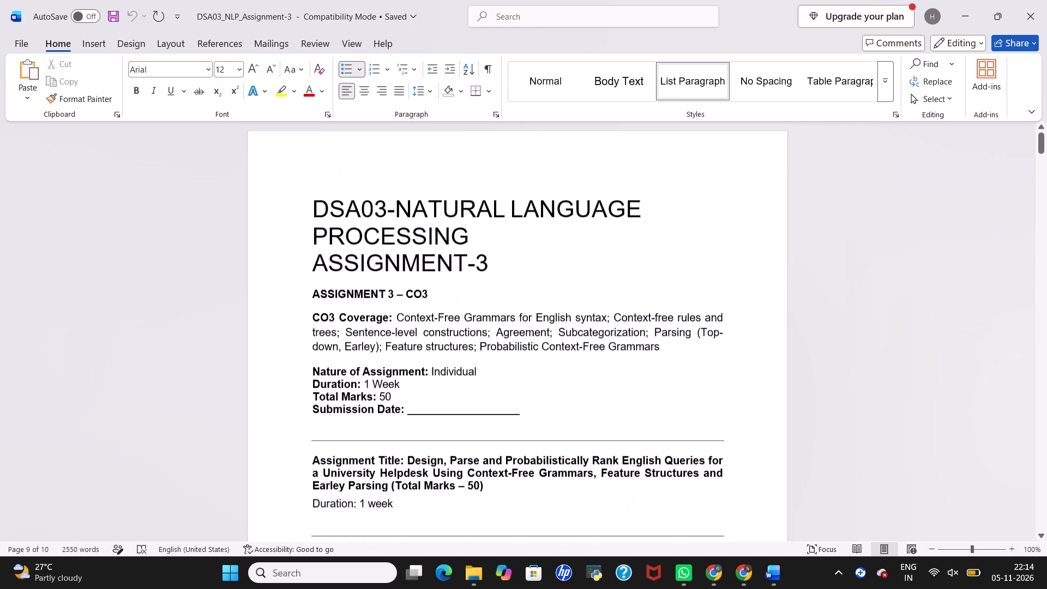
click(437, 255)
click(436, 246)
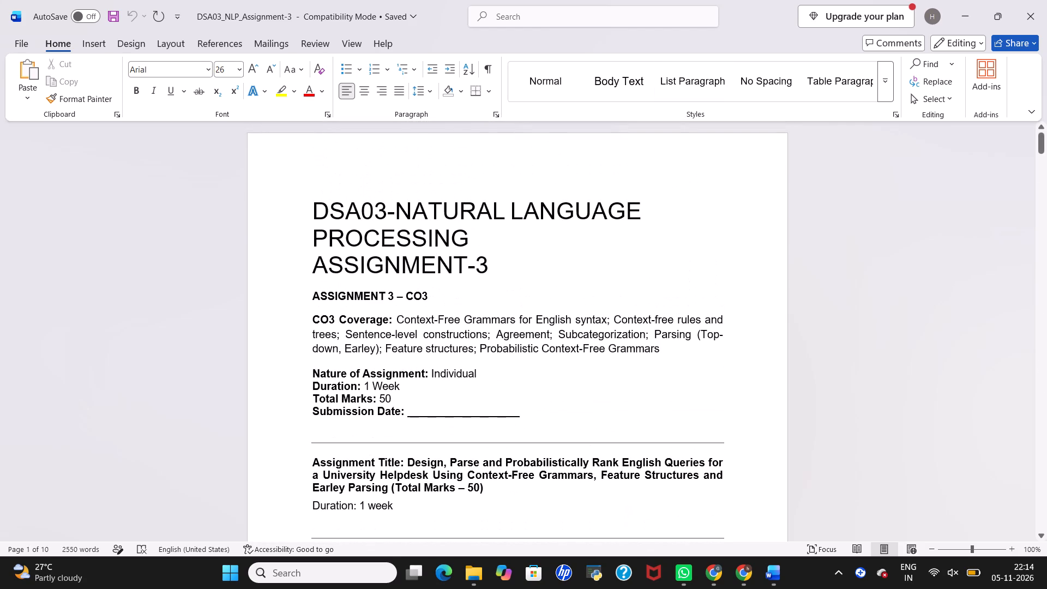
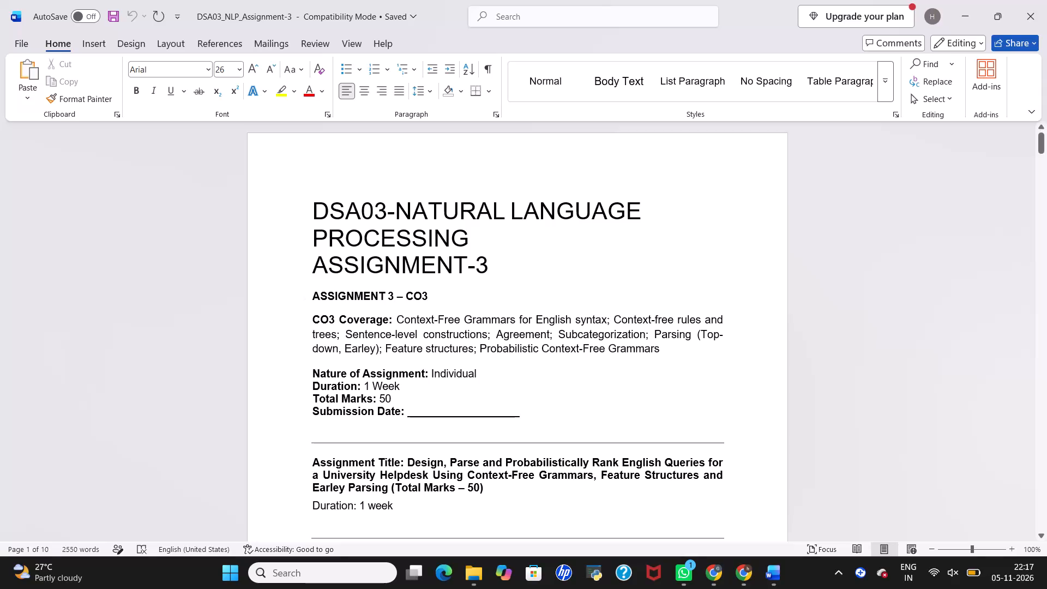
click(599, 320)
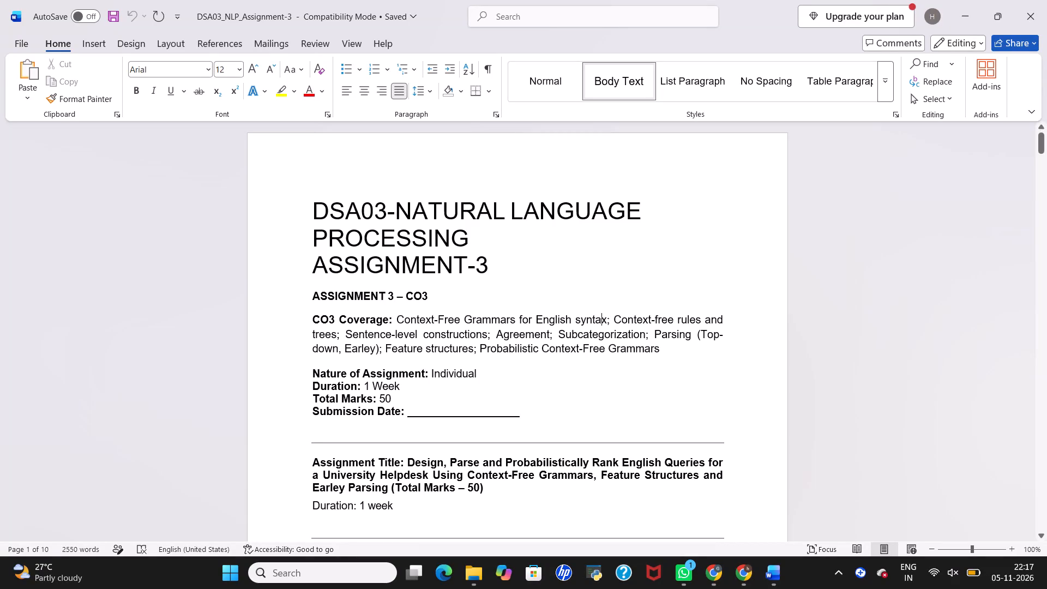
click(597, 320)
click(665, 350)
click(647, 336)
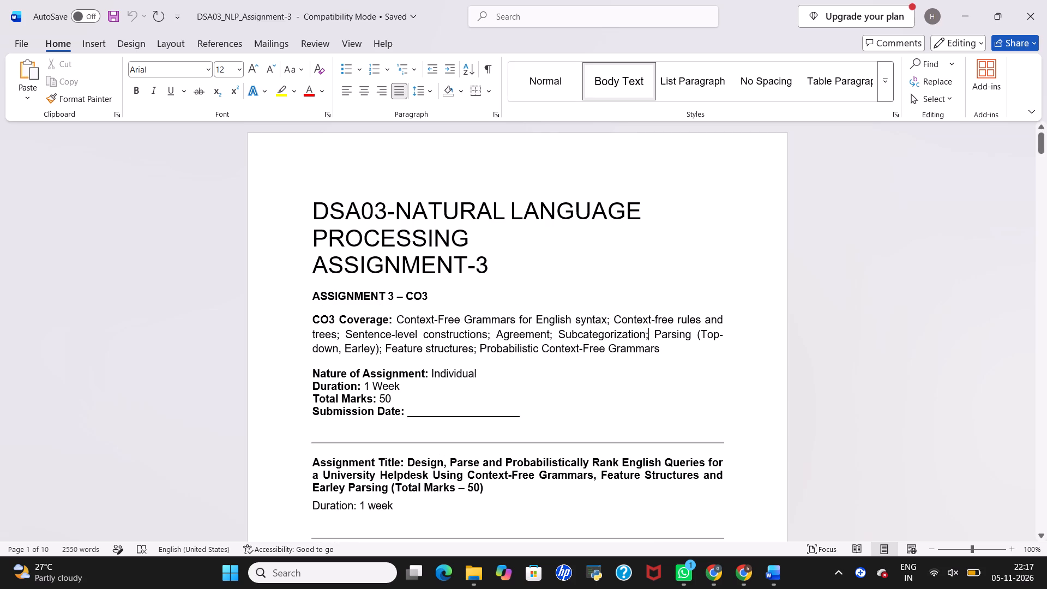
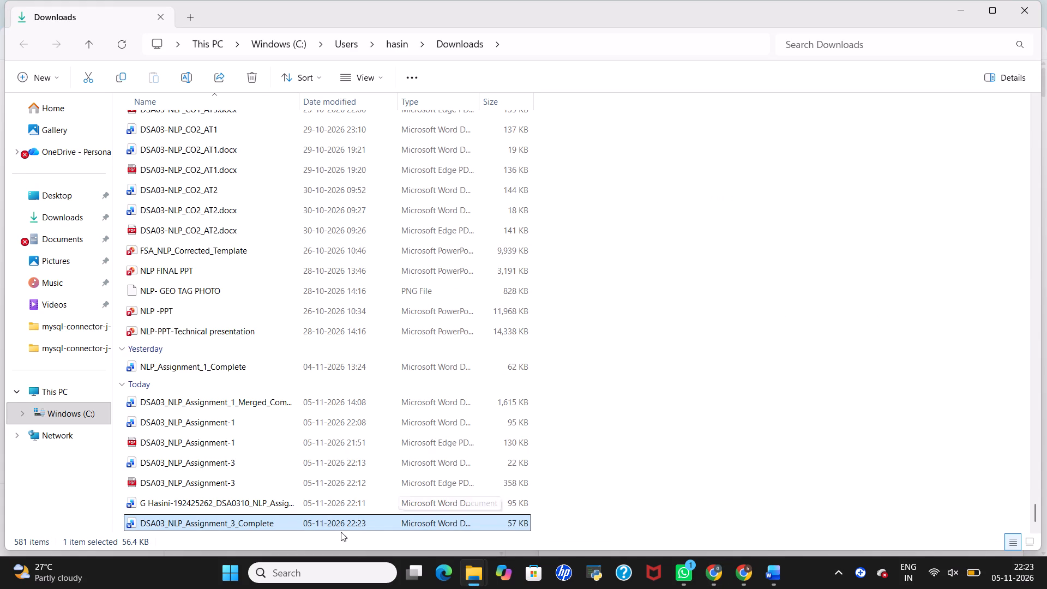
double_click(327, 523)
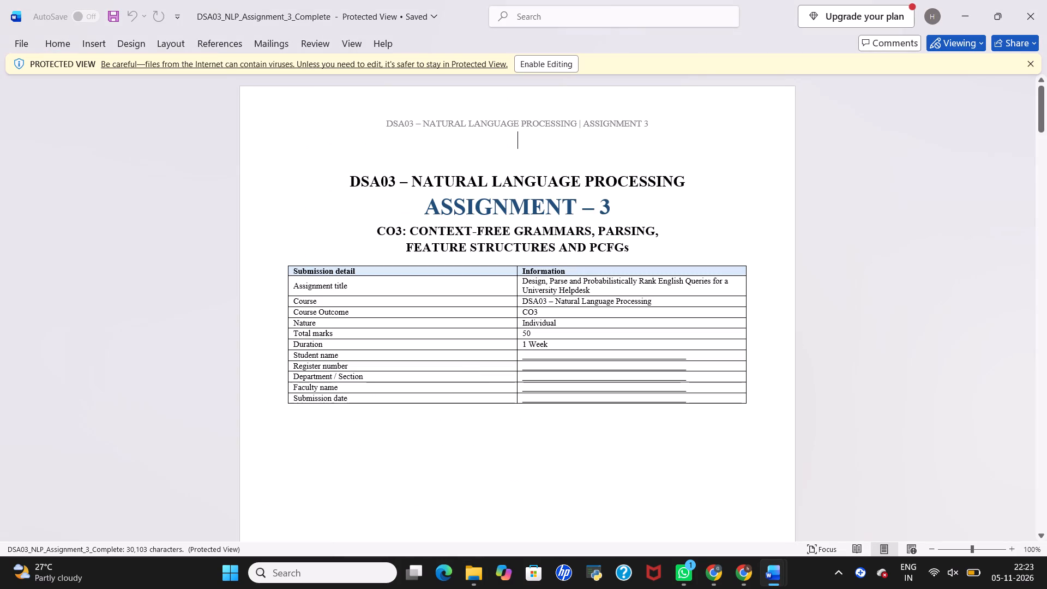
click(561, 63)
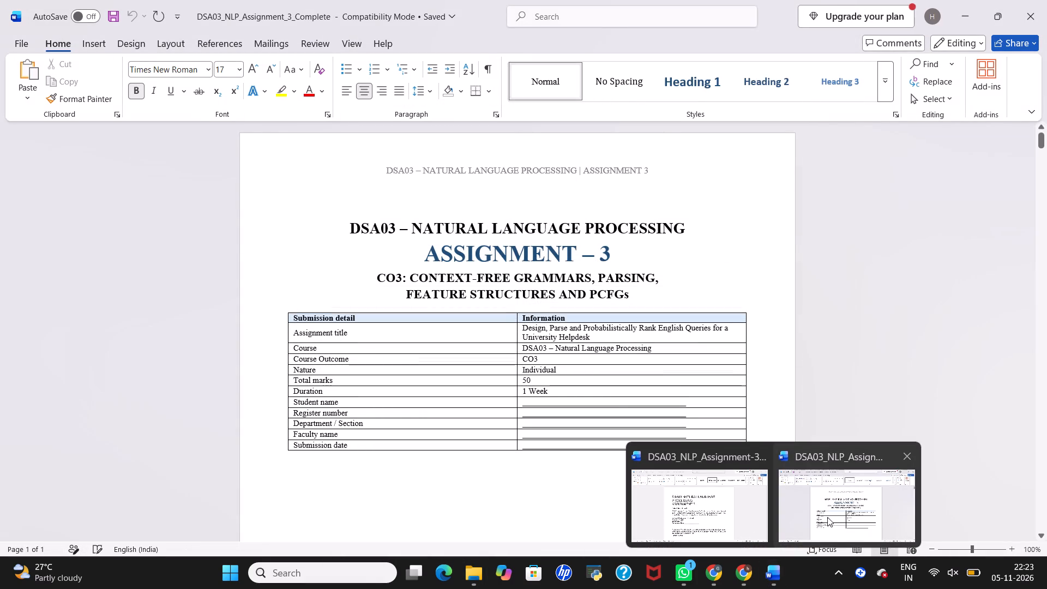
Examine the Assignment-3 document from the cover page through Task 7, checking the answers, tables and layout.
click(511, 436)
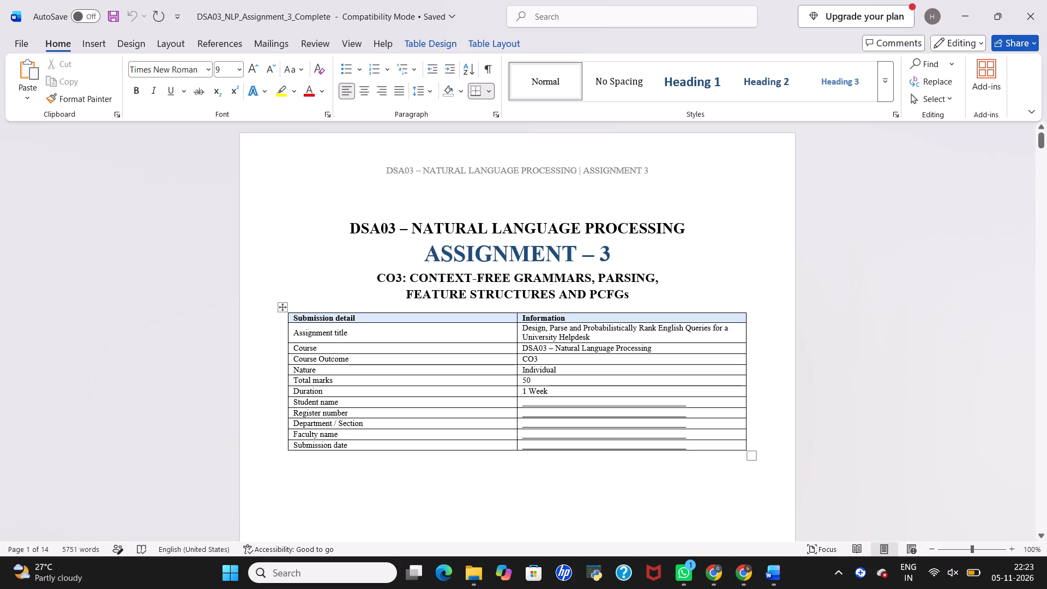
scroll(495, 490, down, 2)
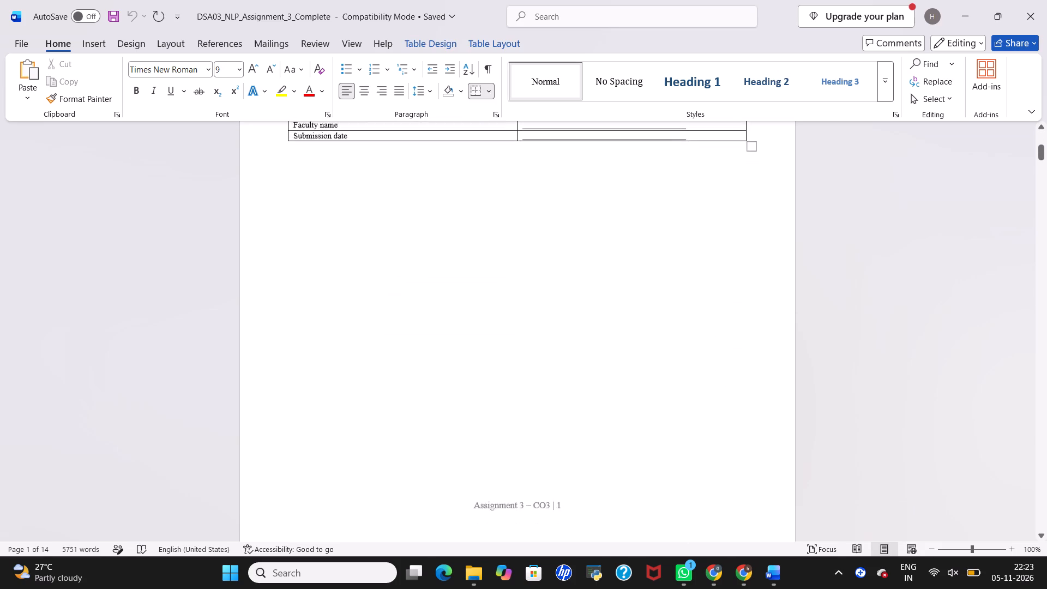
scroll(495, 490, down, 7)
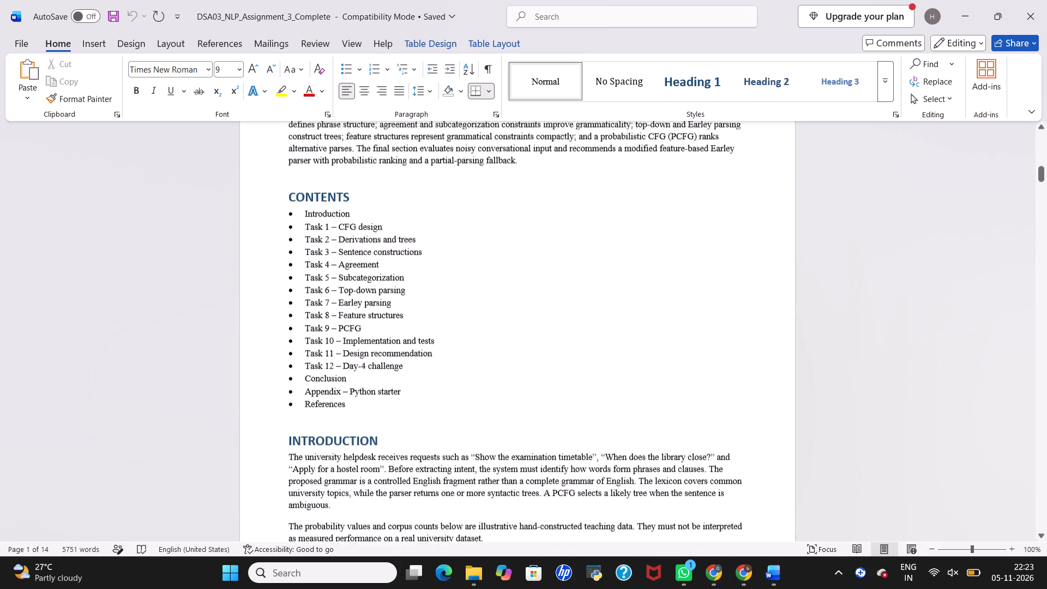
scroll(495, 490, down, 2)
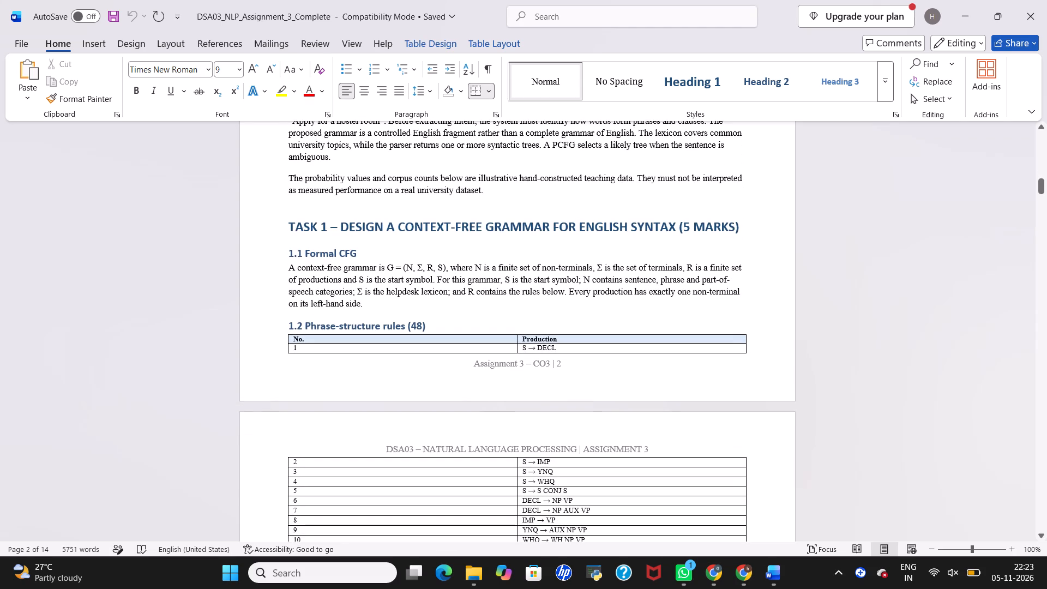
scroll(495, 490, down, 7)
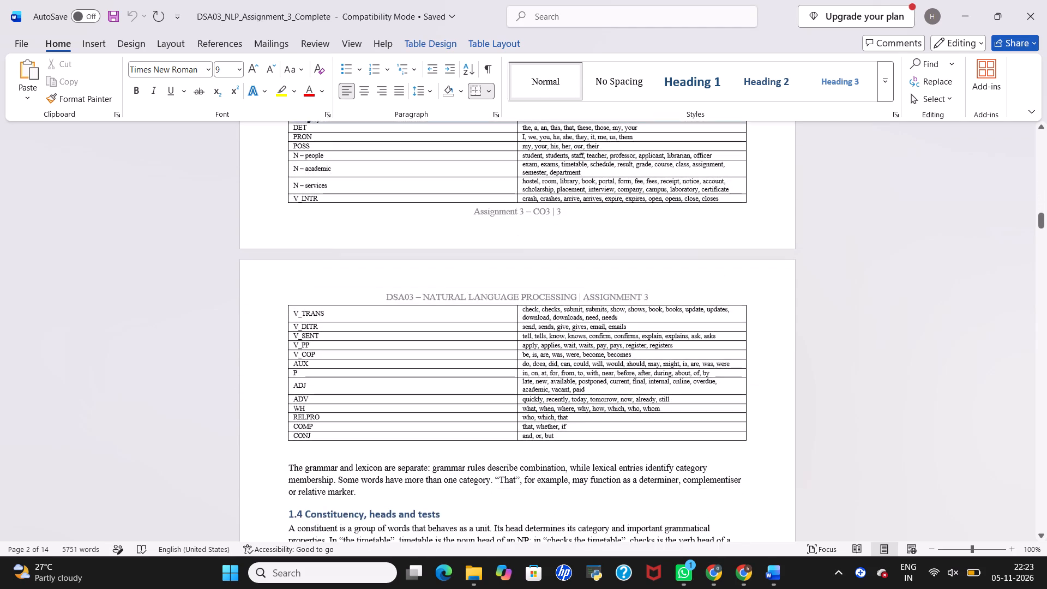
scroll(495, 490, right, 1)
scroll(495, 490, down, 1)
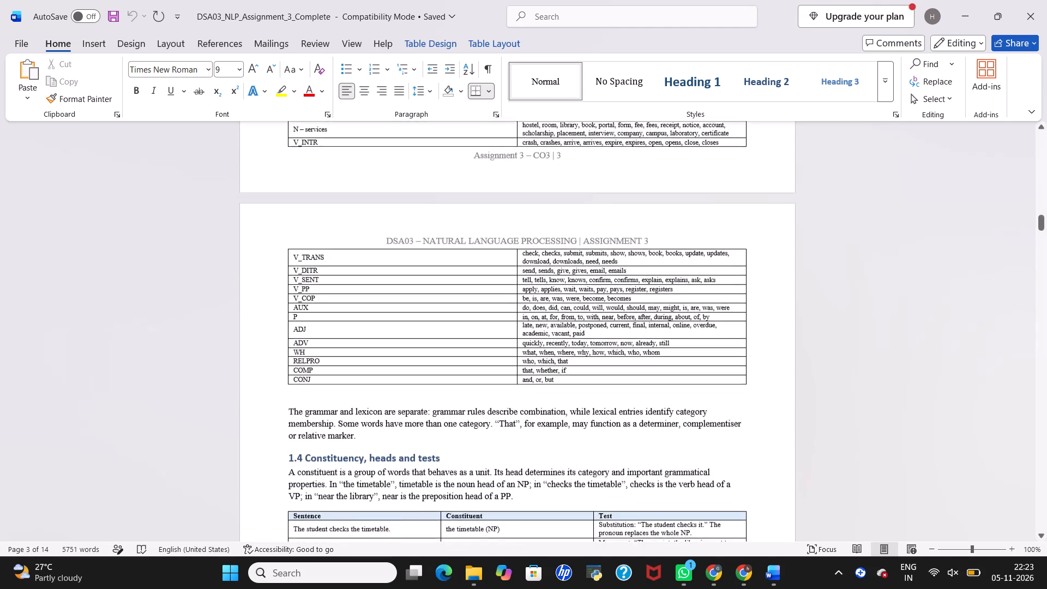
scroll(495, 490, down, 4)
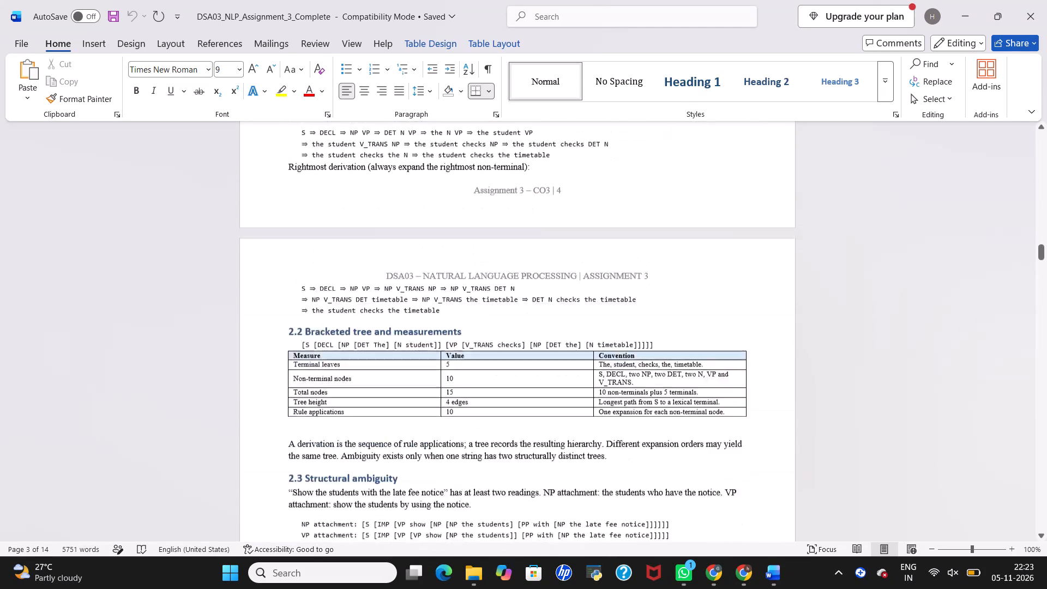
scroll(495, 490, down, 5)
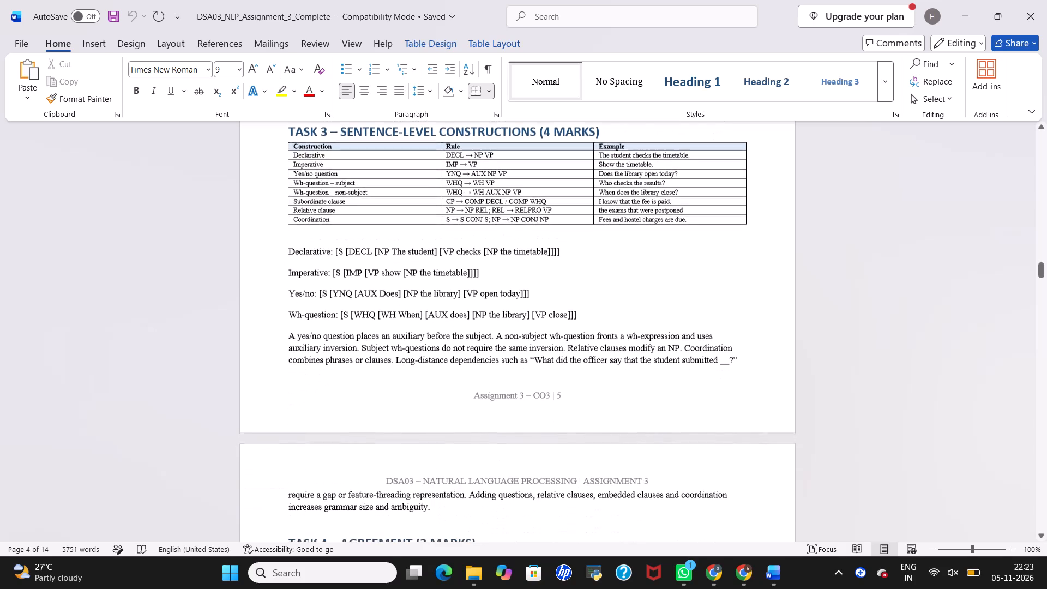
scroll(495, 490, up, 1)
scroll(495, 490, down, 2)
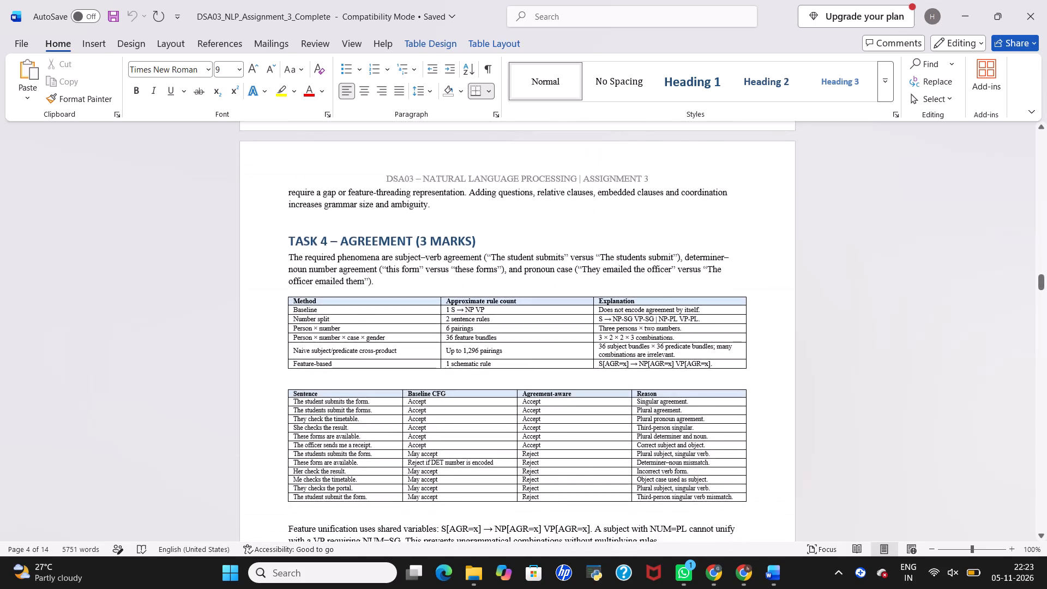
scroll(495, 490, down, 3)
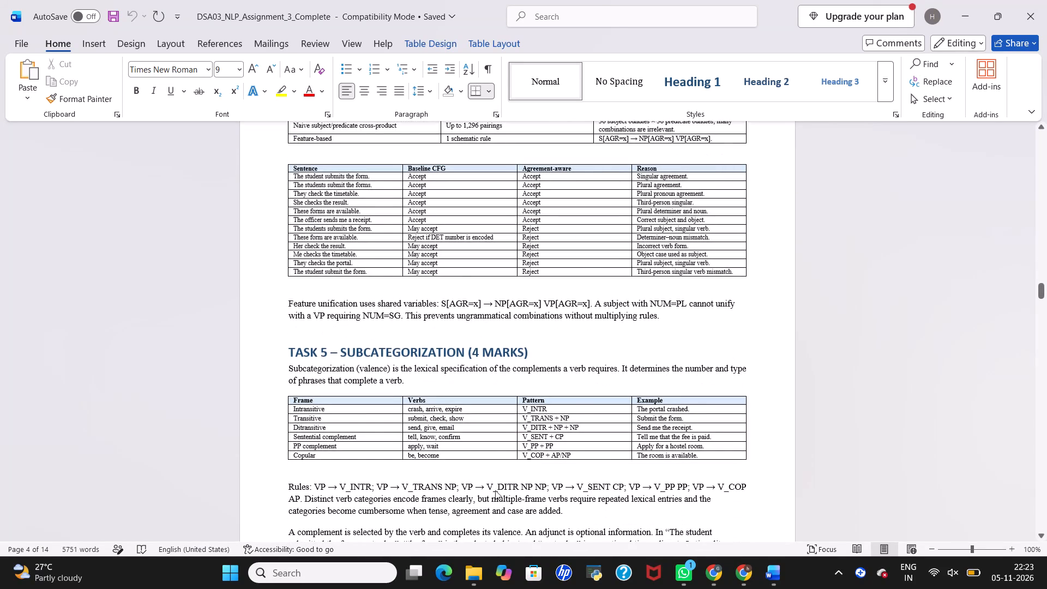
scroll(495, 490, down, 1)
scroll(495, 490, up, 1)
scroll(495, 490, down, 1)
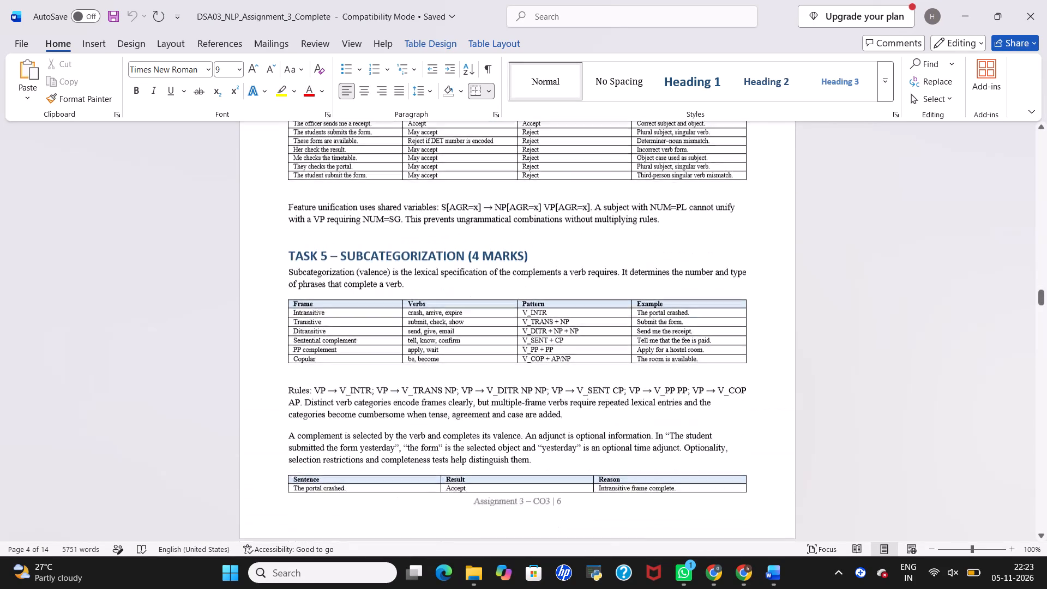
scroll(495, 490, down, 2)
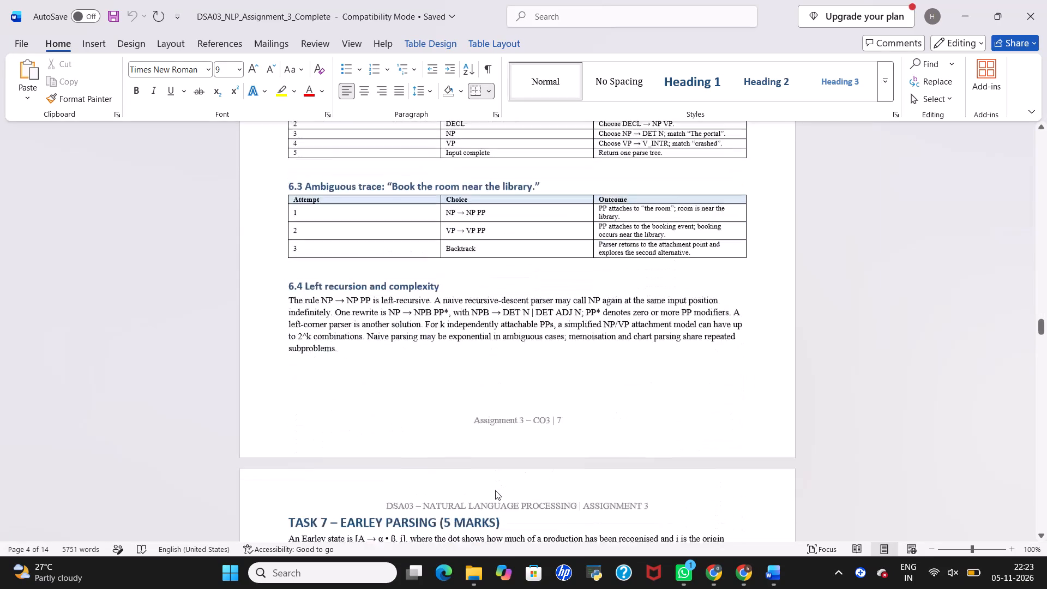
scroll(495, 490, down, 1)
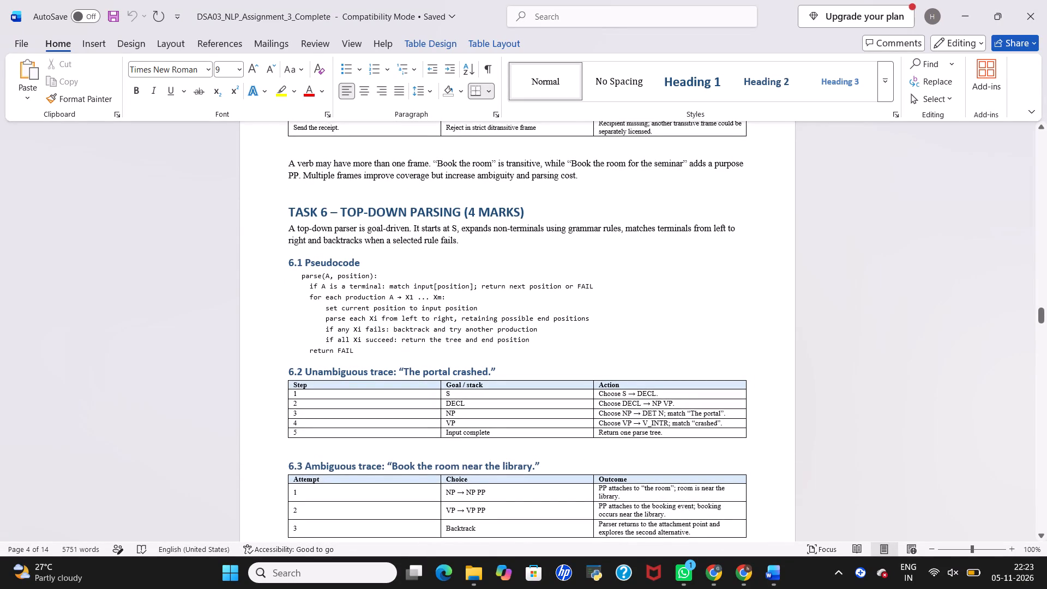
Narrow the Step column of the table under 6.2 Unambiguous trace, giving the space to the Goal / stack column.
drag(440, 413, 341, 411)
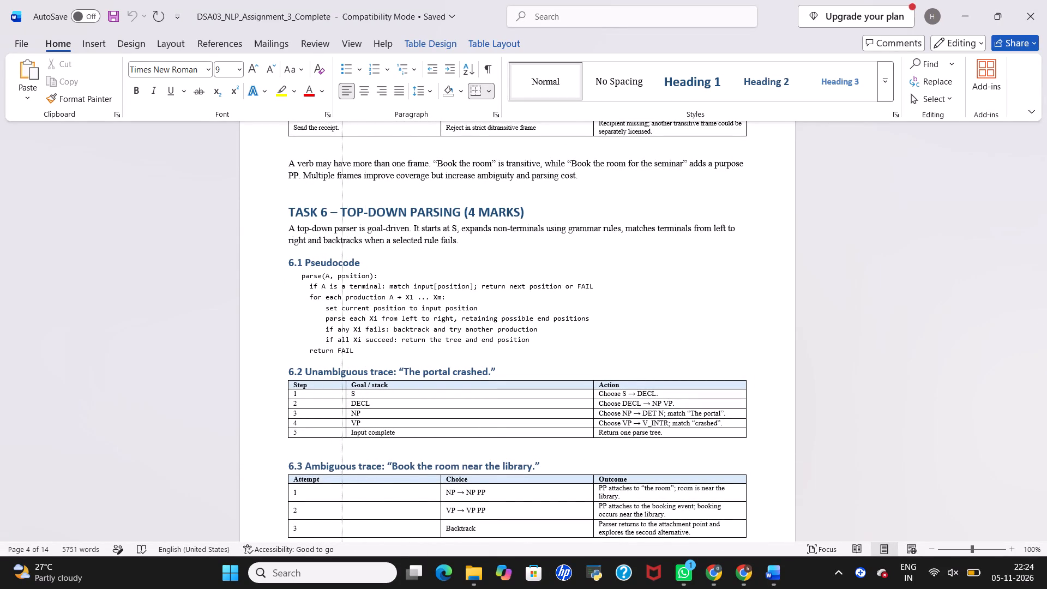
drag(341, 411, 342, 411)
Examine the entire Assignment-3 document from the Abstract through the References, checking the tables, headings and page layout.
scroll(573, 402, down, 3)
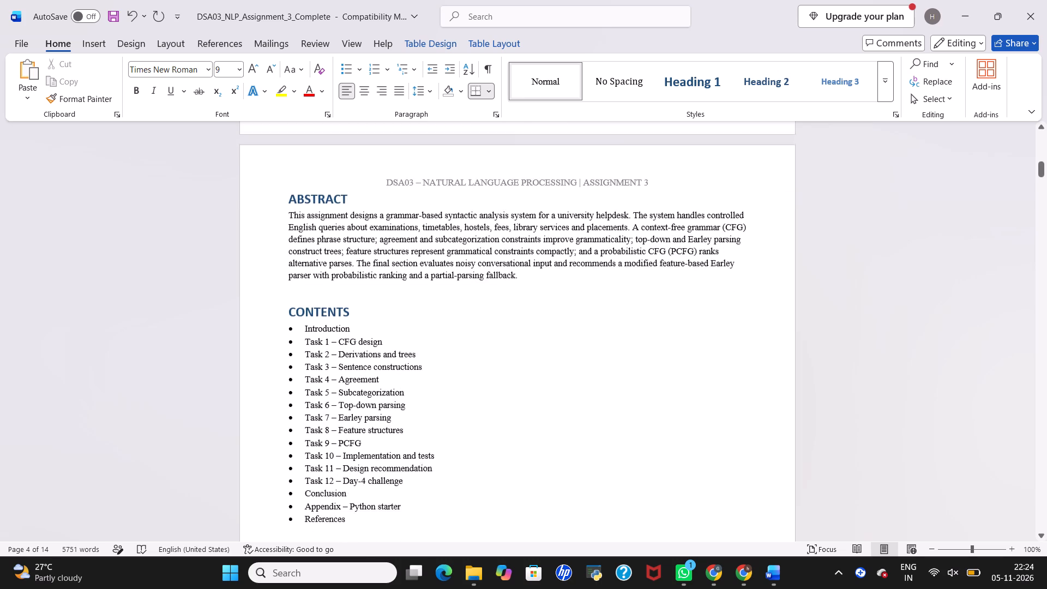
scroll(573, 402, down, 6)
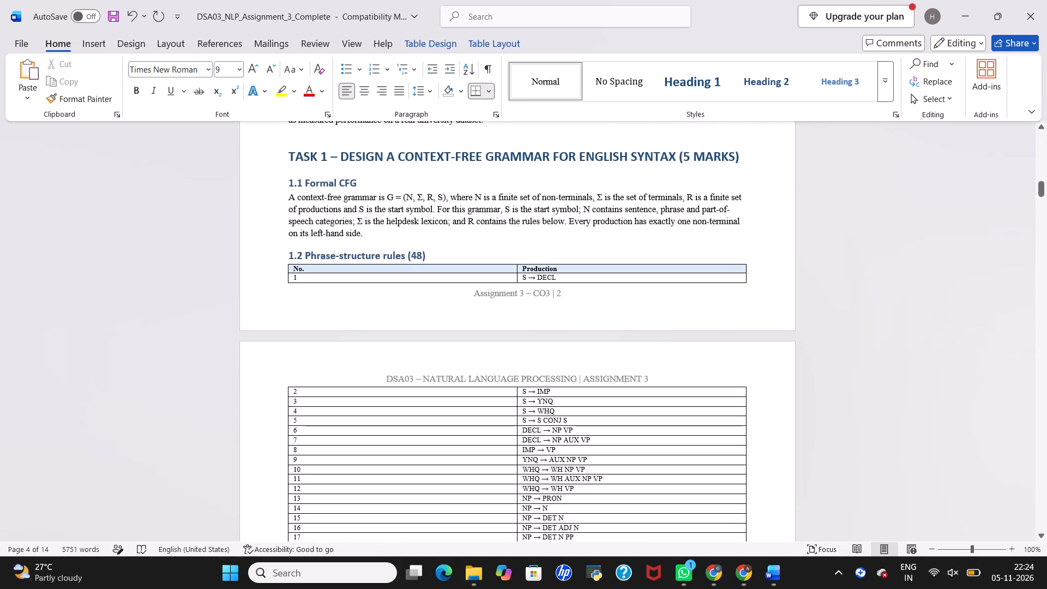
scroll(567, 364, down, 4)
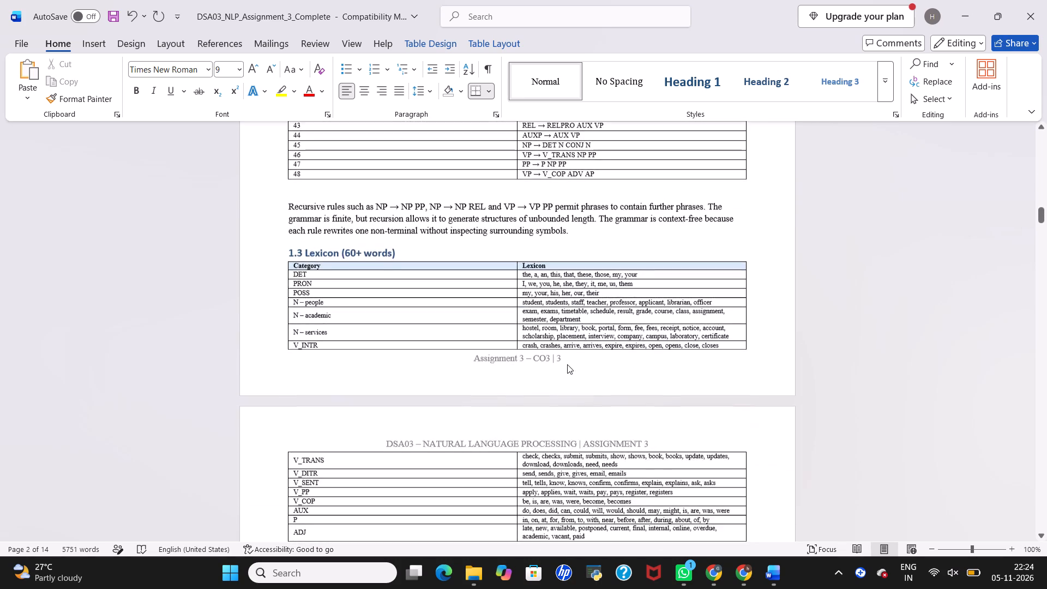
scroll(567, 364, down, 3)
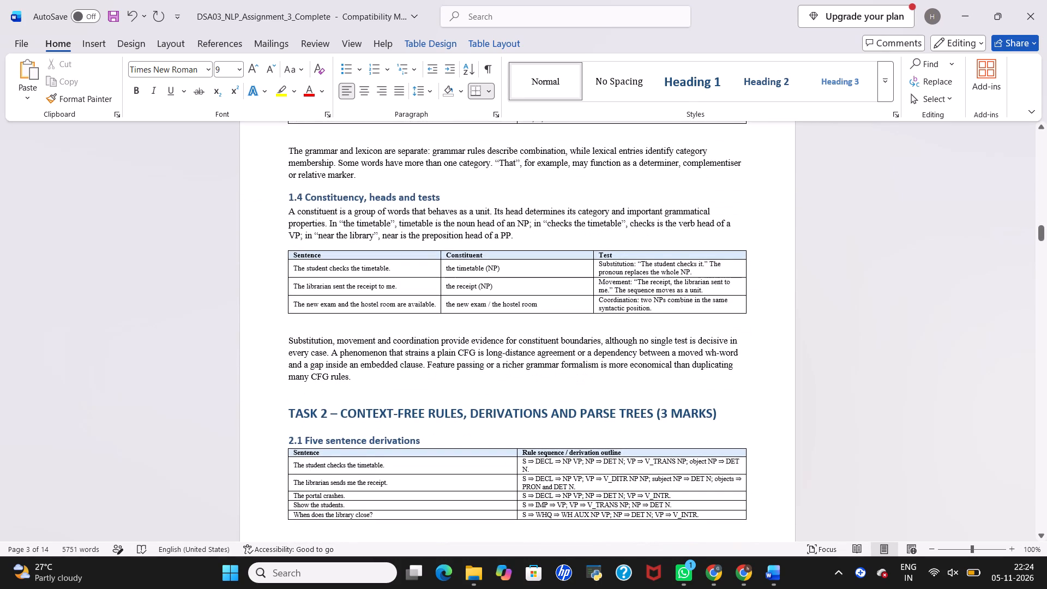
scroll(567, 364, down, 4)
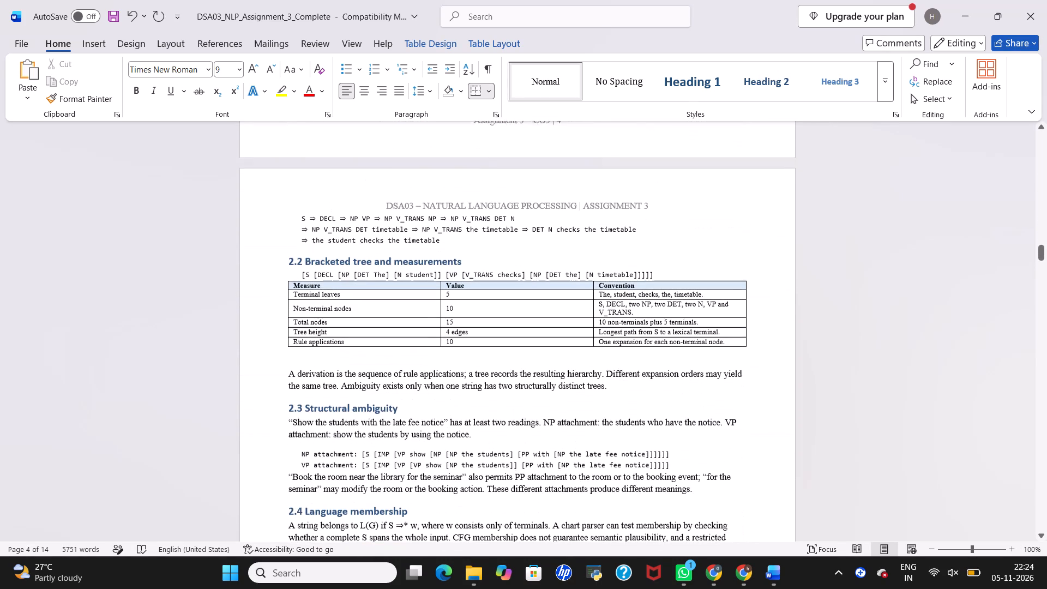
scroll(567, 364, down, 5)
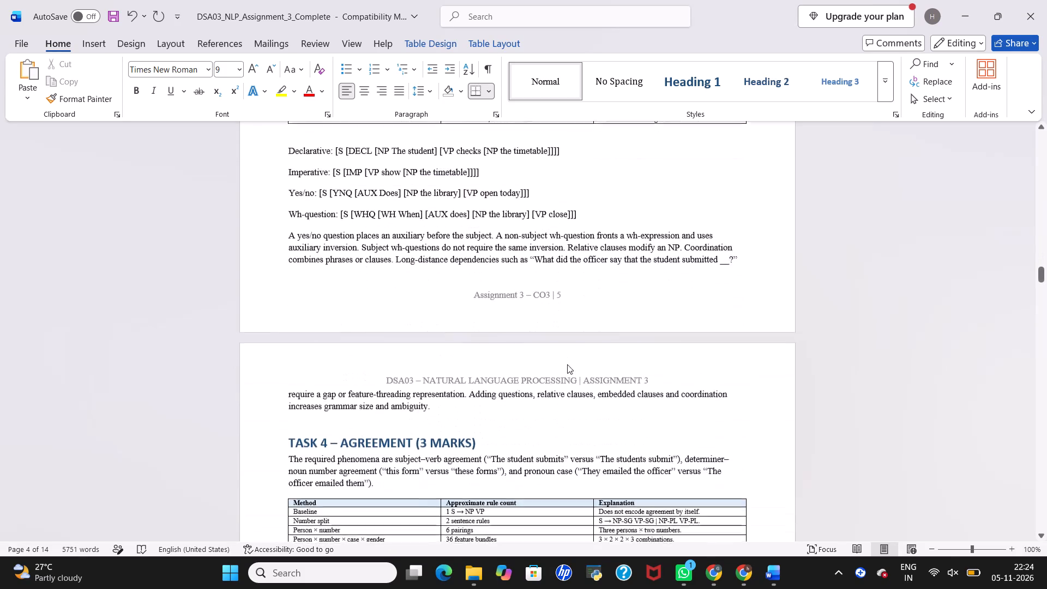
scroll(567, 364, down, 5)
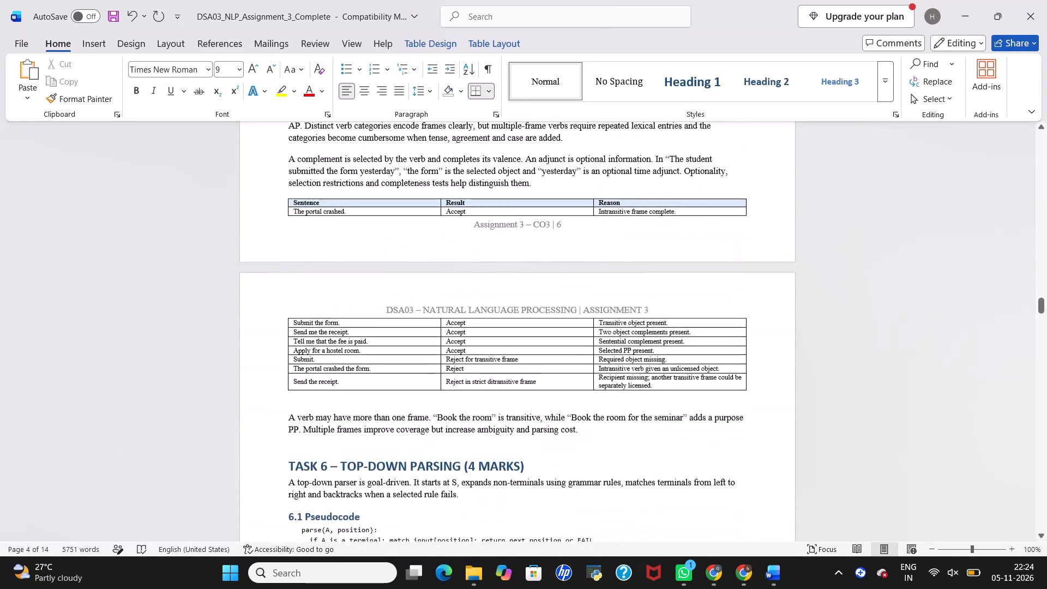
scroll(567, 364, down, 2)
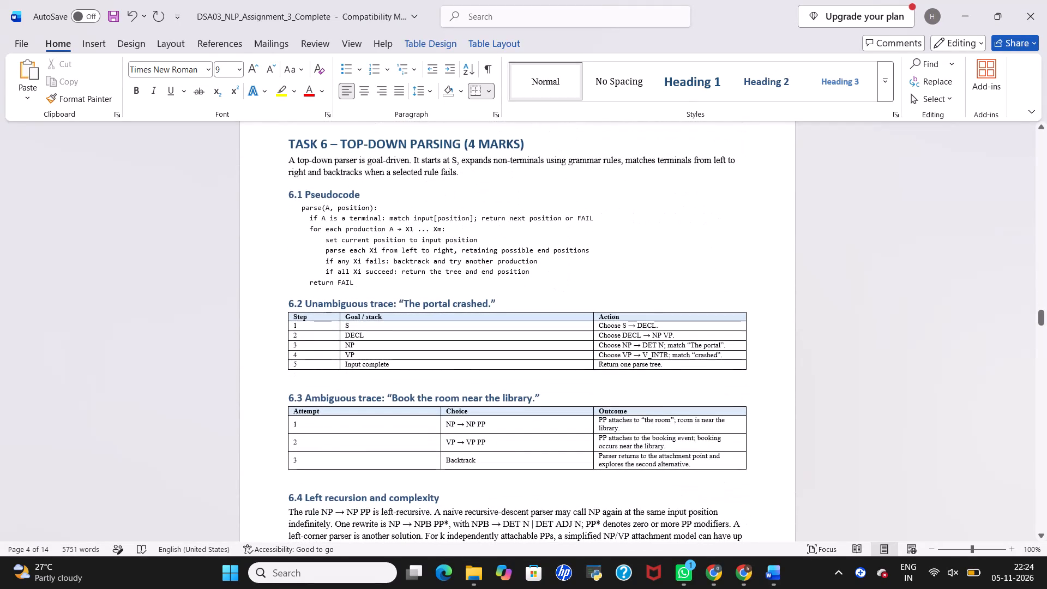
scroll(567, 364, down, 5)
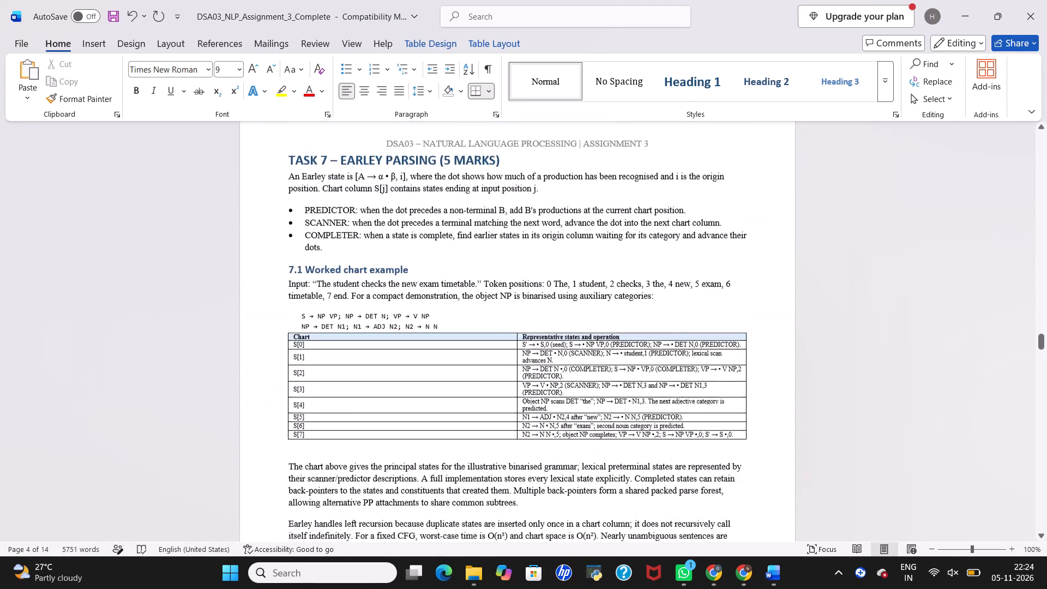
scroll(567, 364, down, 8)
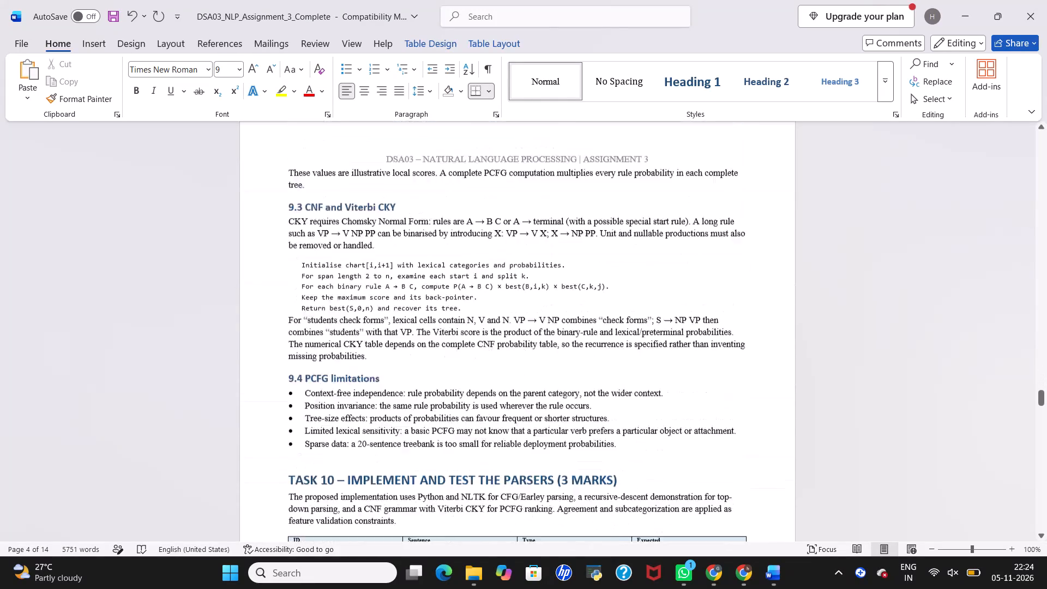
scroll(567, 364, down, 6)
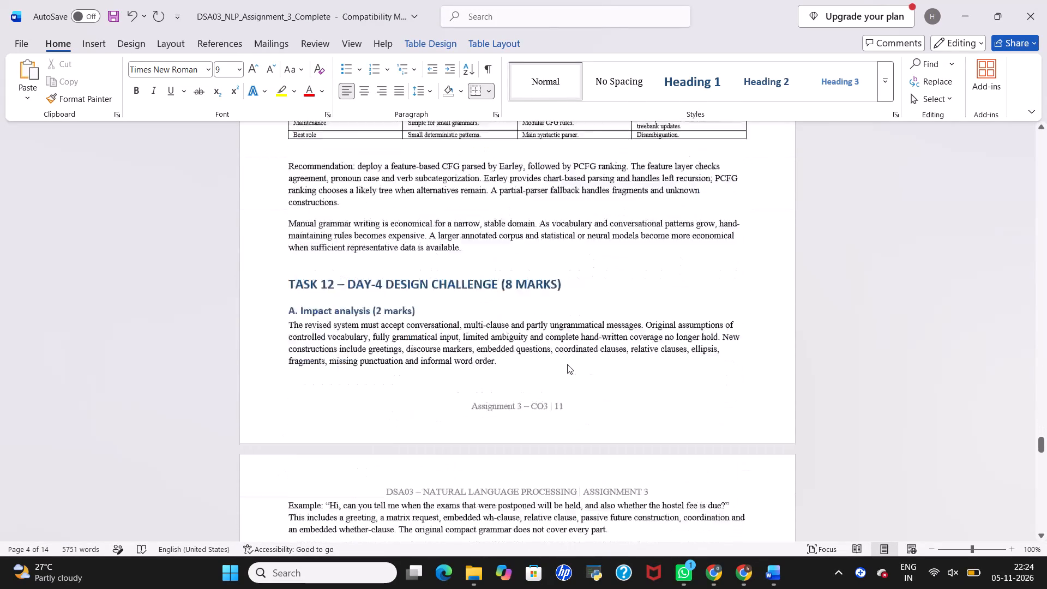
scroll(567, 364, down, 2)
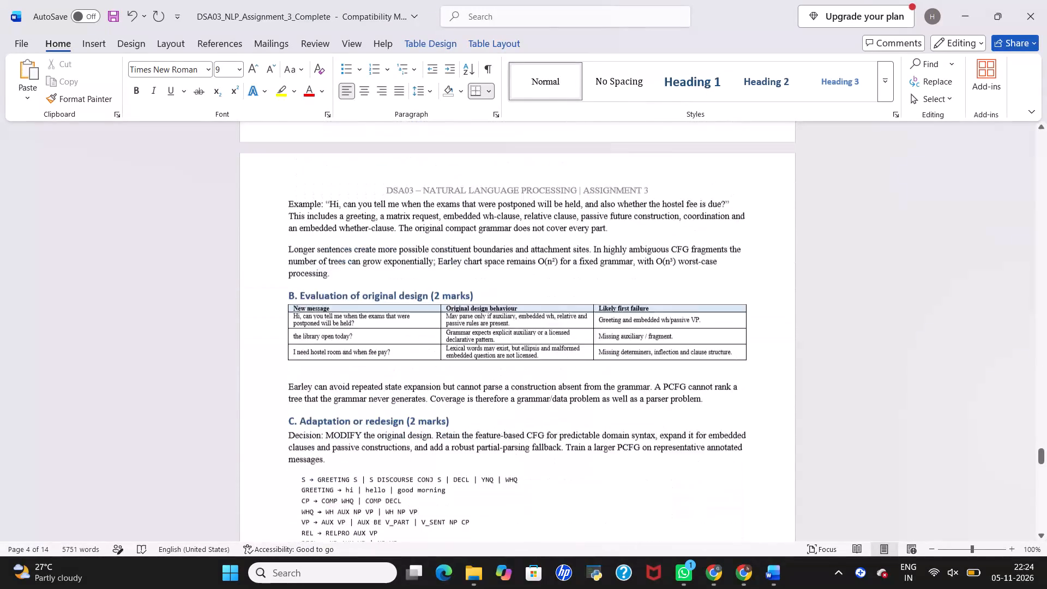
scroll(567, 364, down, 6)
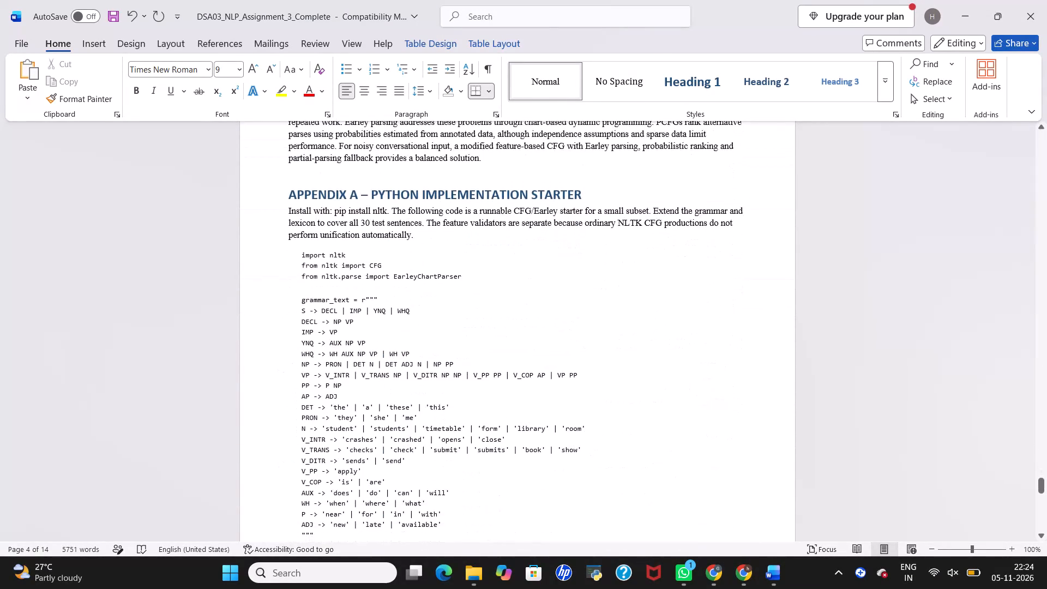
scroll(567, 364, down, 9)
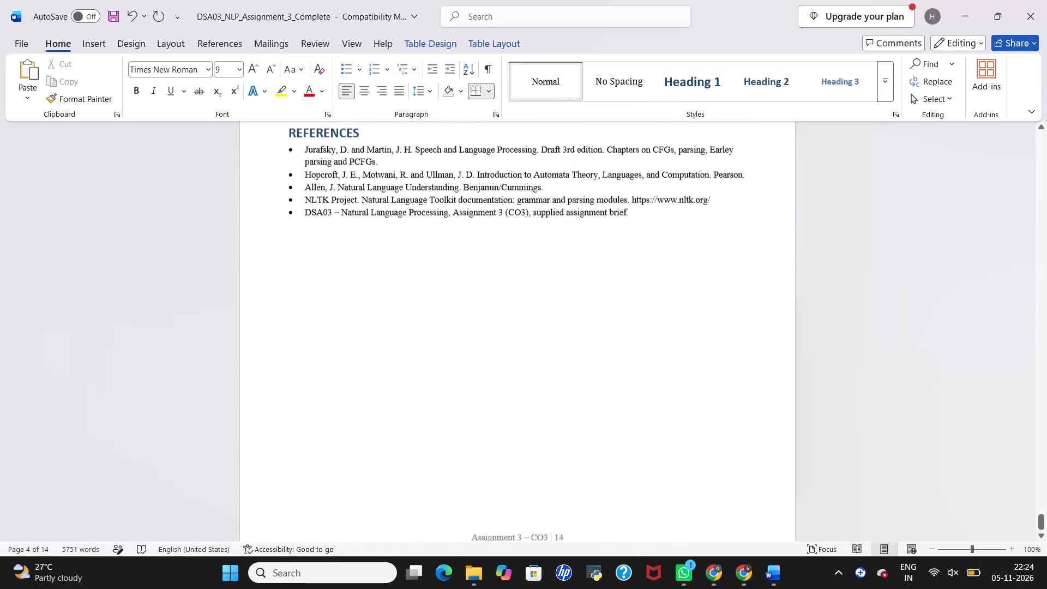
scroll(567, 364, down, 10)
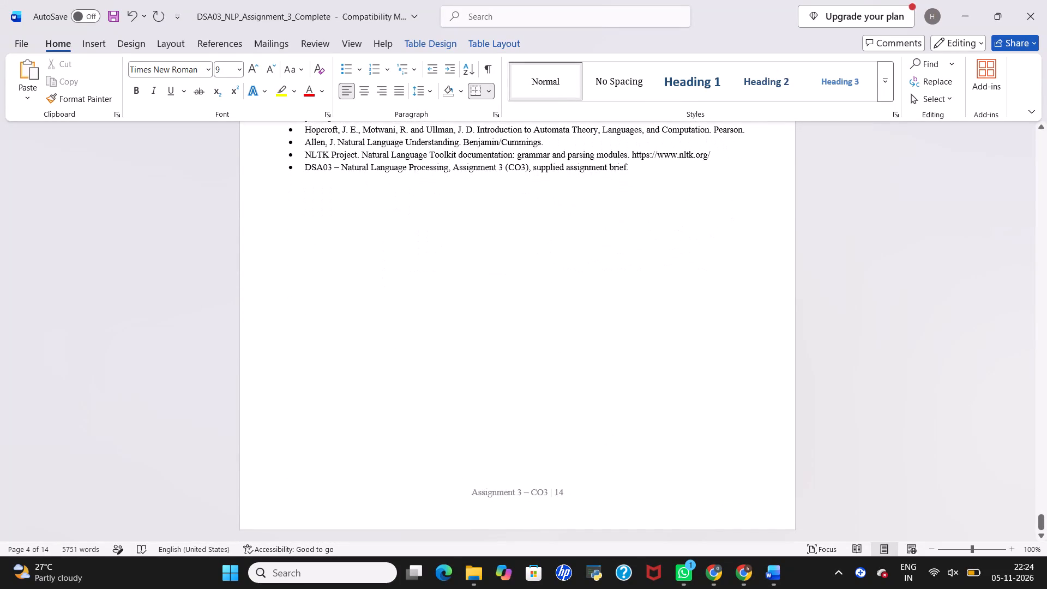
scroll(475, 279, up, 2)
scroll(475, 279, down, 15)
scroll(475, 279, down, 12)
Delete the "Assignment 3 – CO3" footer text together with its page number, starting from the cover page, and leave footer editing.
scroll(475, 279, up, 20)
scroll(475, 279, up, 20)
scroll(475, 279, up, 20)
scroll(475, 279, up, 17)
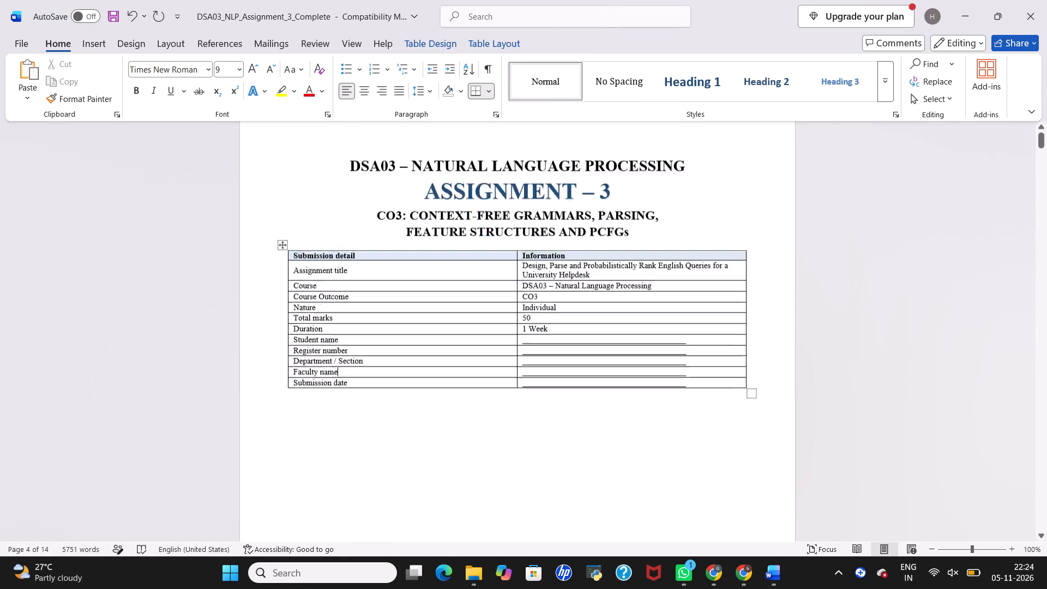
scroll(475, 279, up, 1)
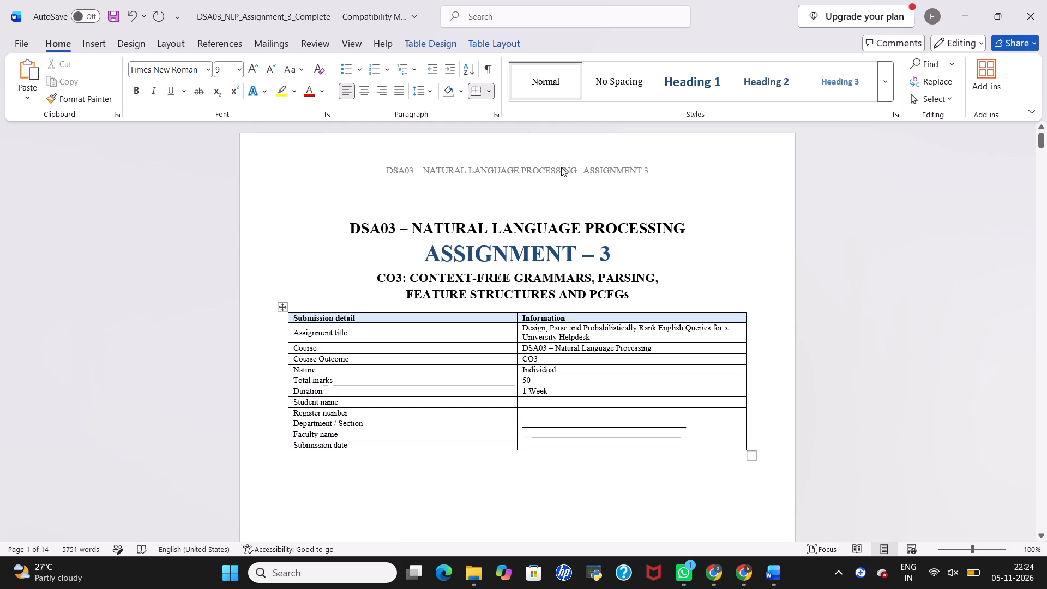
click(561, 167)
click(547, 165)
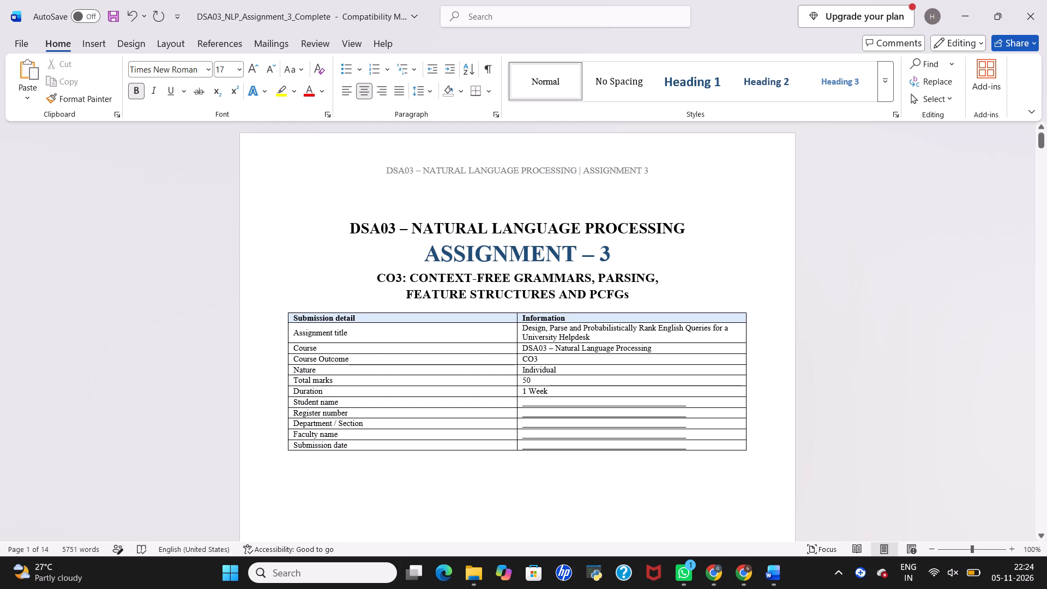
scroll(594, 432, down, 3)
scroll(542, 453, right, 1)
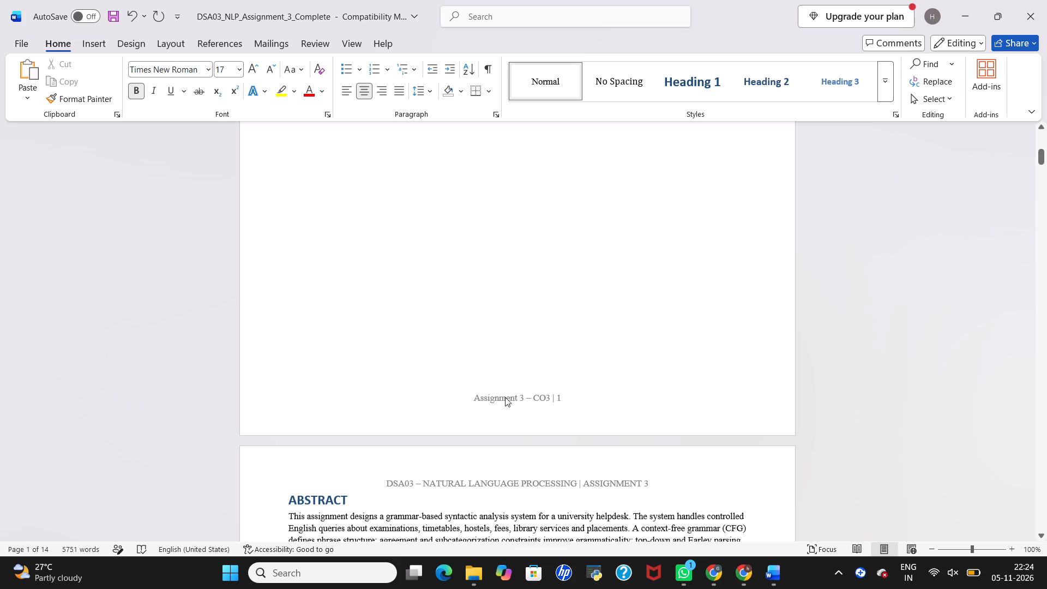
double_click(505, 397)
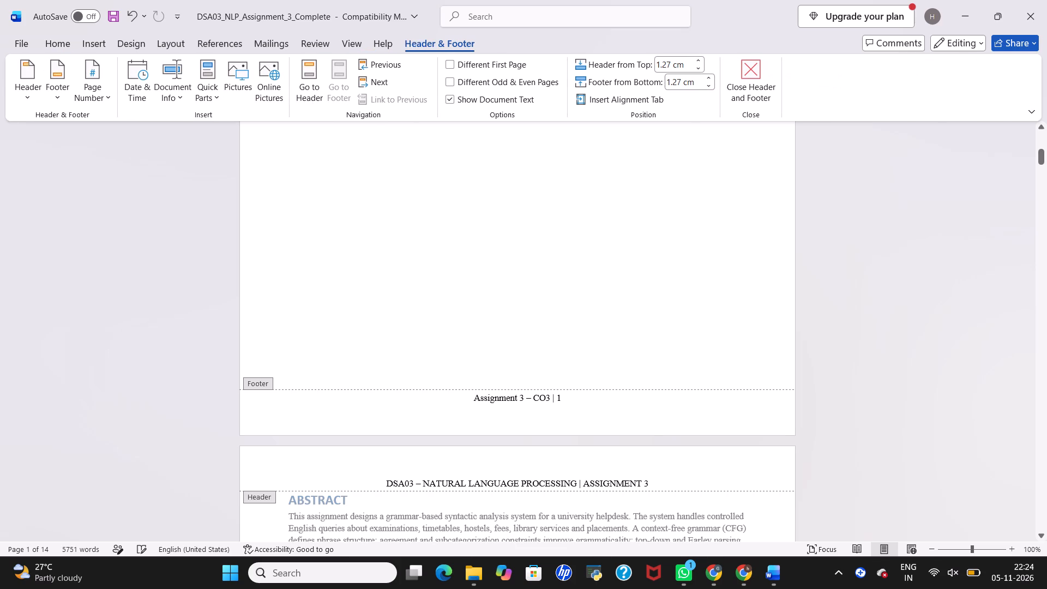
click(267, 382)
drag(475, 399, 577, 400)
key(BackSpace)
double_click(845, 335)
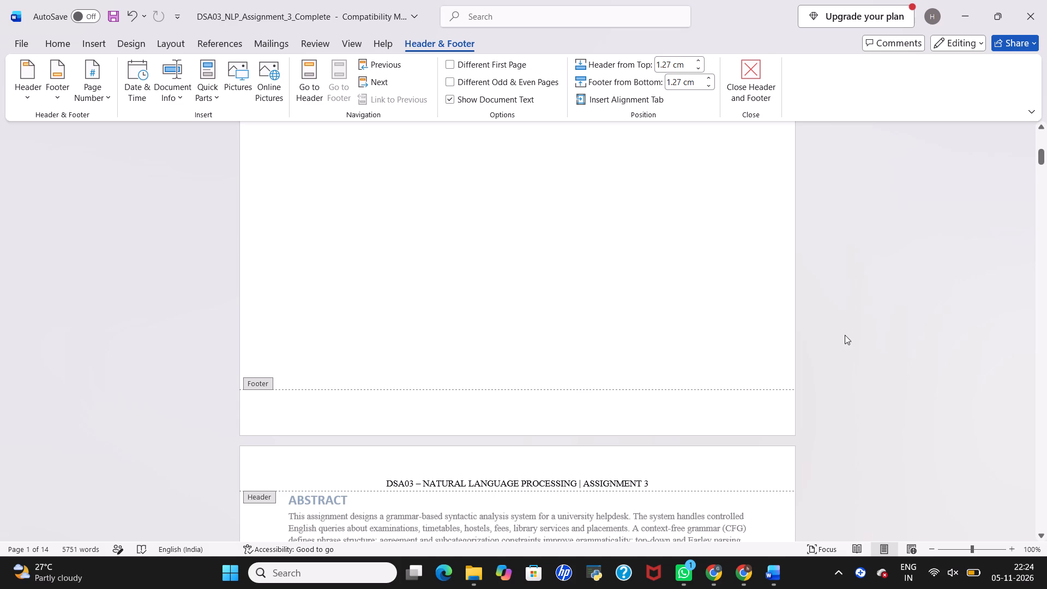
Delete the header text "DSA03 – NATURAL LANGUAGE PROCESSING | ASSIGNMENT 3" on the cover page and return to the document body.
scroll(614, 314, up, 10)
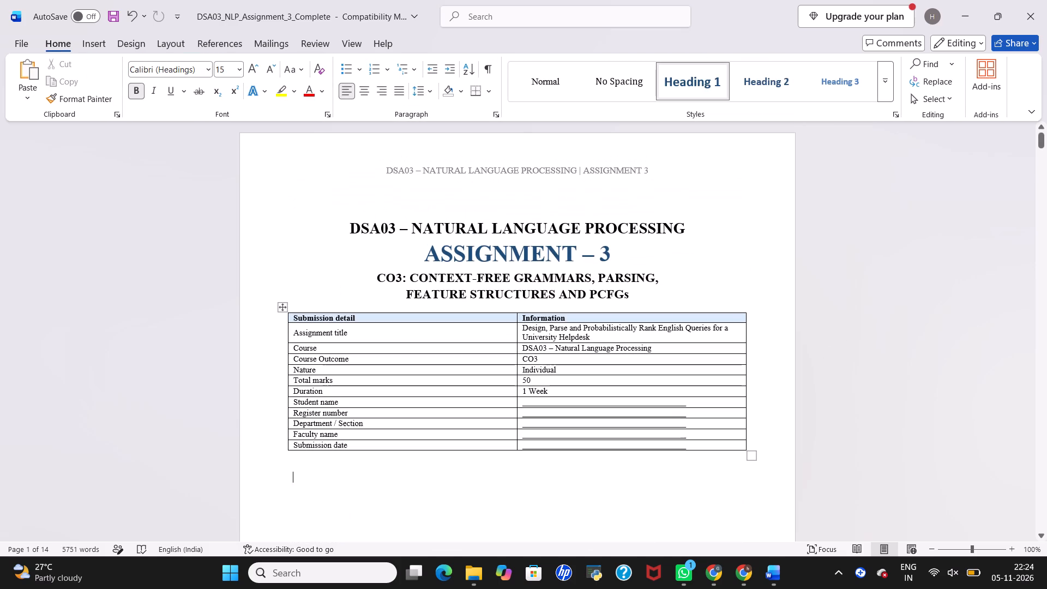
double_click(537, 169)
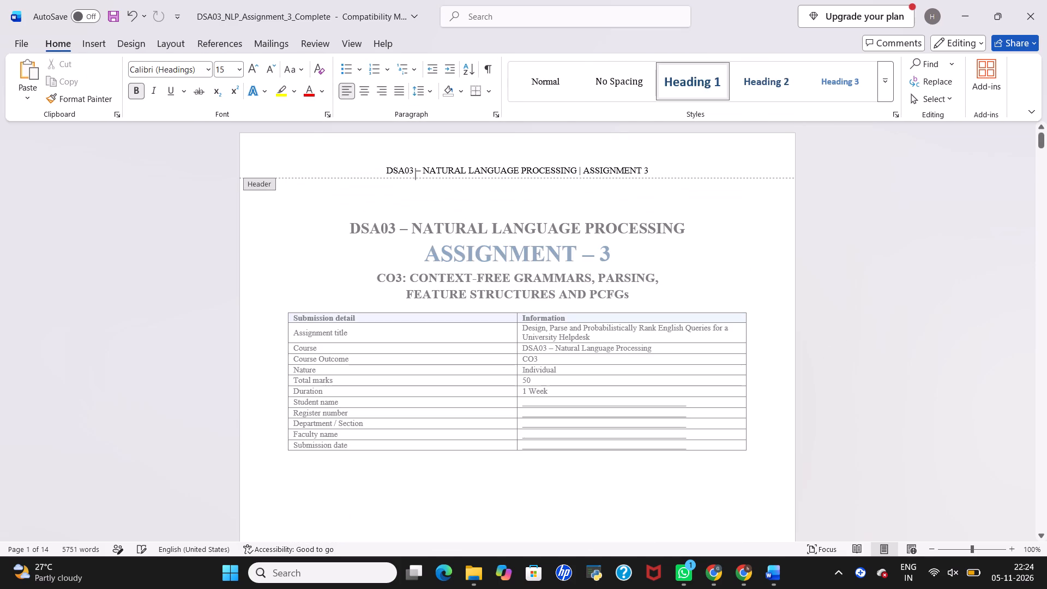
drag(388, 166, 585, 165)
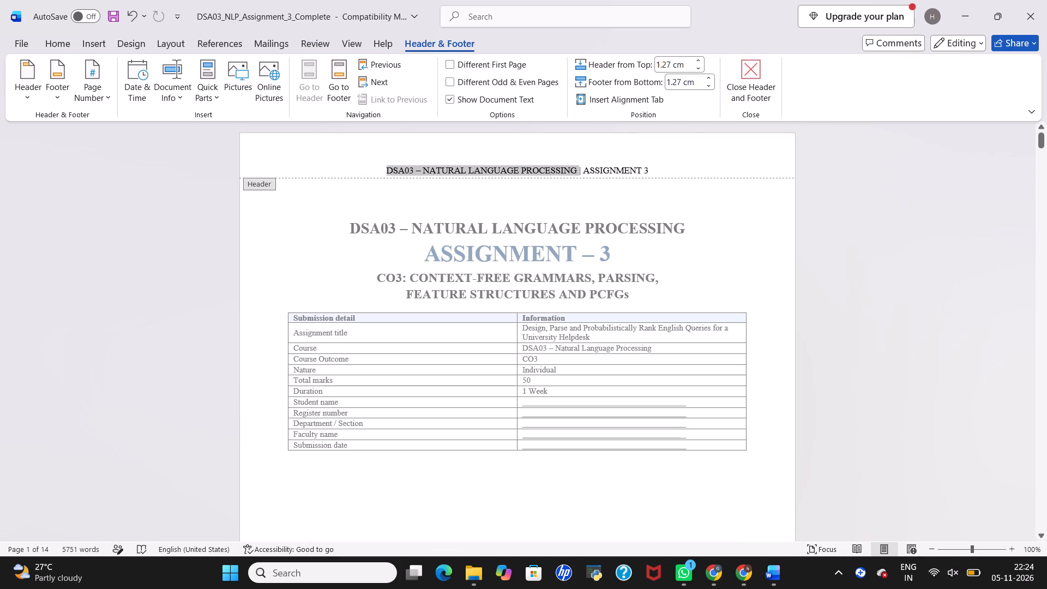
drag(585, 165, 648, 169)
key(BackSpace)
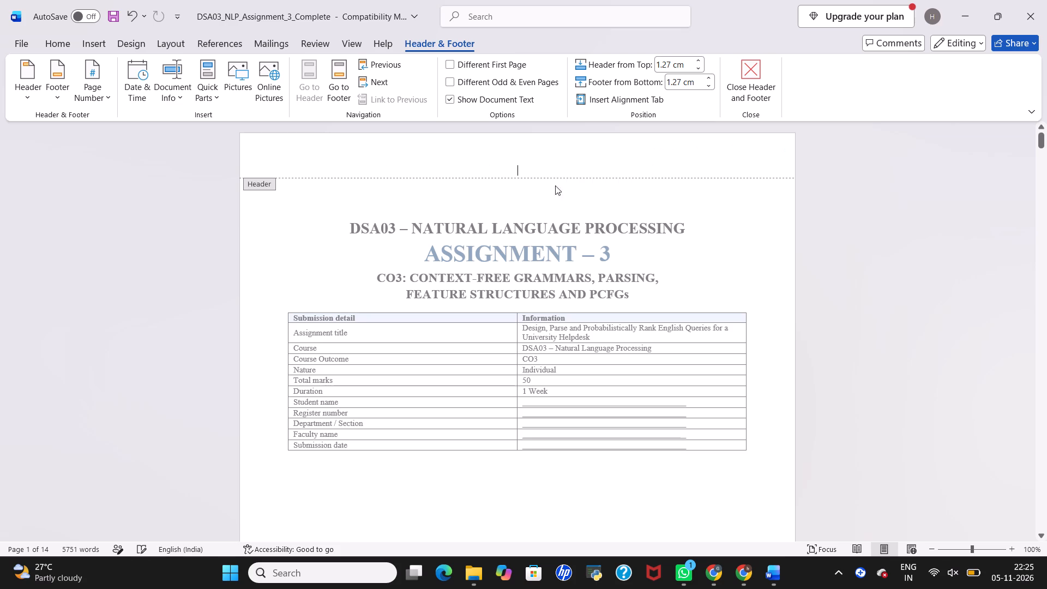
double_click(996, 213)
Examine the pages from the Abstract to Task 2, checking the font and size of the derivation lines and paragraphs through section 2.3.
scroll(570, 389, down, 6)
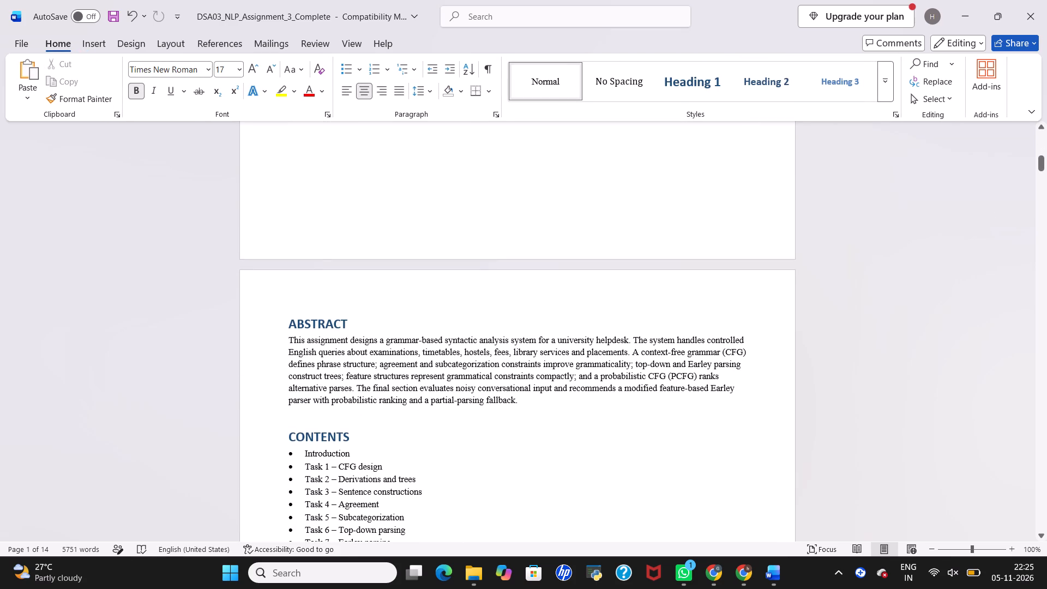
scroll(524, 376, down, 4)
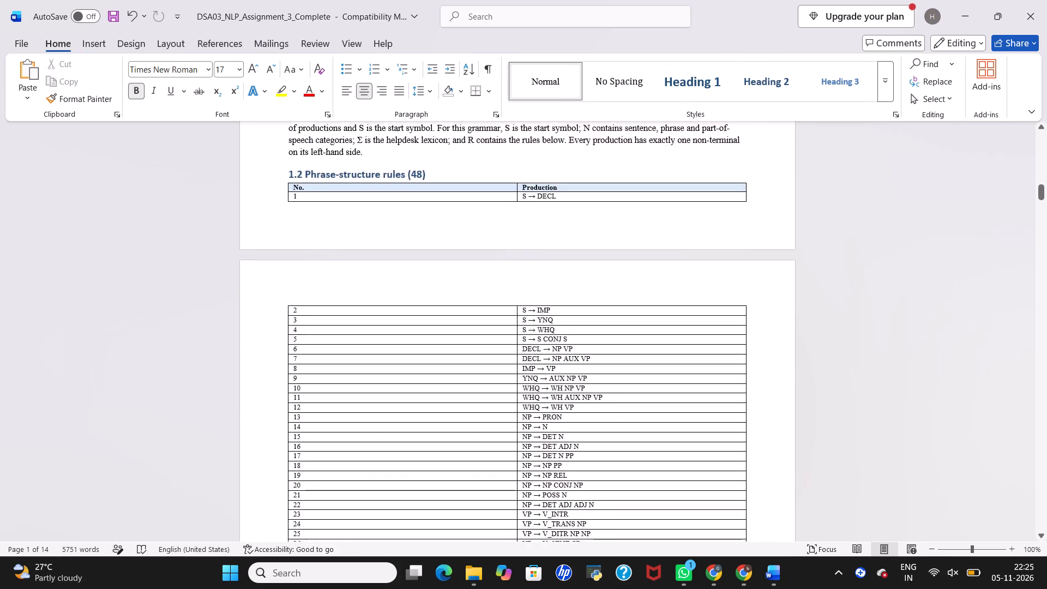
scroll(524, 376, down, 6)
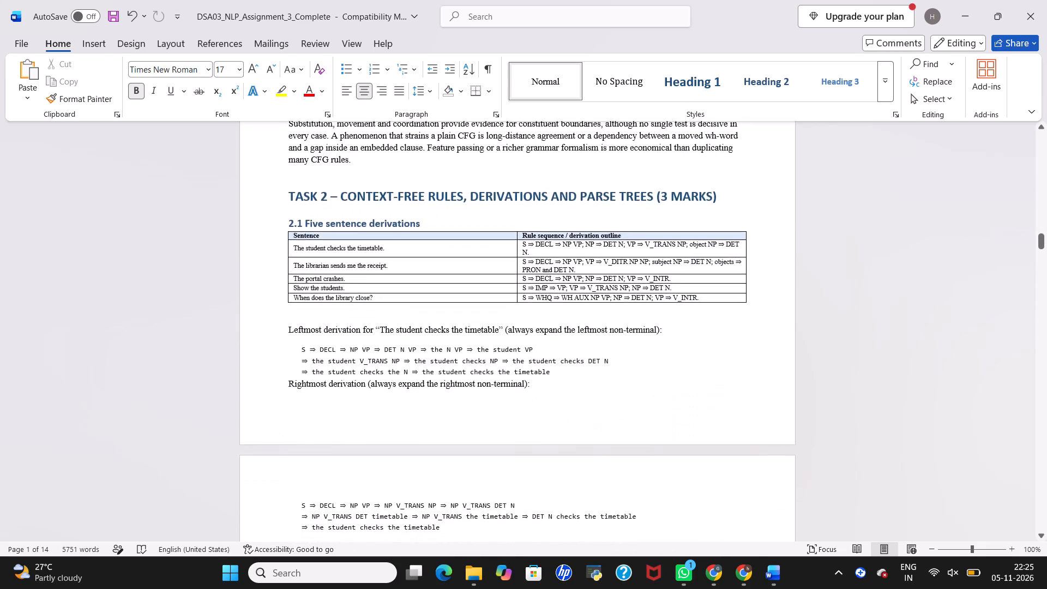
scroll(524, 376, down, 3)
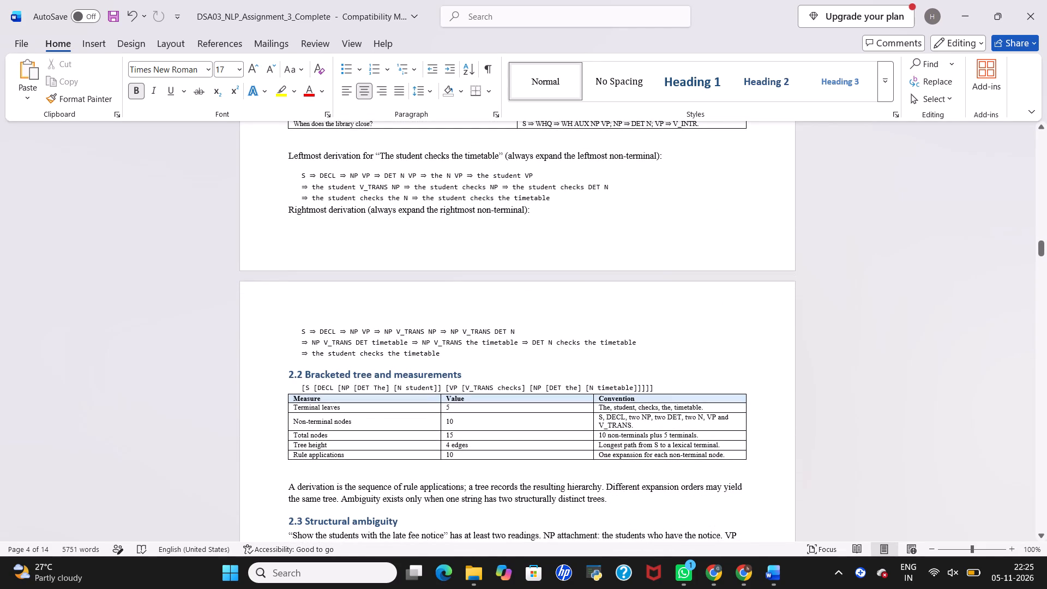
click(522, 345)
click(511, 342)
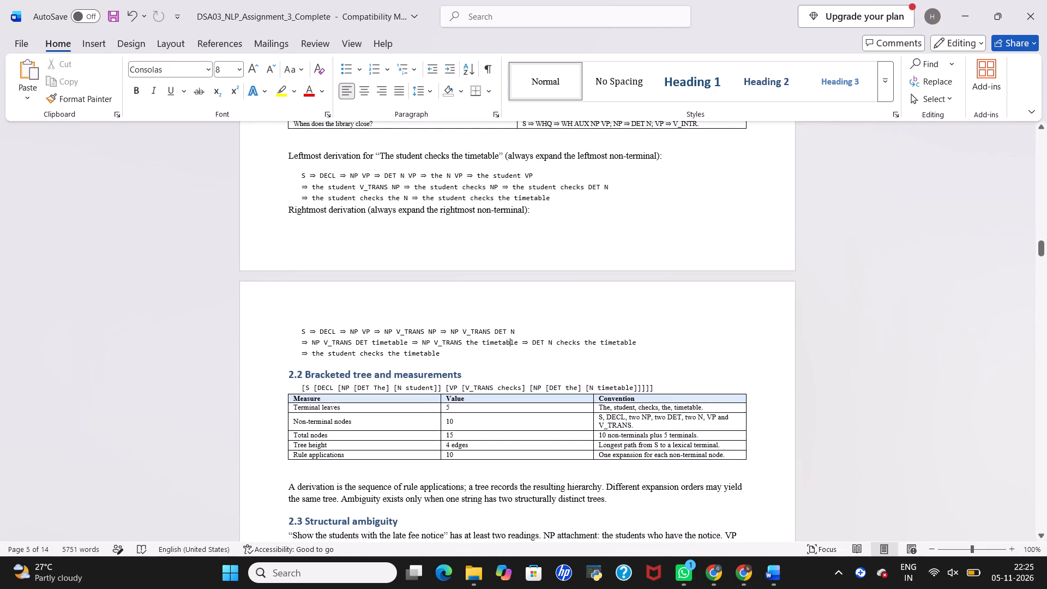
click(504, 388)
scroll(504, 388, down, 1)
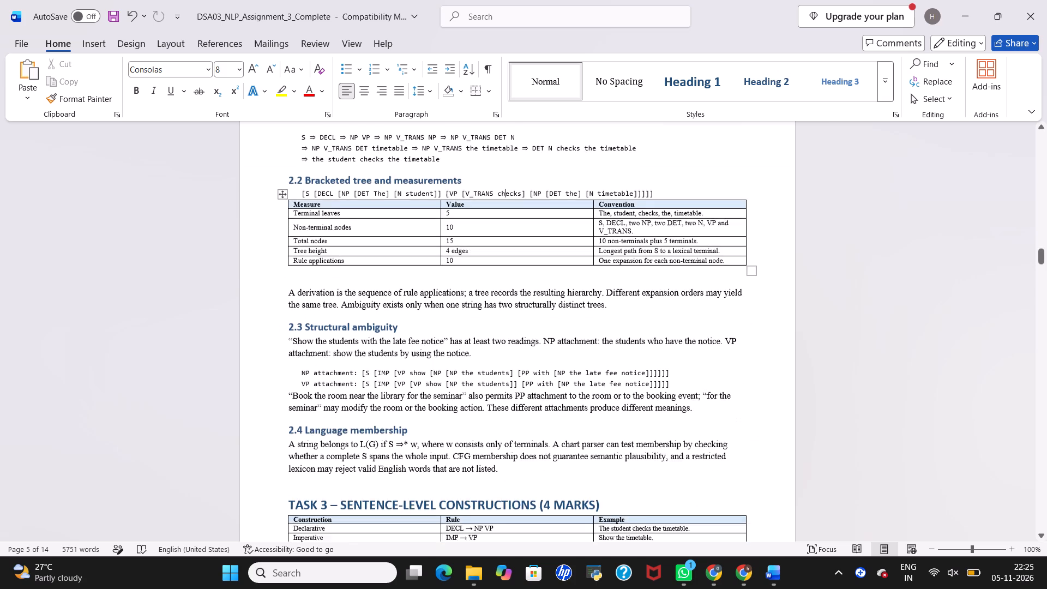
scroll(504, 388, down, 1)
click(509, 283)
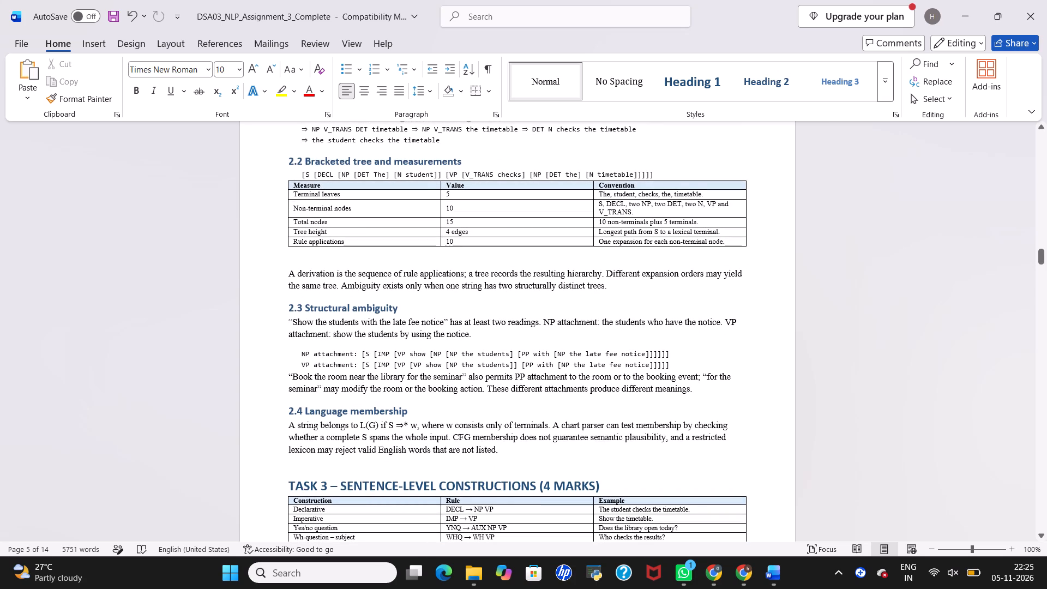
click(508, 276)
click(387, 274)
click(456, 320)
click(473, 322)
click(479, 386)
click(520, 372)
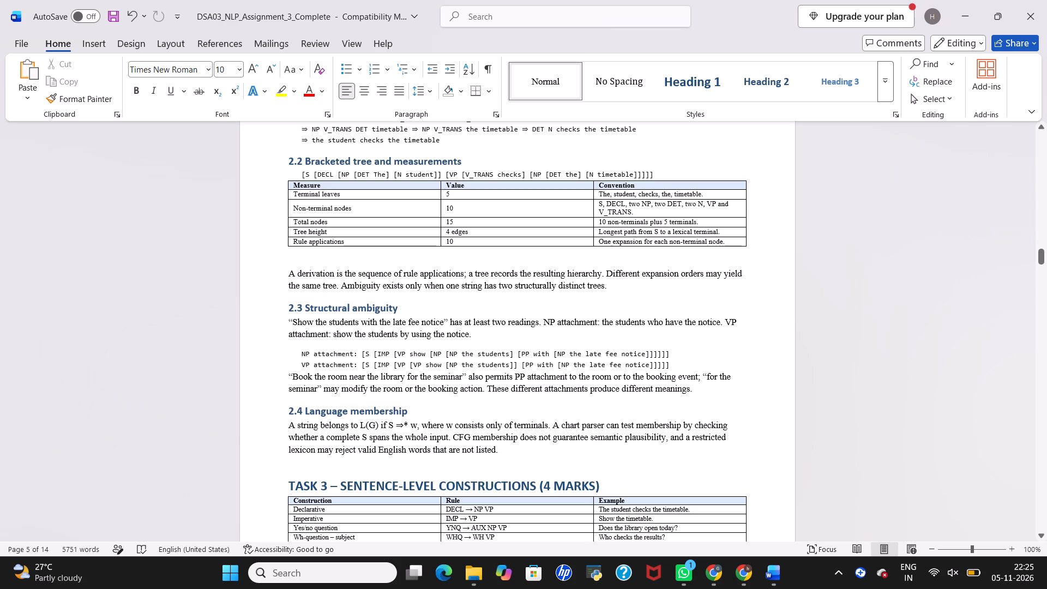
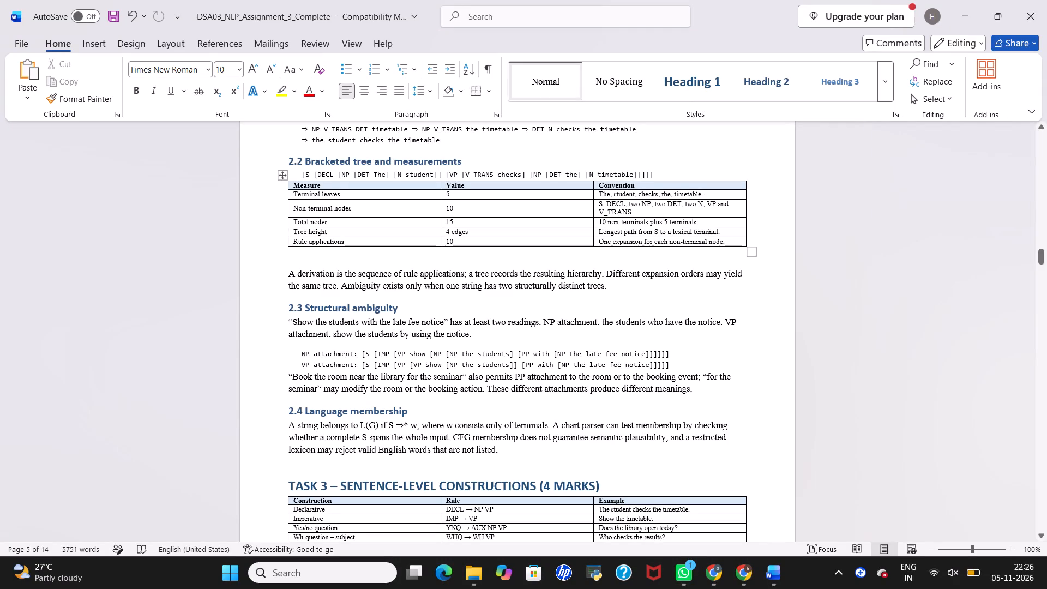
Narrow the Measure and Value columns of the section 2.2 table, widening Convention so each of its entries fits on one line.
drag(439, 206, 416, 208)
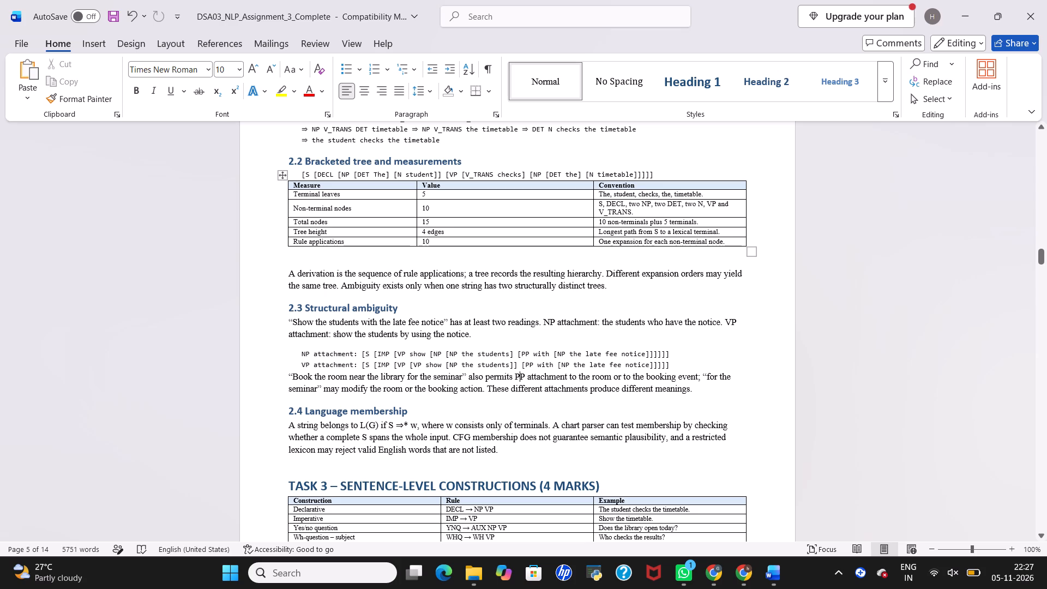
drag(593, 208, 540, 208)
click(875, 274)
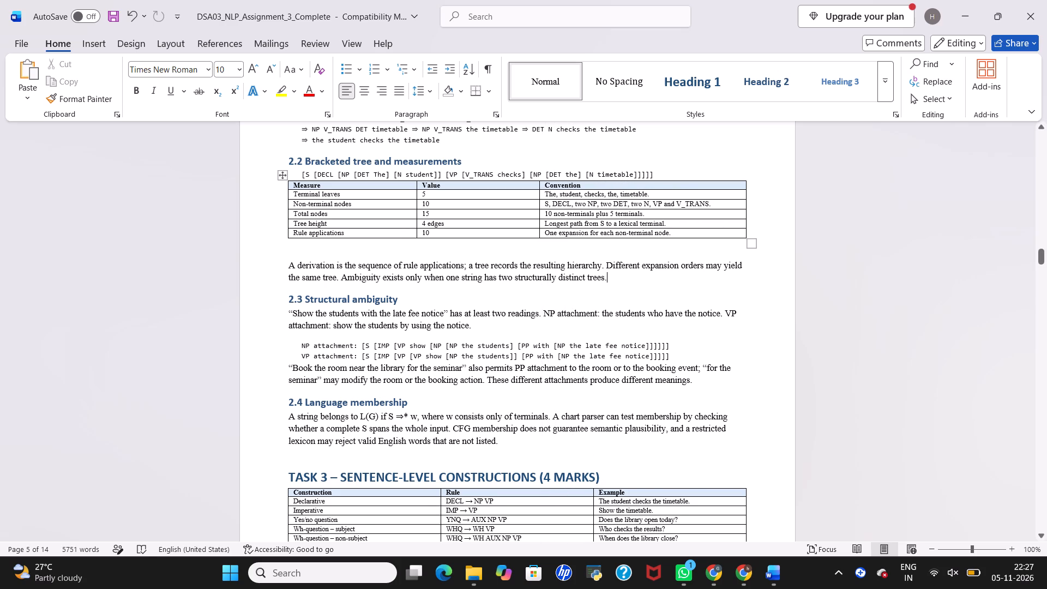
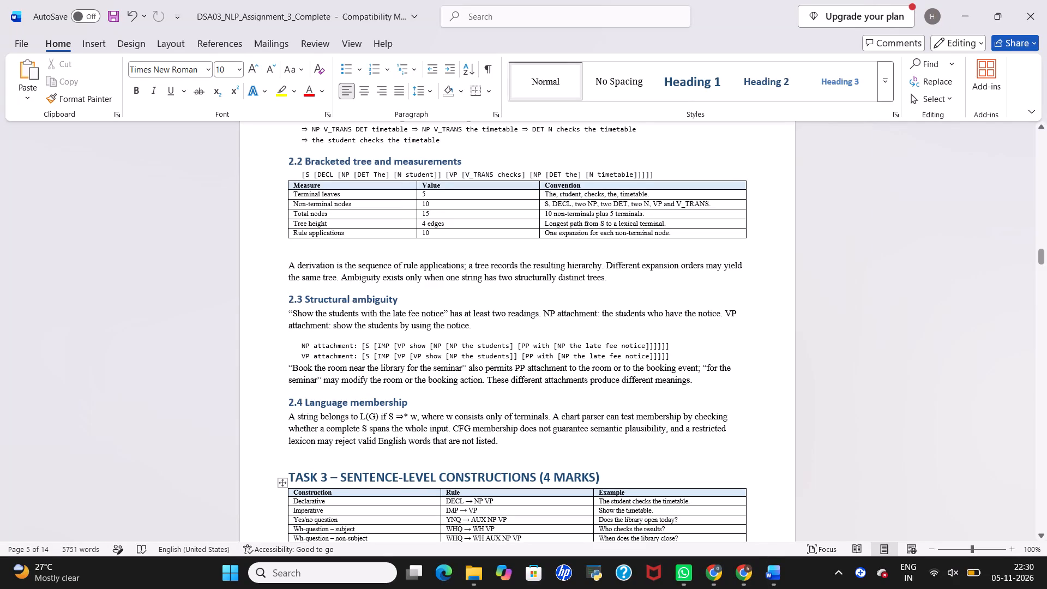
Copy everything from the TASK 1 heading through section D, Evidence-based defence, stopping before the CONCLUSION heading.
scroll(613, 411, up, 15)
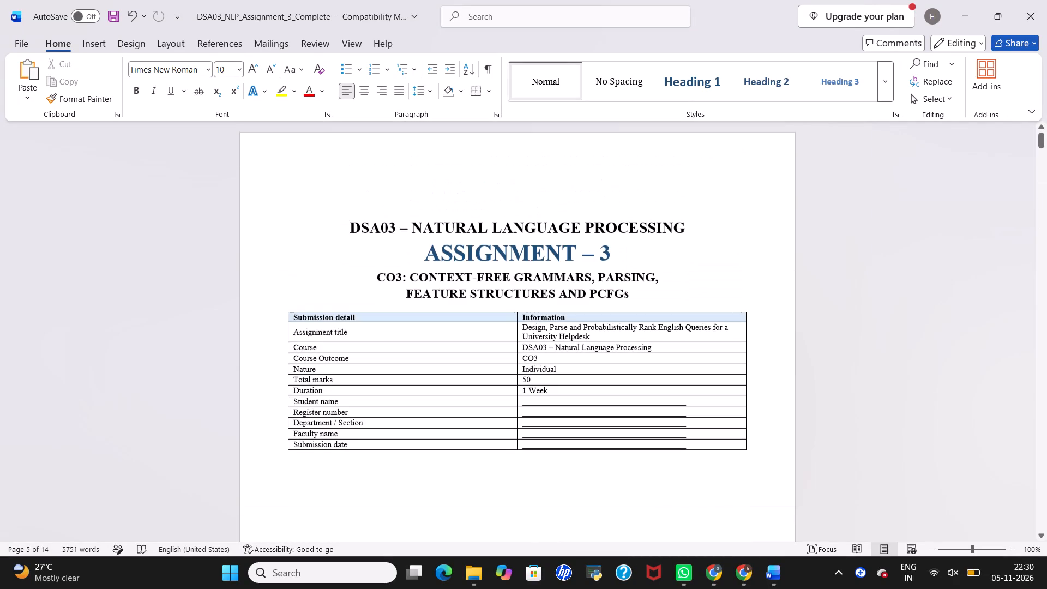
scroll(538, 414, down, 4)
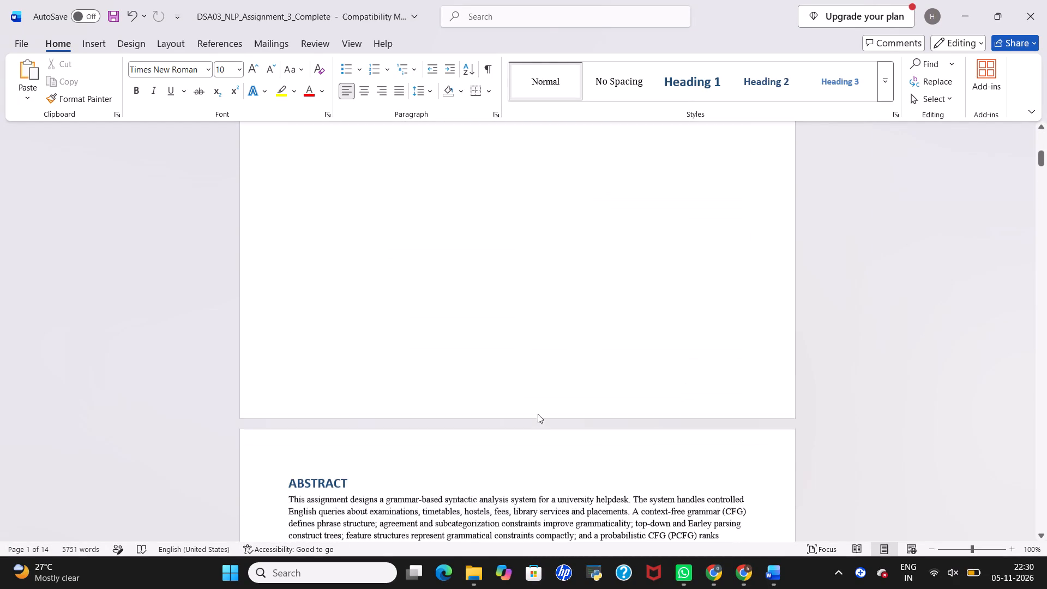
scroll(538, 414, down, 2)
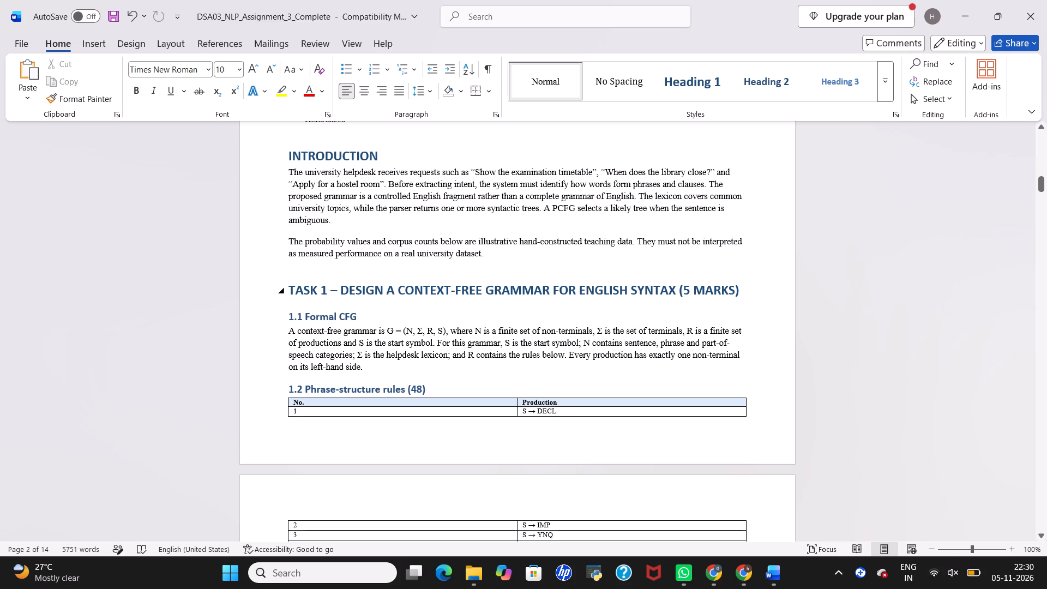
drag(288, 286, 446, 512)
scroll(423, 434, up, 1)
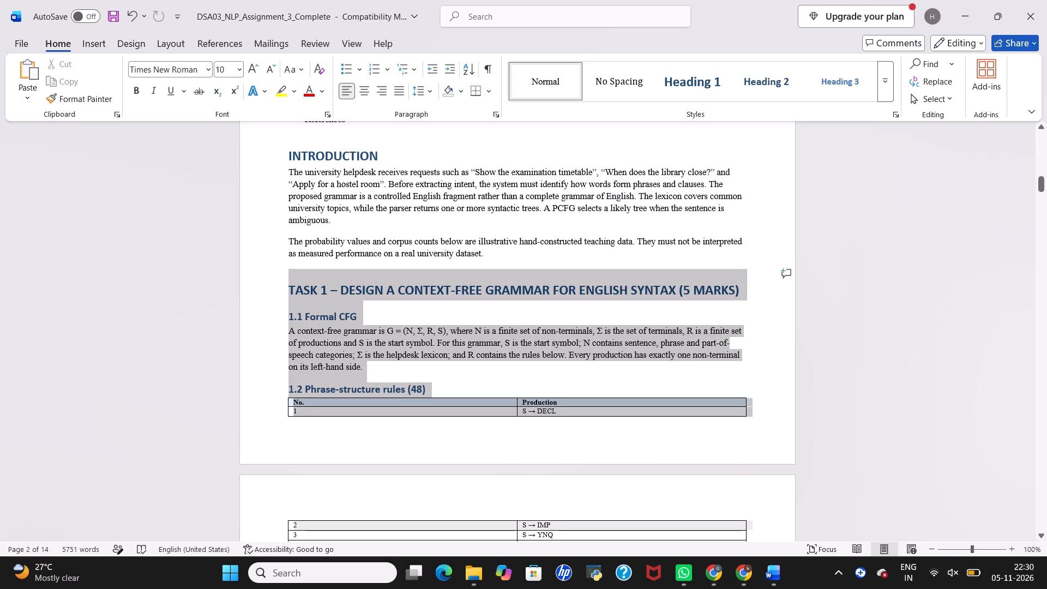
drag(446, 512, 455, 541)
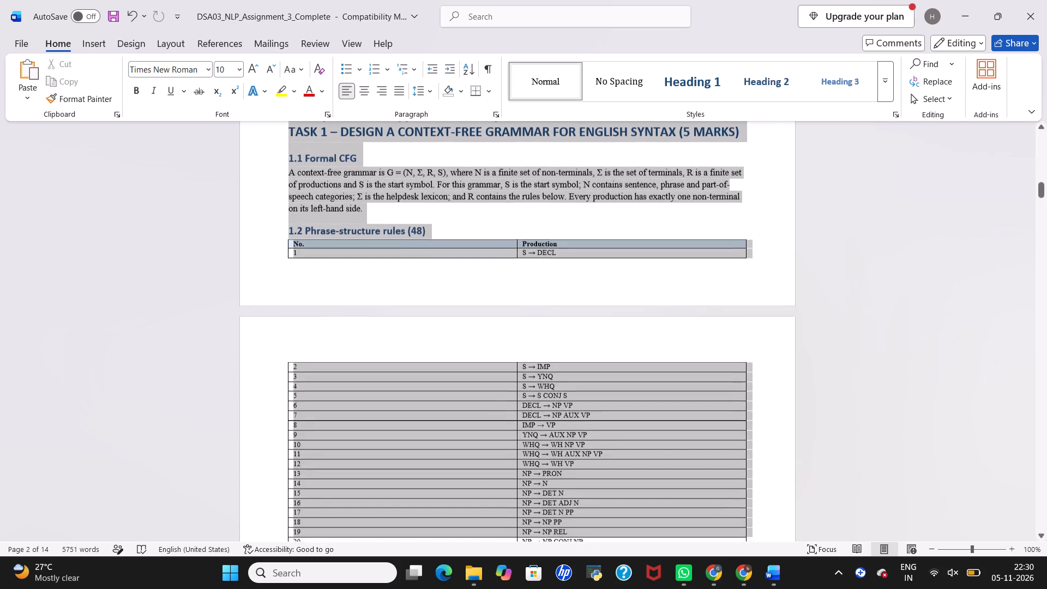
drag(455, 541, 459, 552)
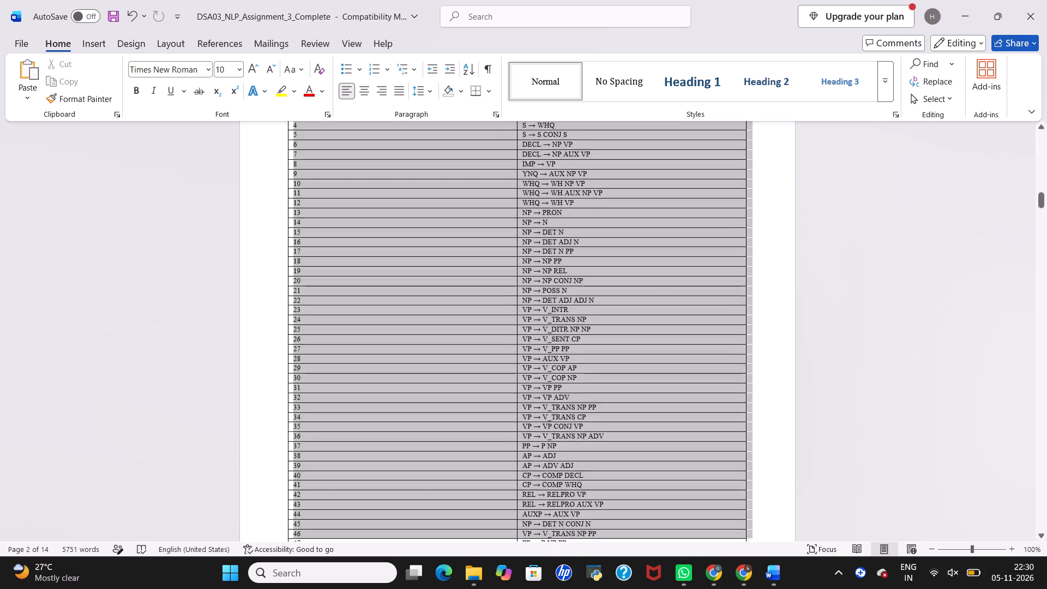
drag(459, 552, 461, 560)
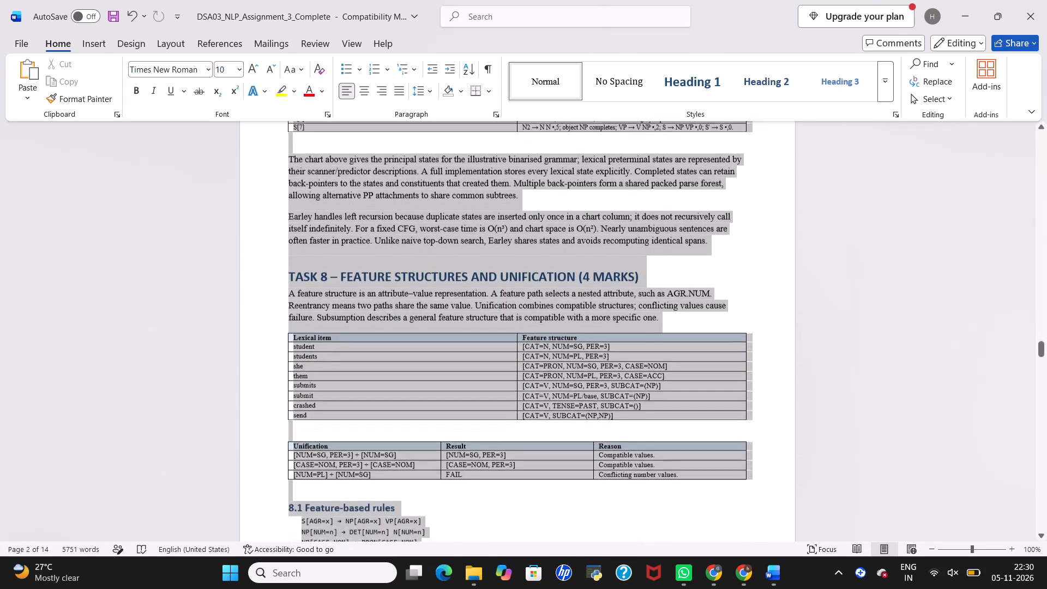
drag(461, 560, 462, 541)
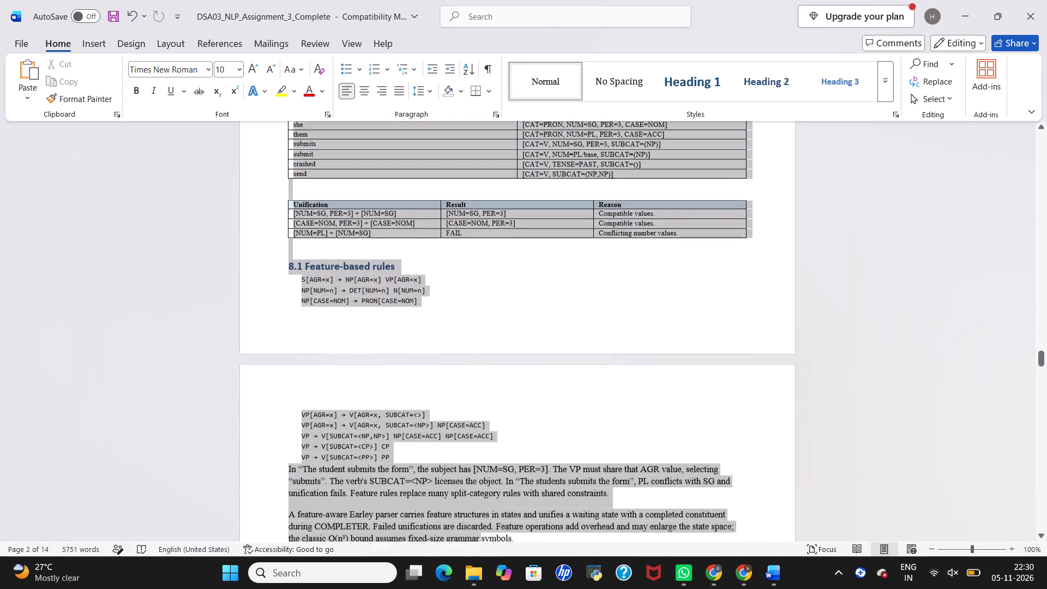
drag(462, 541, 465, 547)
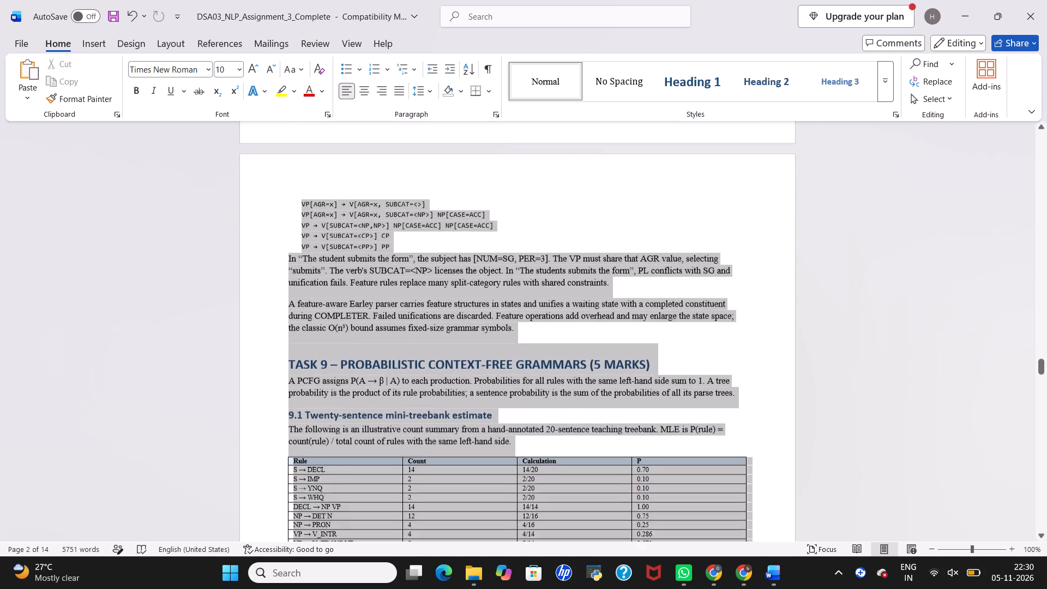
drag(465, 547, 465, 548)
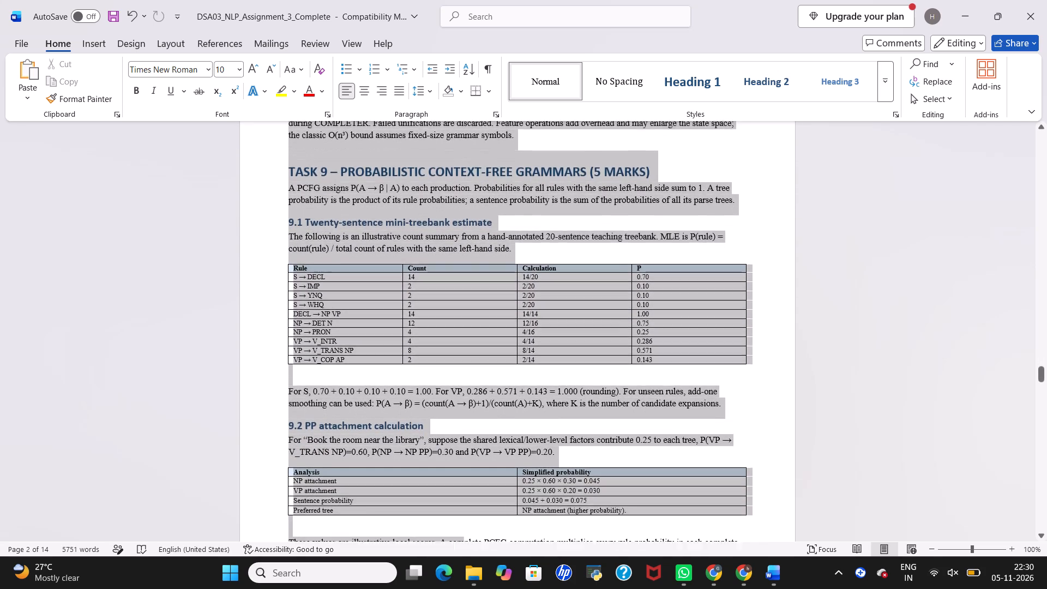
drag(465, 548, 465, 554)
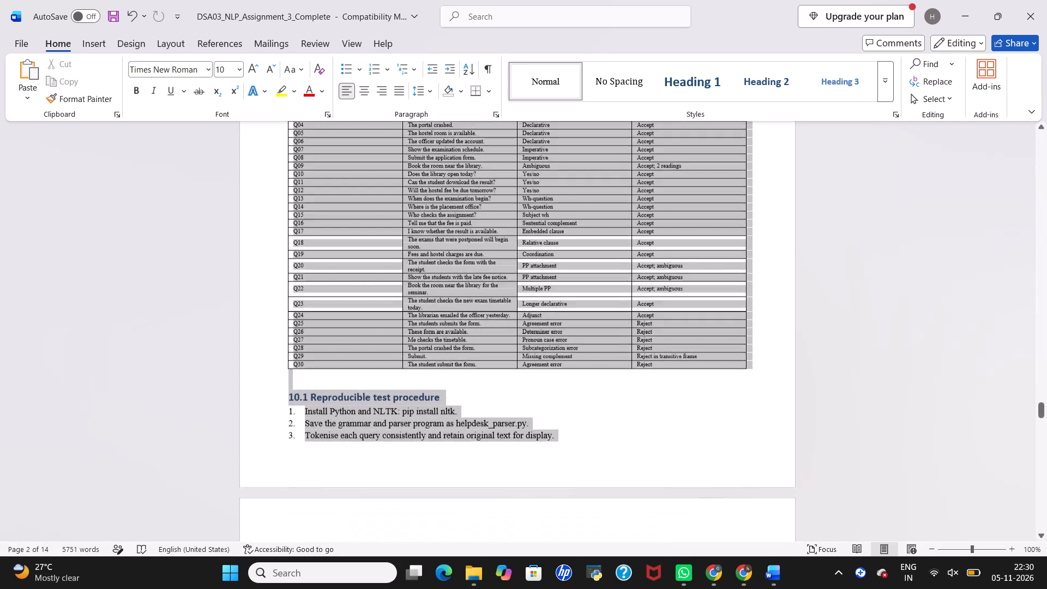
drag(465, 554, 465, 555)
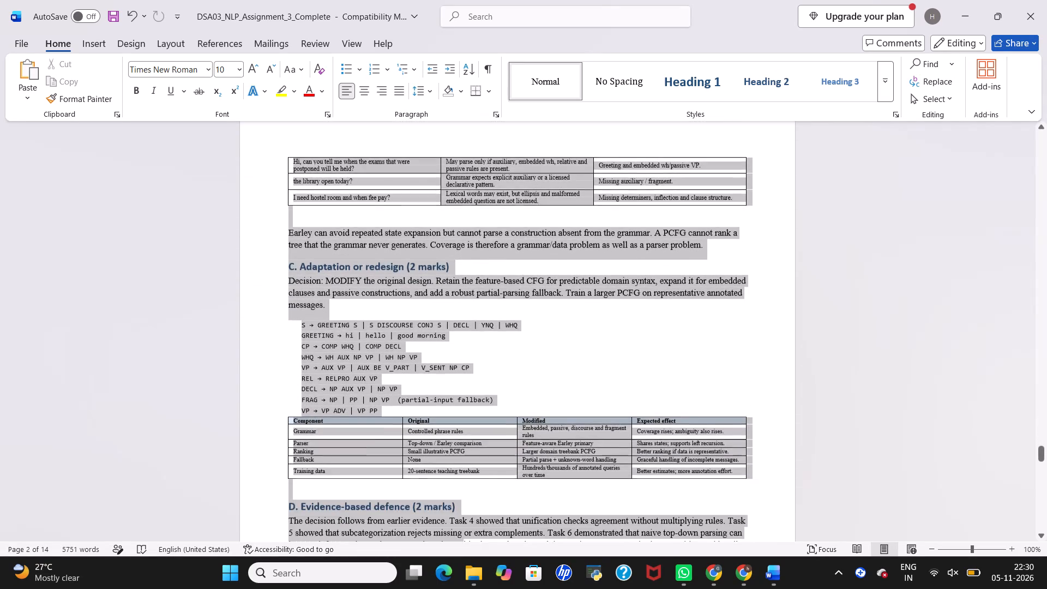
drag(465, 555, 380, 405)
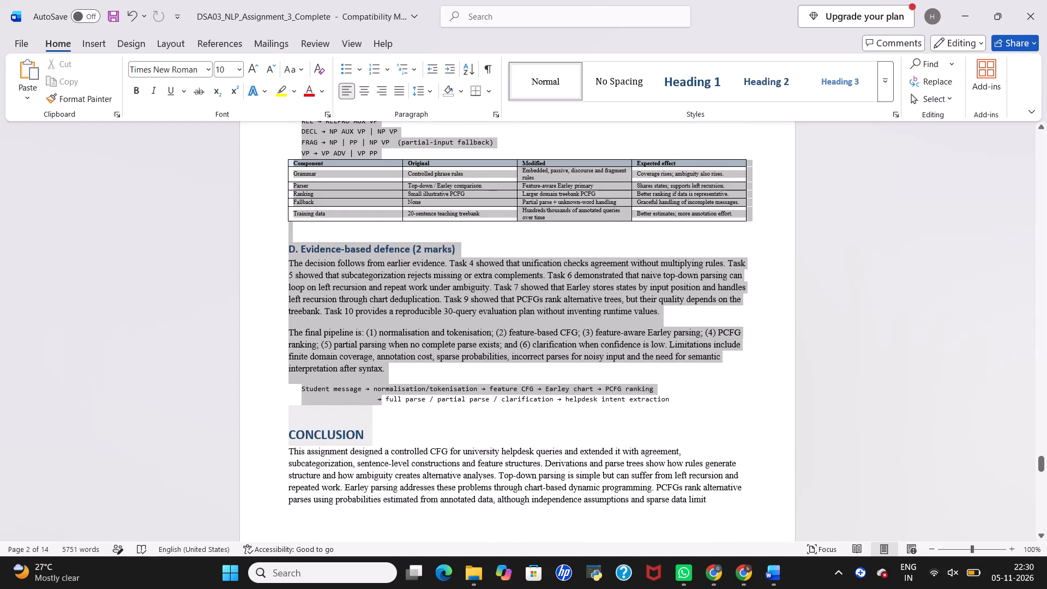
drag(380, 405, 695, 405)
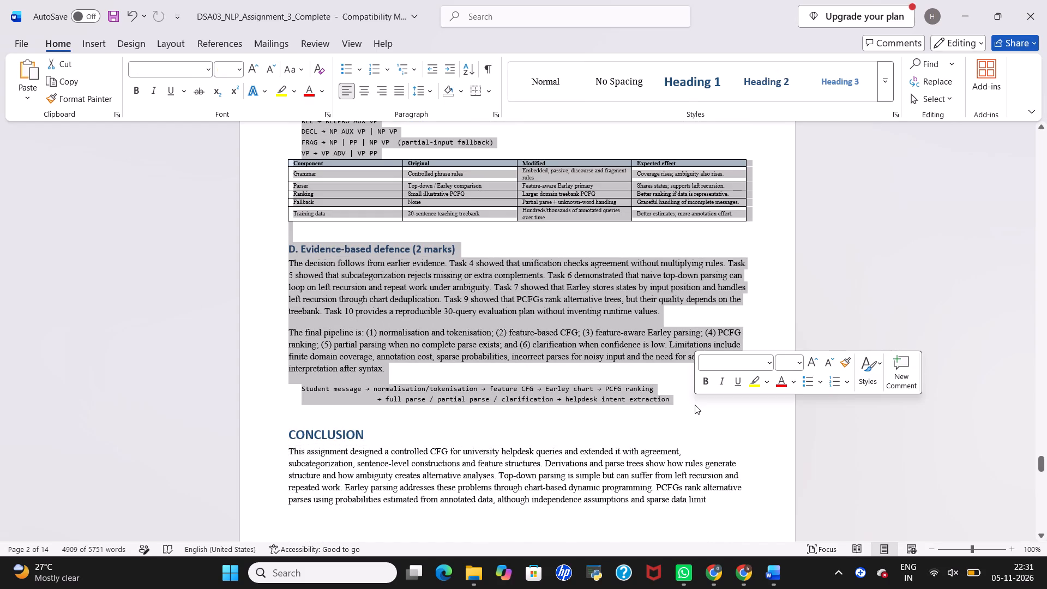
key(ctrl+c)
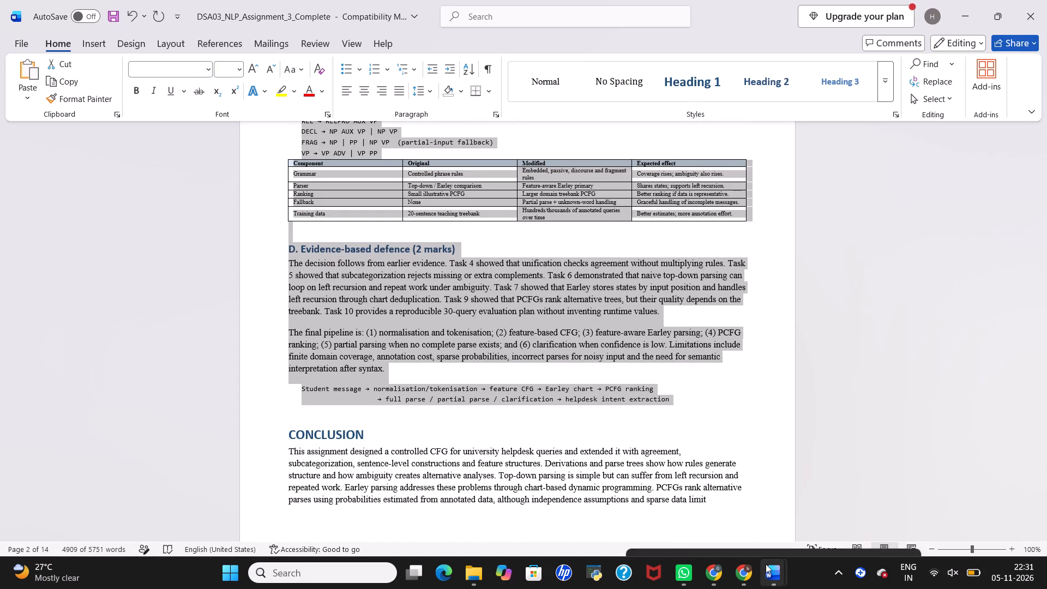
In the DSA03_NLP_Assignment-3 document, paste the copied answers on new lines after the final Evidence Expected paragraph, before MARK DISTRIBUTION.
click(729, 488)
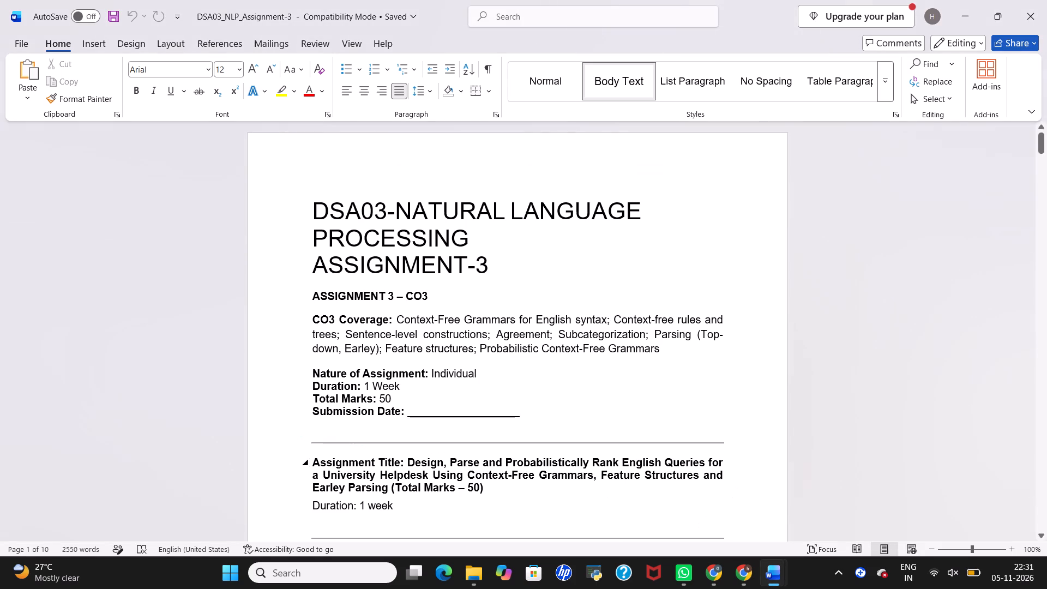
scroll(526, 437, down, 5)
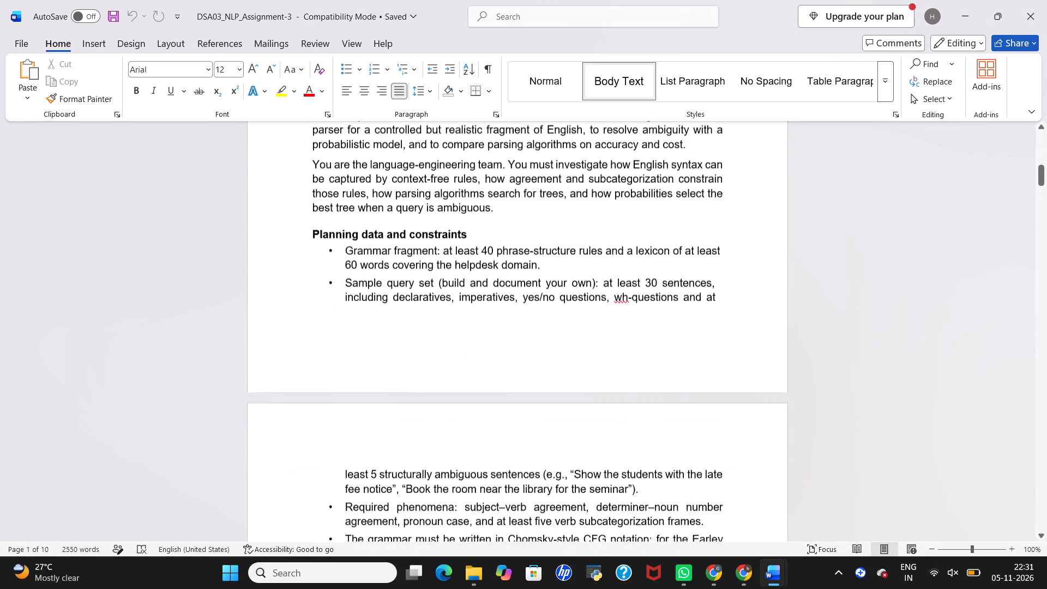
scroll(526, 437, down, 8)
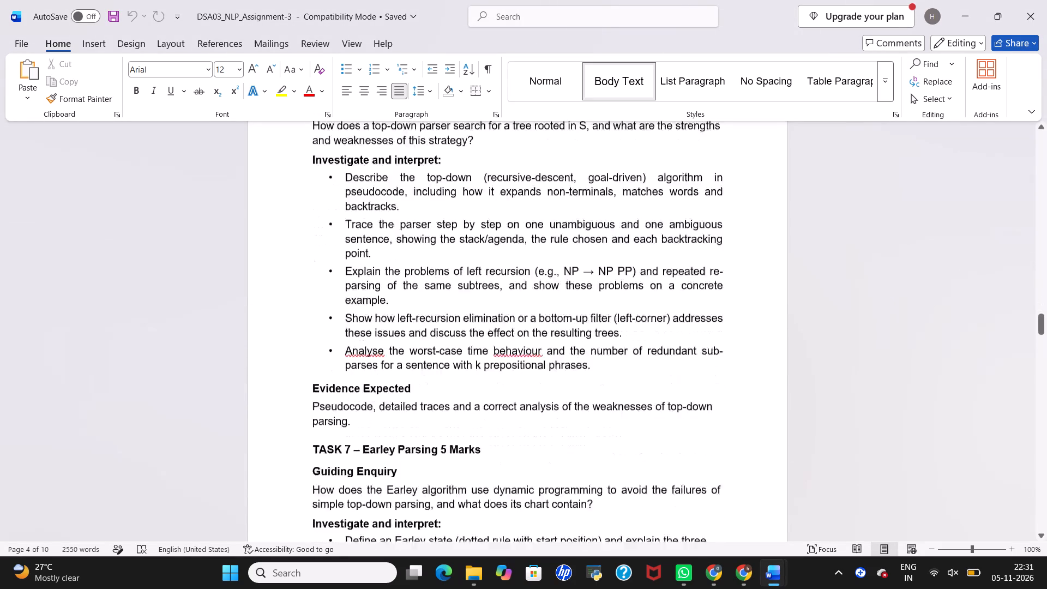
scroll(526, 437, down, 8)
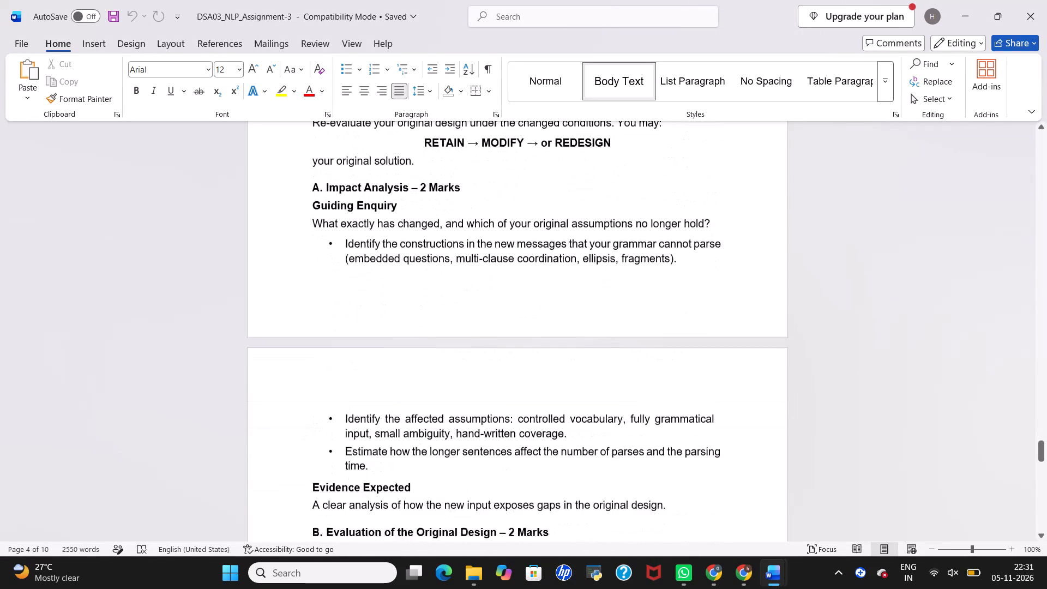
scroll(526, 437, down, 5)
scroll(526, 437, right, 1)
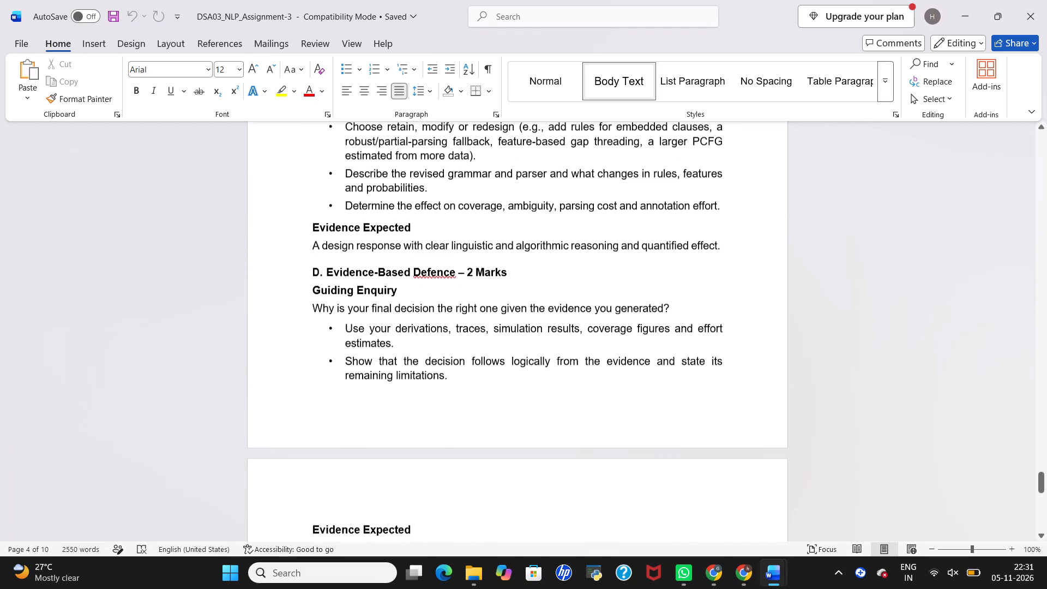
scroll(526, 437, down, 3)
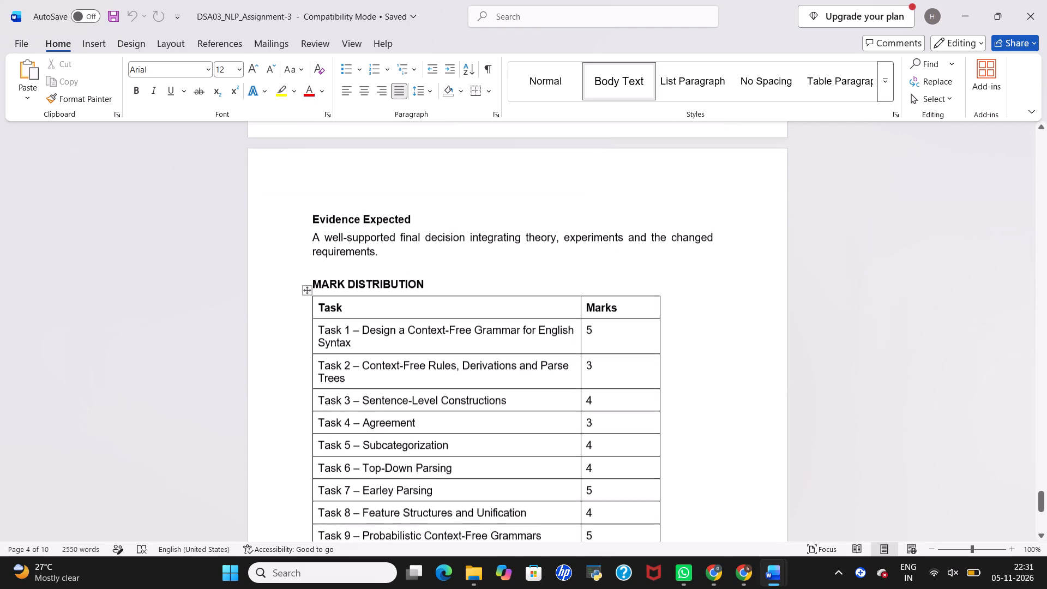
scroll(526, 437, down, 1)
click(383, 196)
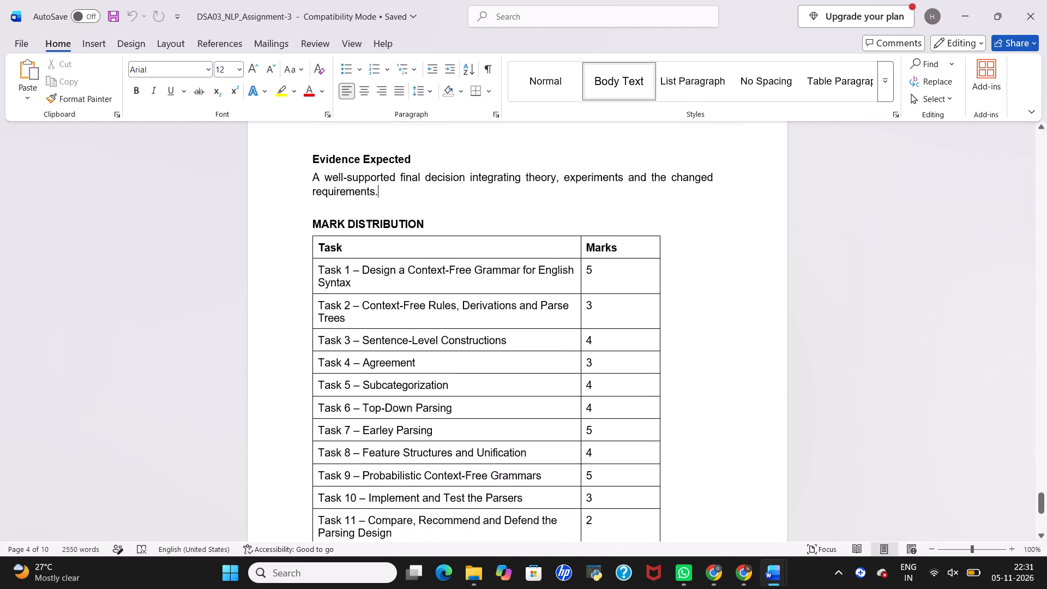
scroll(383, 196, up, 1)
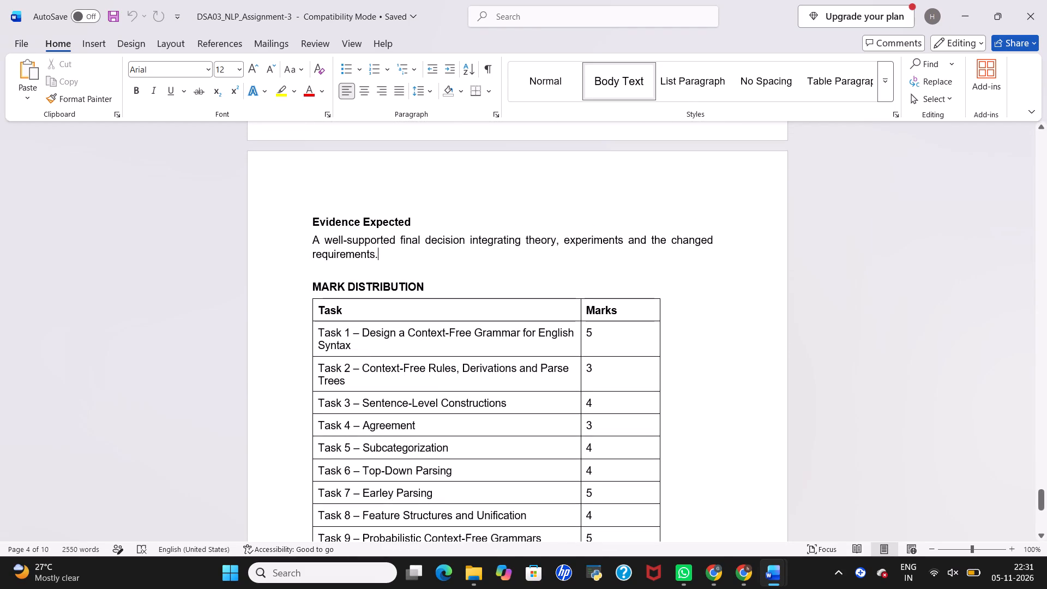
key(Return)
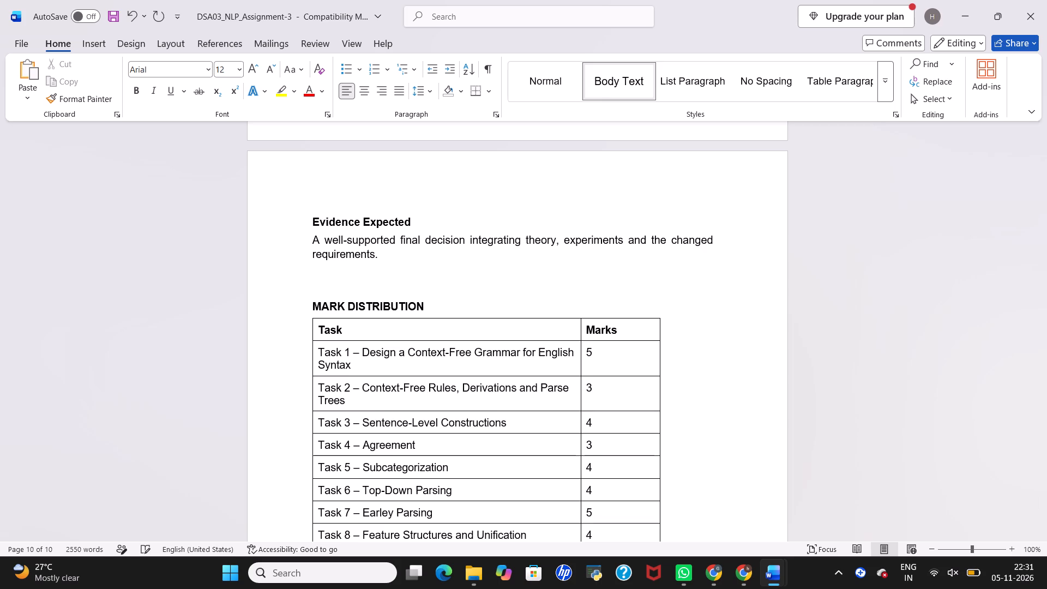
key(Return)
key(ctrl+v)
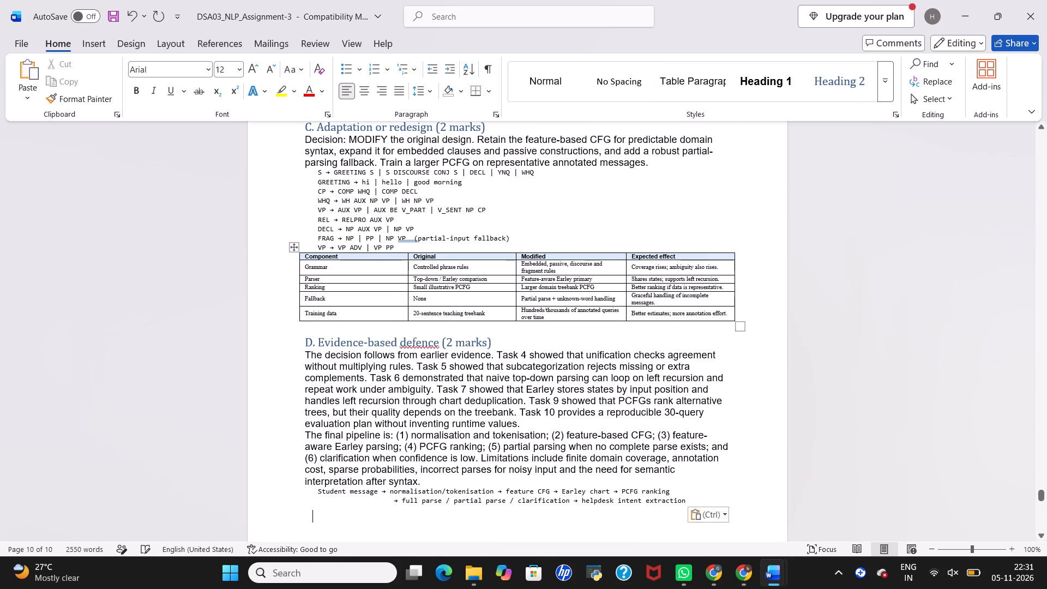
Look back through the original task questions and the pasted answers to examine where the pasted content begins.
scroll(483, 298, up, 20)
scroll(483, 298, up, 8)
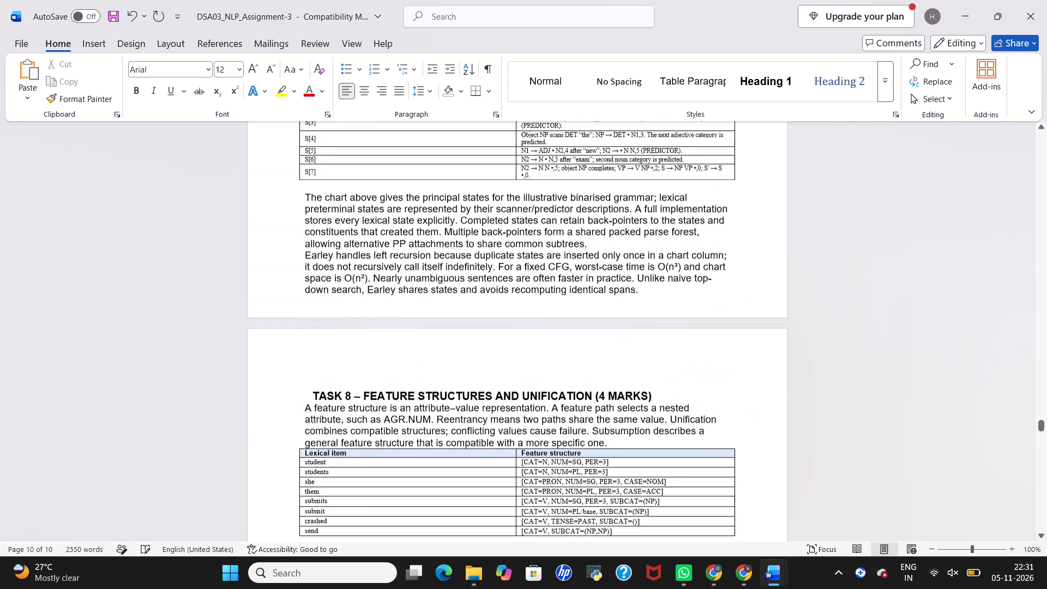
scroll(483, 298, up, 19)
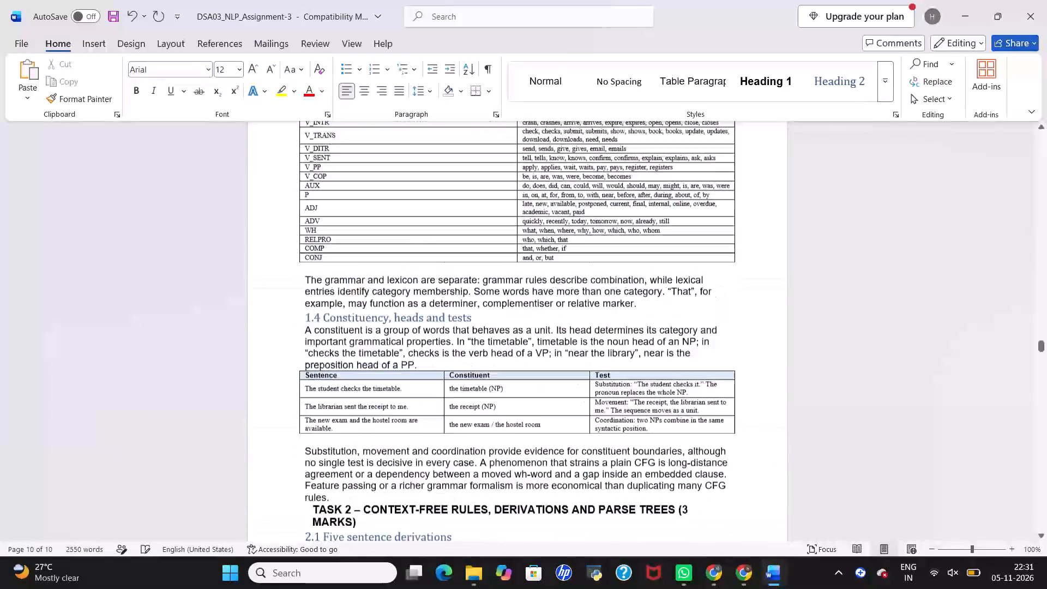
scroll(483, 298, up, 9)
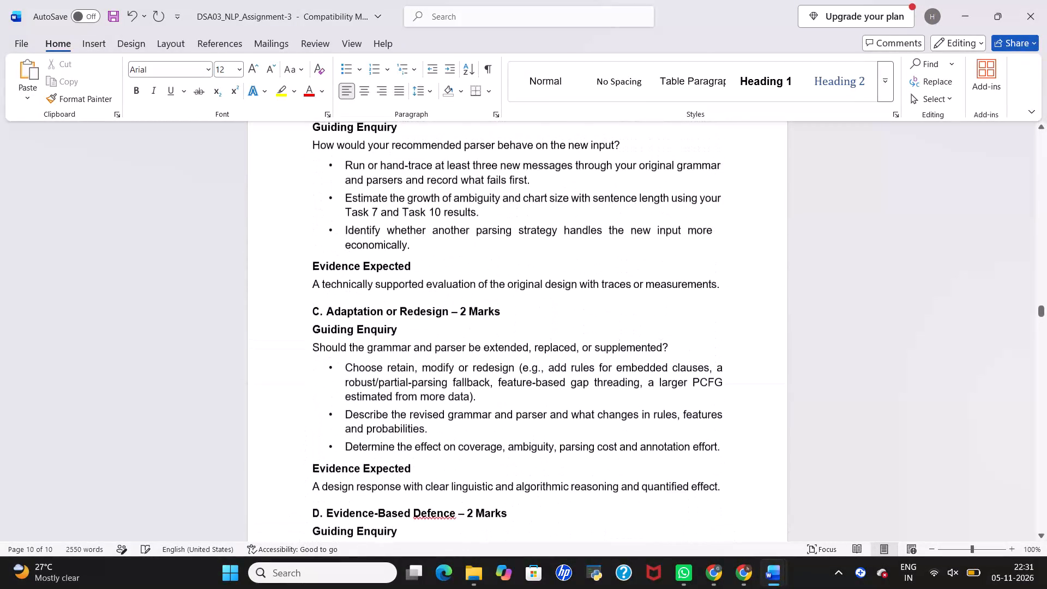
scroll(483, 298, up, 14)
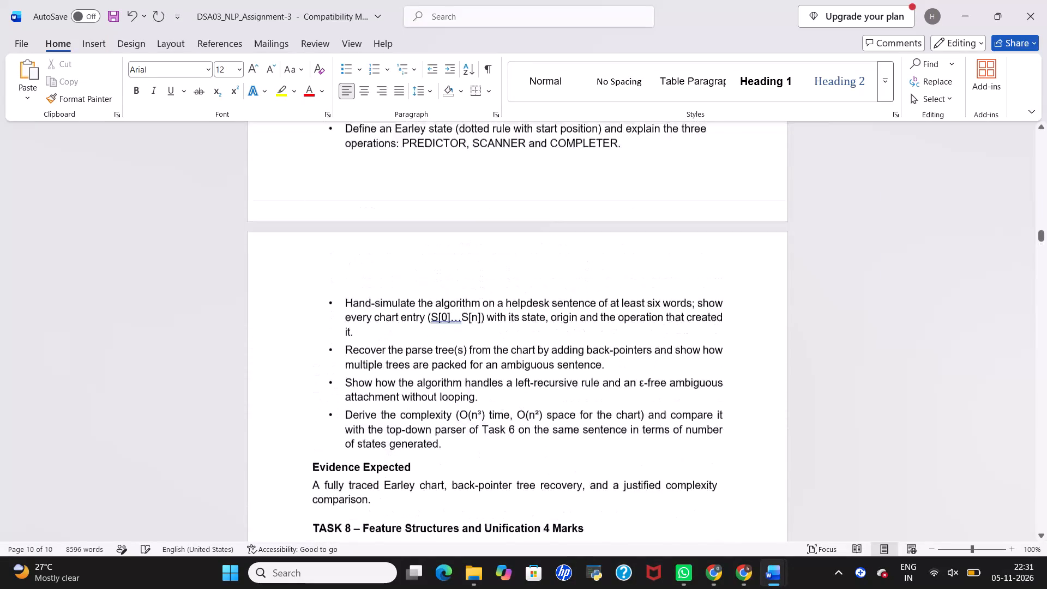
scroll(483, 298, up, 17)
click(395, 350)
scroll(395, 350, down, 12)
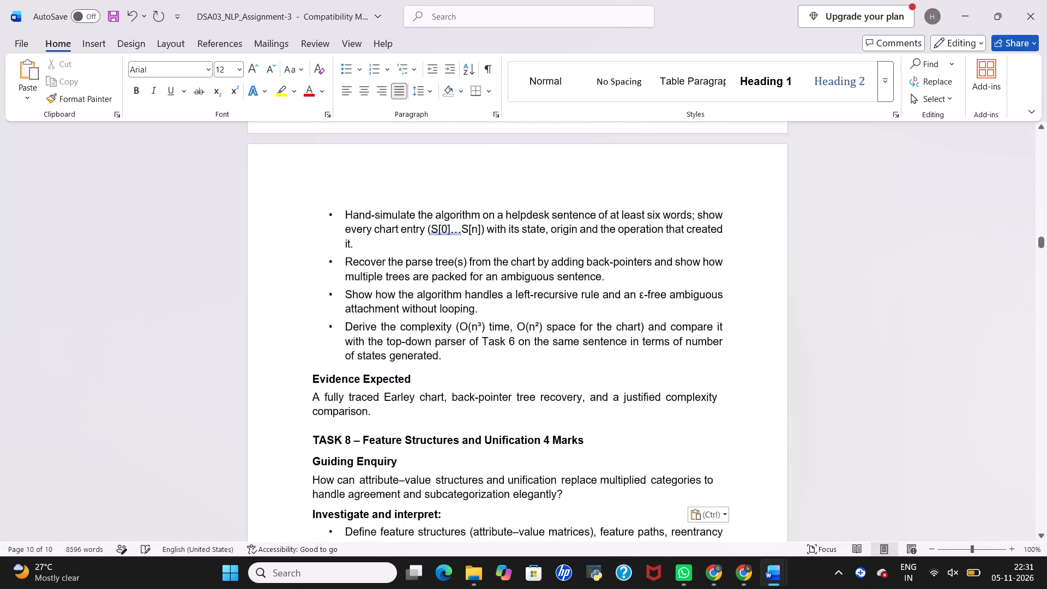
scroll(395, 350, down, 12)
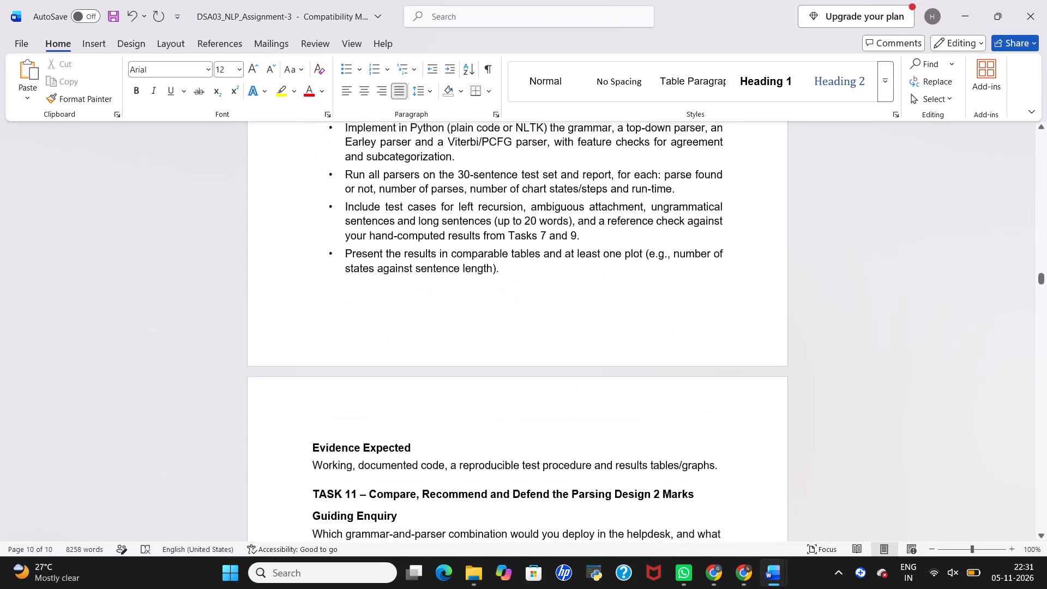
scroll(395, 350, down, 7)
scroll(395, 350, up, 1)
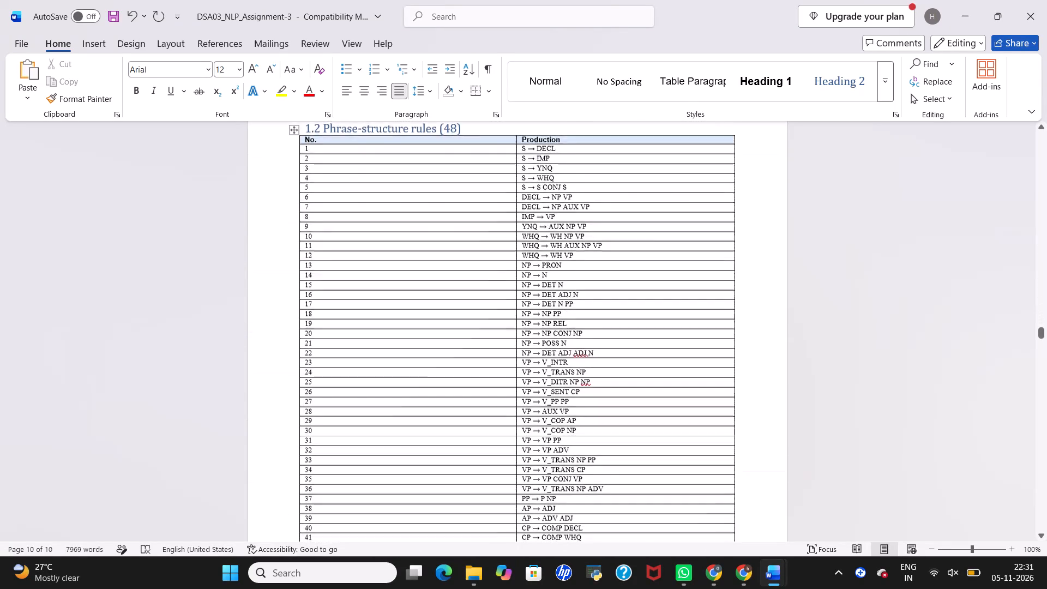
scroll(395, 350, up, 3)
Compare the font and size of the final Evidence Expected text, the TASK 1 heading and the 1.1 Formal CFG paragraph.
click(395, 350)
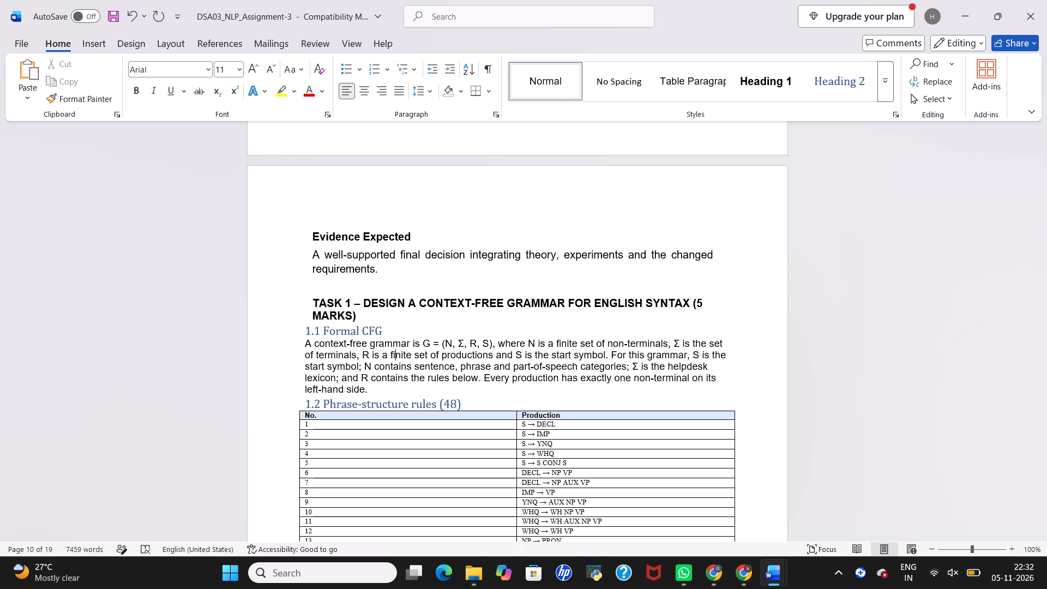
click(423, 357)
click(434, 295)
click(421, 304)
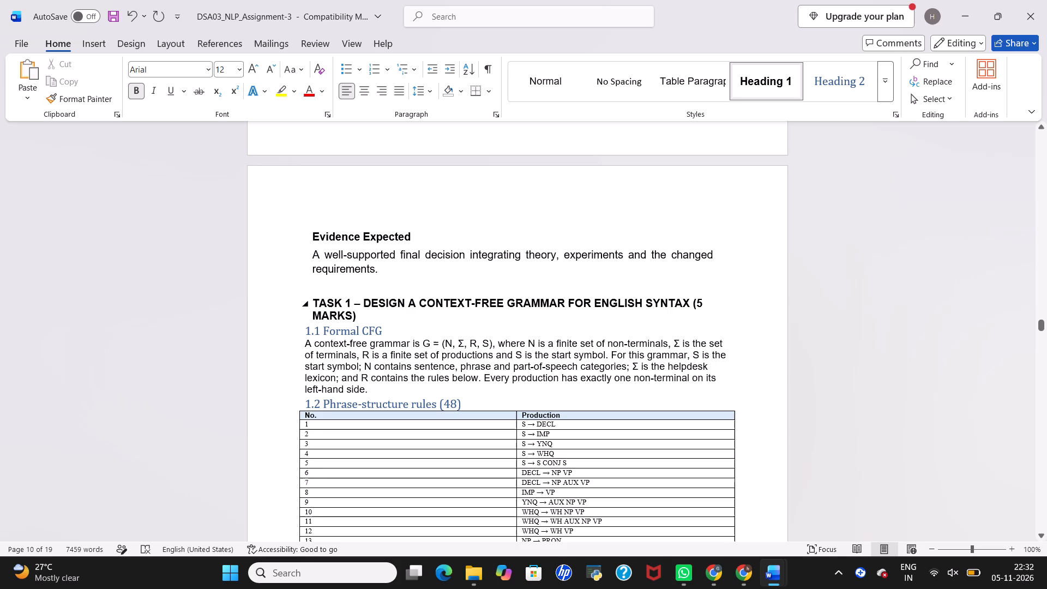
click(441, 353)
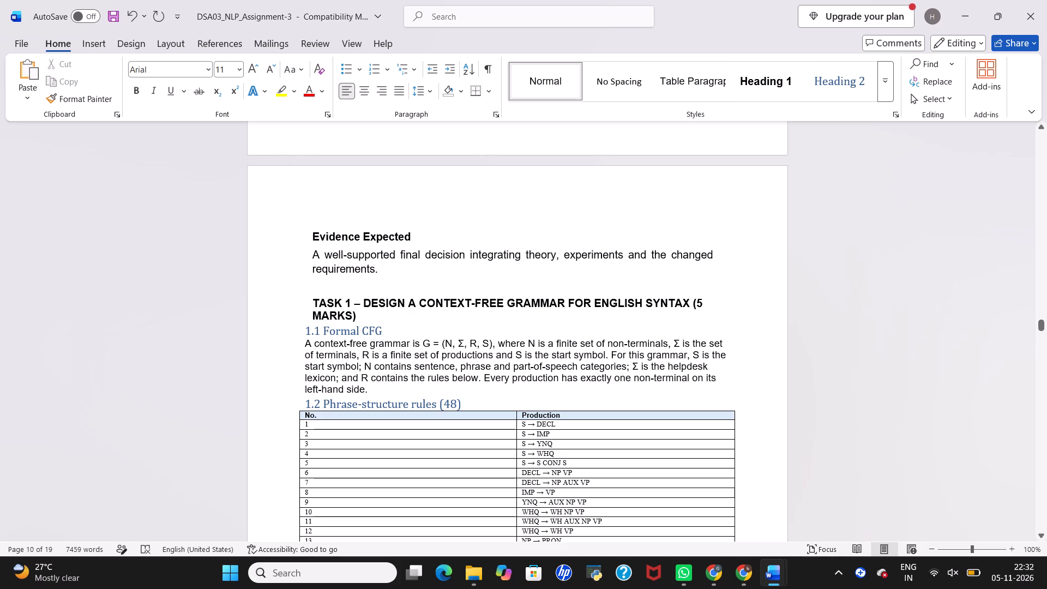
click(462, 359)
click(447, 306)
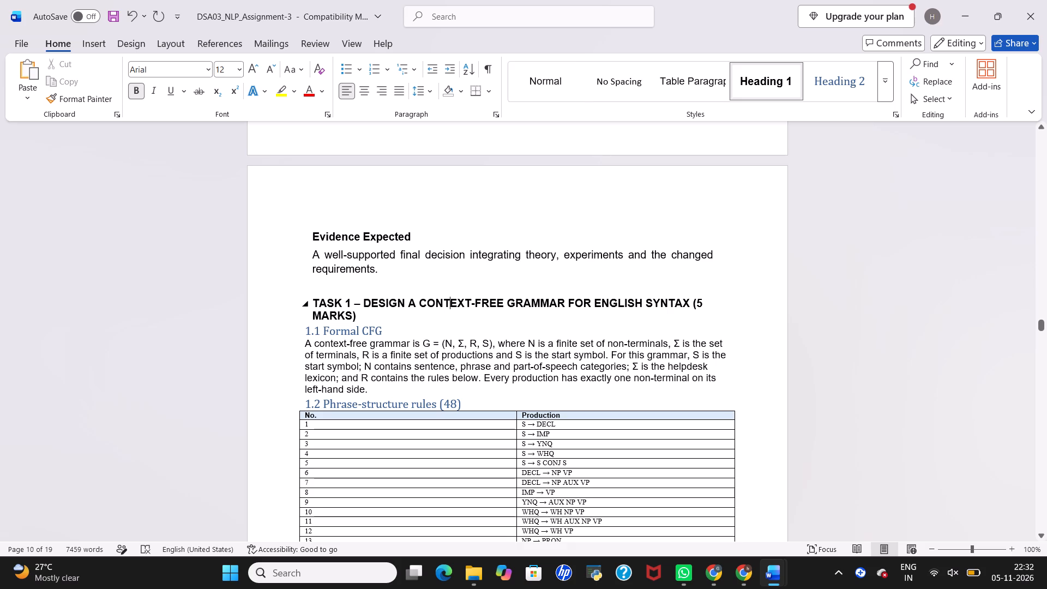
click(435, 364)
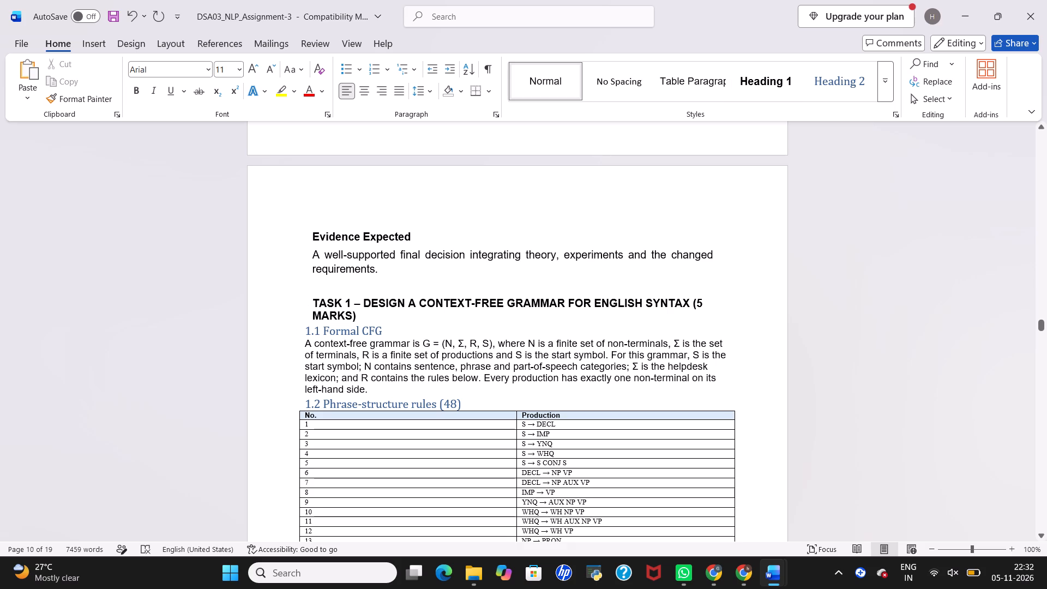
click(406, 257)
click(438, 256)
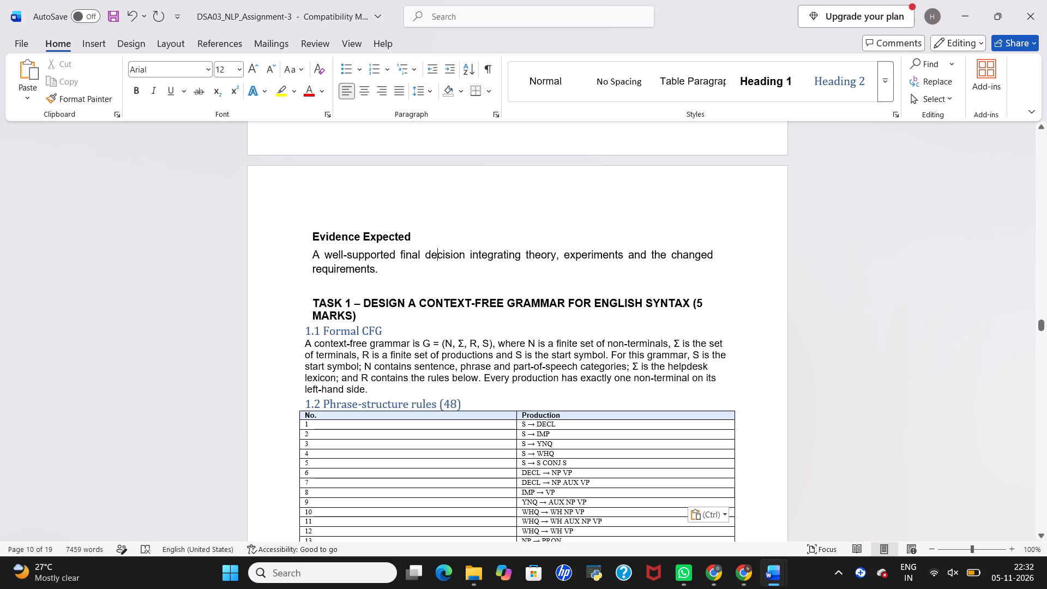
click(428, 300)
click(425, 344)
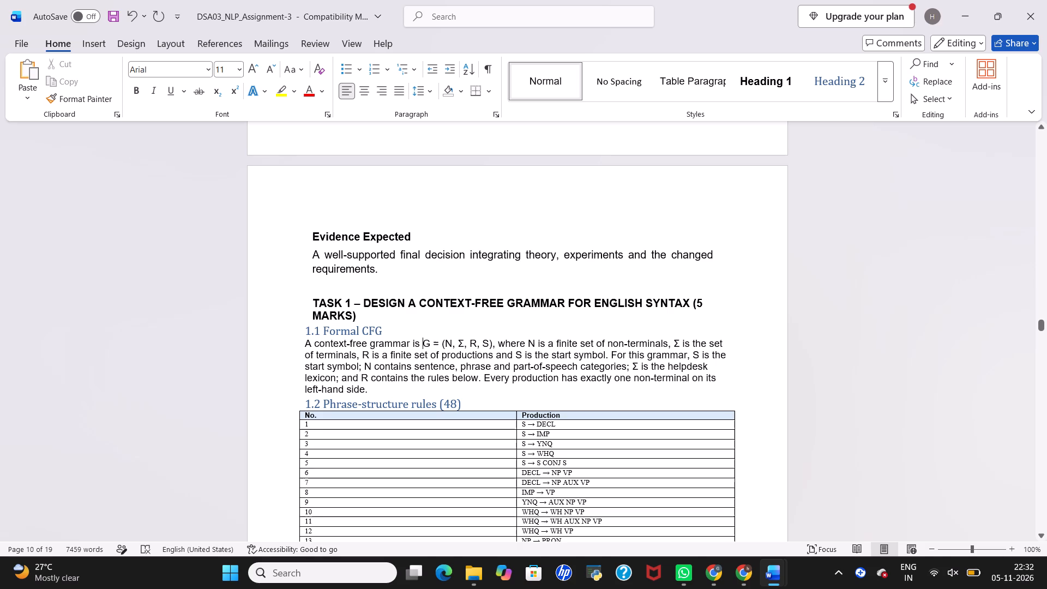
click(422, 361)
Set the font of the entire document to Times New Roman.
key(ctrl+a)
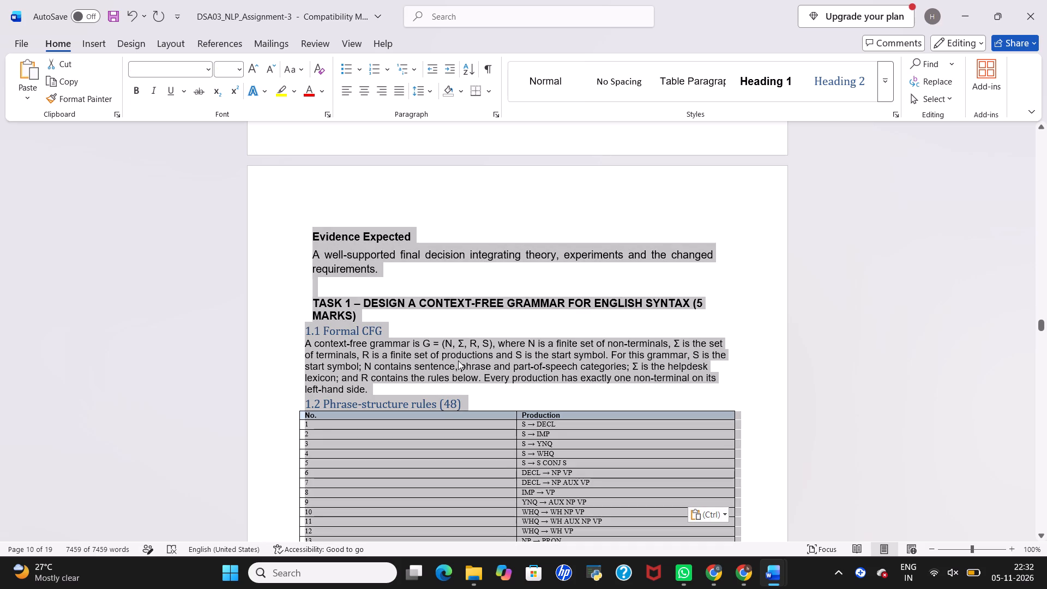
click(209, 70)
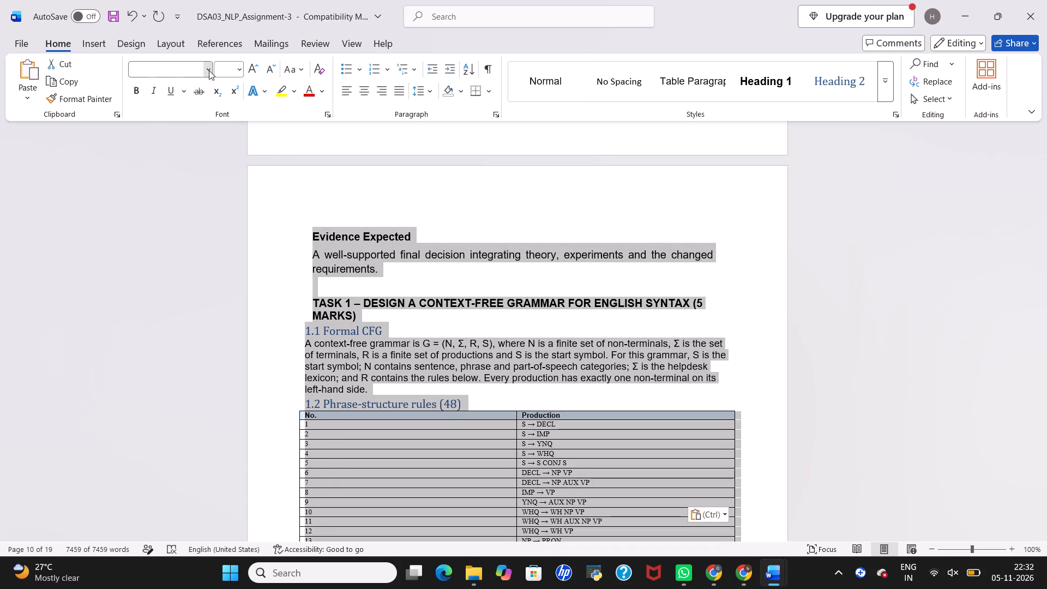
click(212, 169)
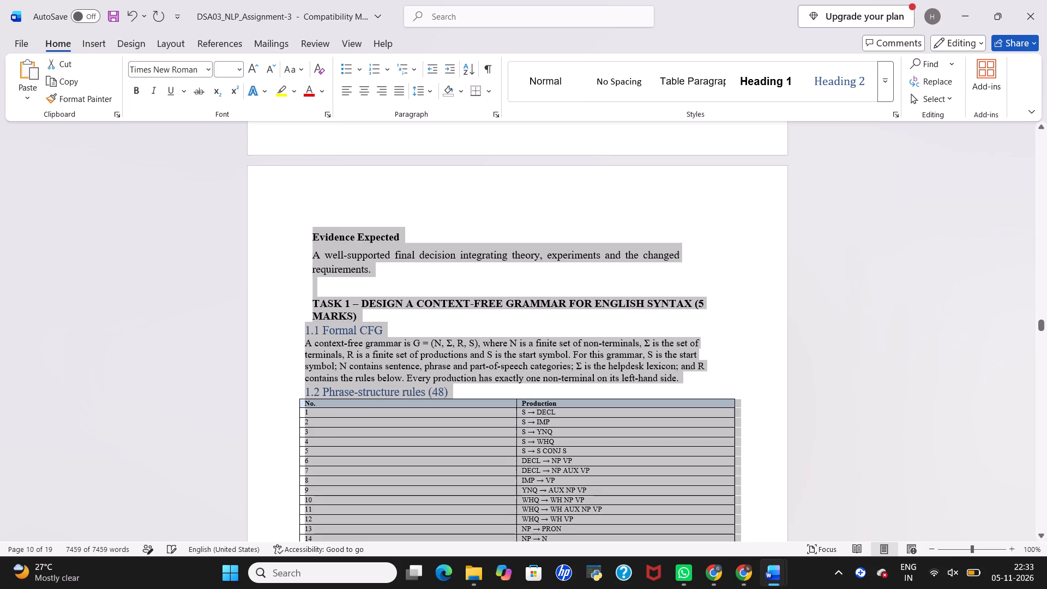
click(409, 229)
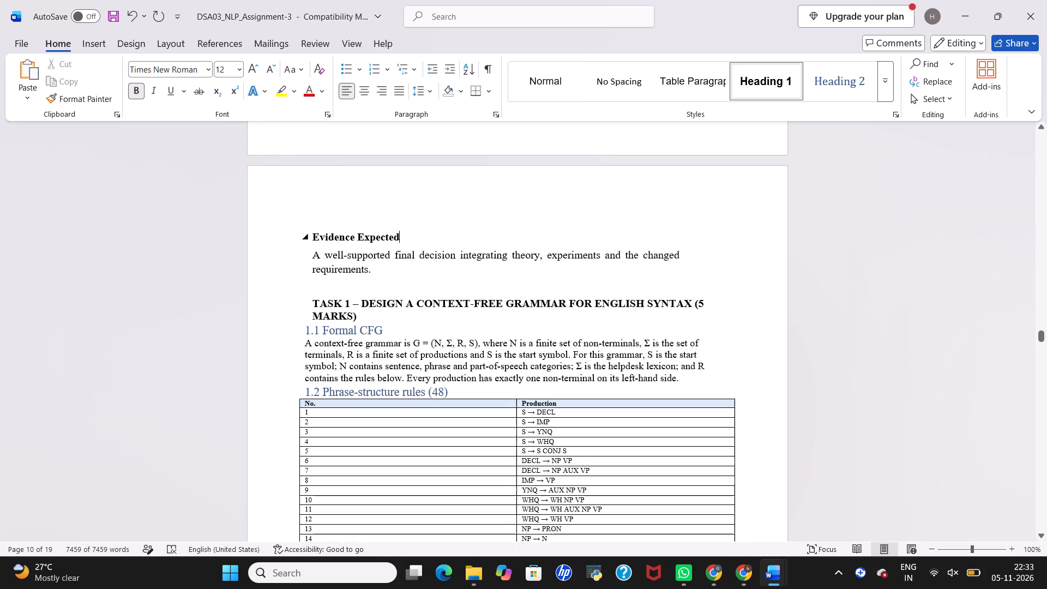
On the first page, replace "Individual" after Nature of Assignment with the student's name.
scroll(458, 245, up, 3)
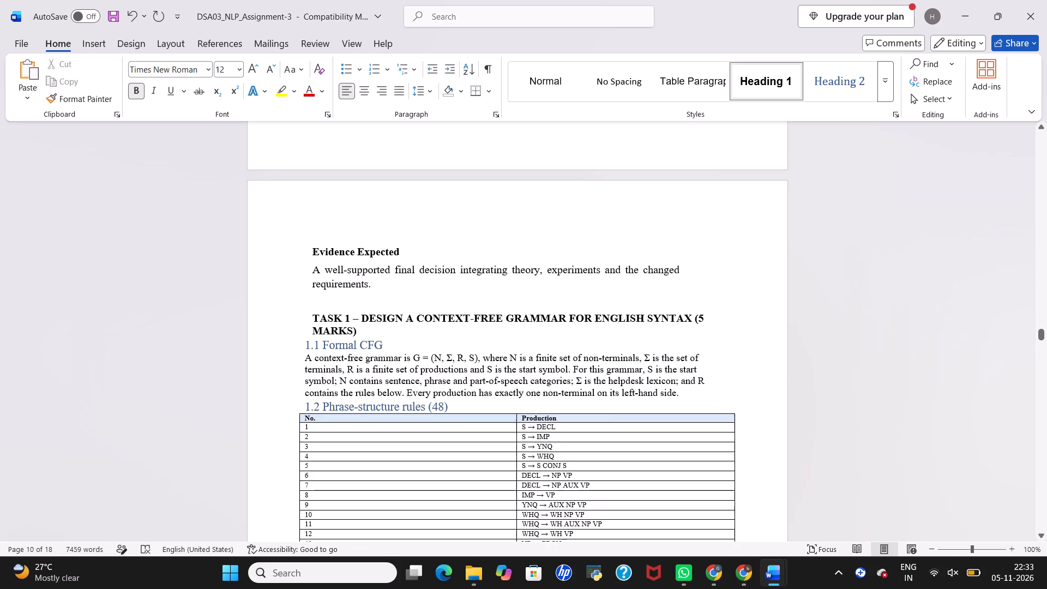
scroll(458, 245, up, 12)
scroll(458, 245, up, 10)
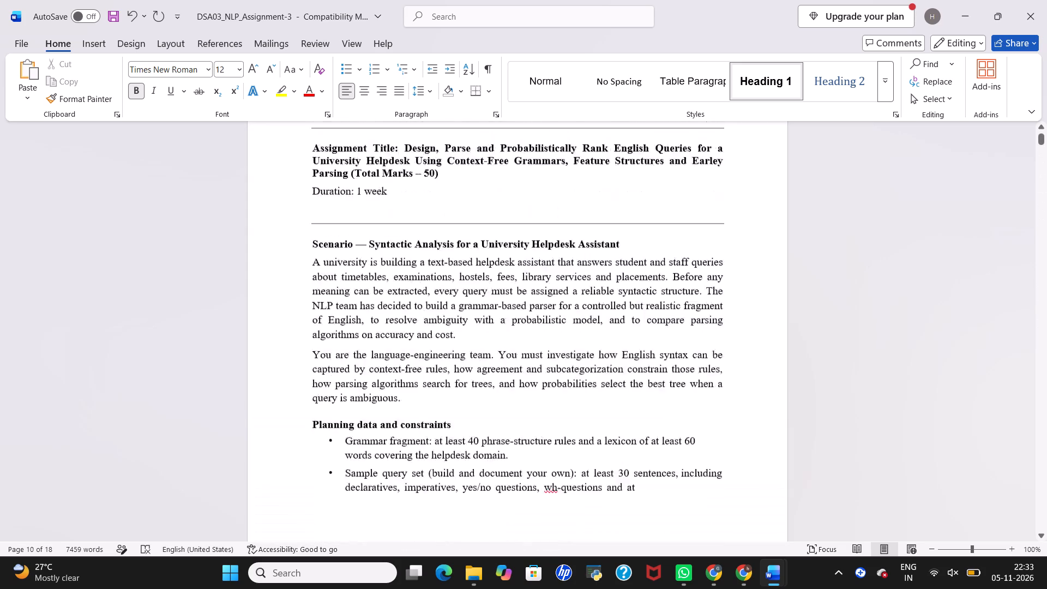
click(432, 243)
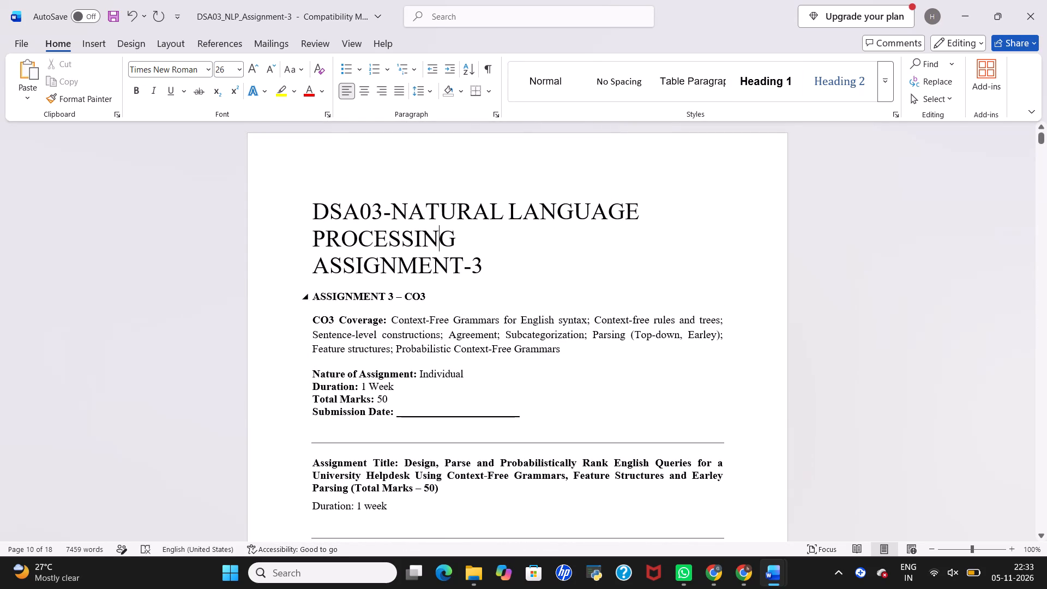
click(434, 329)
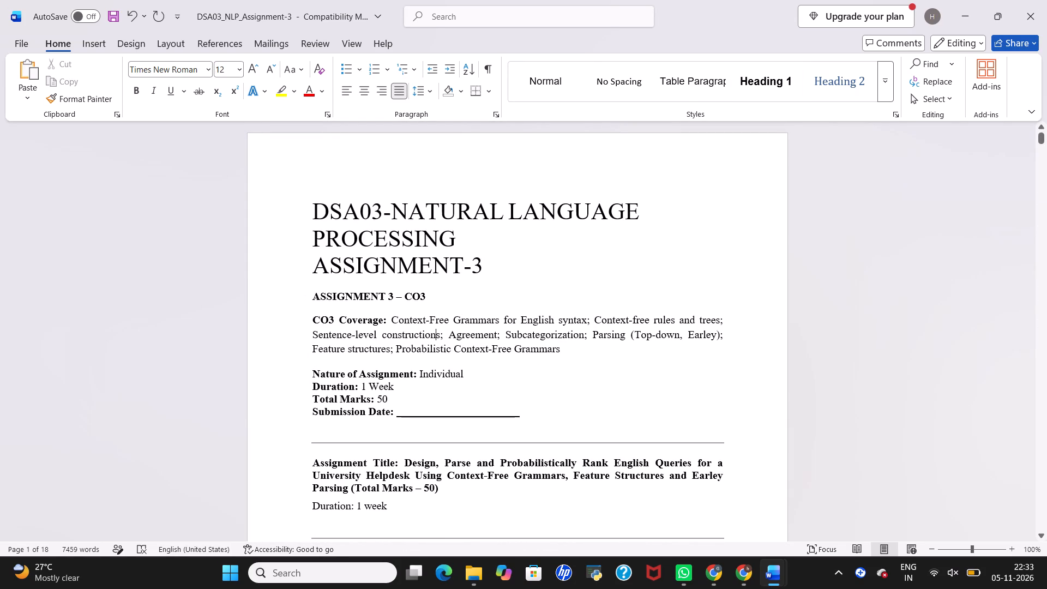
click(467, 375)
key(BackSpace)
key(BackSpace)
key(BackSpace)
key(BackSpace)
key(BackSpace)
key(BackSpace)
key(BackSpace)
key(BackSpace)
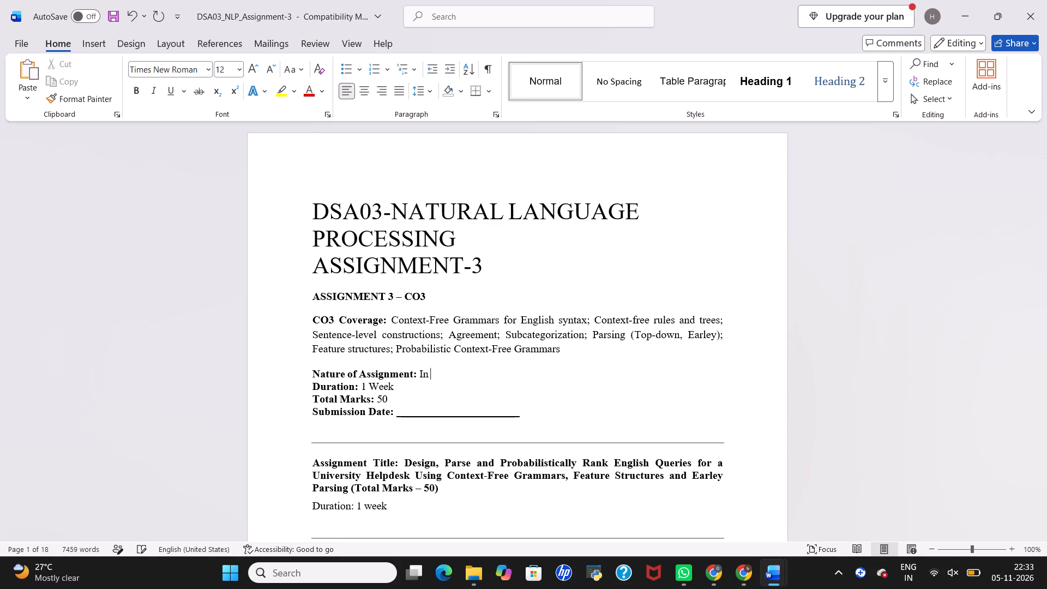
key(BackSpace)
key(BackSpace)
From the blank Submission Date line, switch to Google Classroom in Chrome and look through the DSA0310 Natural Language Processing stream.
click(468, 410)
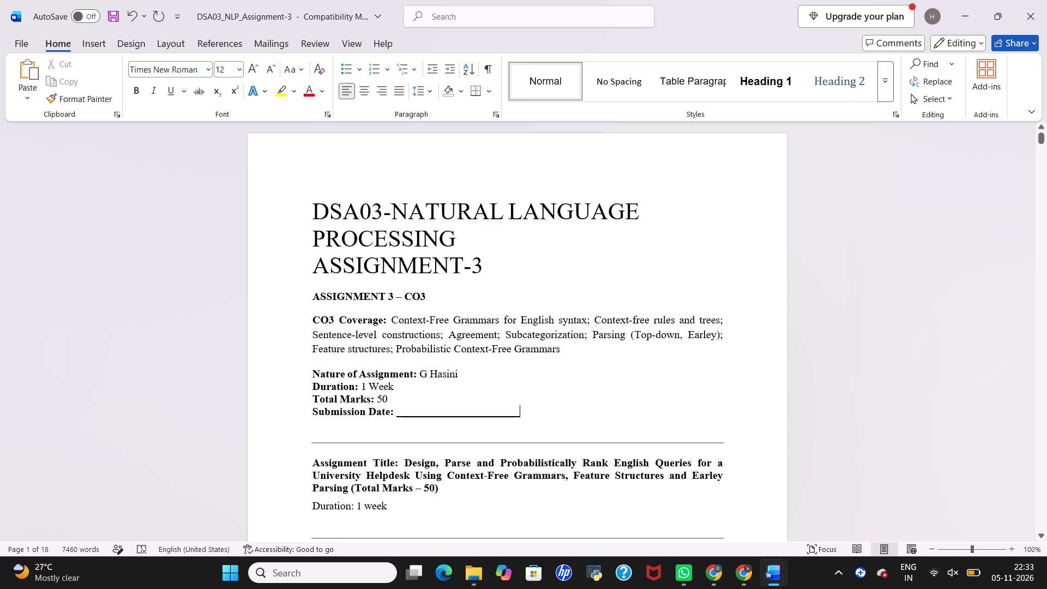
click(417, 410)
click(715, 575)
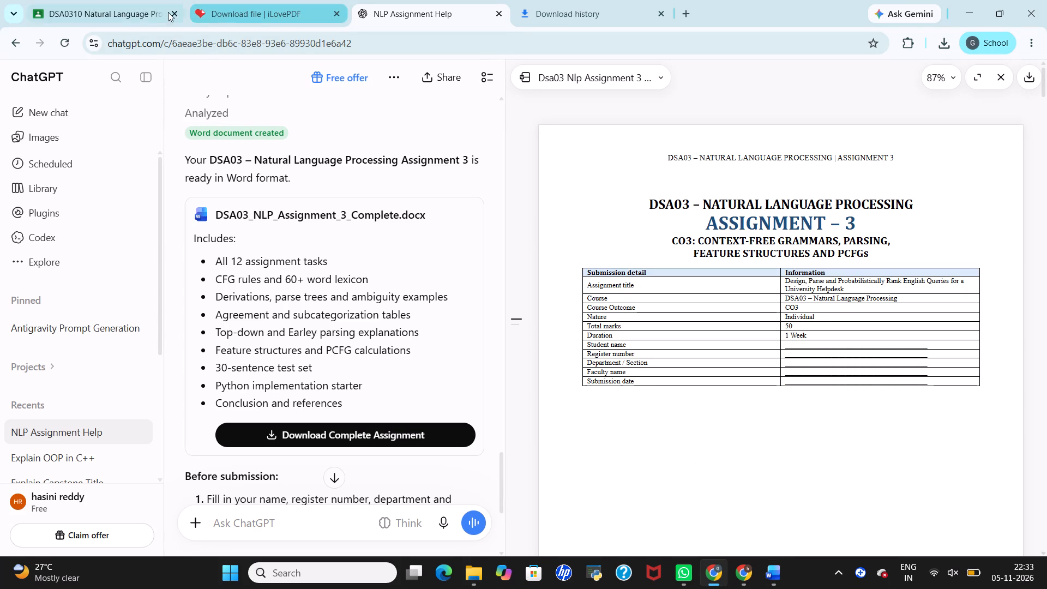
click(145, 6)
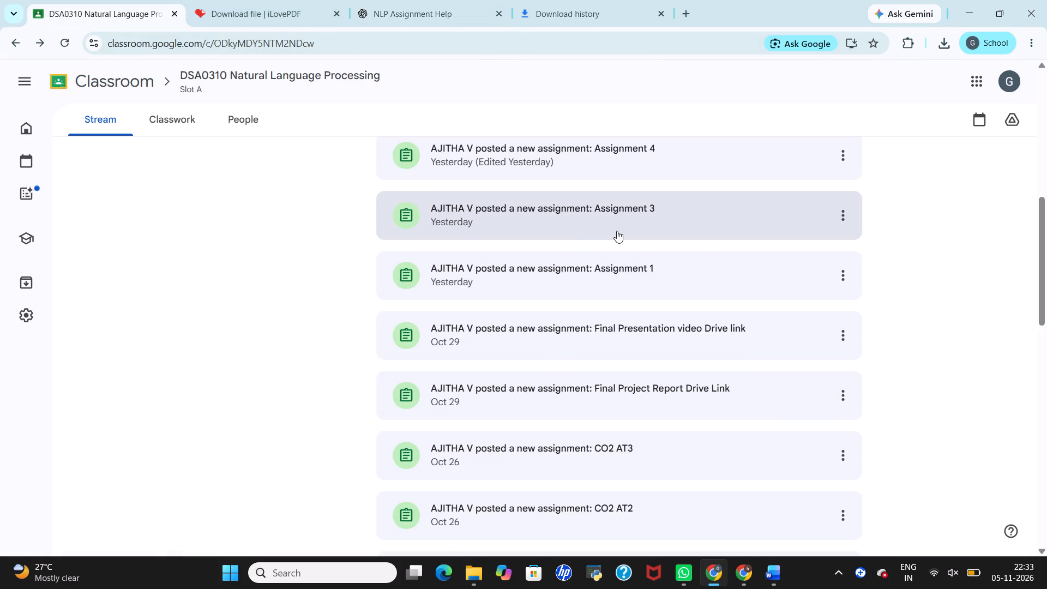
scroll(617, 231, up, 8)
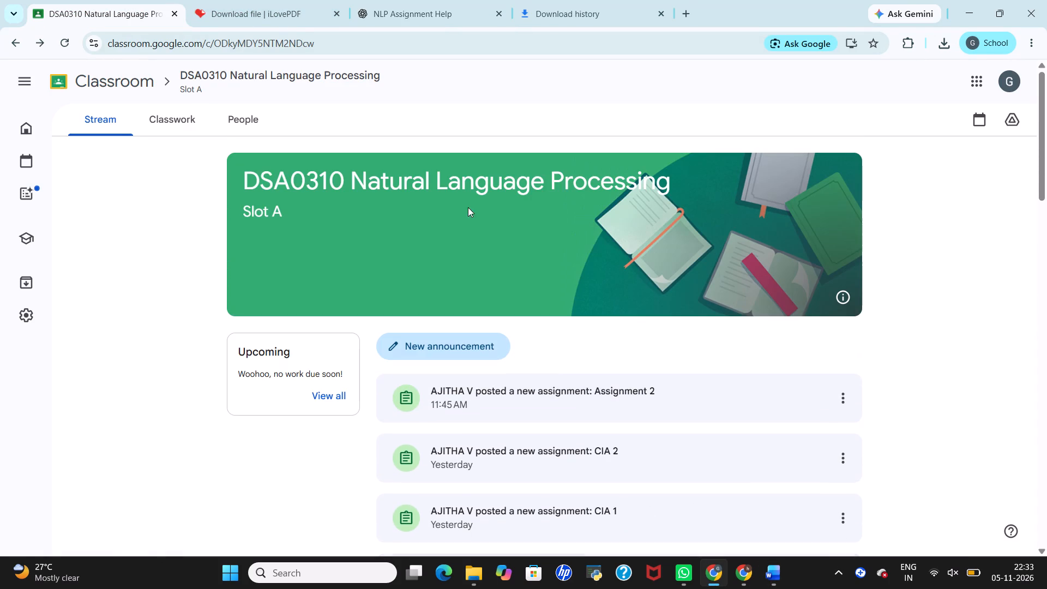
Open the CO-3 ASSESSMENT TOOL -2 assignment in the UBA0606 class to view its details.
click(3, 39)
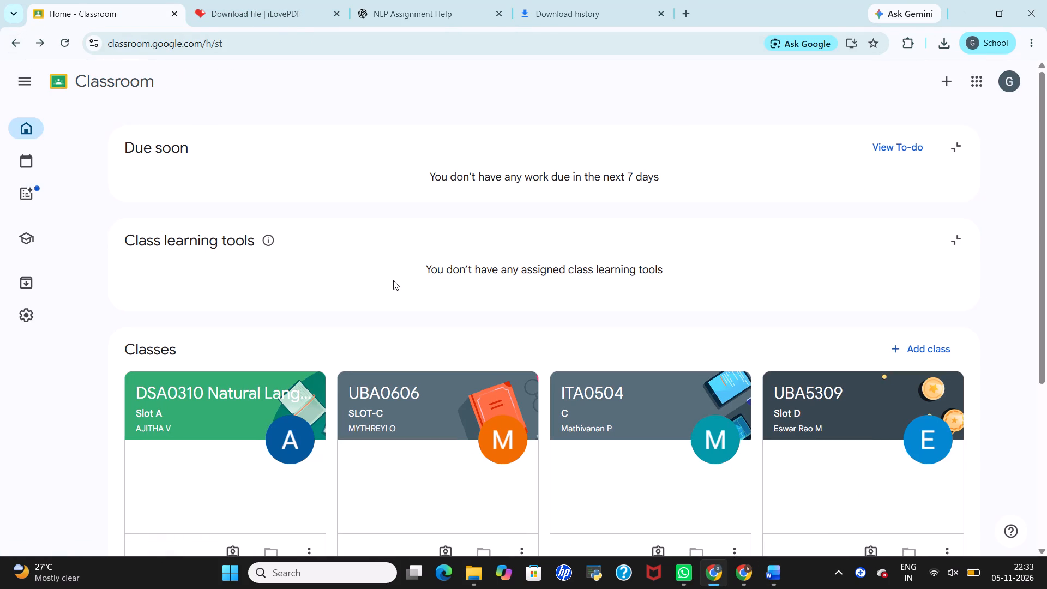
click(400, 392)
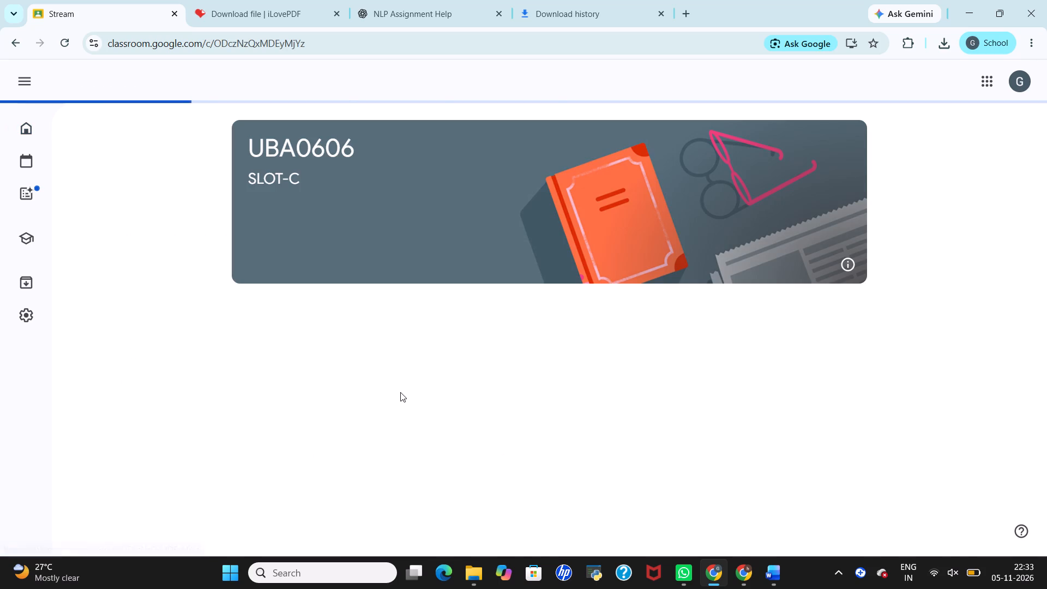
scroll(630, 318, down, 2)
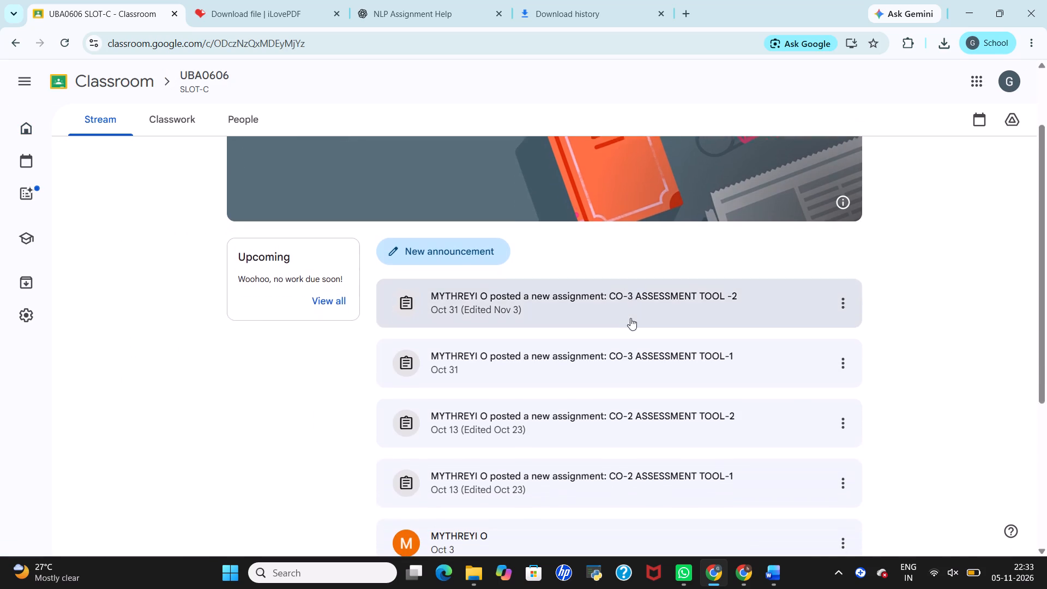
scroll(630, 318, down, 1)
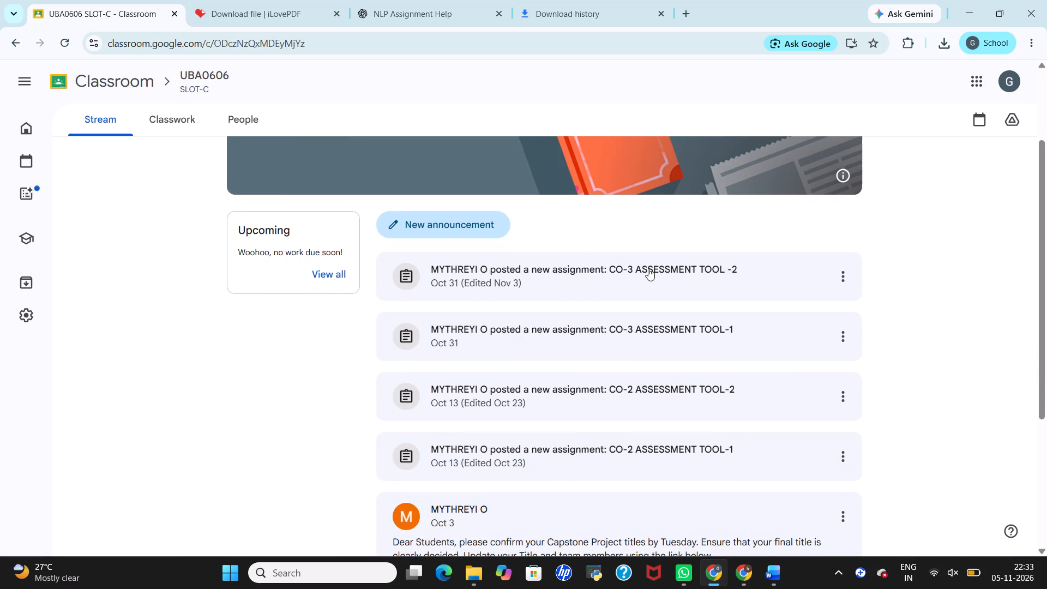
click(648, 268)
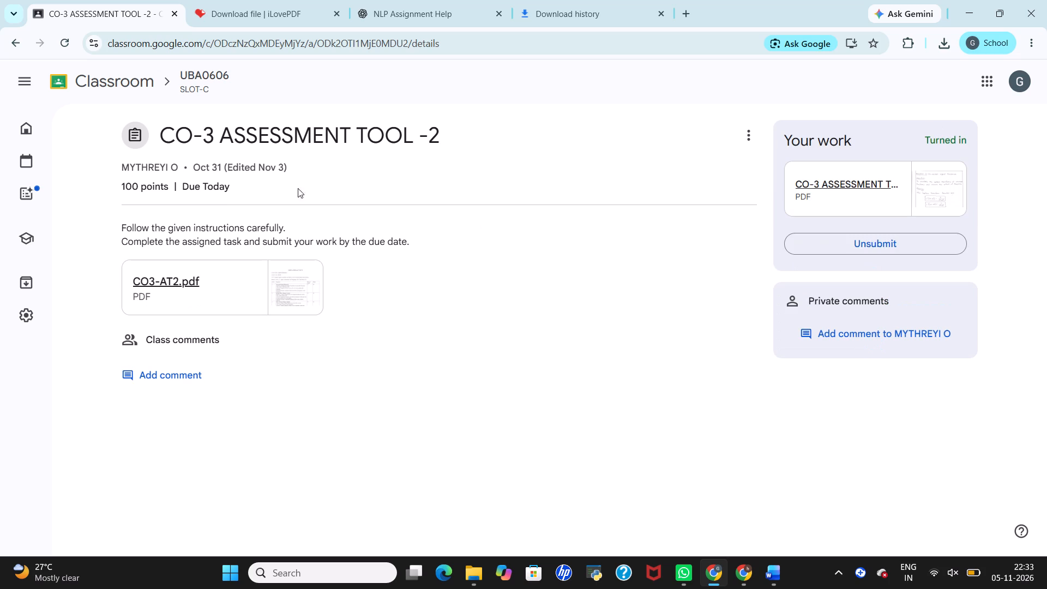
Return to the class list and open the DSA0310 Natural Language Processing class stream.
click(15, 49)
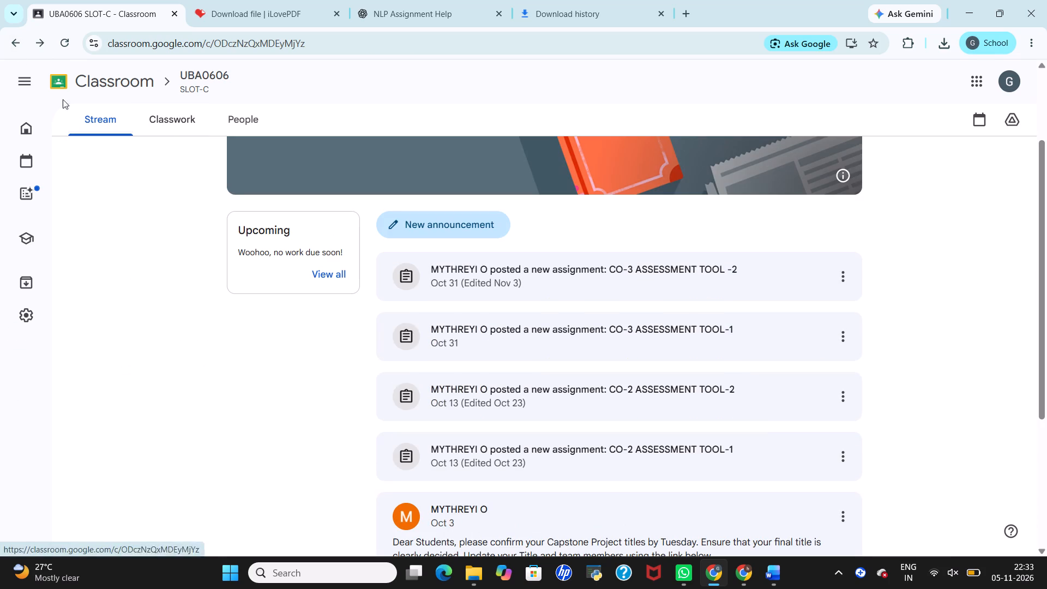
click(11, 43)
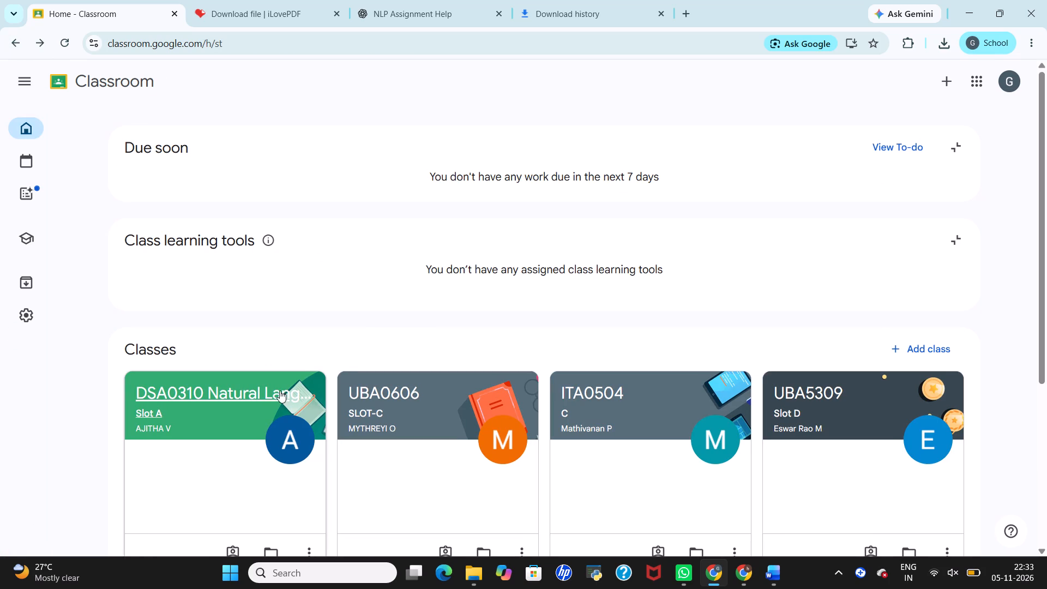
click(234, 394)
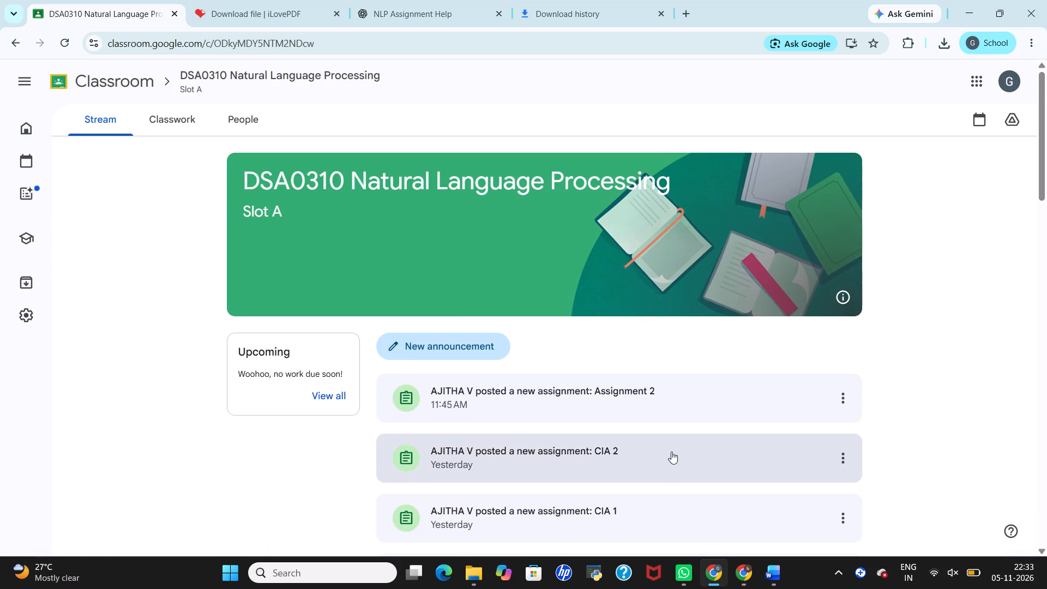
In the DSA0310 Natural Language Processing stream, open the Assignment 1 post and check its posting details.
scroll(671, 452, down, 6)
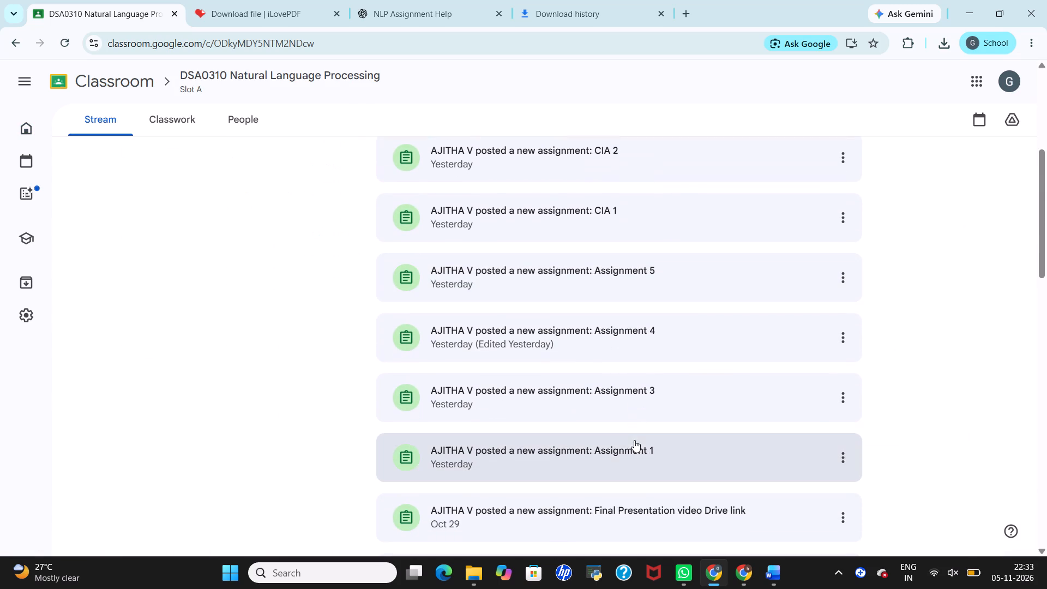
click(608, 453)
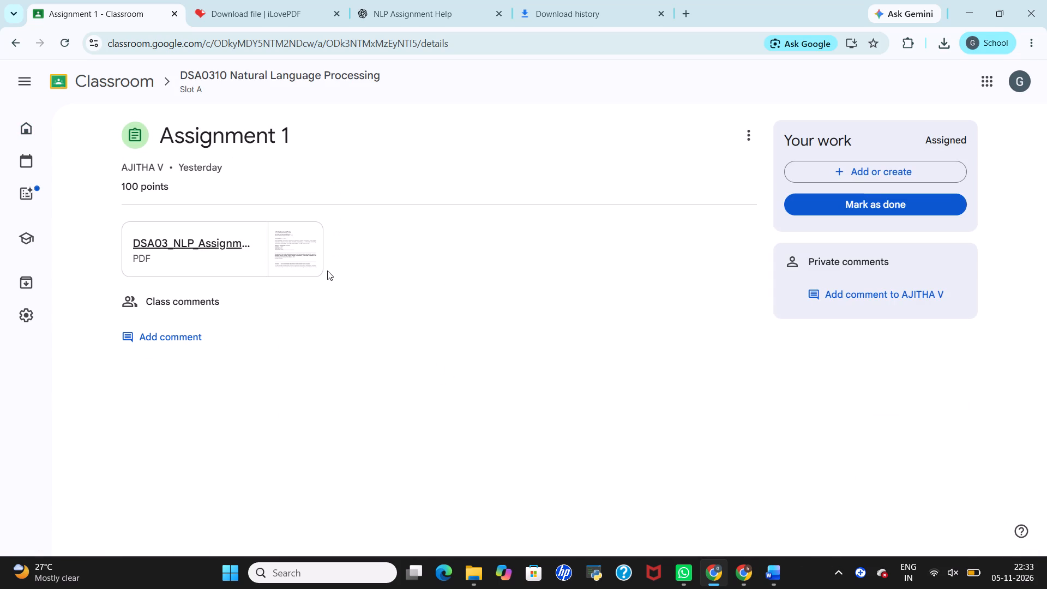
click(222, 173)
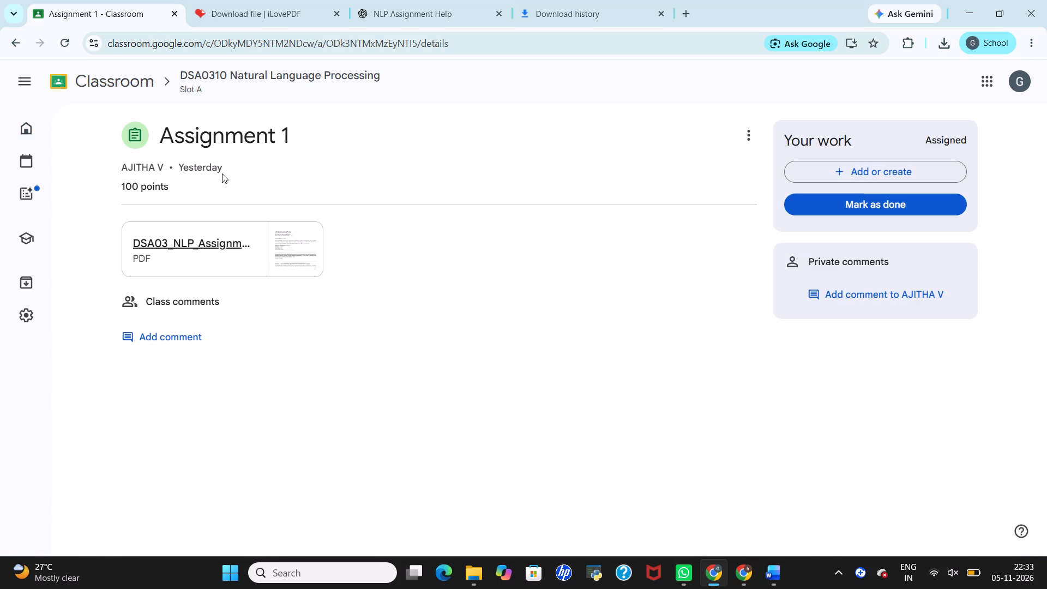
click(226, 170)
Return to the class stream, open the Assignment 3 post to check its details, and come back to the stream.
click(19, 40)
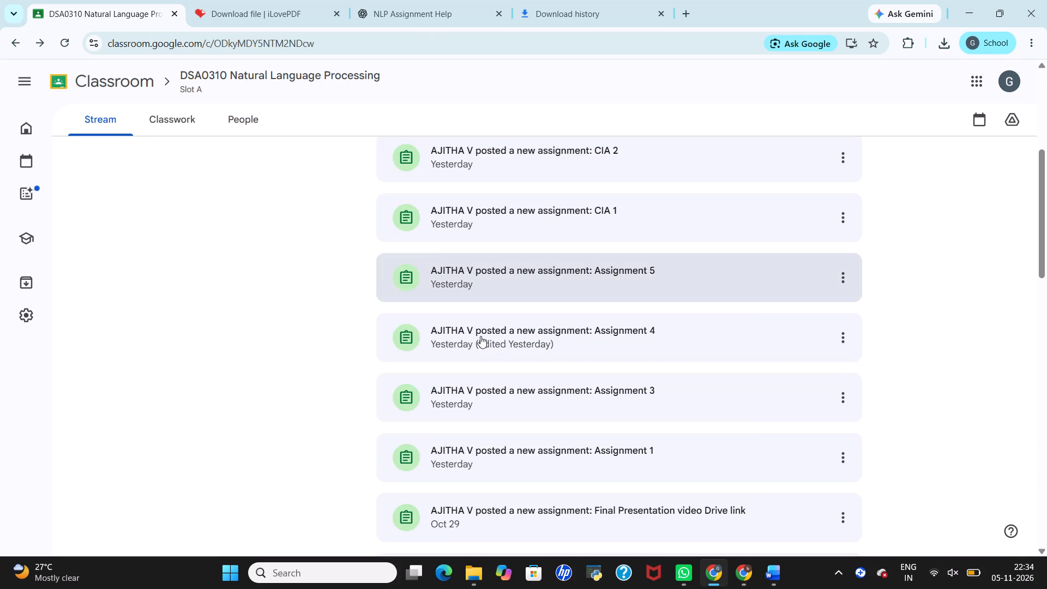
click(623, 386)
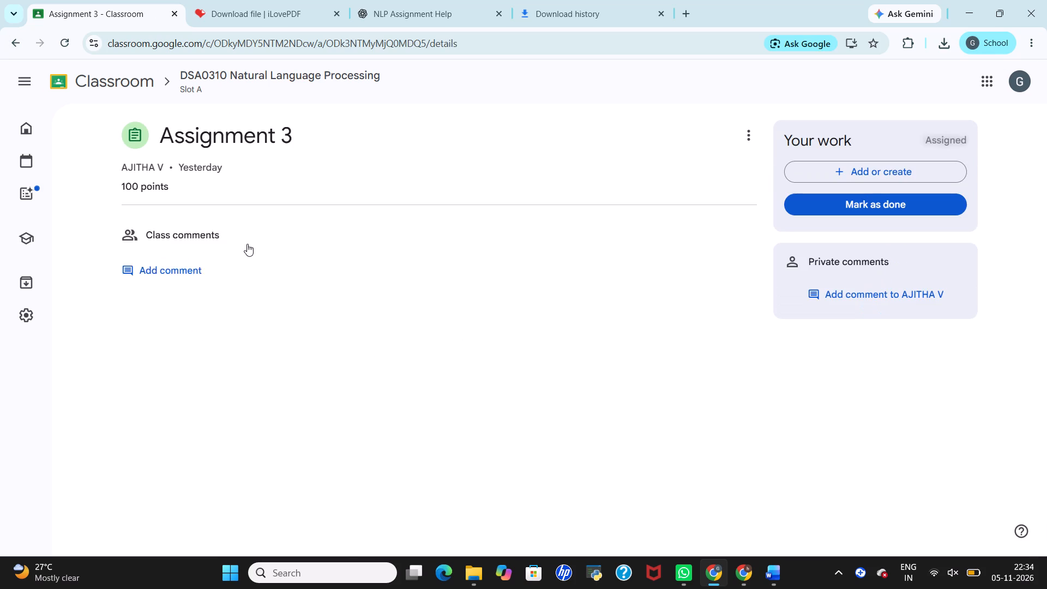
click(18, 33)
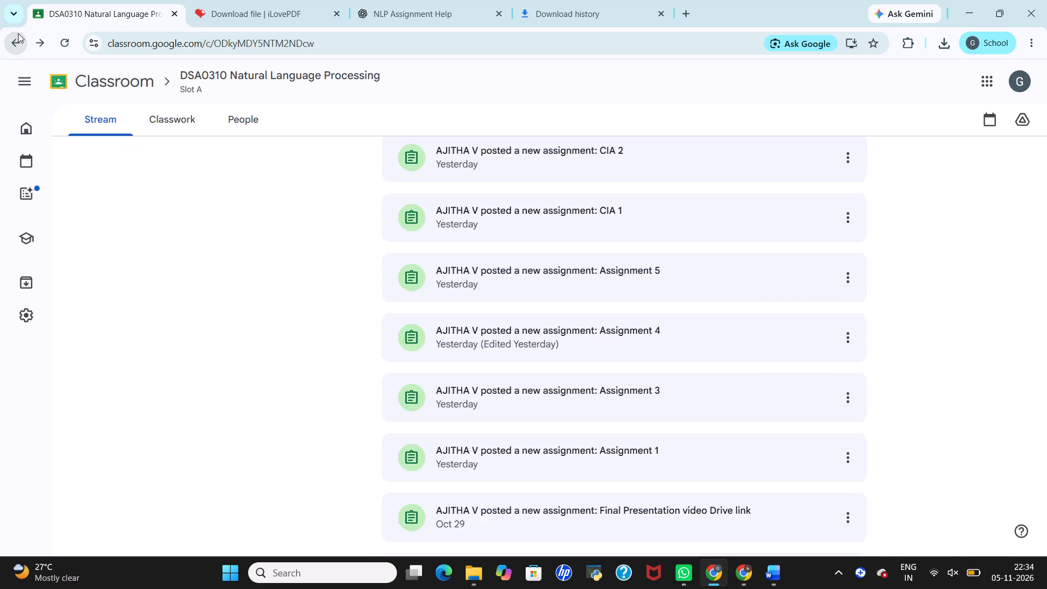
scroll(684, 262, up, 12)
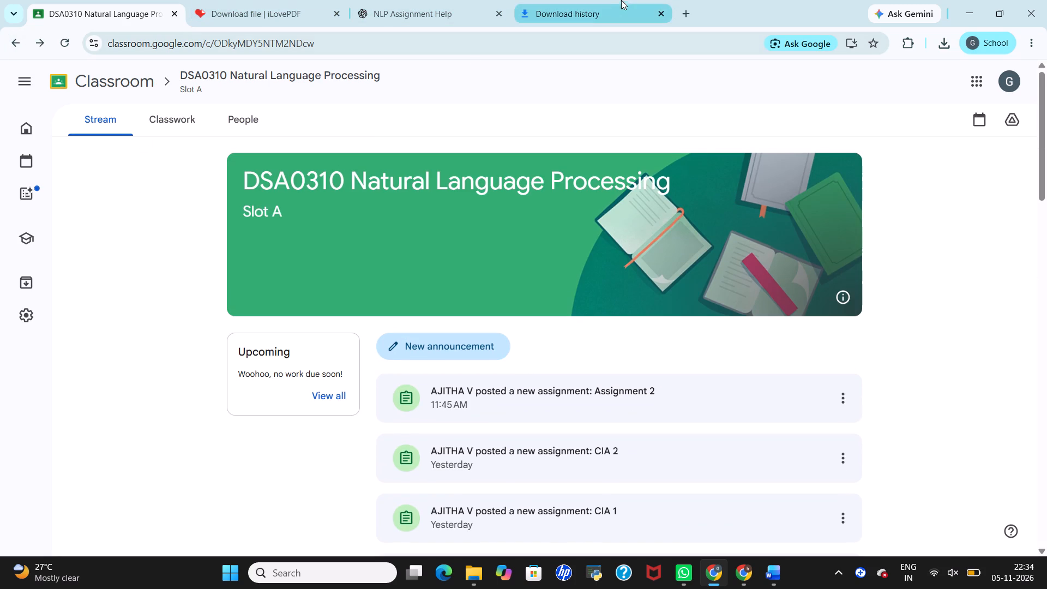
Clear the whole Chrome download history and close the Download history page.
click(608, 11)
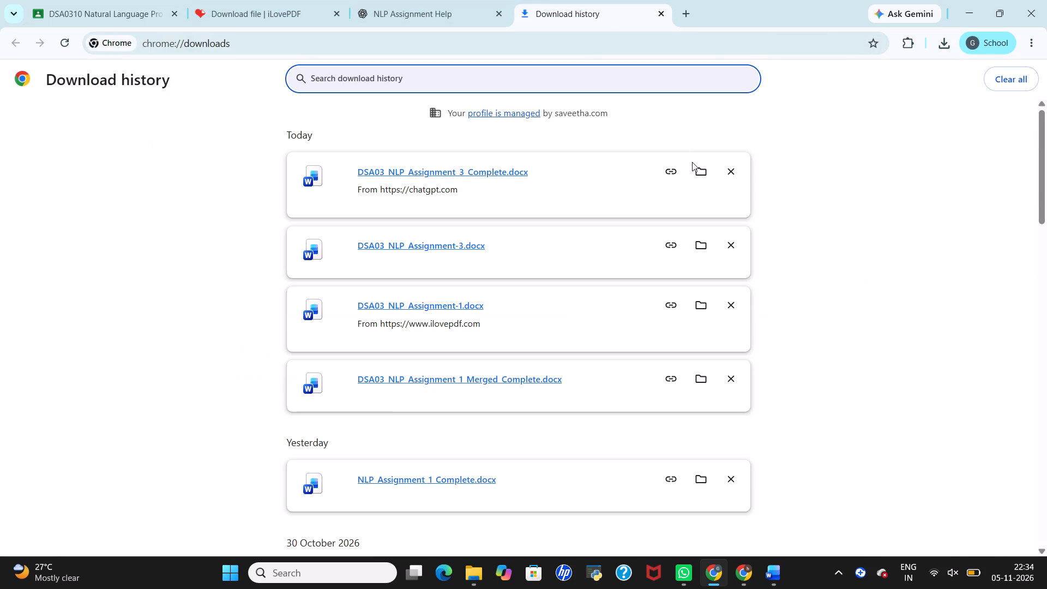
click(1007, 73)
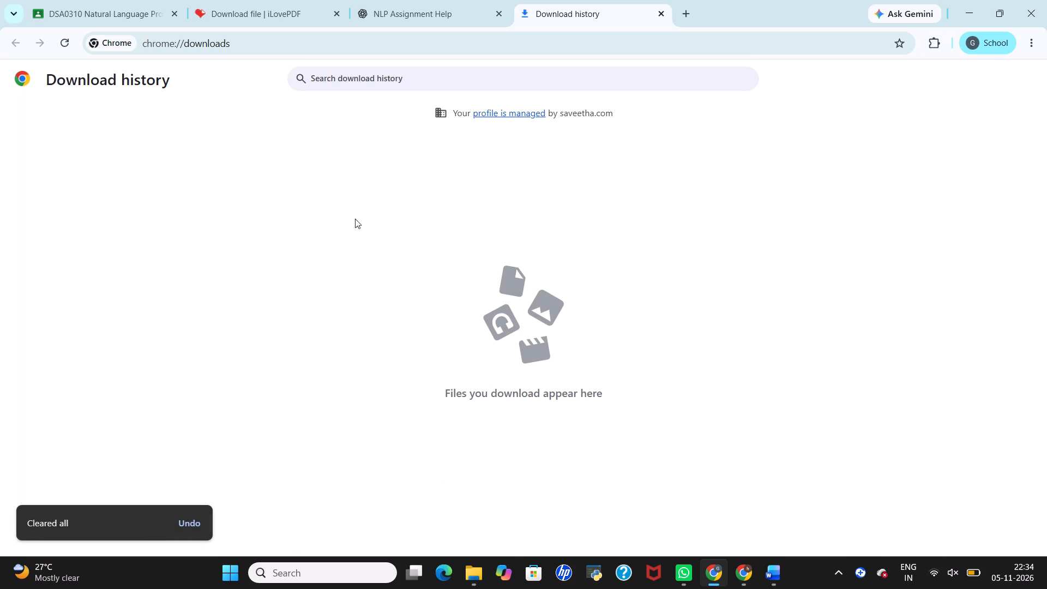
click(658, 15)
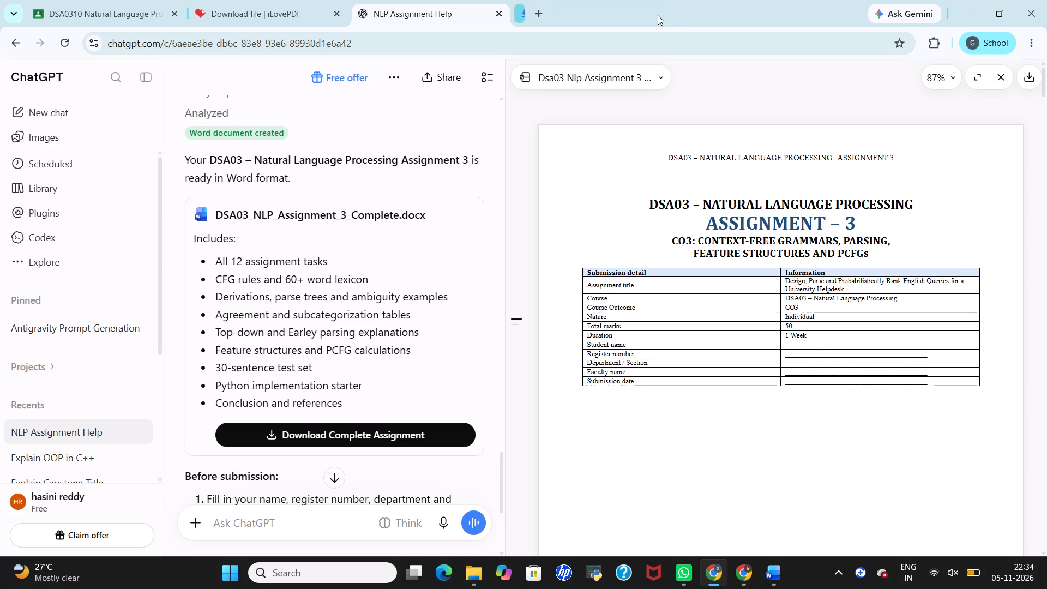
Close the Assignment 3 document viewer in the NLP Assignment Help chat and go to the end of the reply.
click(999, 83)
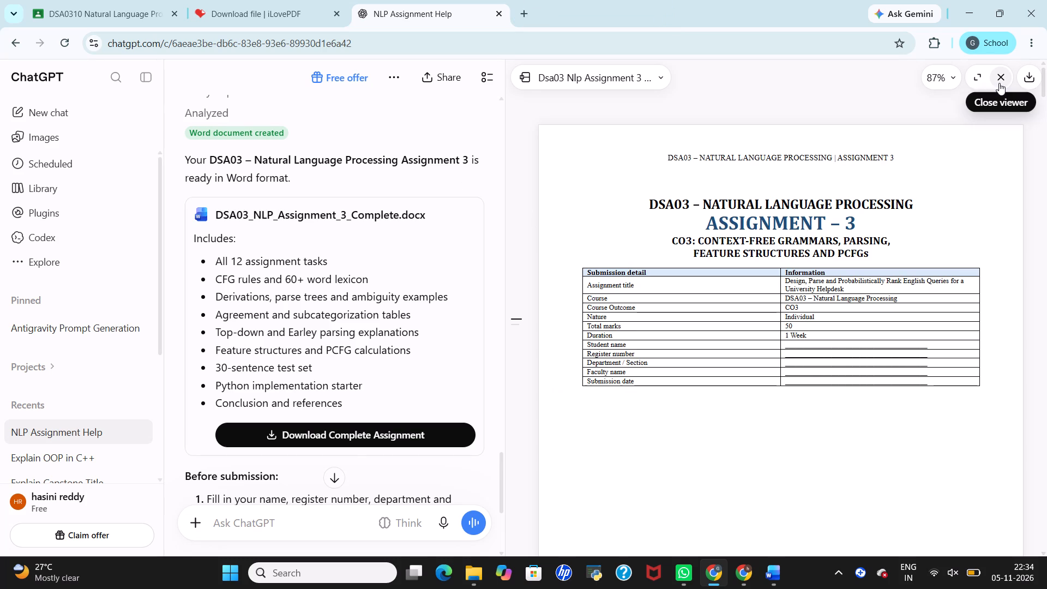
scroll(556, 267, down, 6)
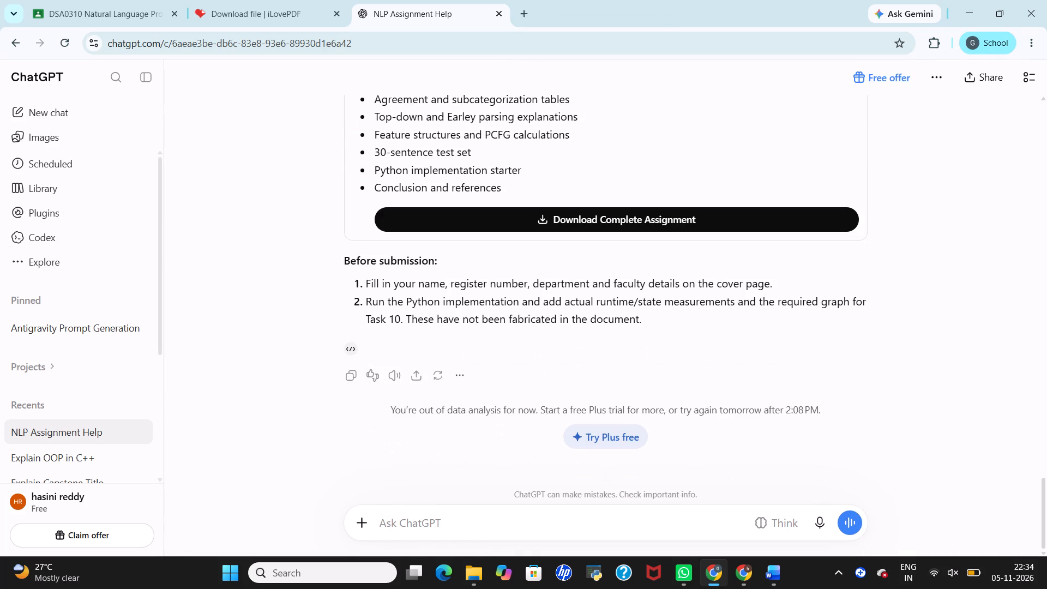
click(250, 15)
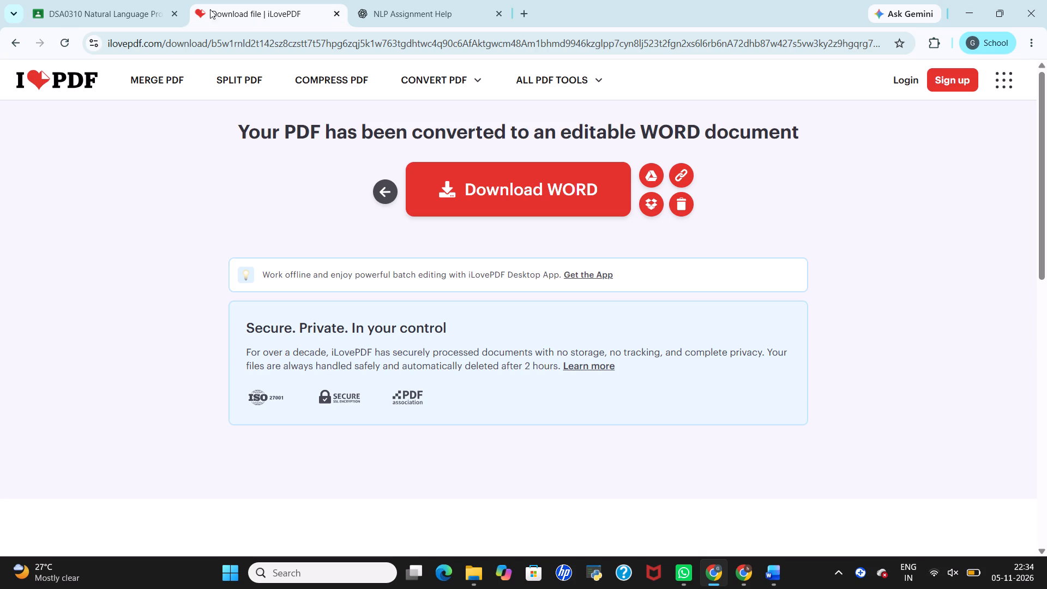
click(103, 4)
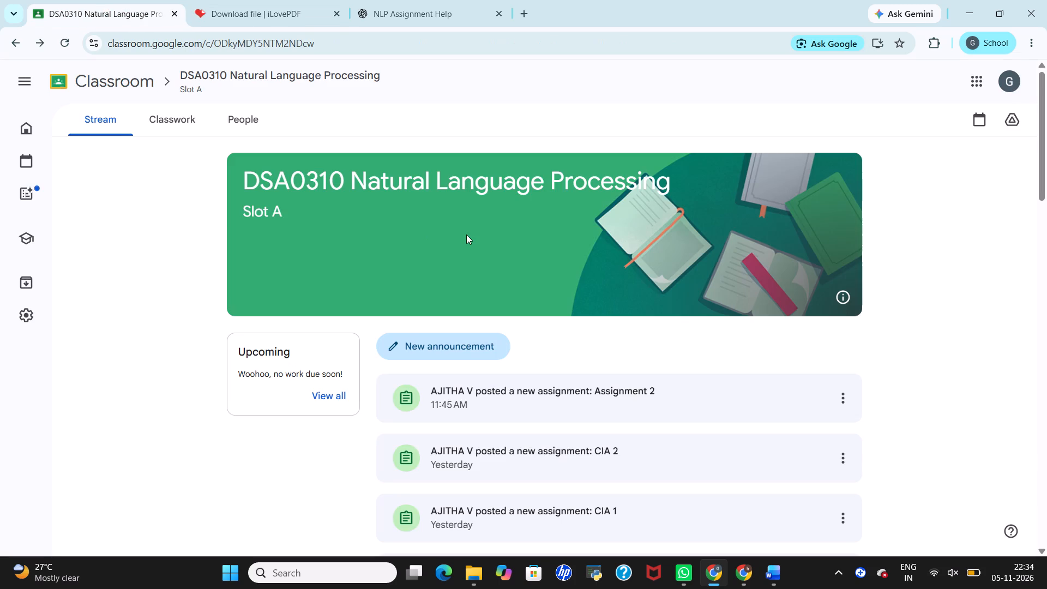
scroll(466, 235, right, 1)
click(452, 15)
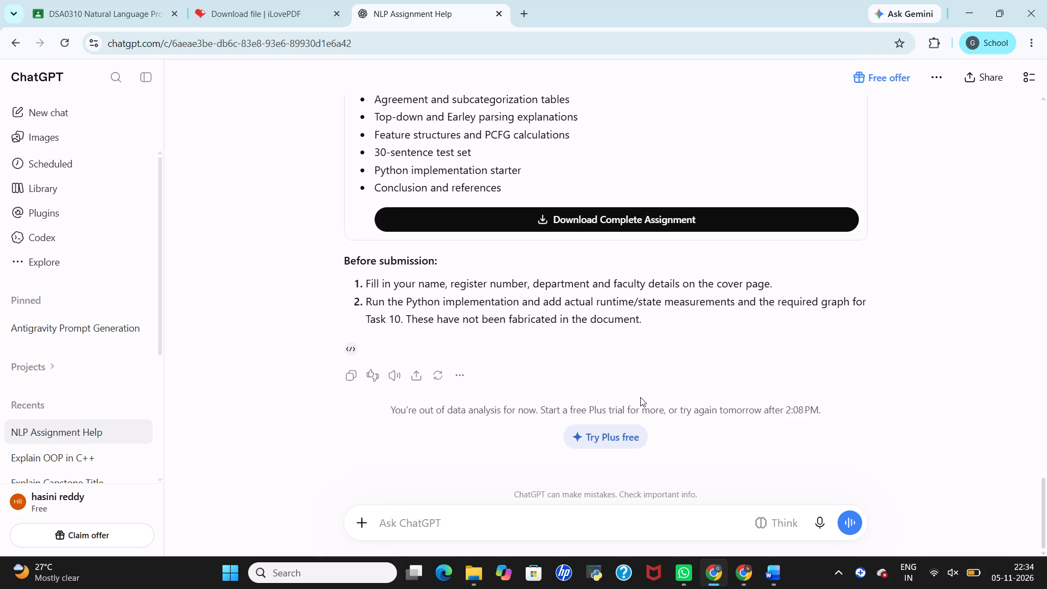
Switch to the other Chrome window with the empty new tab and close that window.
click(740, 565)
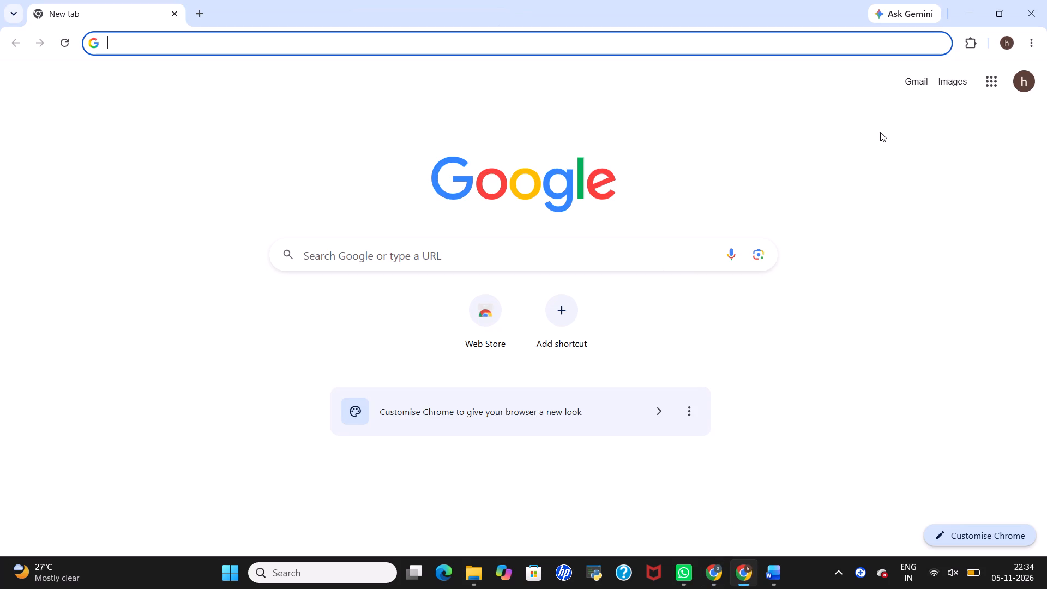
click(1032, 9)
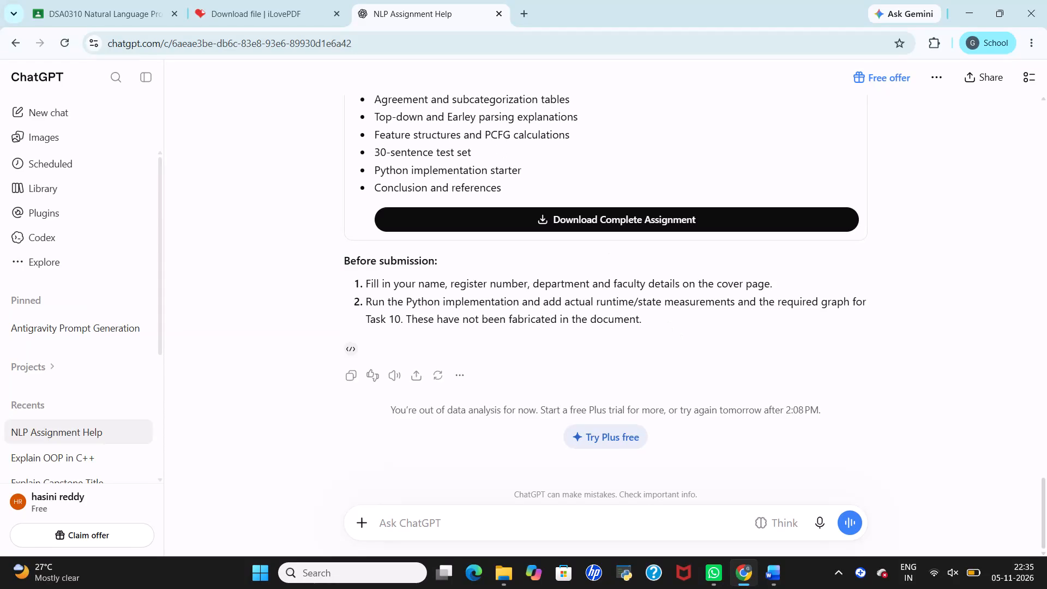
Close the iLovePDF download page and return to the NLP Assignment Help chat in ChatGPT.
click(271, 3)
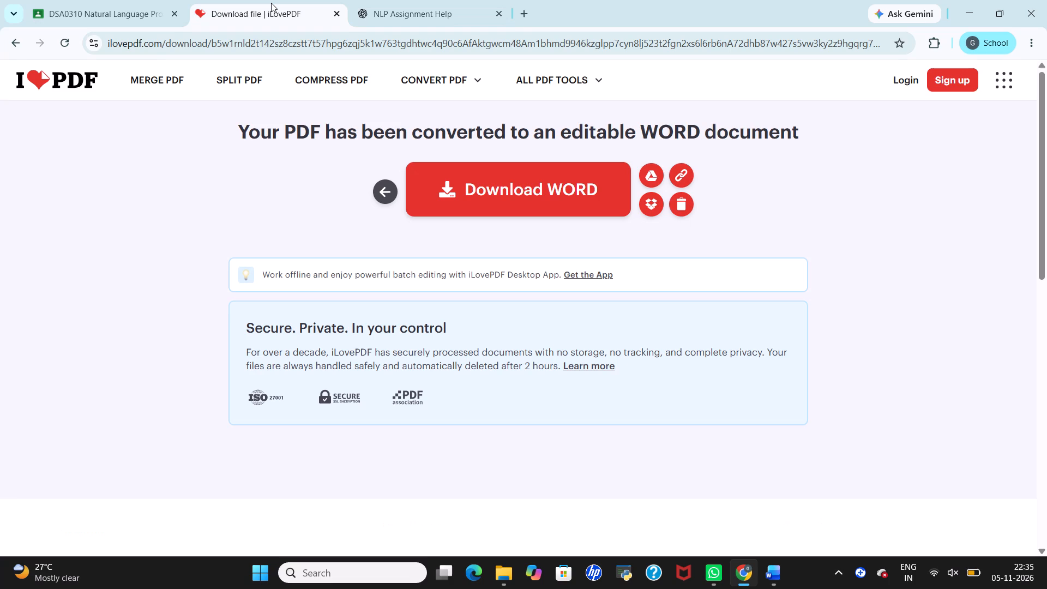
click(133, 13)
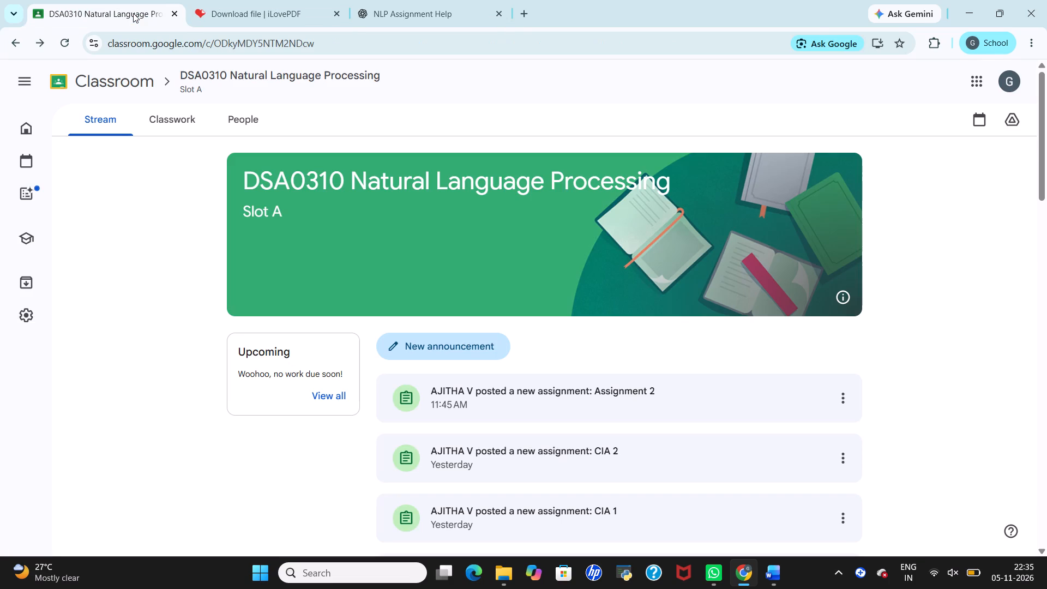
click(338, 14)
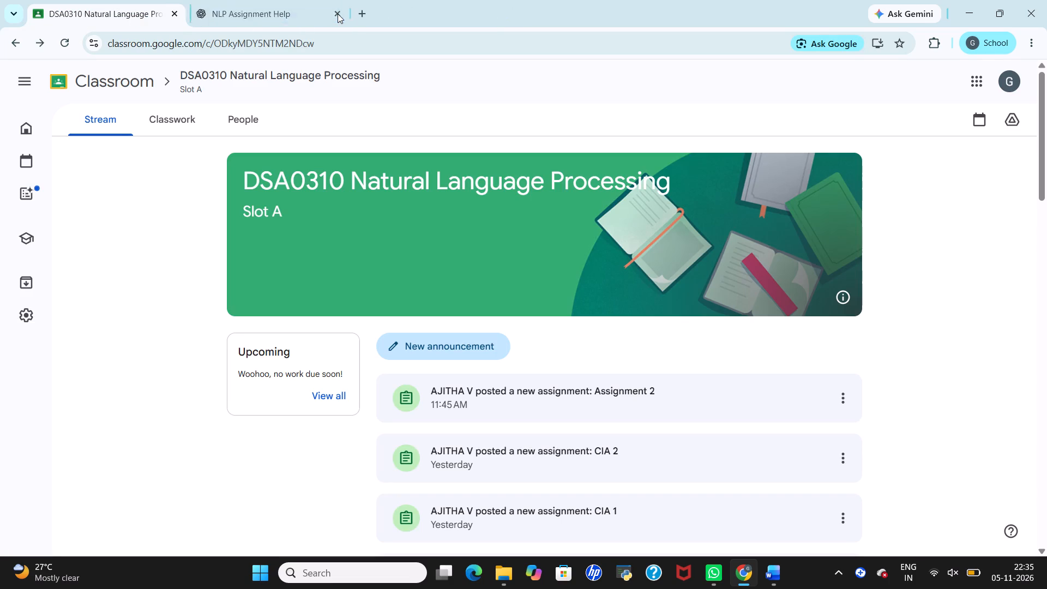
click(298, 10)
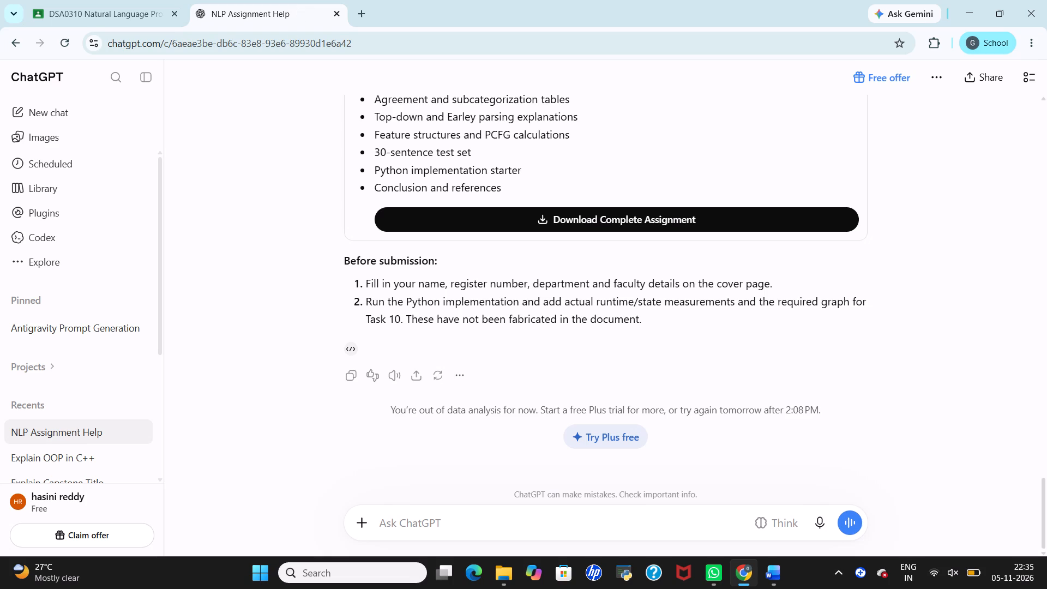
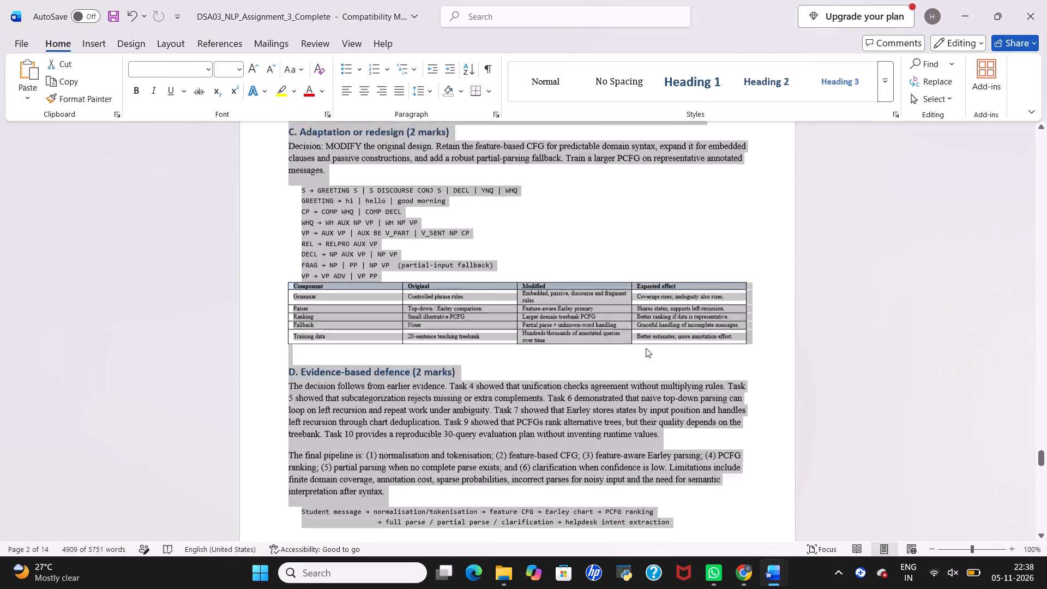
scroll(646, 348, up, 19)
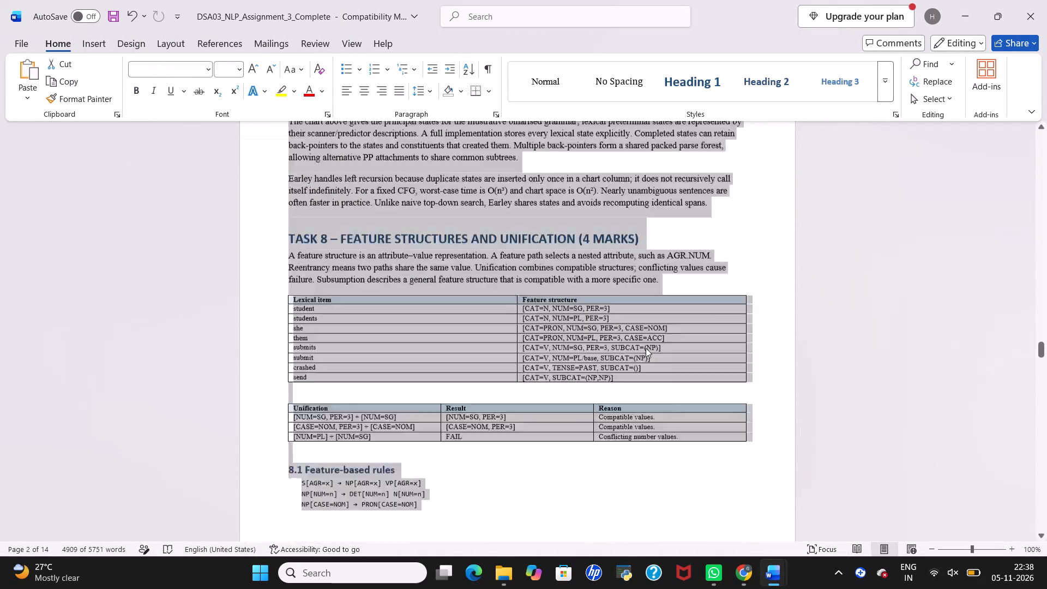
scroll(646, 348, up, 19)
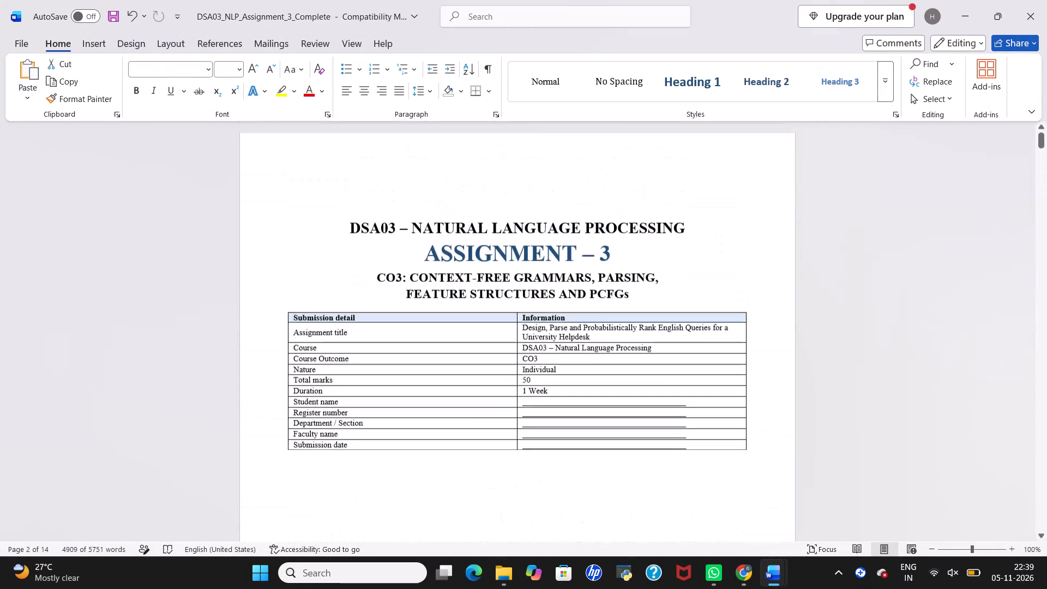
scroll(646, 348, up, 3)
scroll(492, 432, down, 6)
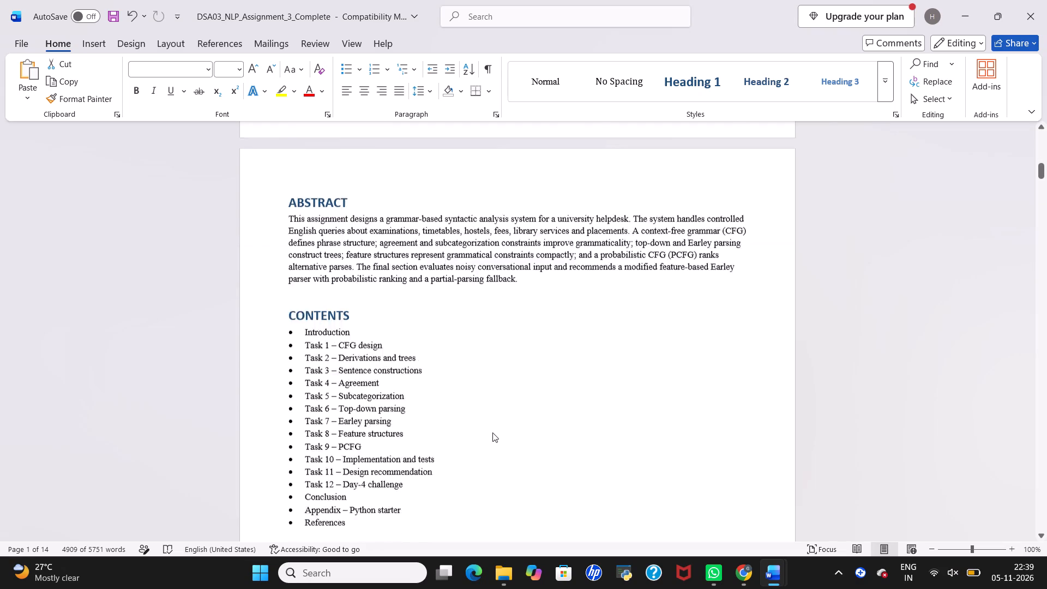
scroll(492, 432, down, 3)
scroll(492, 432, up, 4)
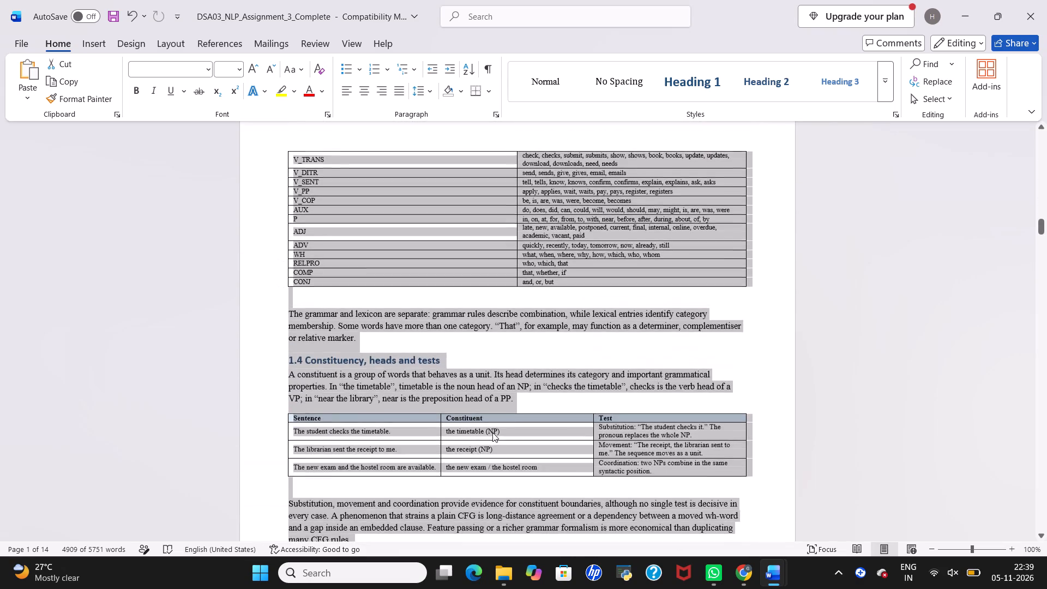
scroll(492, 432, up, 3)
scroll(492, 432, down, 2)
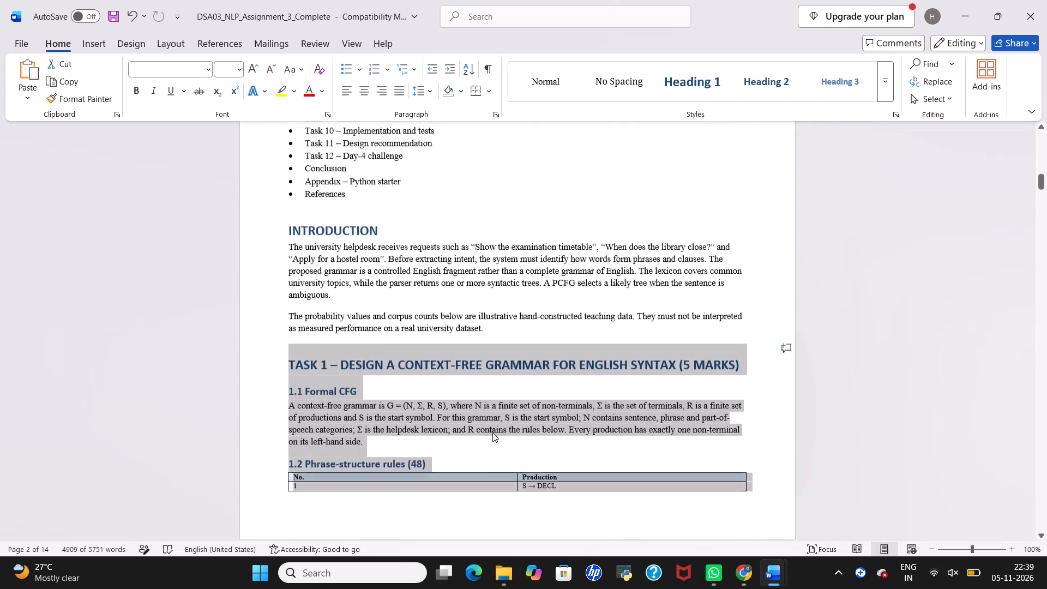
scroll(492, 432, down, 4)
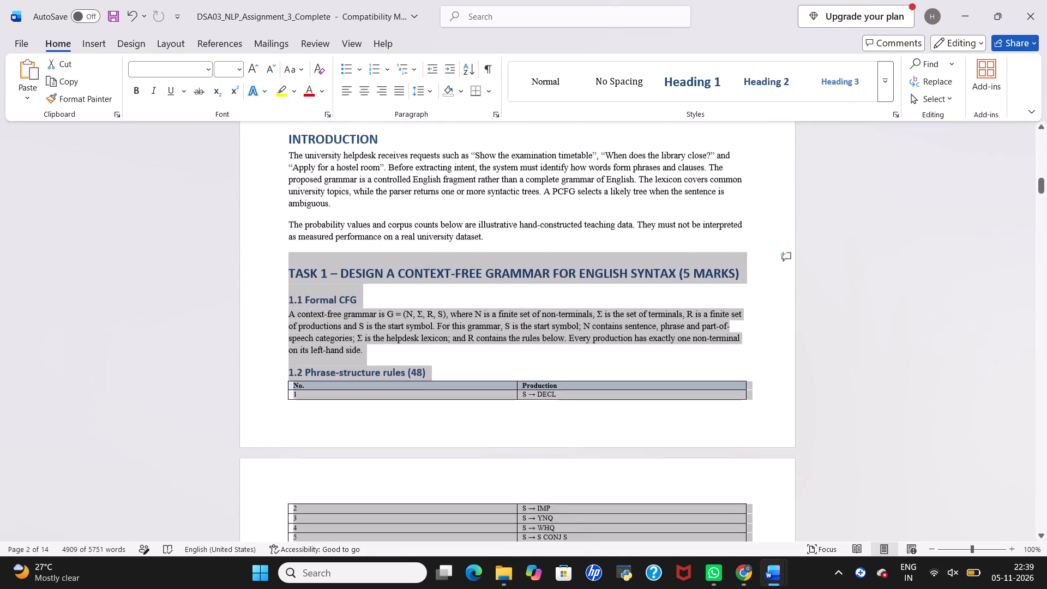
scroll(492, 432, down, 1)
scroll(492, 432, up, 1)
scroll(540, 335, up, 1)
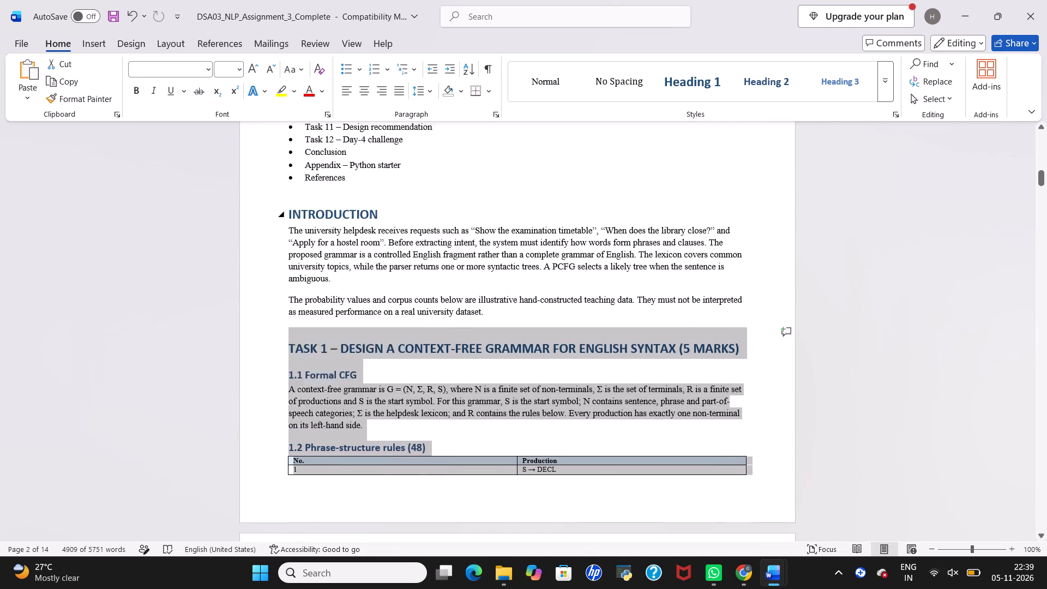
scroll(540, 335, up, 1)
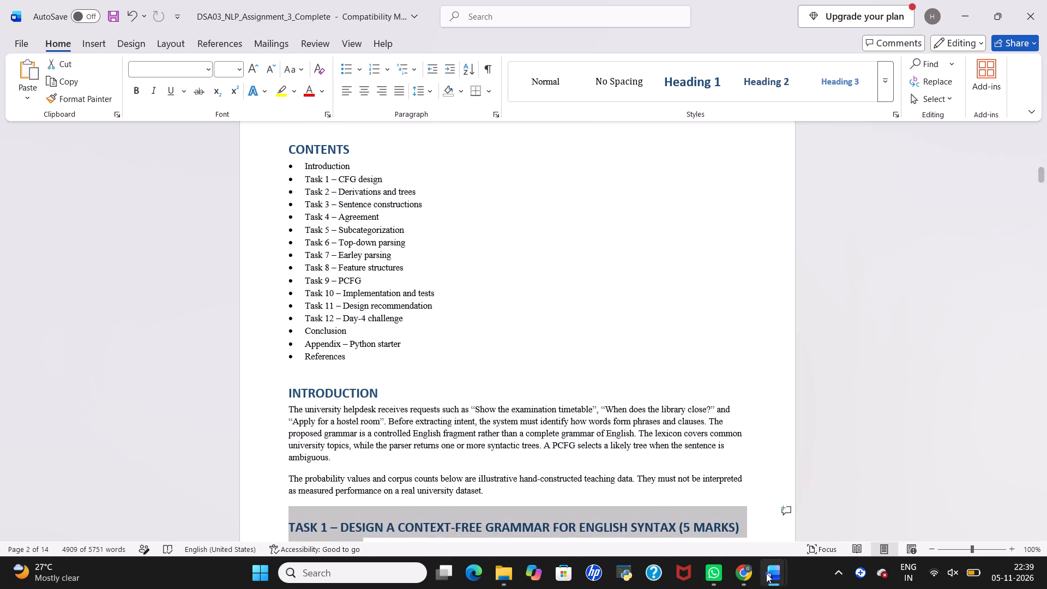
Switch to the DSA03_NLP_Assignment-3 document and look through the task questions from the cover to where the Task 1 answer begins.
click(716, 514)
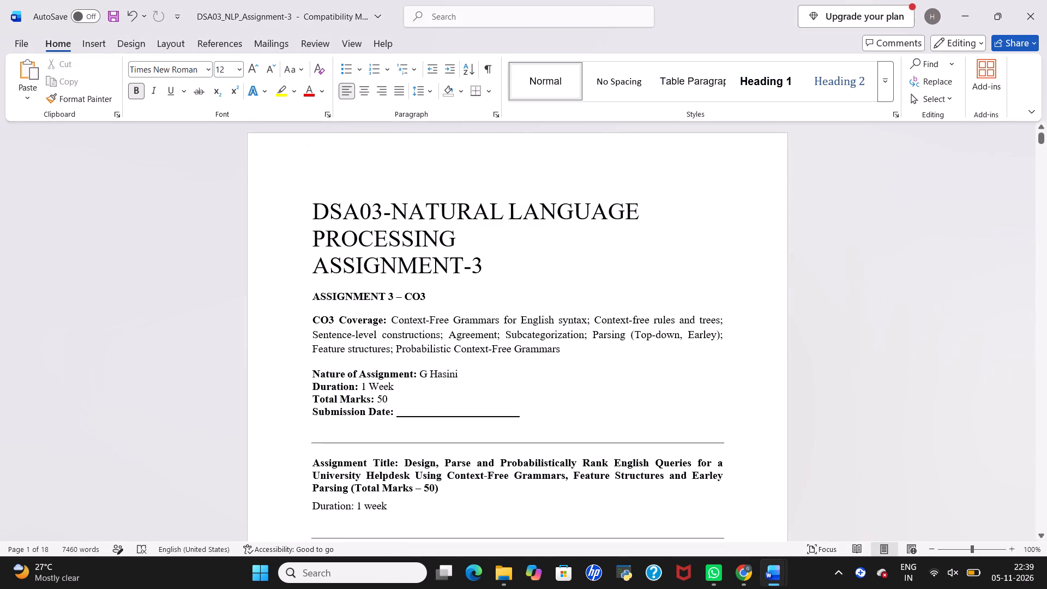
scroll(581, 417, down, 11)
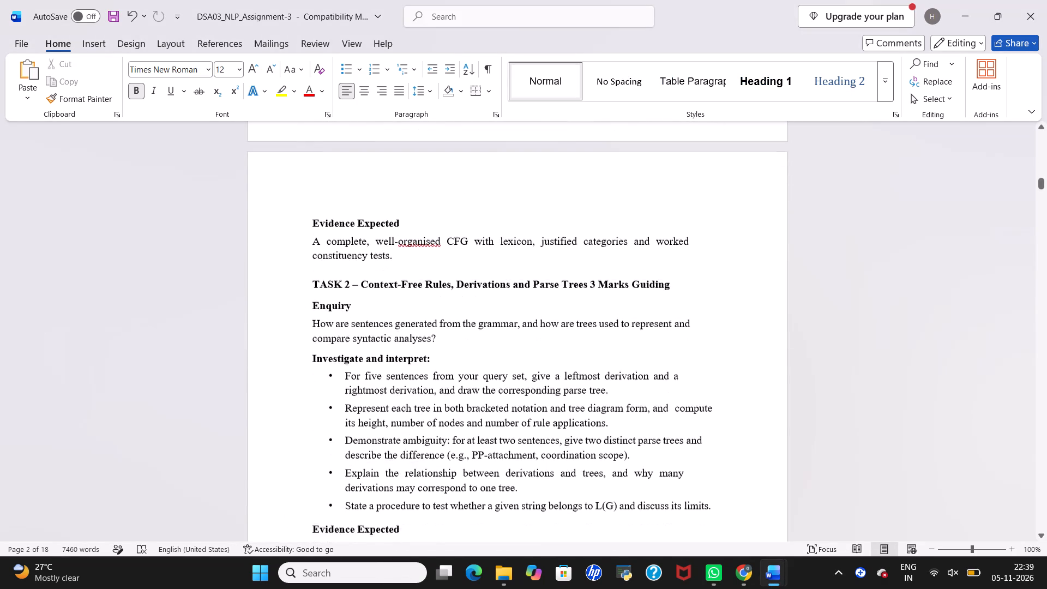
scroll(581, 417, down, 7)
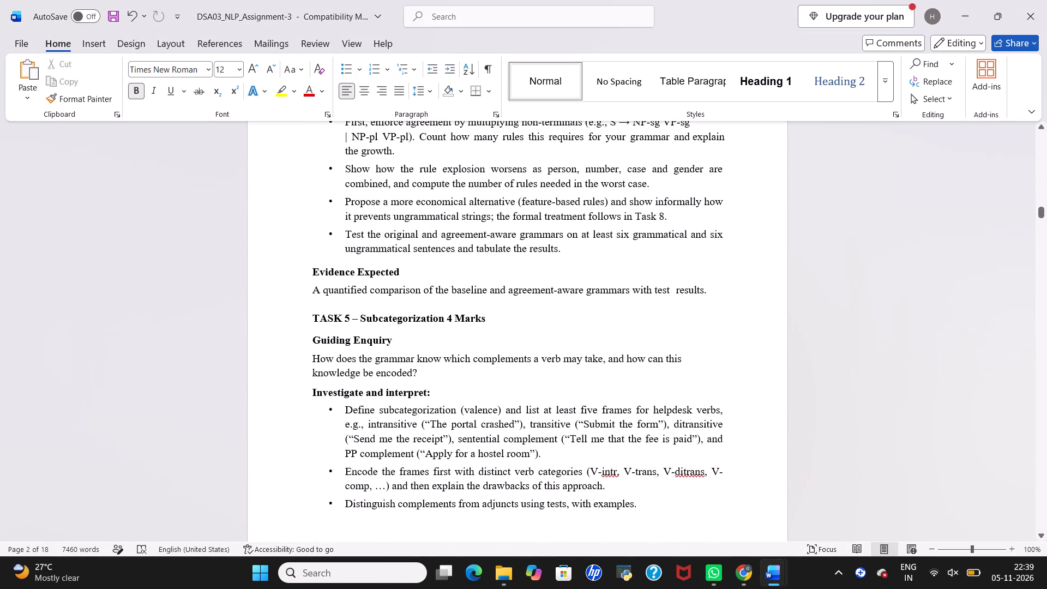
scroll(581, 417, down, 4)
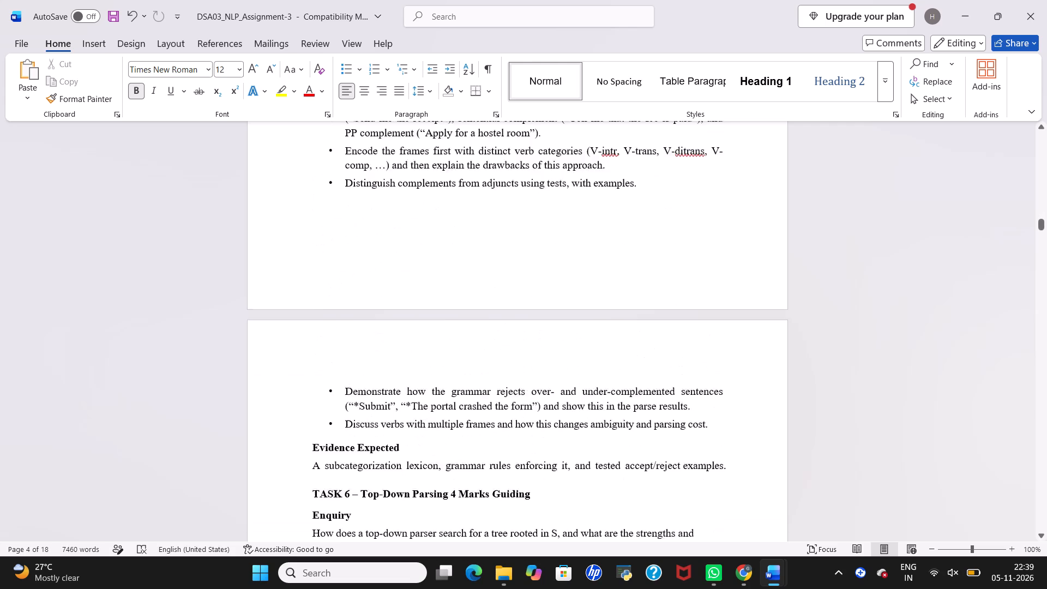
scroll(581, 417, down, 10)
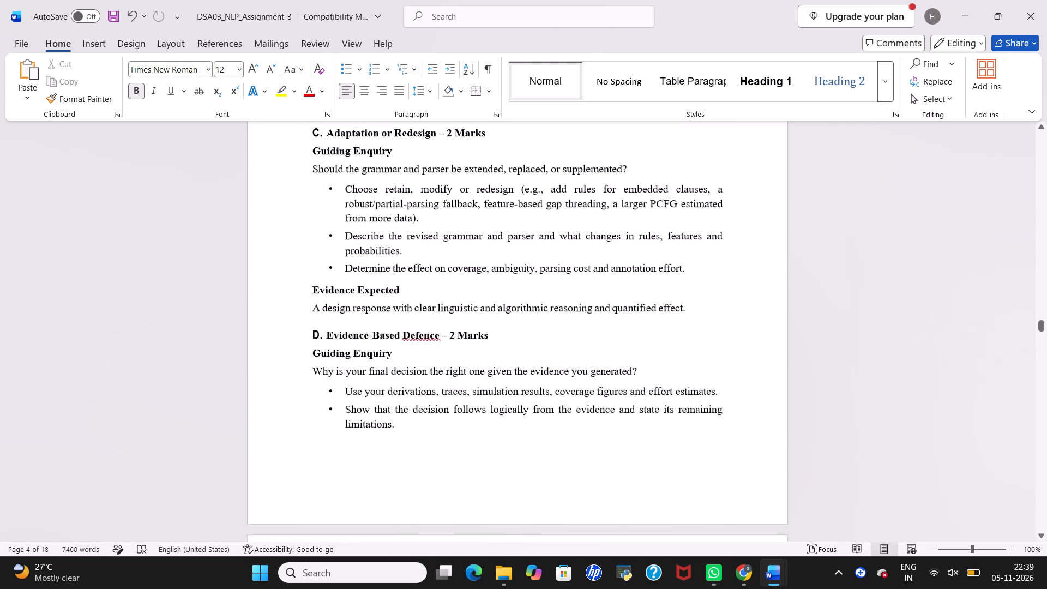
scroll(581, 417, down, 2)
scroll(581, 417, right, 1)
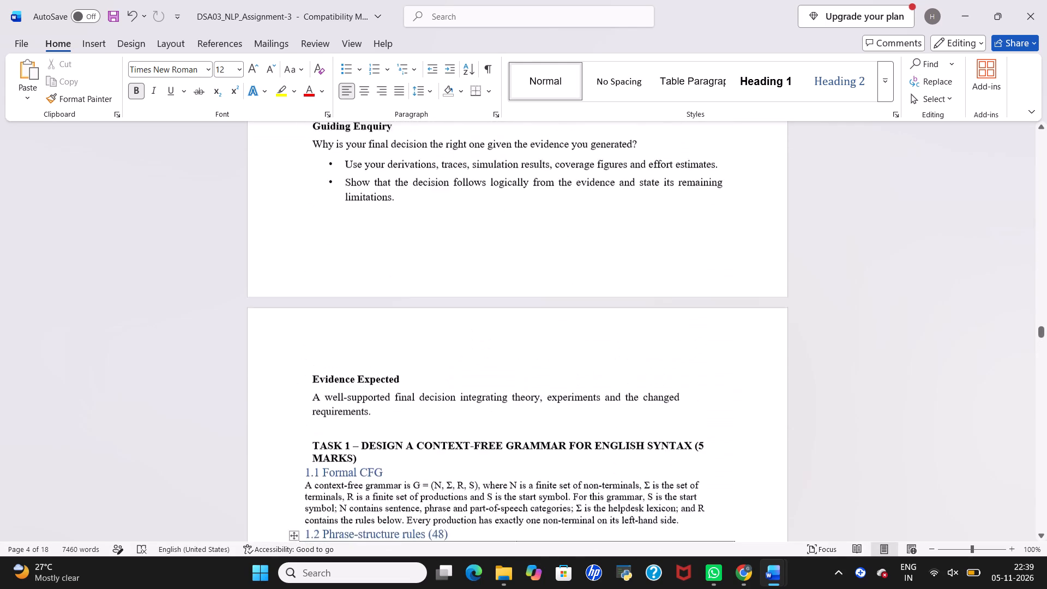
Reread the Task 11 and Task 12 question text, including Task 12's parts A to D.
scroll(581, 417, up, 3)
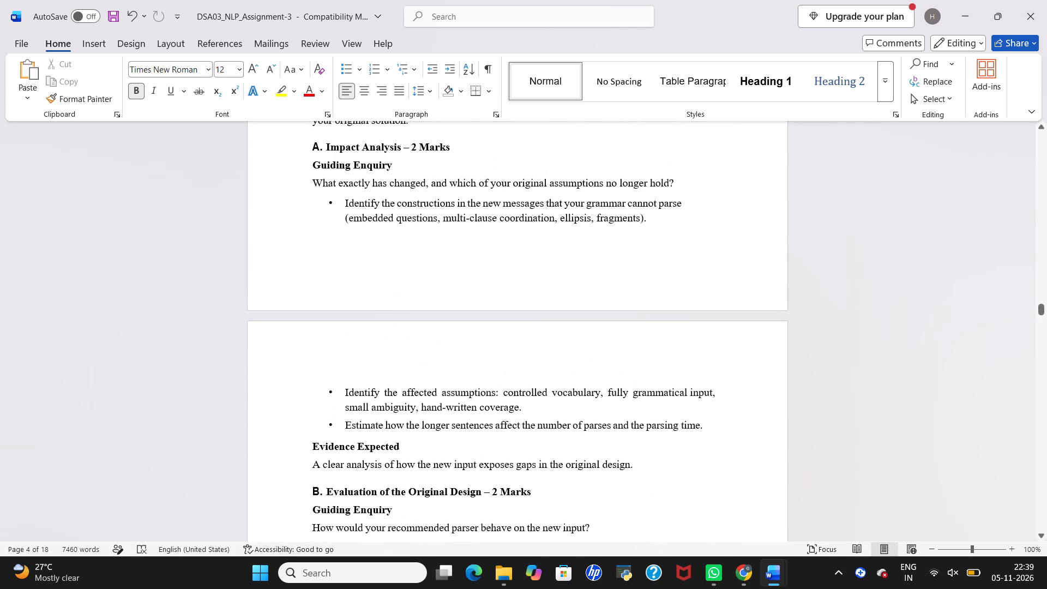
scroll(581, 417, up, 3)
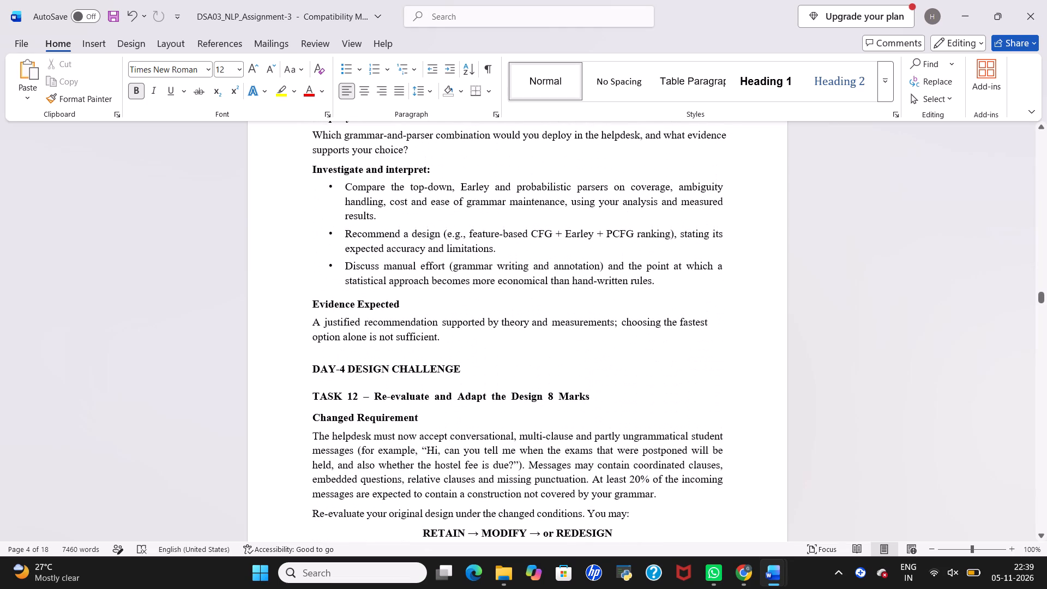
scroll(581, 417, up, 2)
scroll(581, 417, down, 1)
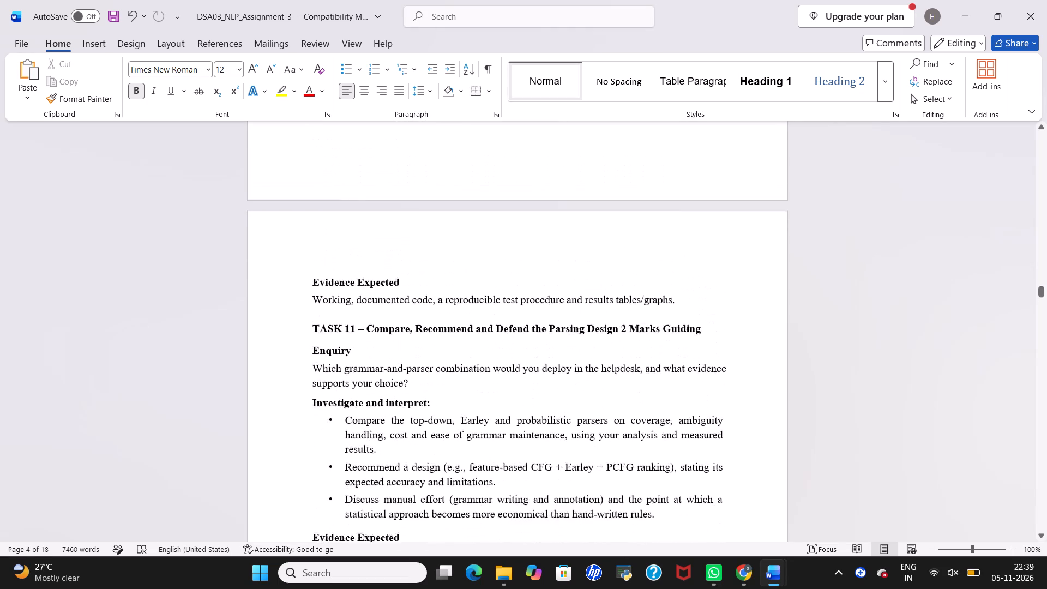
scroll(581, 417, down, 2)
scroll(581, 417, right, 1)
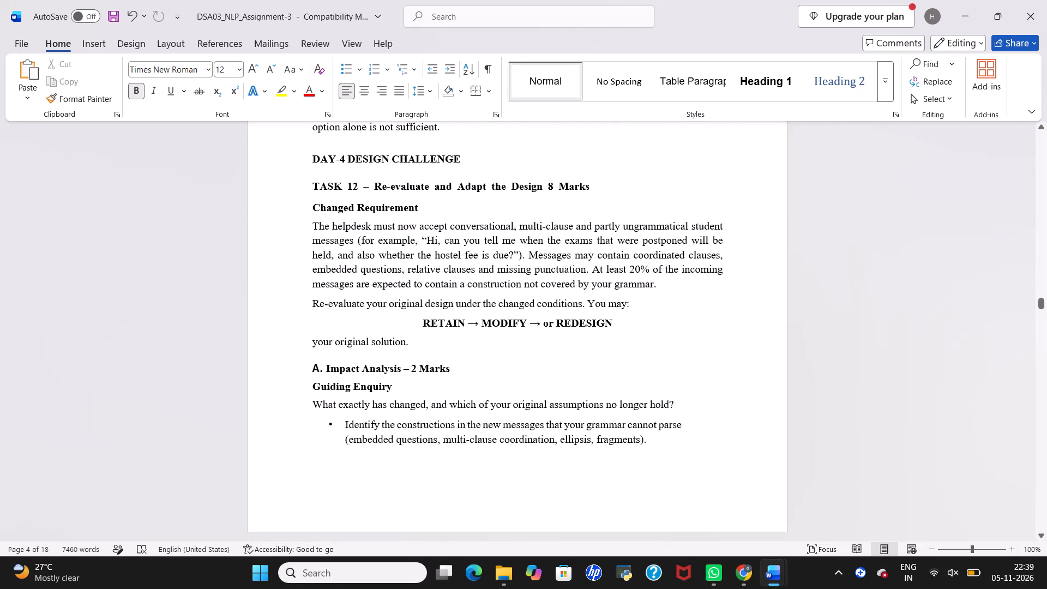
scroll(581, 417, down, 4)
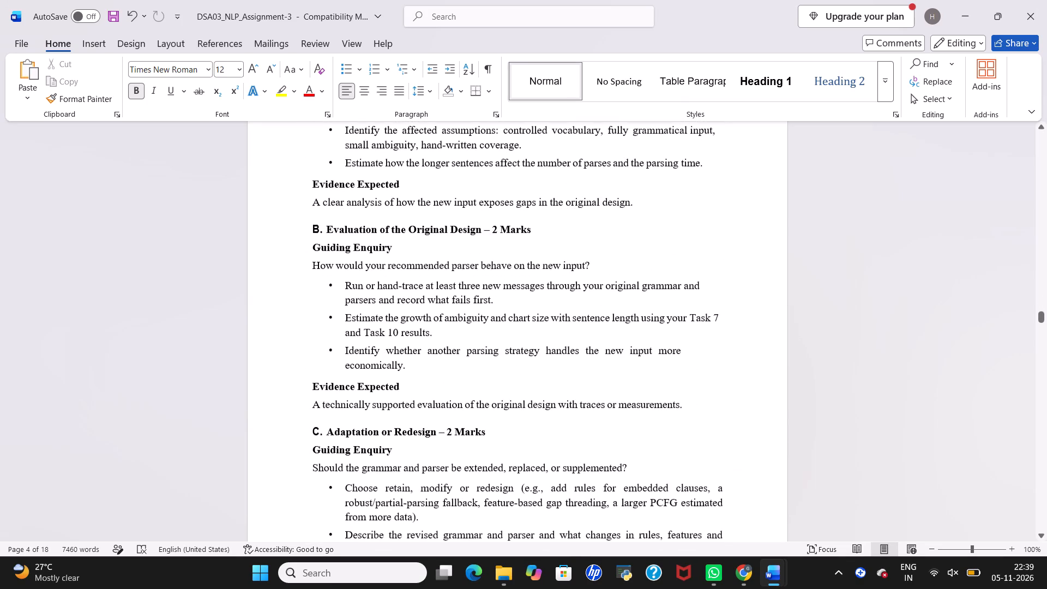
scroll(581, 417, right, 5)
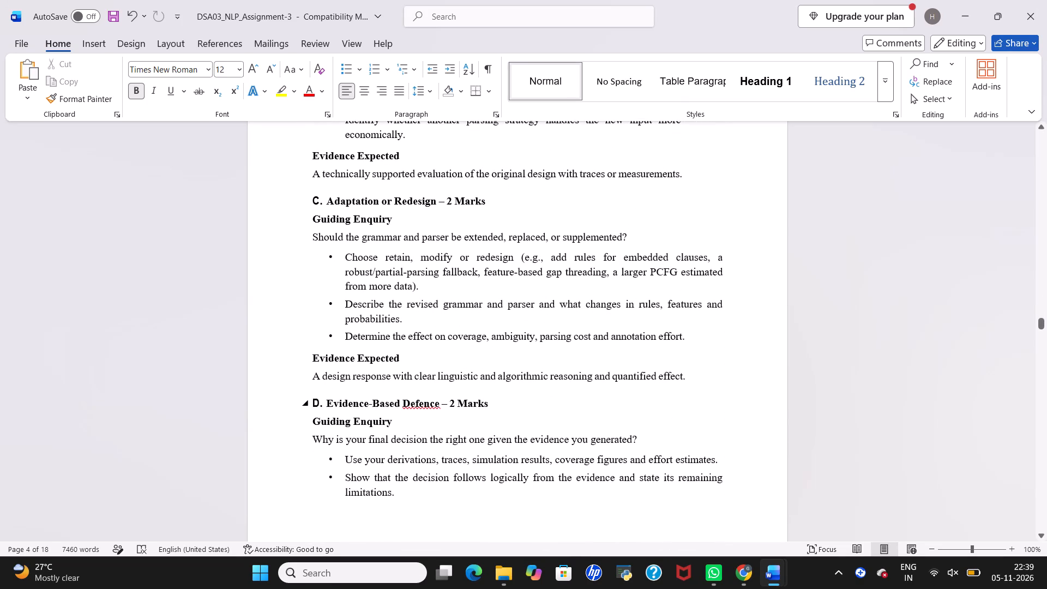
Examine the start of the Task 1 answer, including the Formal CFG paragraph and the phrase-structure rules table.
scroll(581, 417, right, 6)
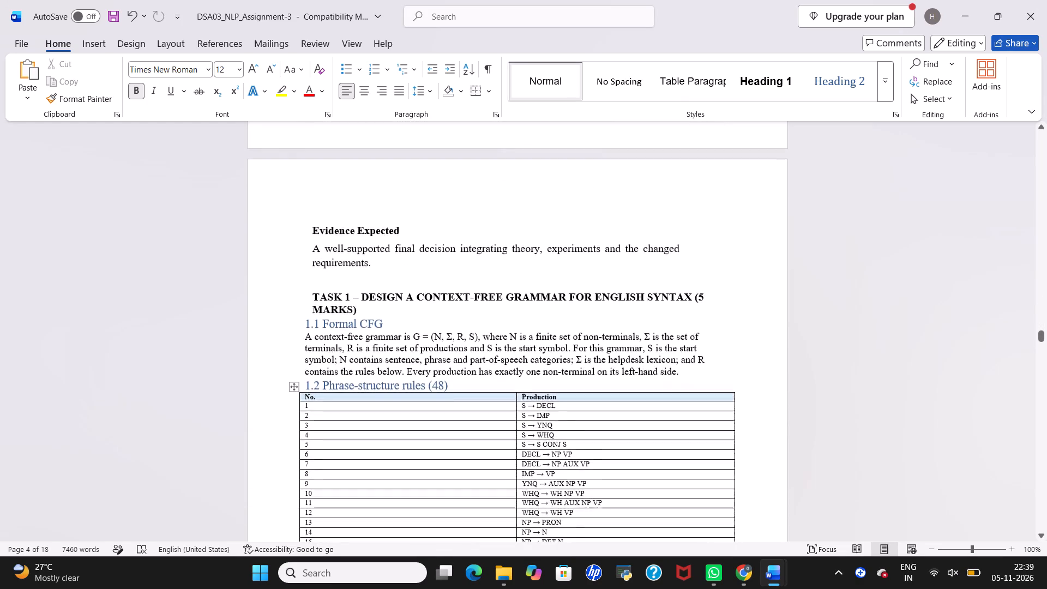
scroll(581, 417, right, 1)
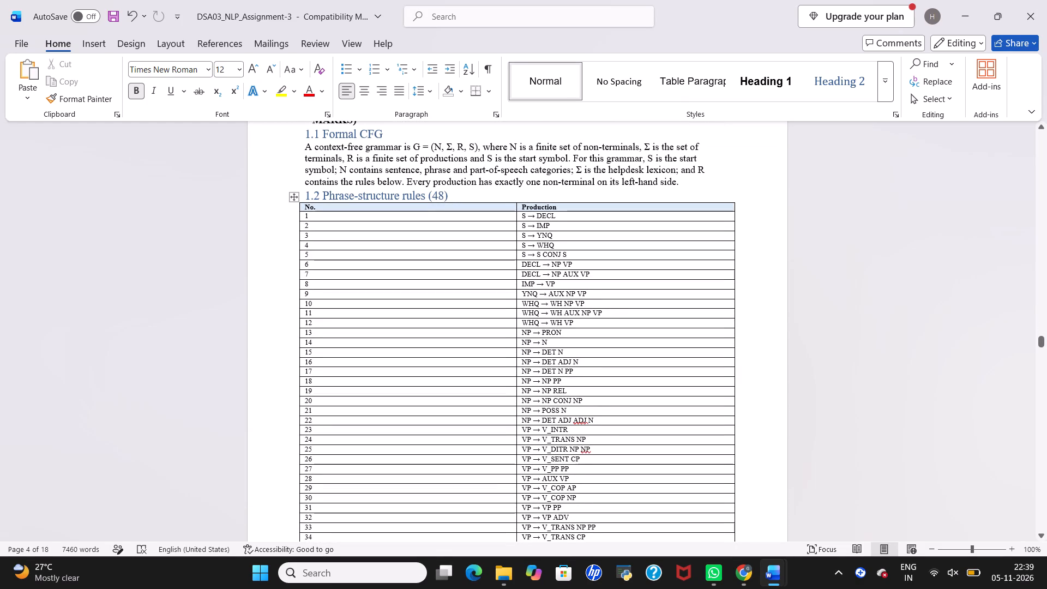
scroll(516, 250, down, 2)
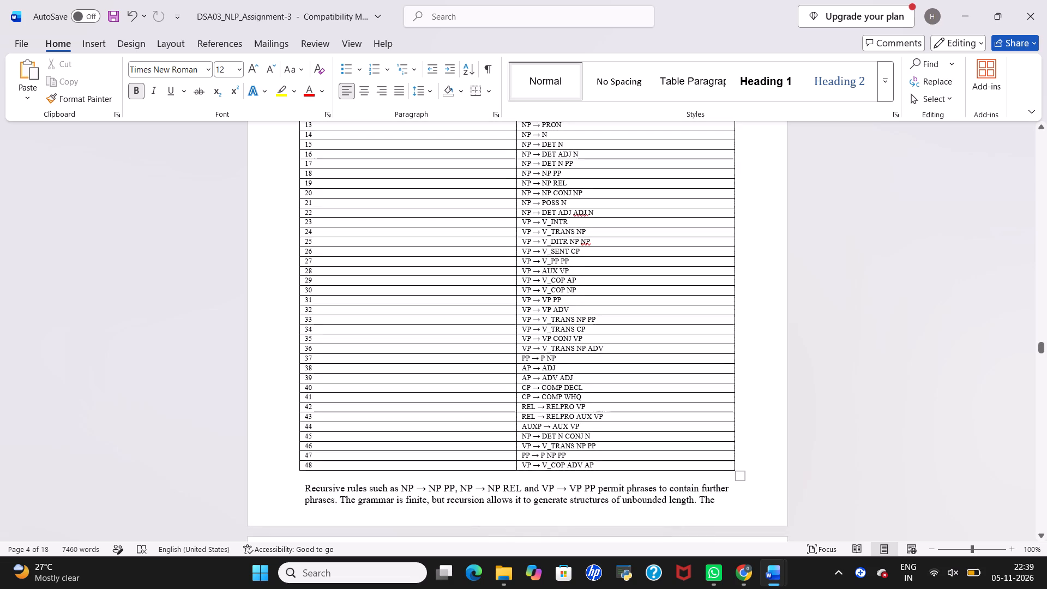
scroll(516, 250, up, 5)
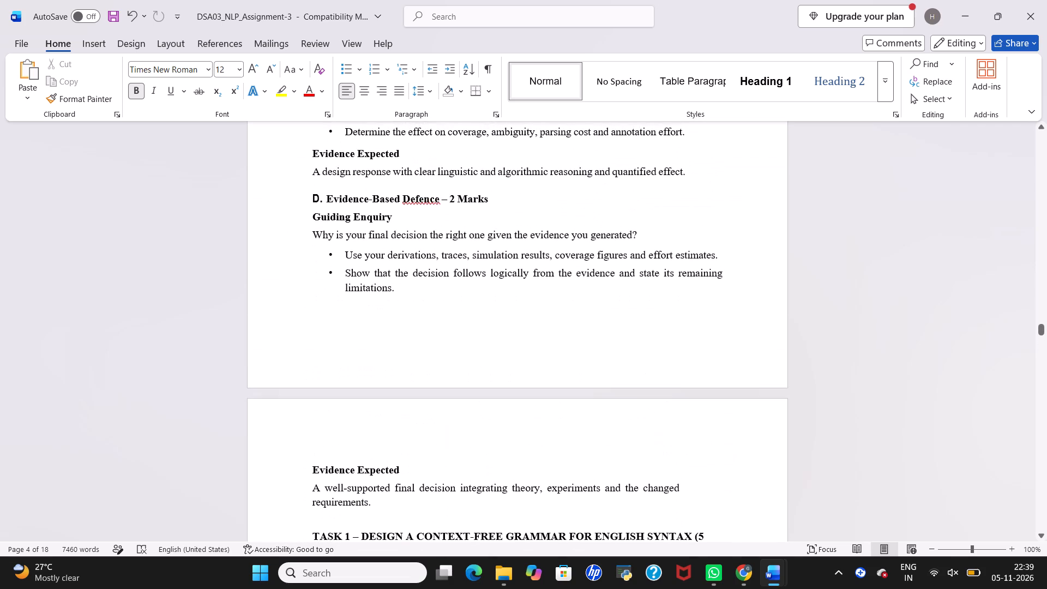
scroll(489, 294, down, 2)
Check the font and style of the Task 1 answer heading and of the paragraph under 1.1 Formal CFG.
click(461, 281)
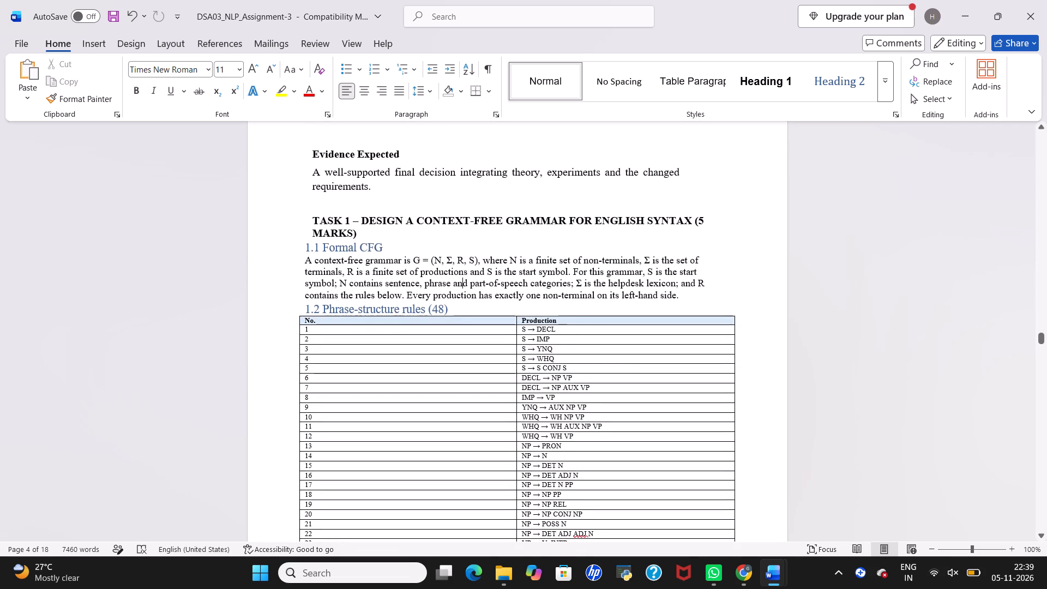
click(503, 215)
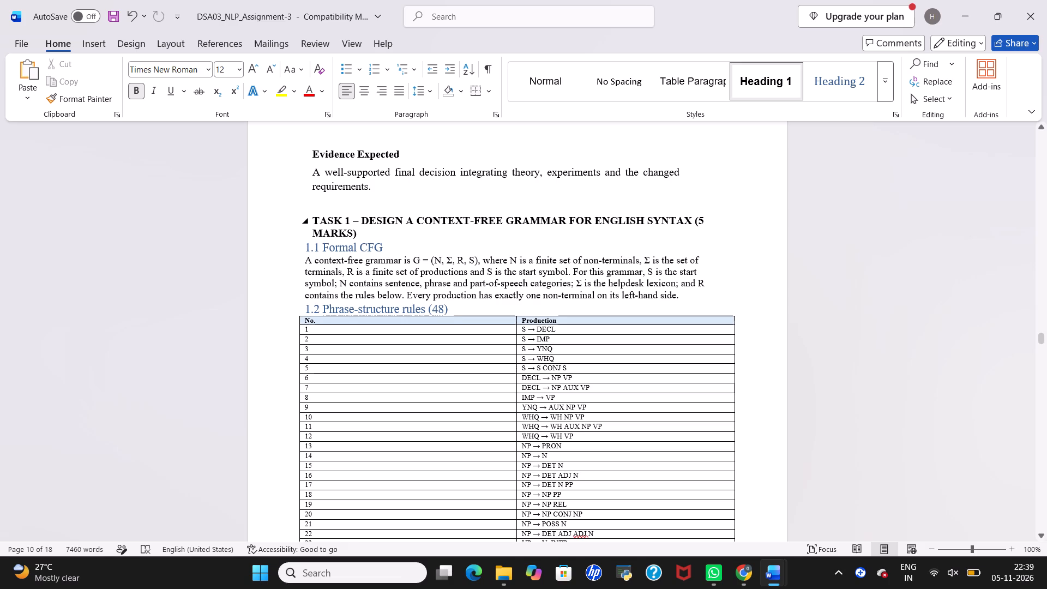
click(485, 220)
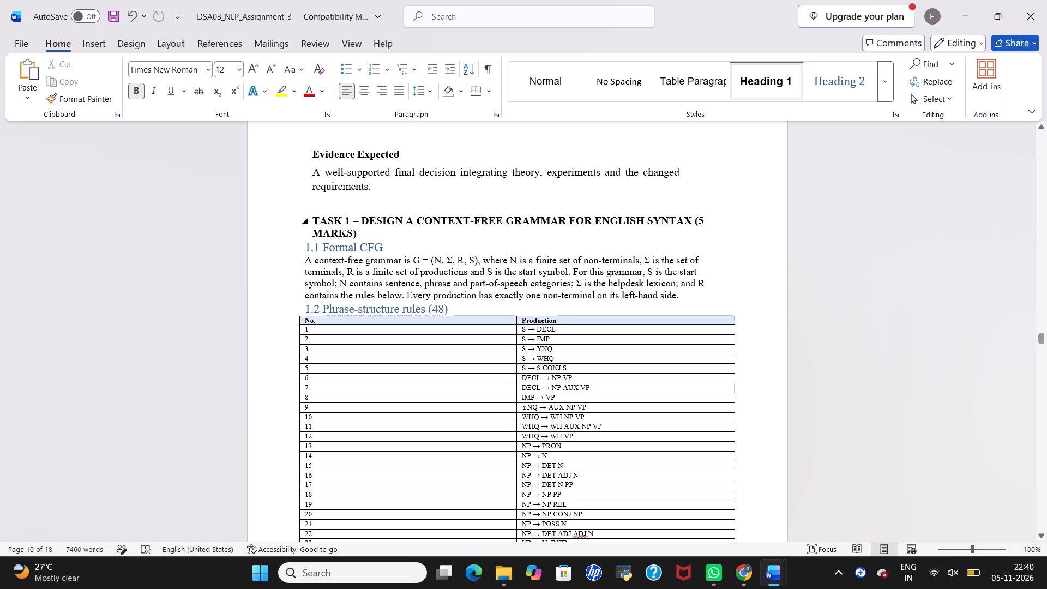
click(512, 220)
click(538, 220)
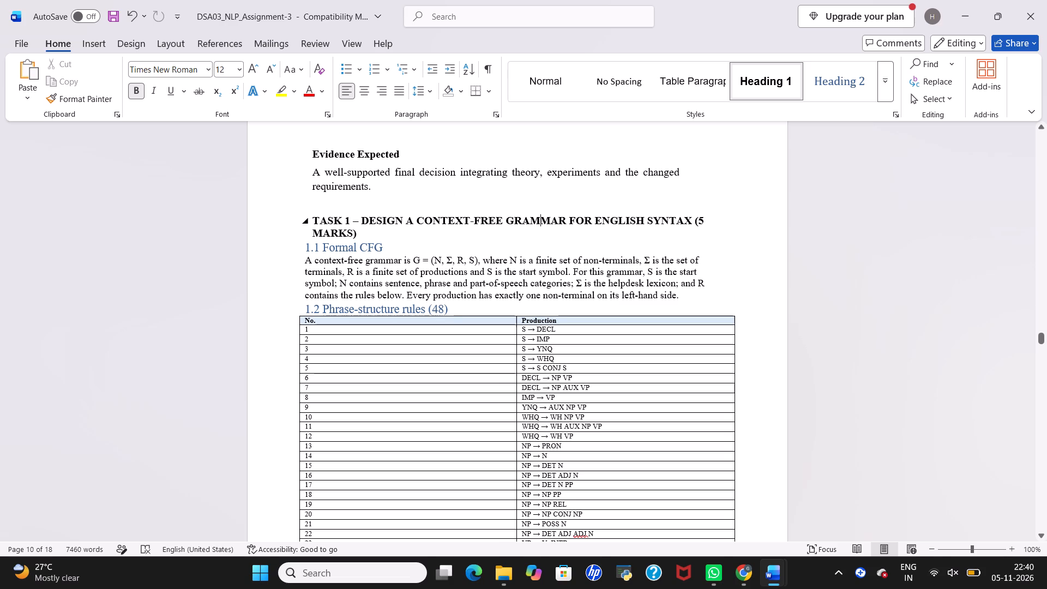
click(535, 220)
click(533, 281)
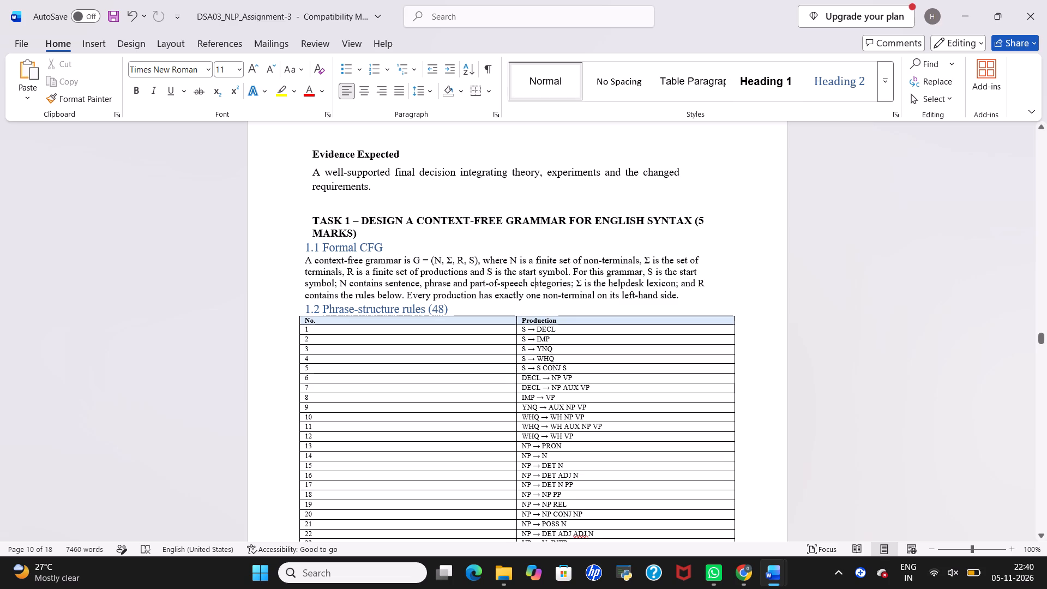
click(574, 283)
click(506, 283)
Check the font and size of the Task 12 Evidence Expected paragraph just above the Task 1 answer.
click(522, 166)
click(526, 174)
Fill in the Submission Date on the cover page as 06-11-2026.
scroll(526, 174, up, 9)
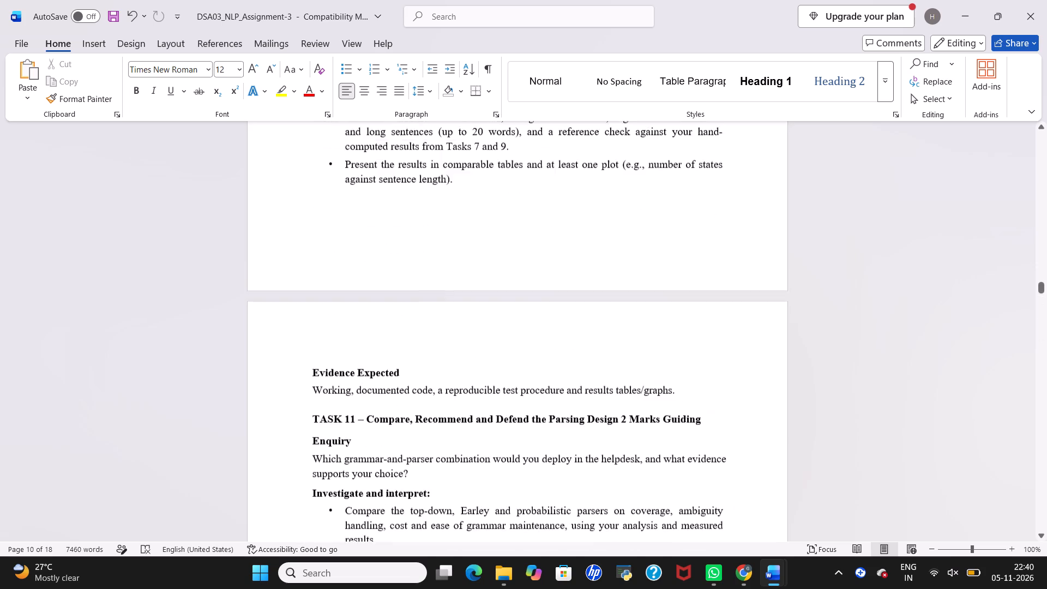
scroll(526, 174, up, 13)
scroll(526, 174, up, 20)
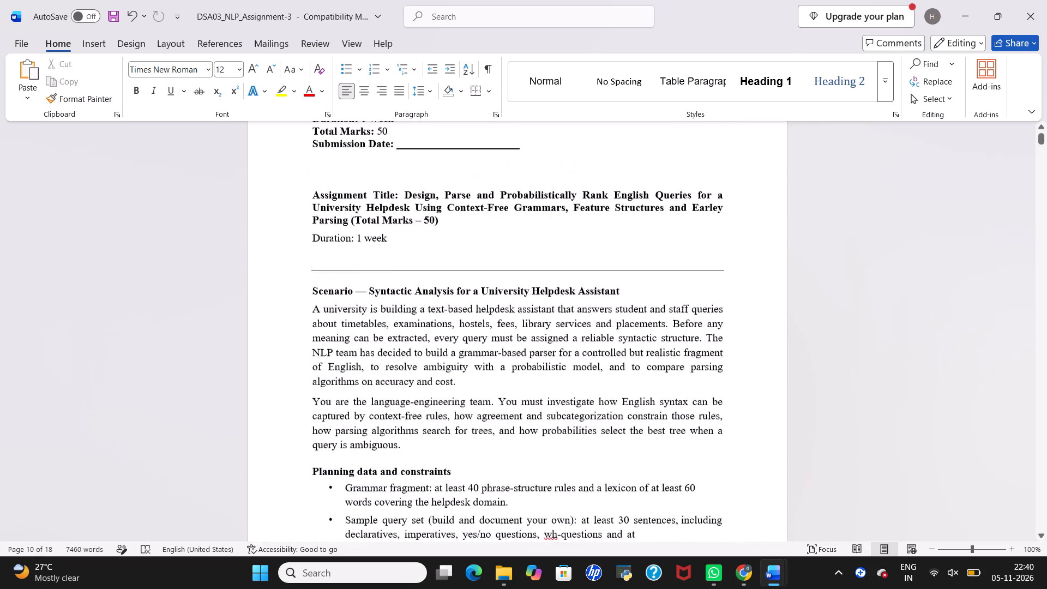
scroll(526, 174, up, 7)
click(517, 211)
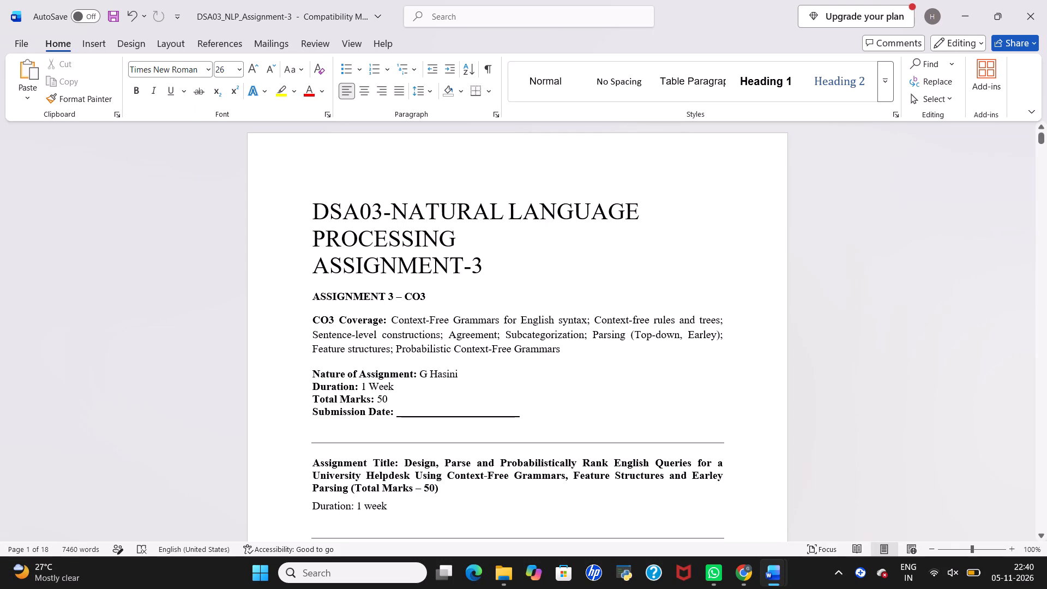
click(417, 411)
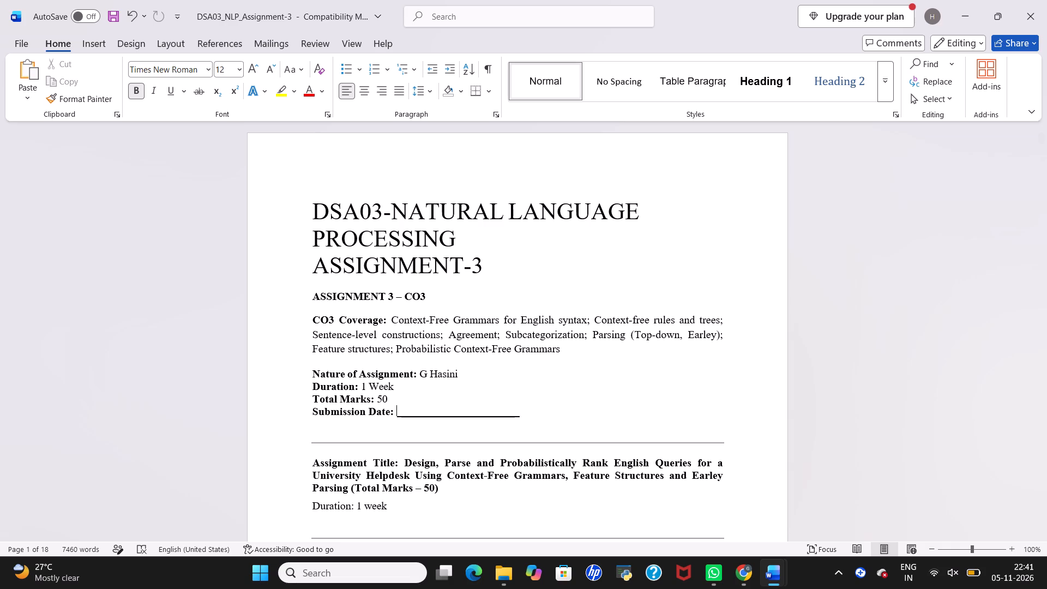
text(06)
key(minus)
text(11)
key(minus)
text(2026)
Remove the empty line below the submission date and the leftover underline blank after it.
click(524, 417)
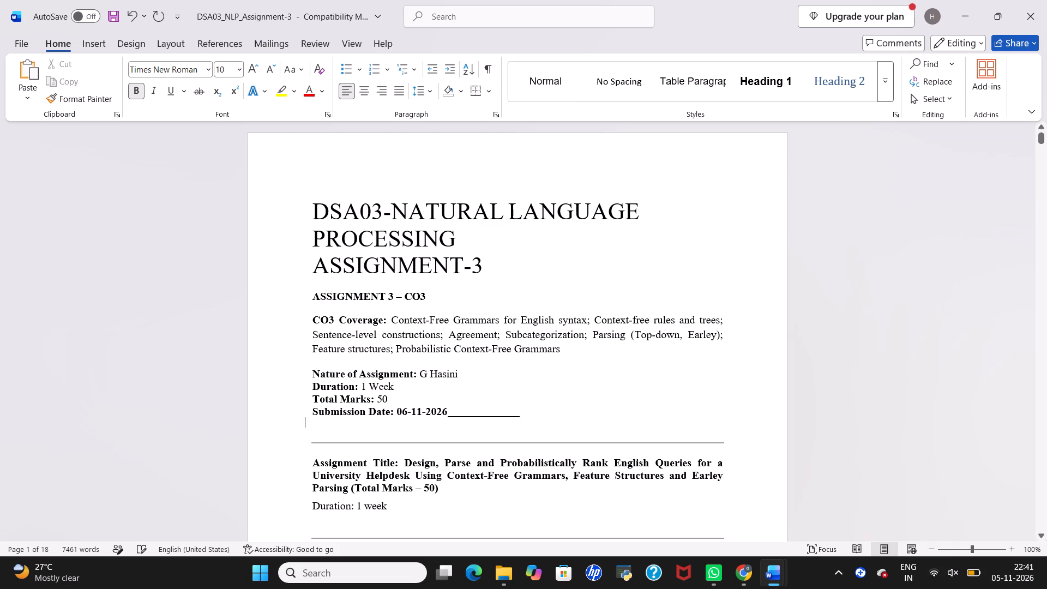
key(BackSpace)
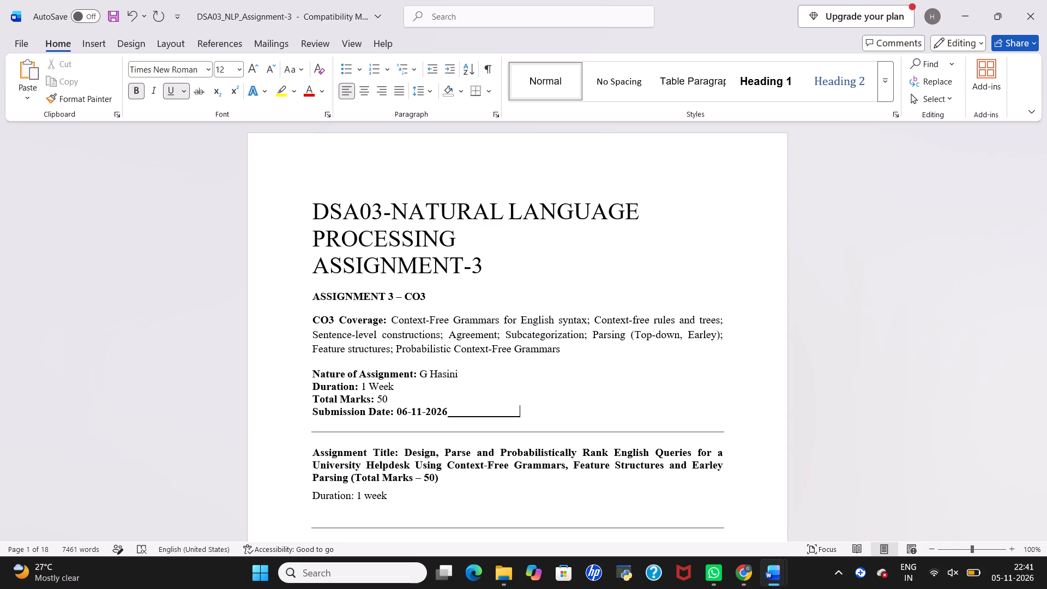
key(BackSpace)
Look over the cover page, checking the formatting of the main title, CO3 Coverage paragraph, assignment title and Nature of Assignment line.
click(535, 455)
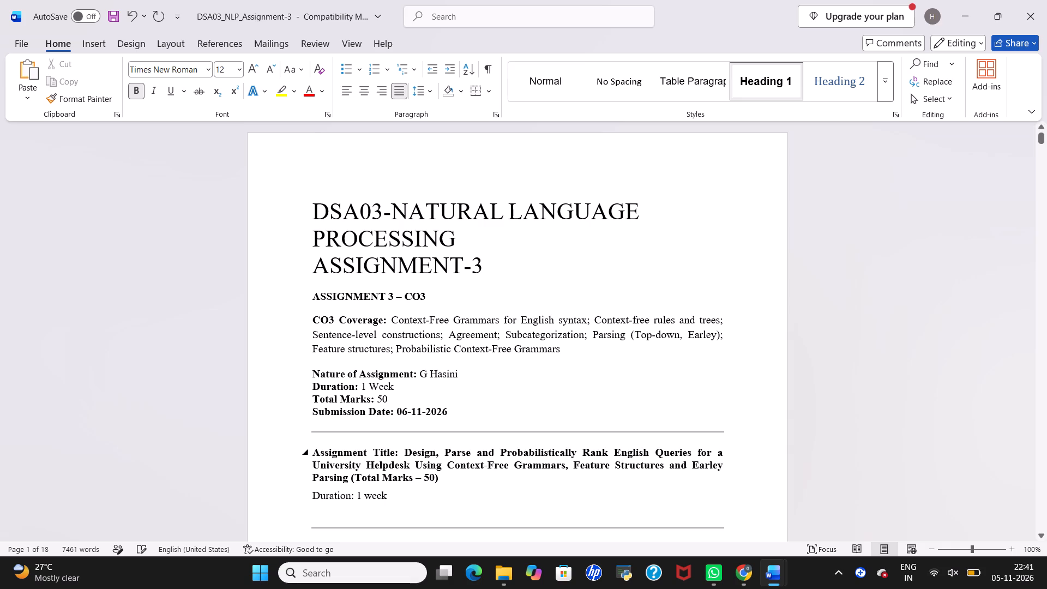
click(456, 376)
click(535, 321)
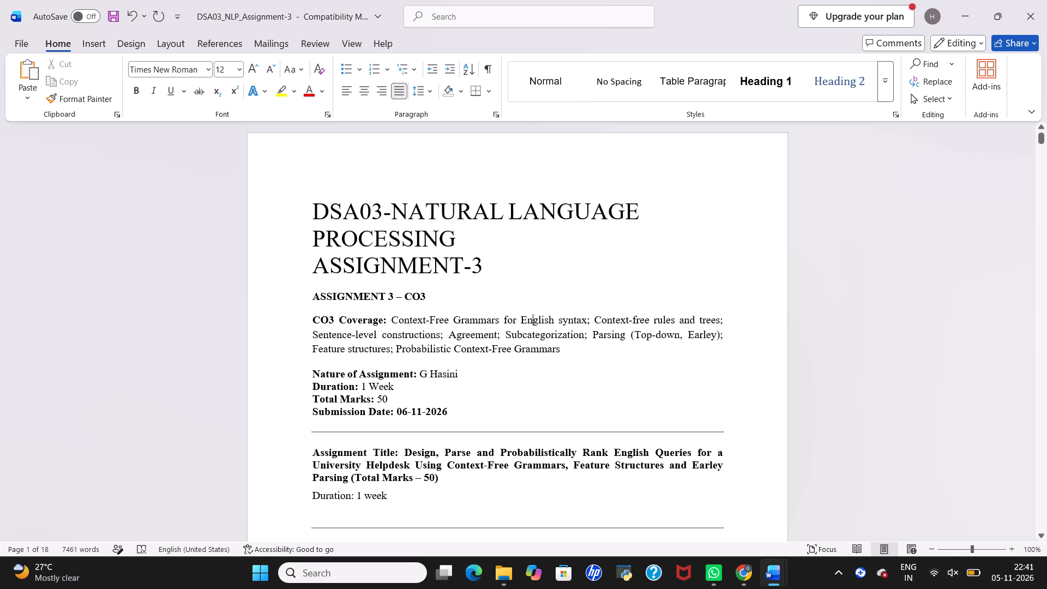
click(539, 342)
click(538, 333)
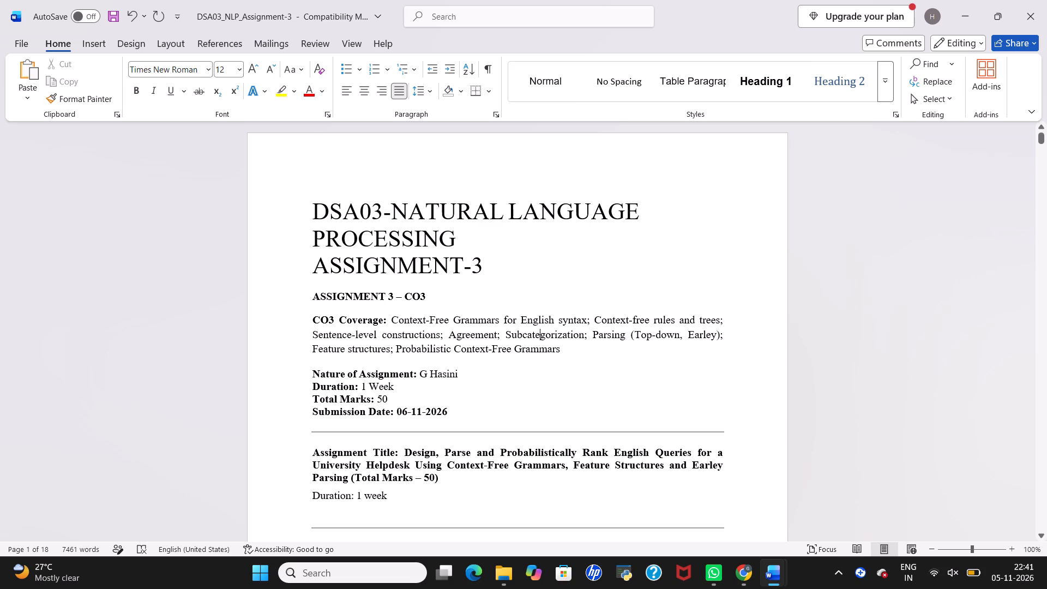
click(546, 335)
click(623, 320)
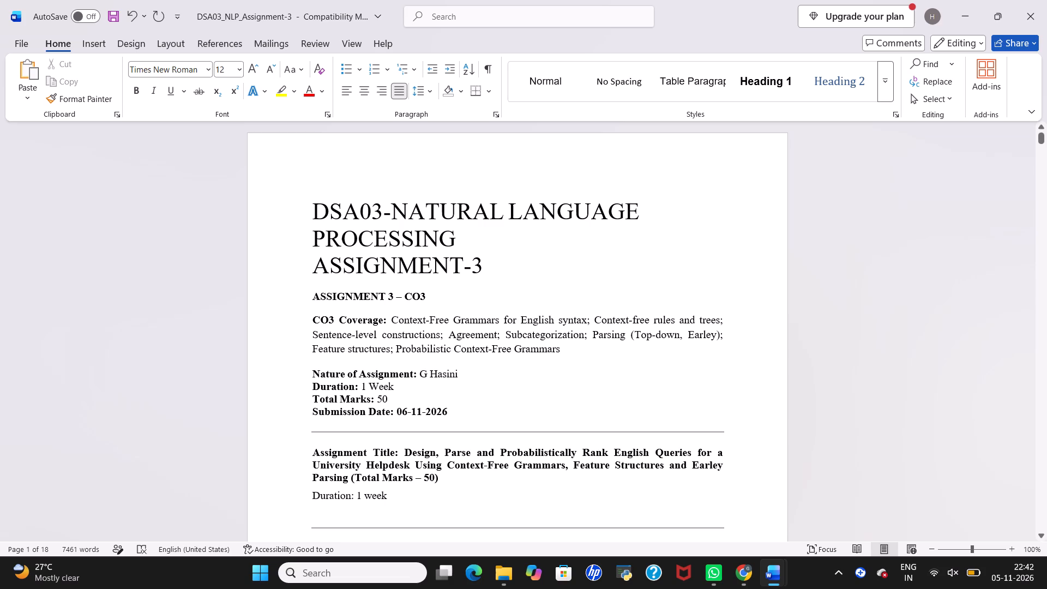
click(605, 334)
click(541, 320)
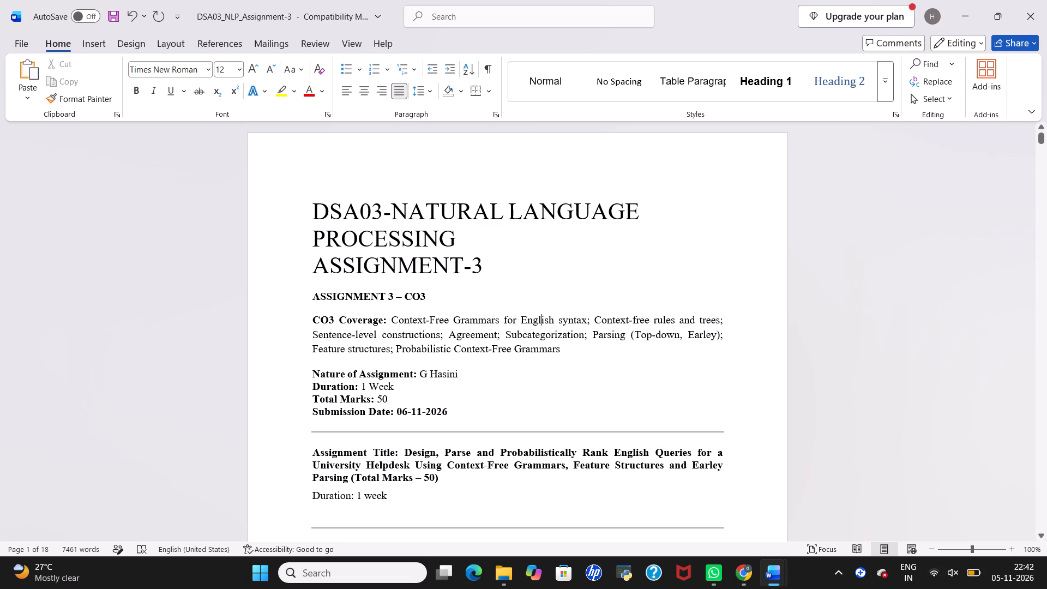
click(537, 321)
click(570, 319)
click(575, 320)
click(540, 219)
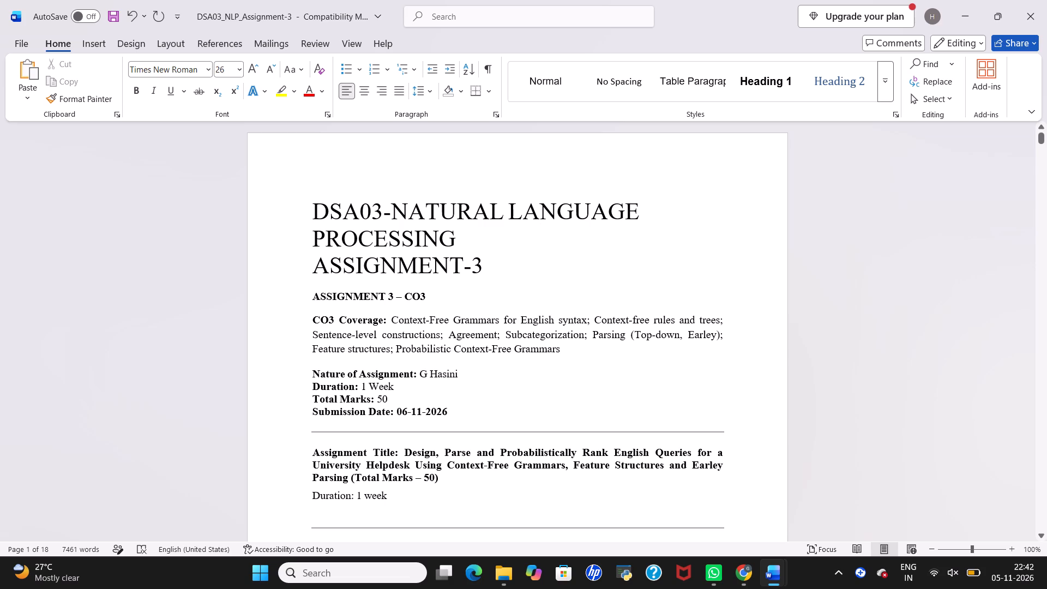
click(559, 220)
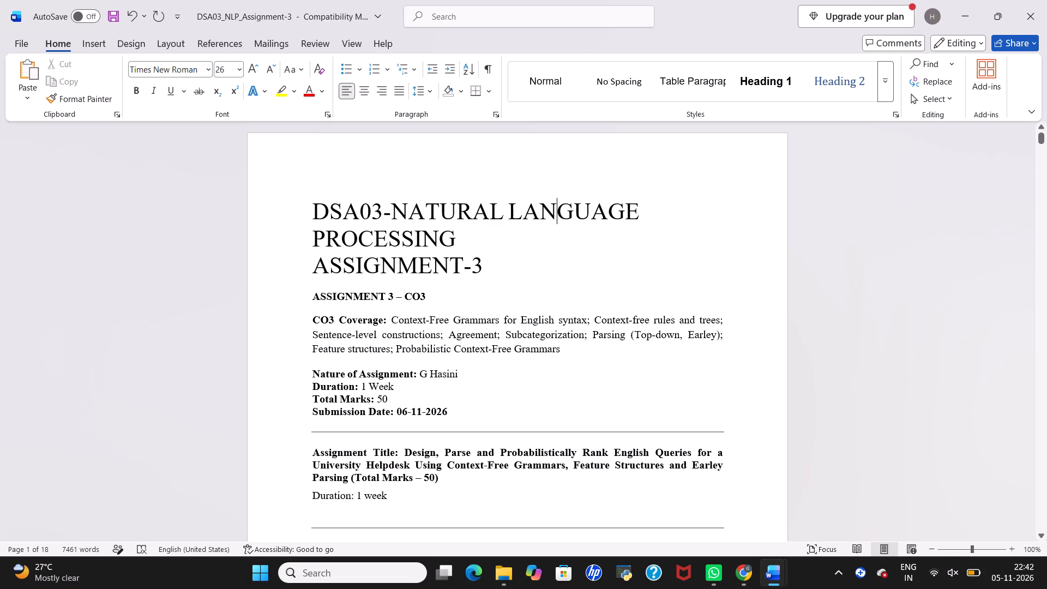
click(576, 215)
click(456, 235)
scroll(416, 373, down, 2)
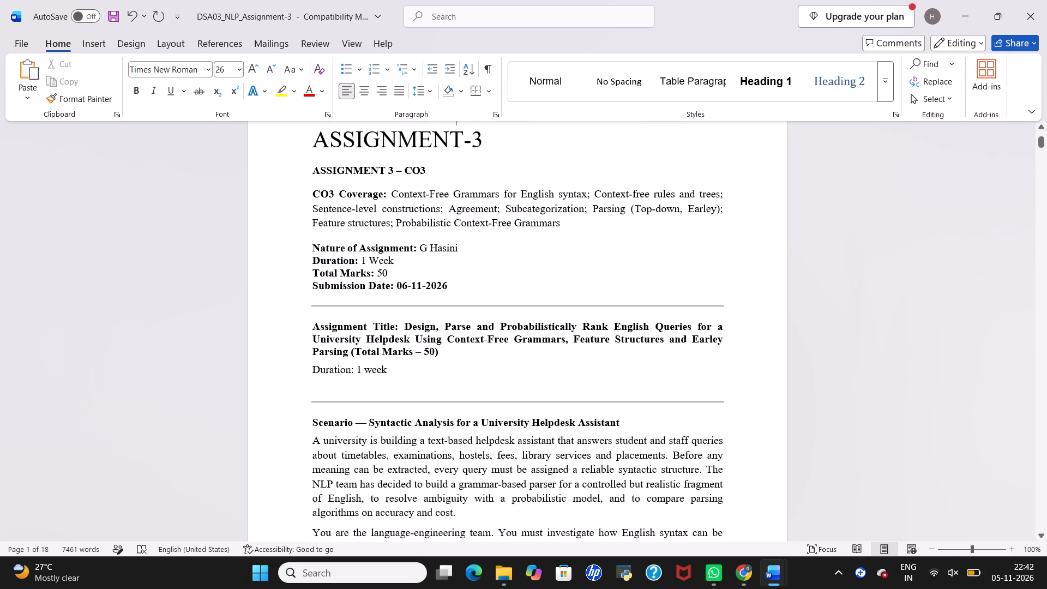
scroll(416, 373, down, 2)
scroll(416, 373, up, 12)
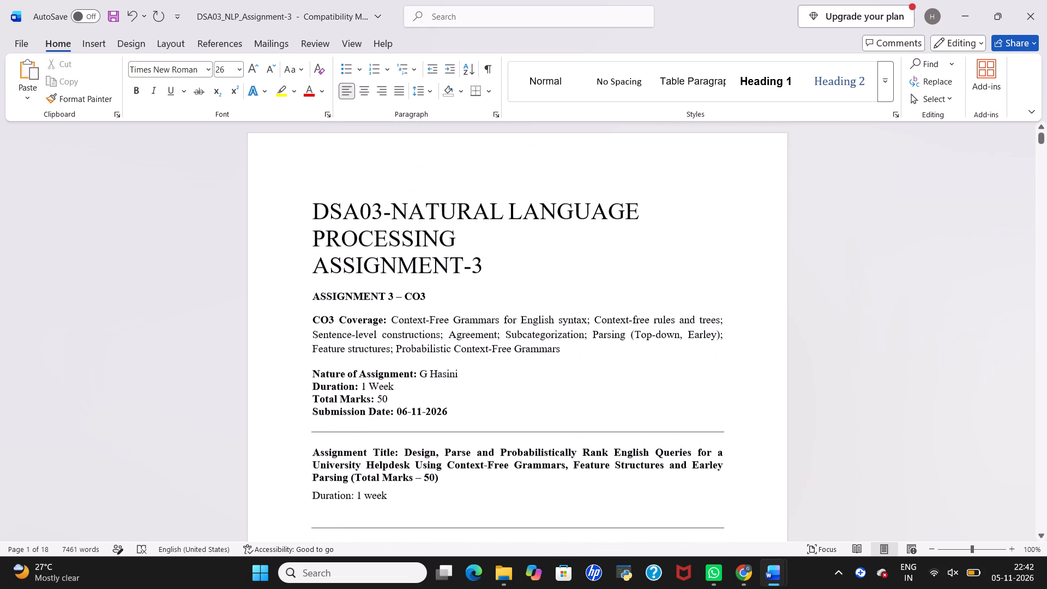
click(416, 373)
Read through the assignment questions from the cover page through Task 12, up to the start of the Task 1 answer.
scroll(416, 373, down, 2)
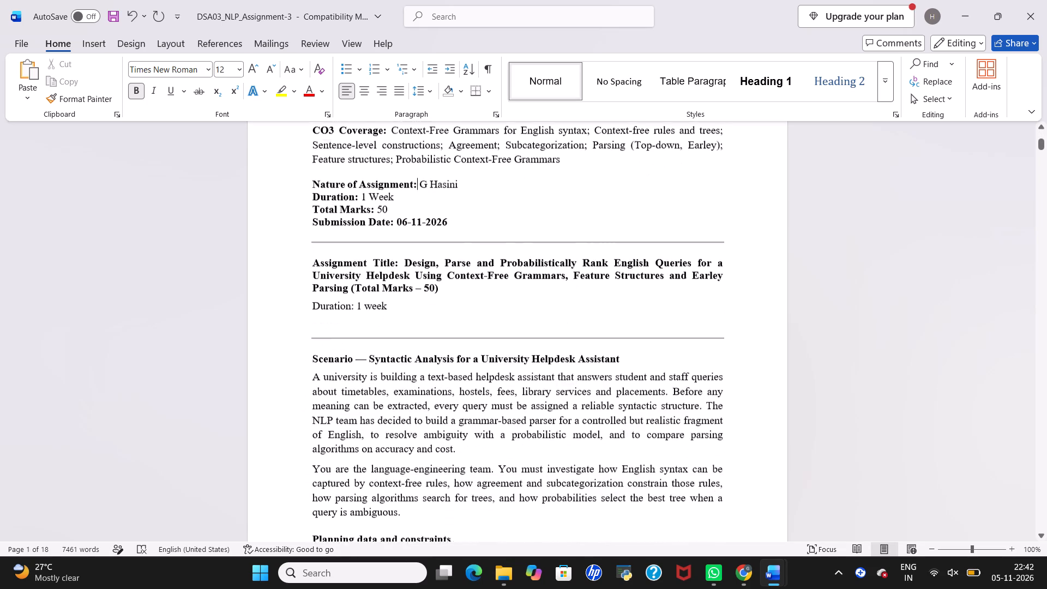
scroll(416, 373, down, 7)
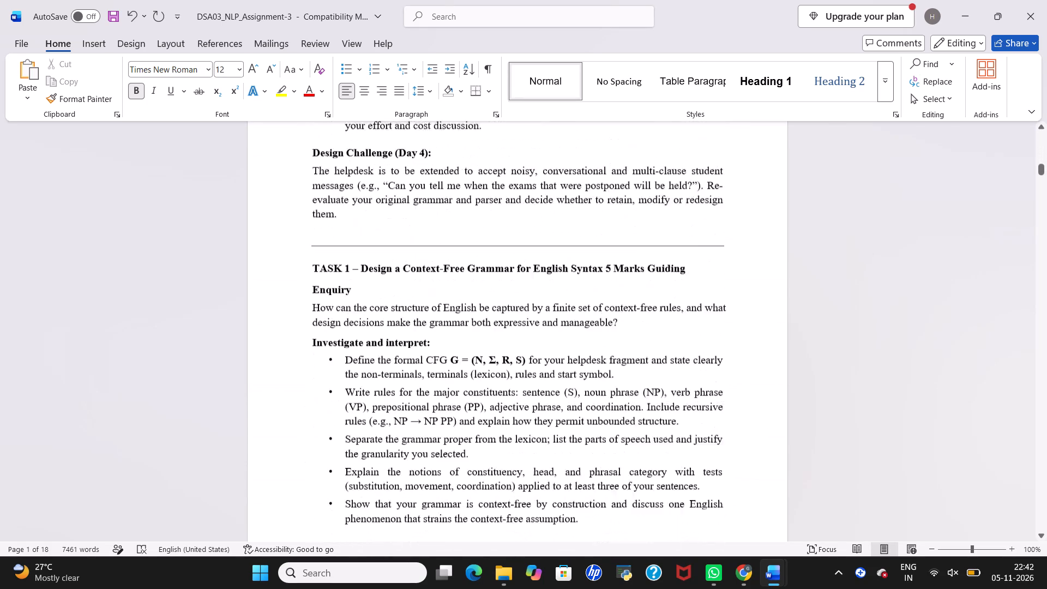
scroll(416, 373, down, 8)
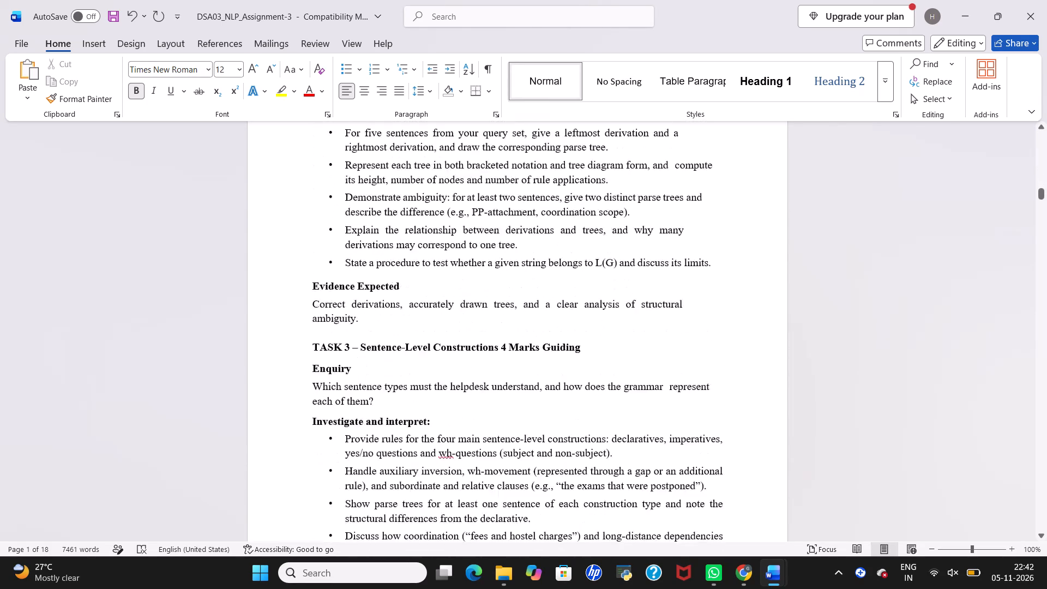
scroll(416, 373, down, 6)
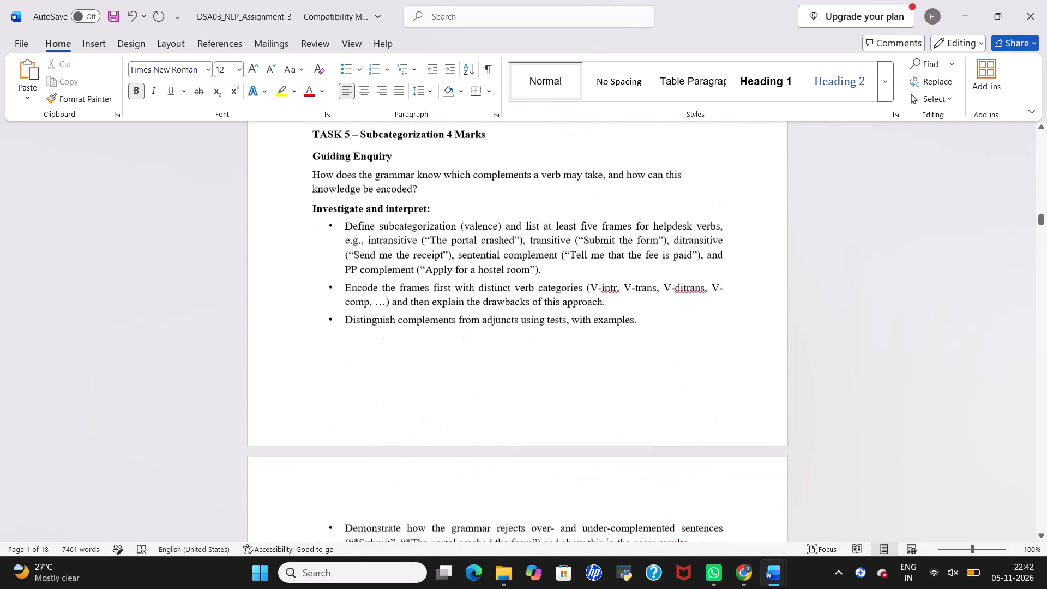
scroll(416, 373, down, 6)
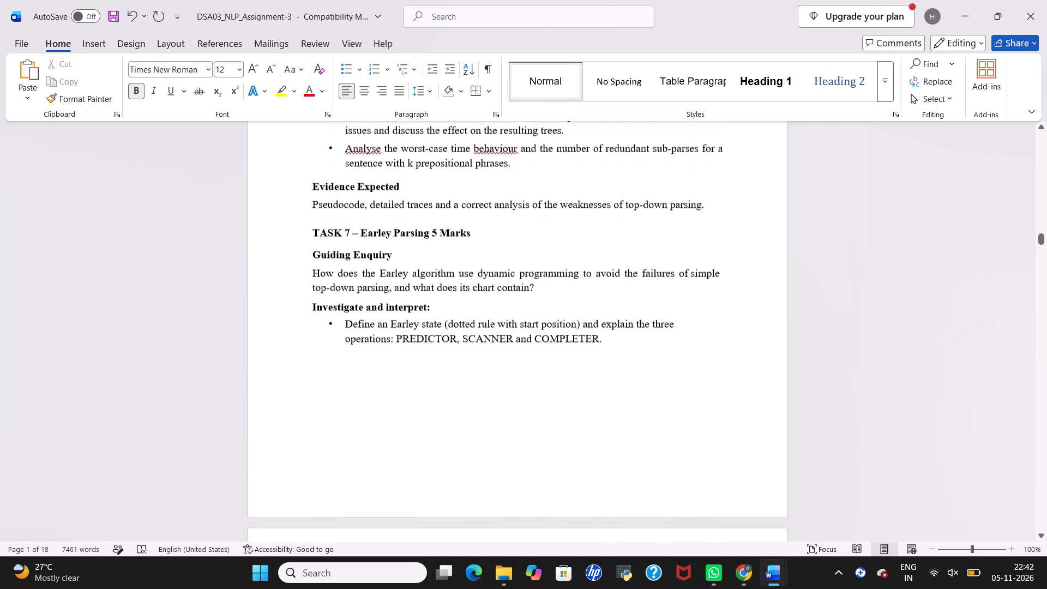
scroll(416, 373, down, 7)
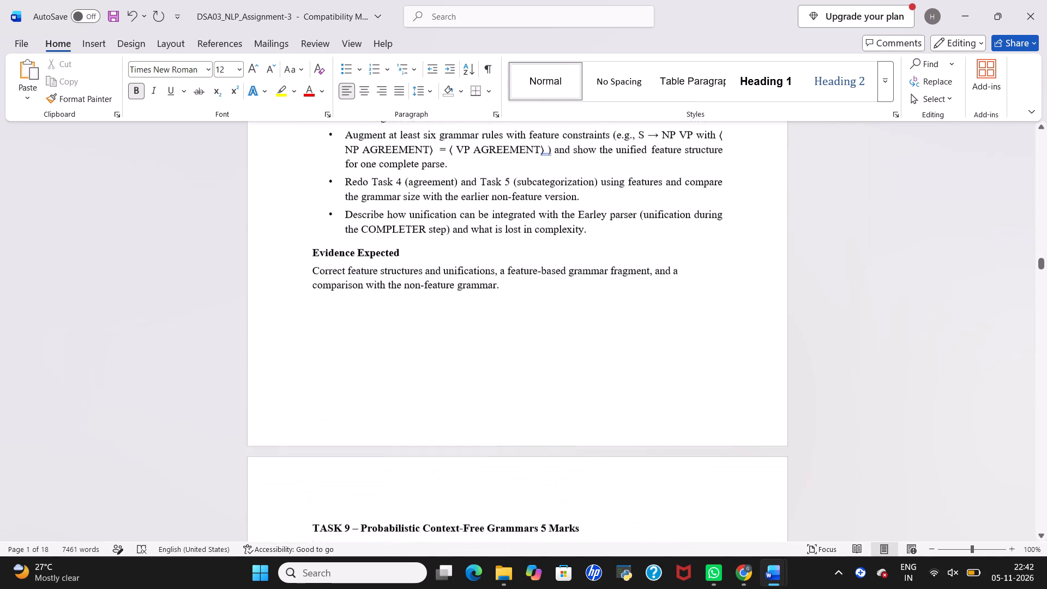
scroll(416, 373, down, 6)
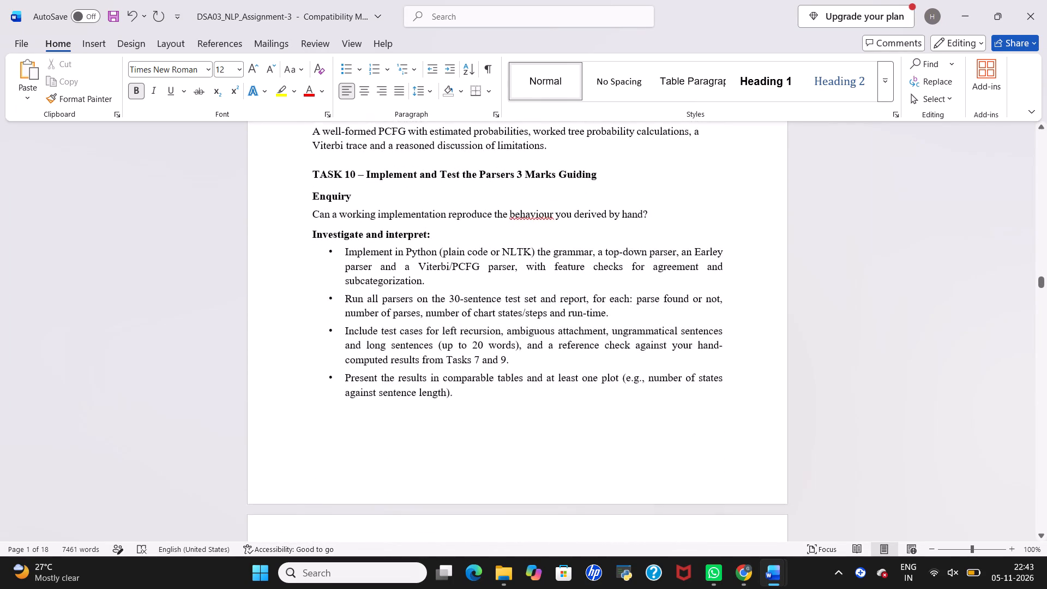
scroll(416, 373, down, 3)
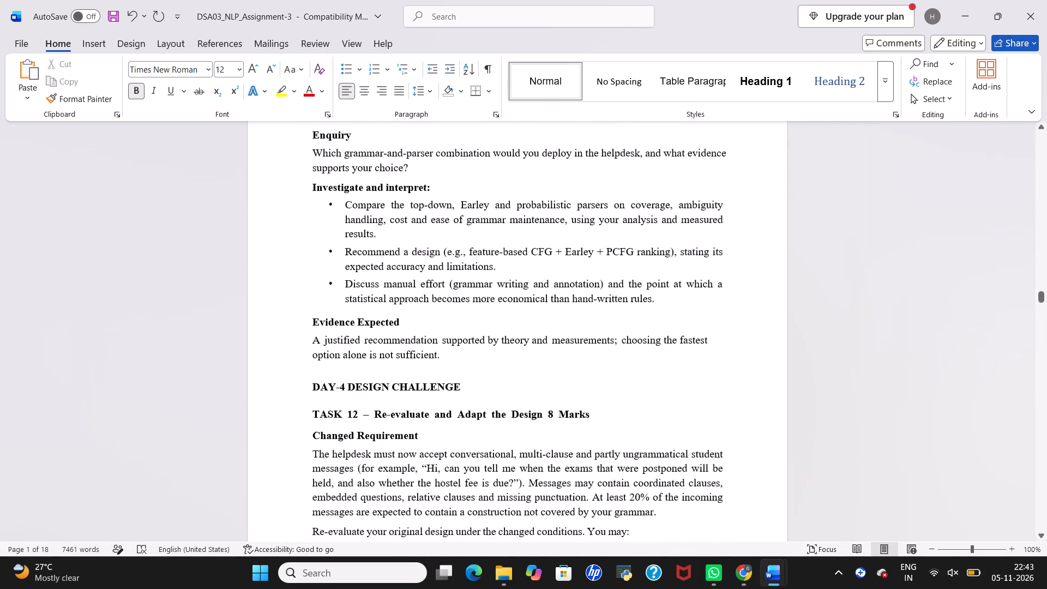
scroll(416, 373, down, 2)
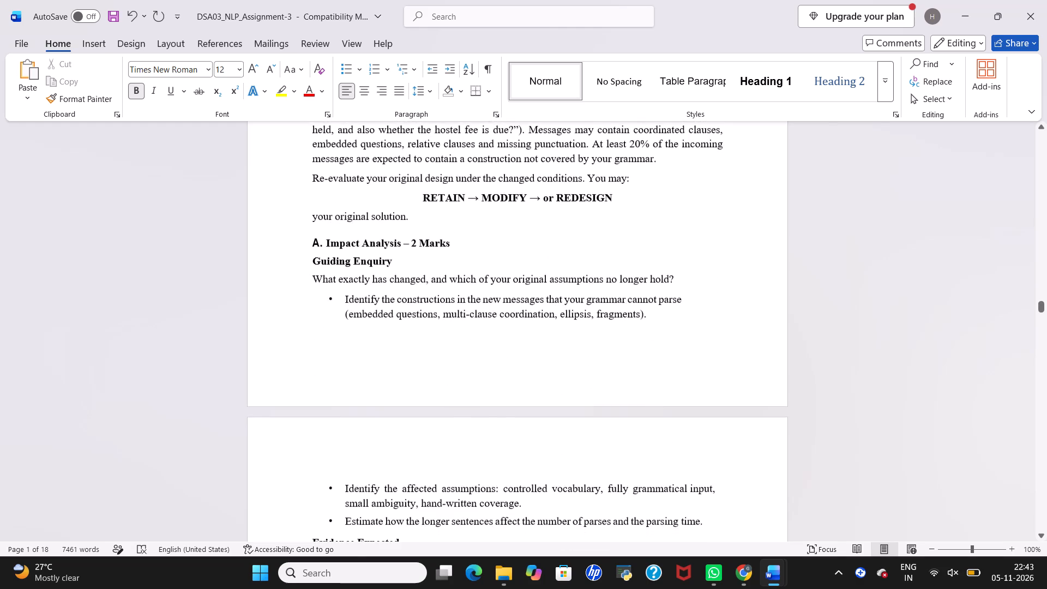
scroll(416, 373, down, 3)
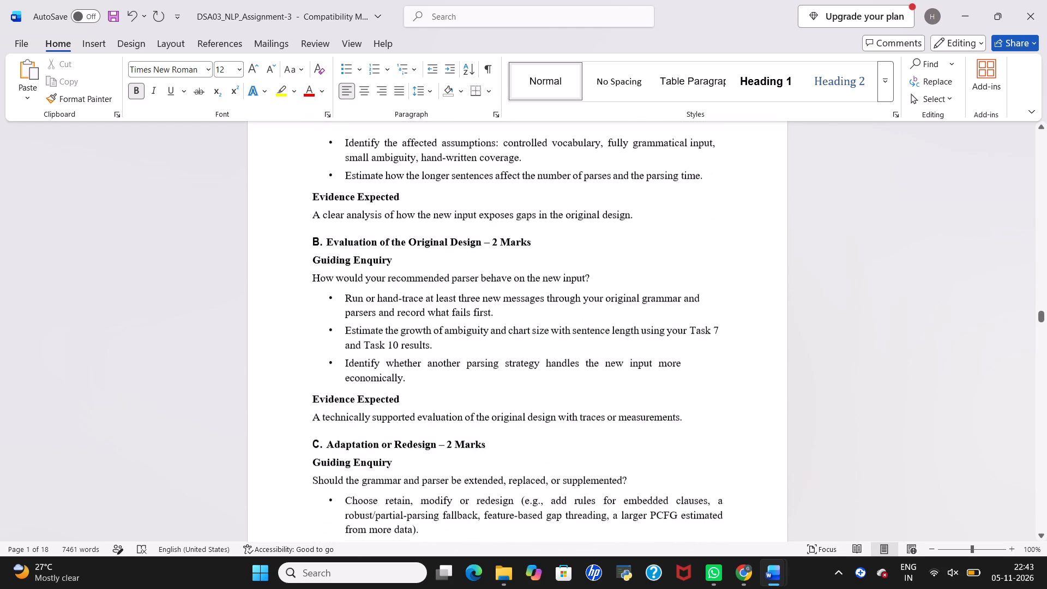
scroll(416, 373, down, 3)
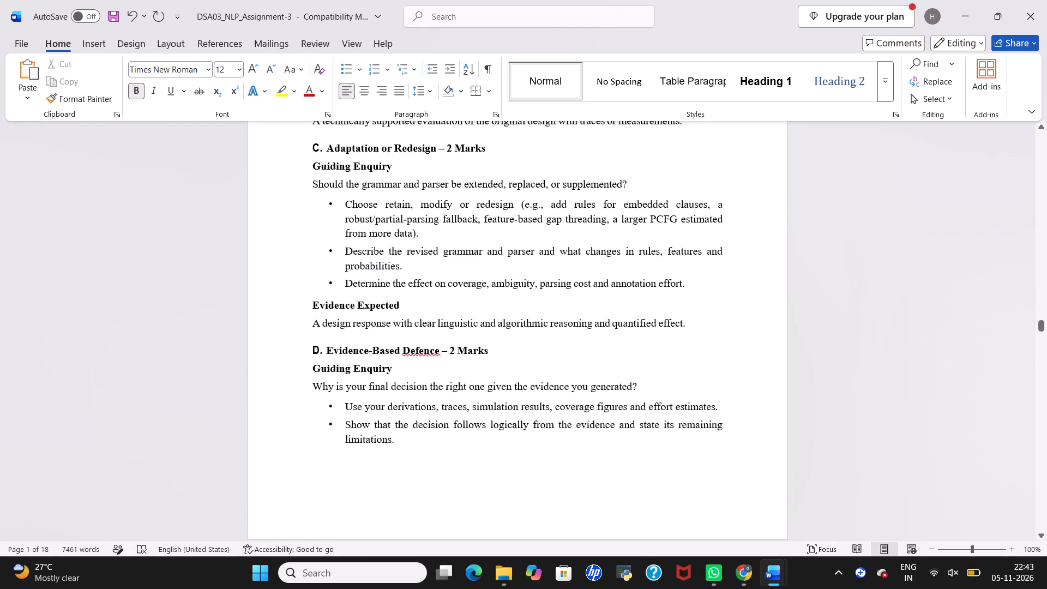
scroll(416, 373, down, 5)
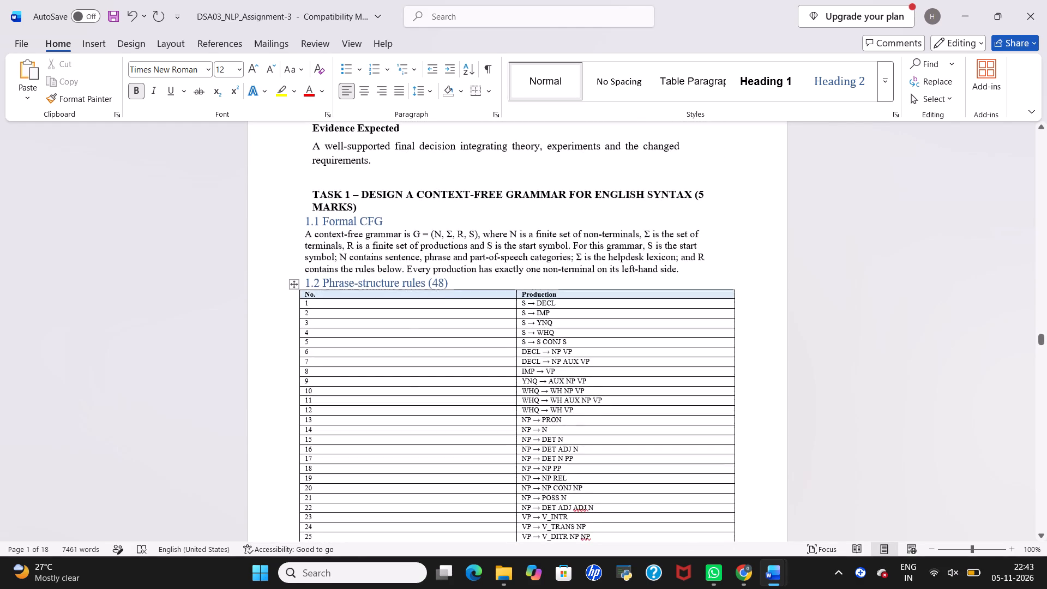
Set the Task 1 answer, from the 1.1 Formal CFG heading through the paragraph before the Task 2 heading, to font size 11.
scroll(416, 373, up, 1)
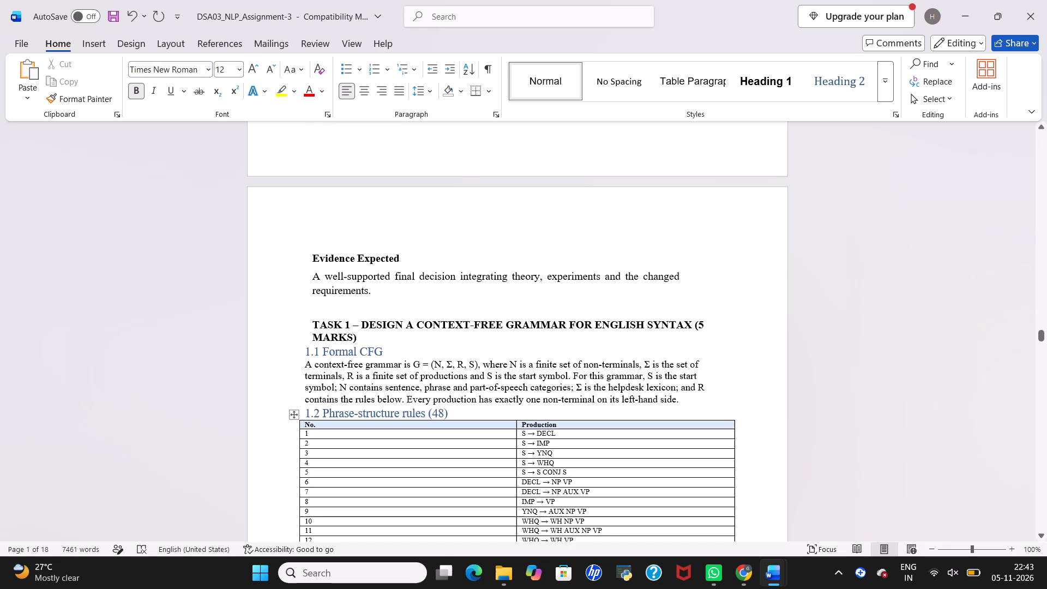
click(391, 331)
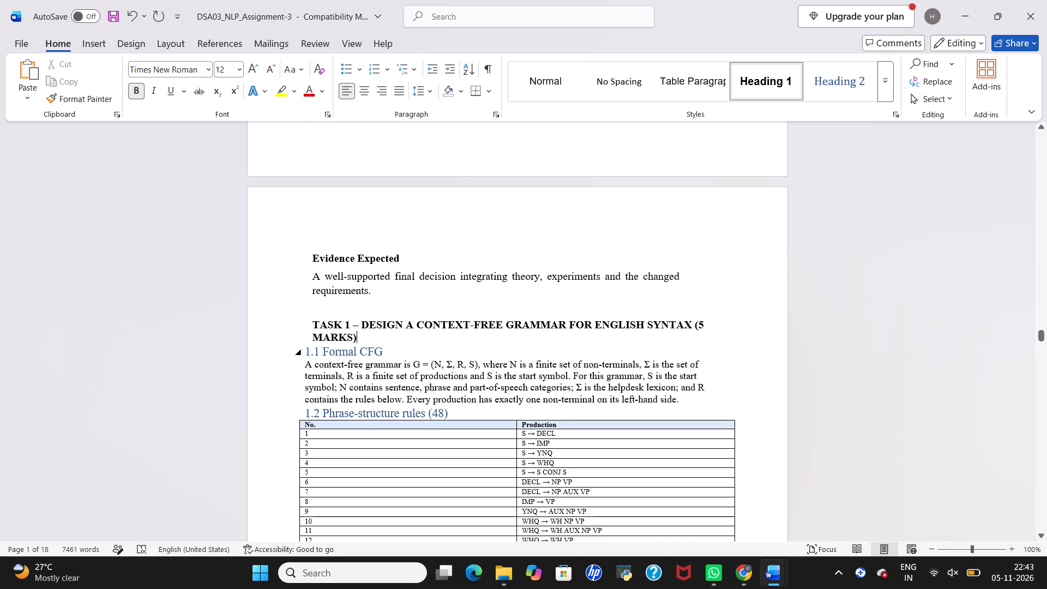
click(388, 377)
click(381, 470)
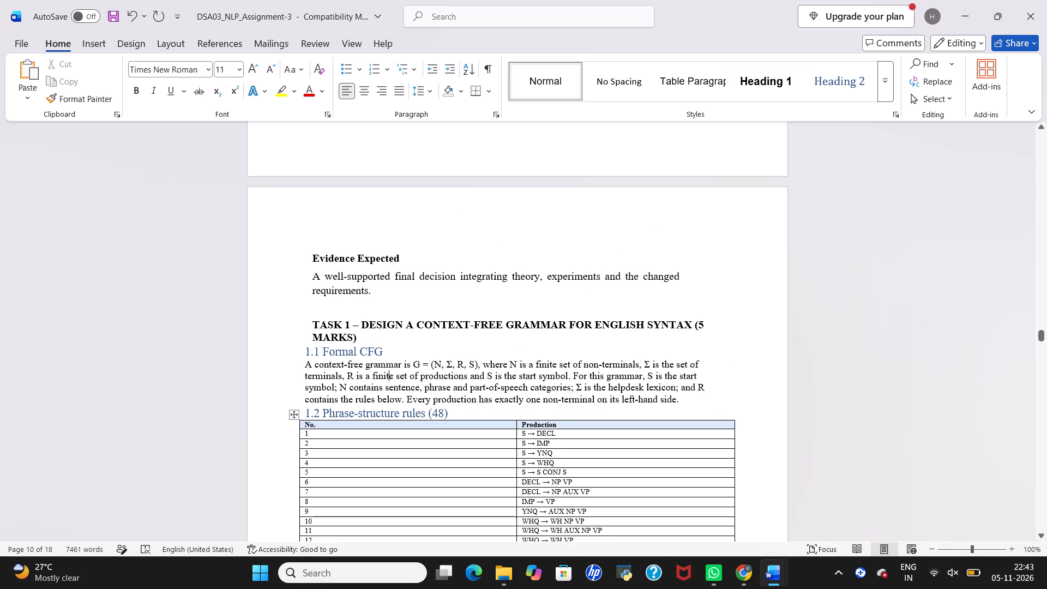
scroll(439, 463, down, 1)
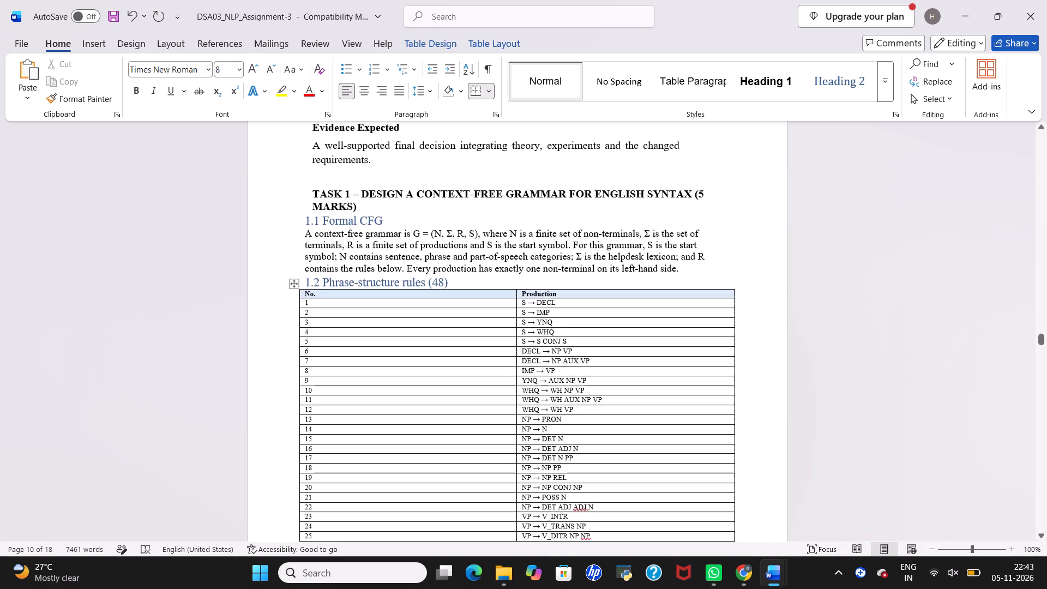
scroll(439, 463, down, 1)
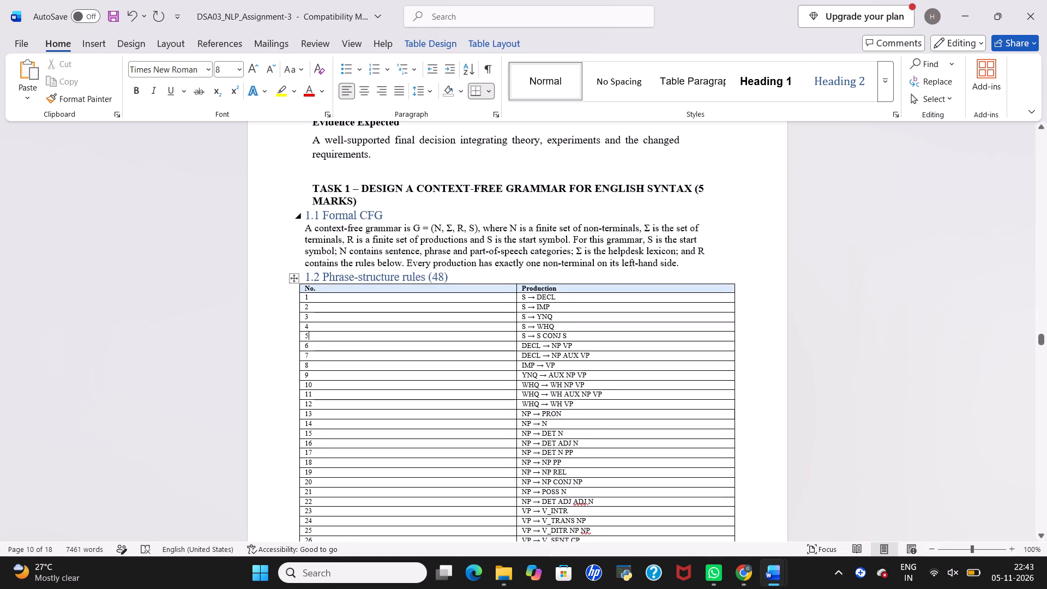
drag(305, 214, 483, 404)
scroll(408, 316, up, 1)
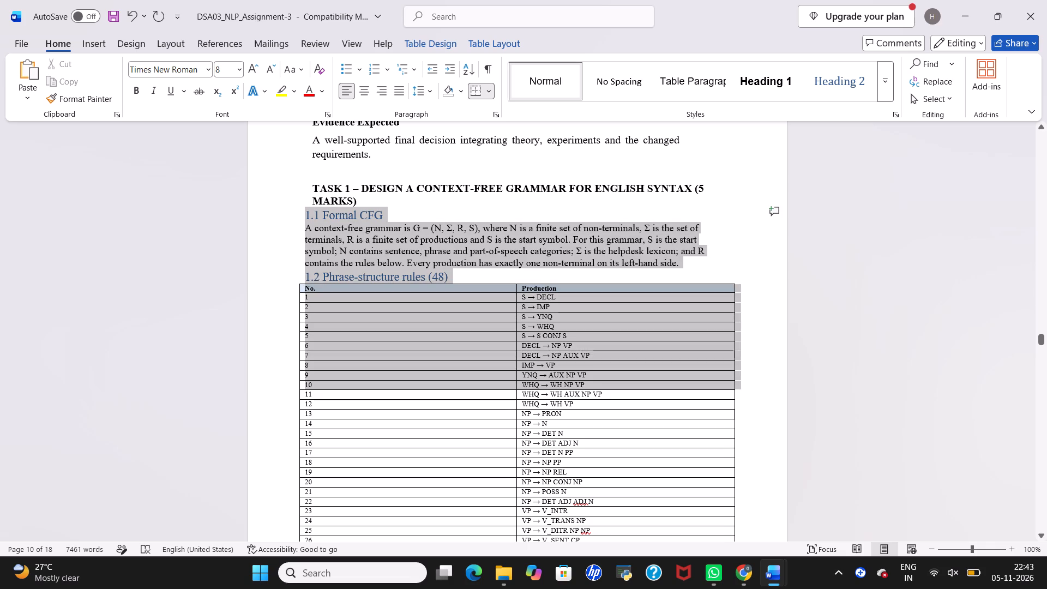
drag(483, 404, 551, 539)
scroll(506, 427, up, 1)
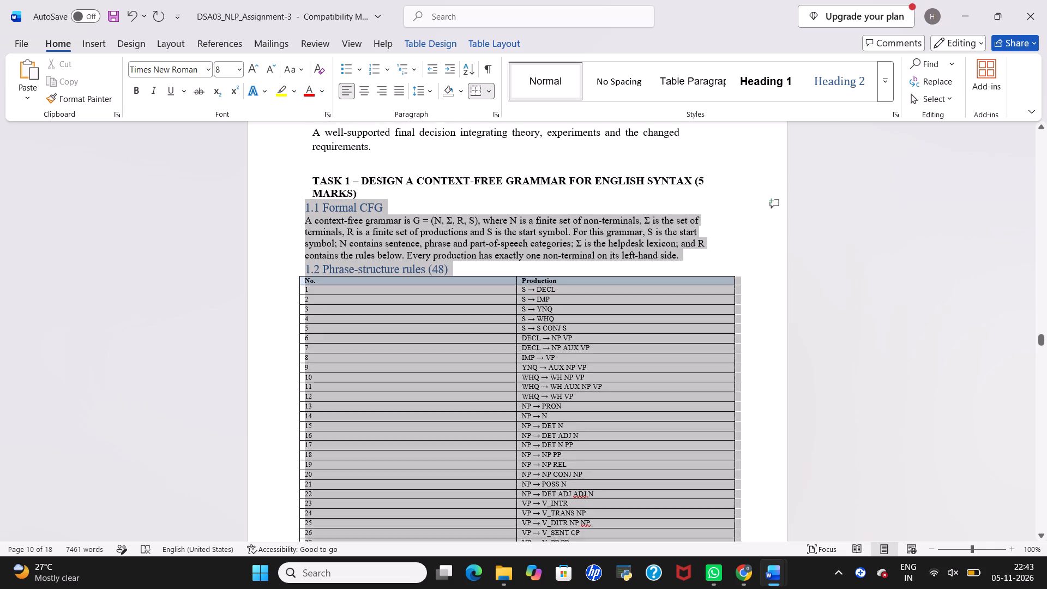
drag(551, 539, 552, 544)
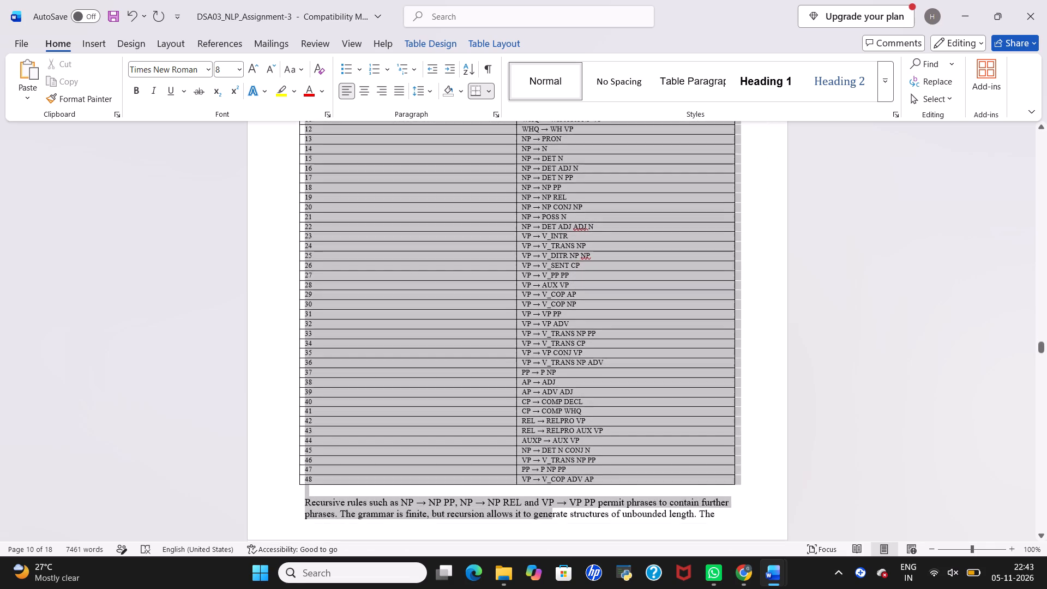
drag(552, 544, 545, 533)
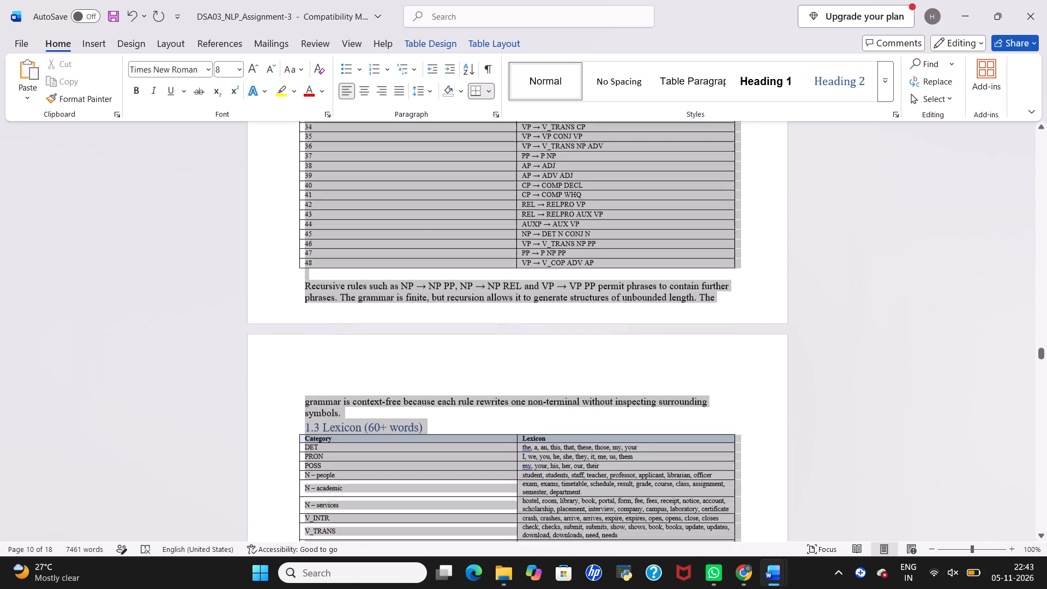
drag(545, 533, 555, 550)
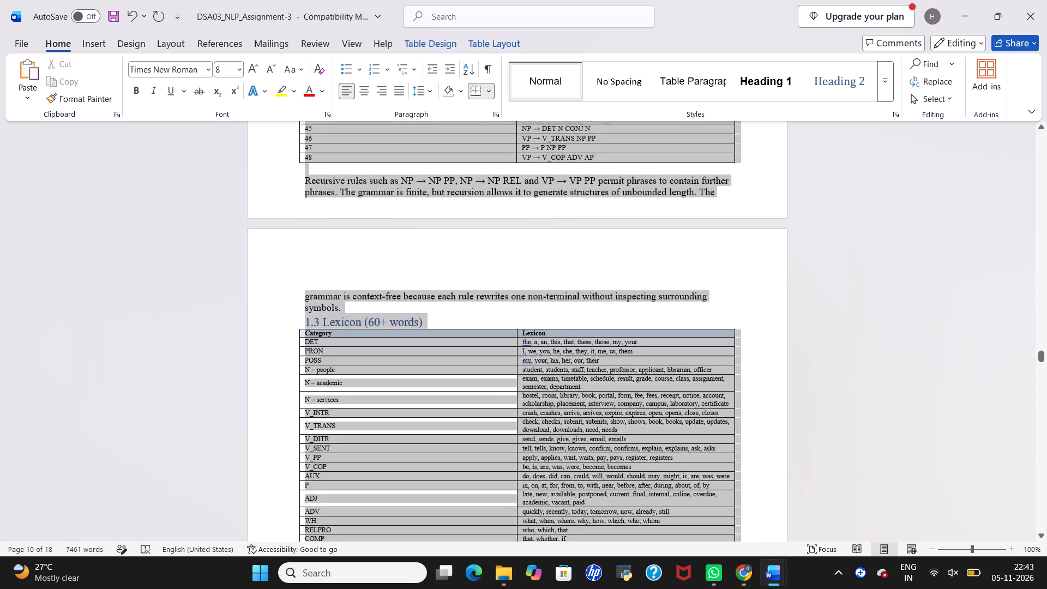
drag(555, 550, 555, 551)
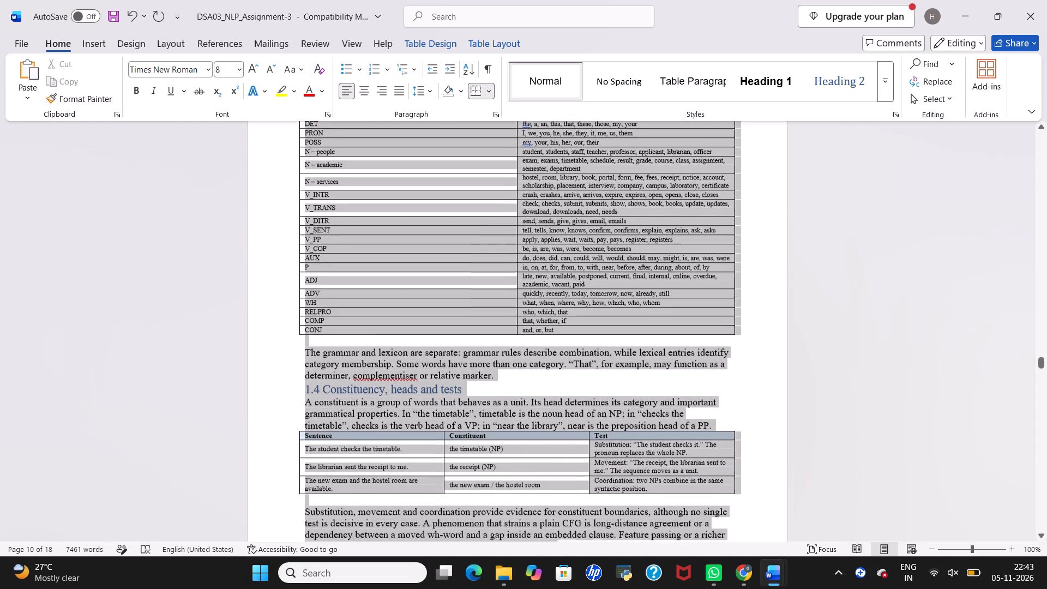
drag(555, 551, 616, 449)
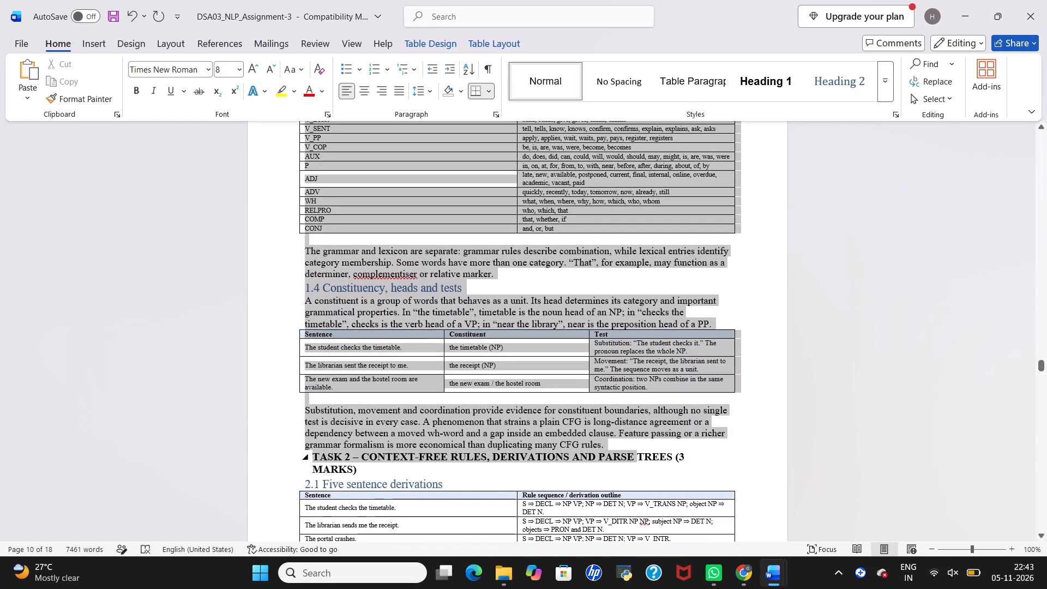
drag(616, 449, 619, 442)
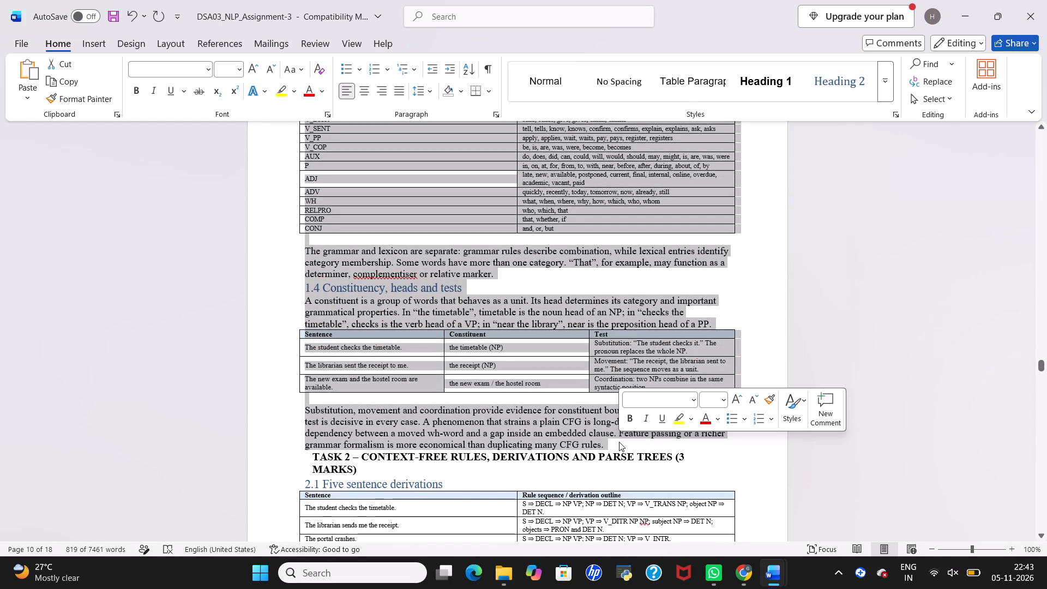
click(706, 401)
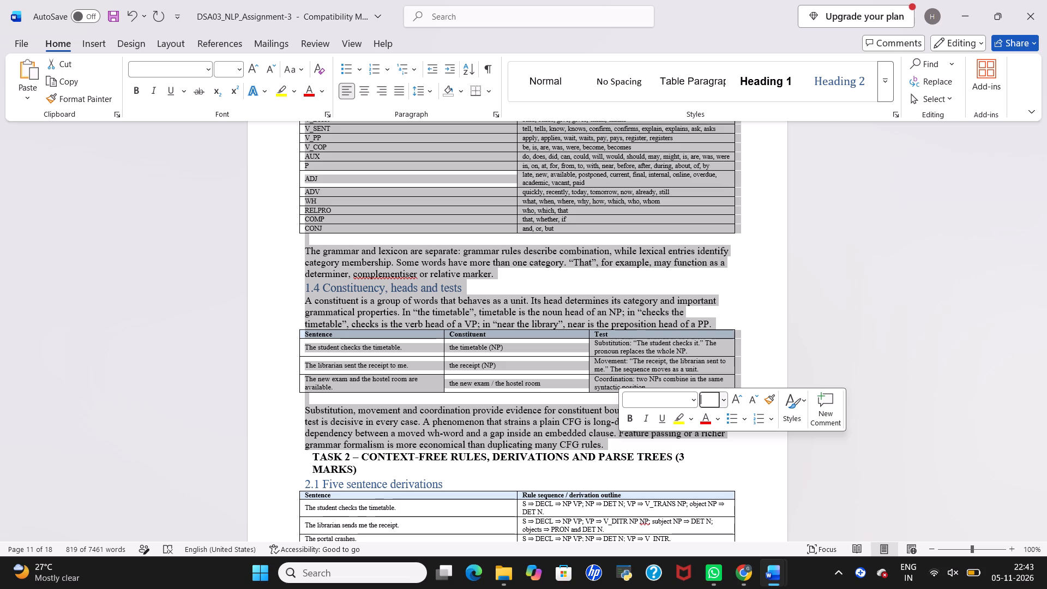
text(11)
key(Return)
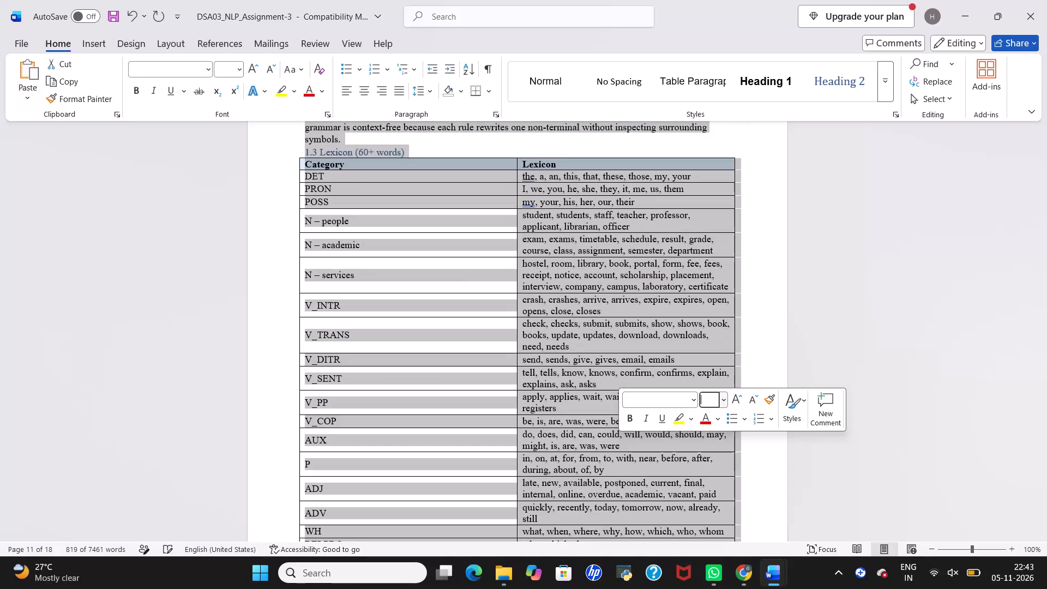
click(552, 452)
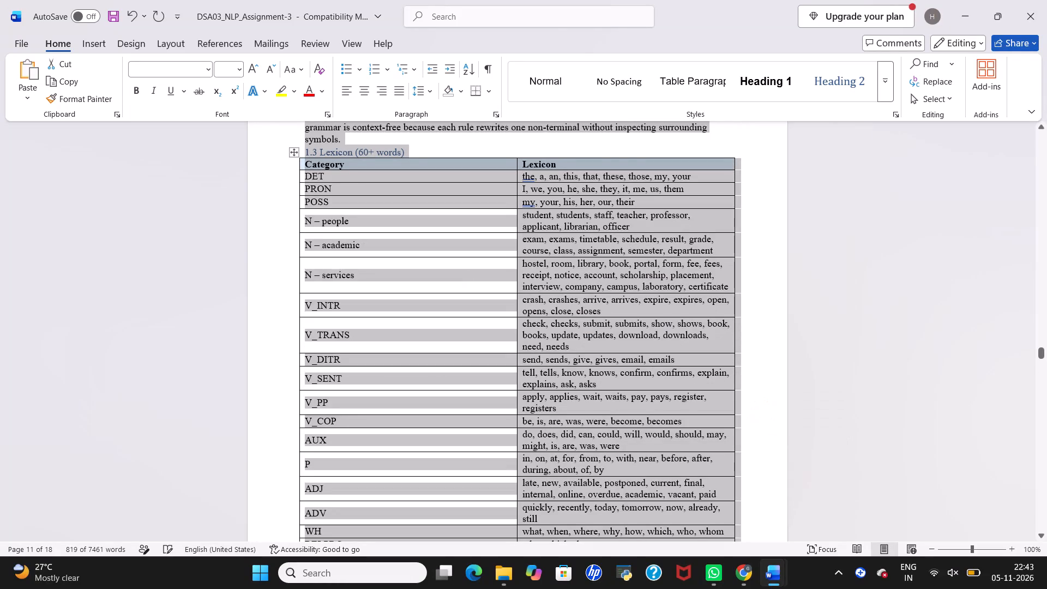
click(519, 443)
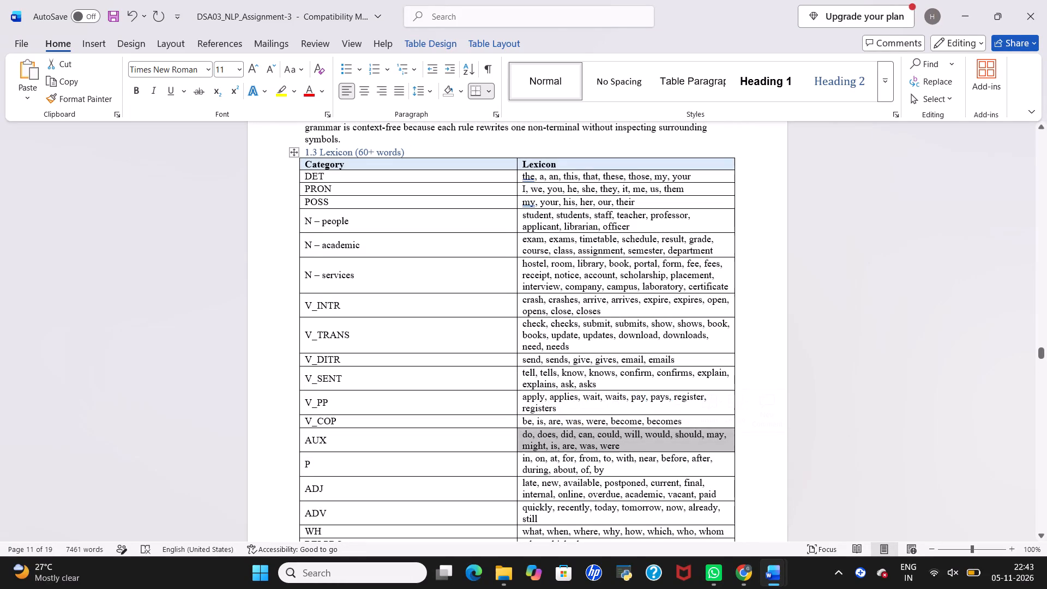
Narrow the Category column of the 1.3 Lexicon table to about a fifth of the table width, widening the Lexicon column.
drag(516, 329, 438, 330)
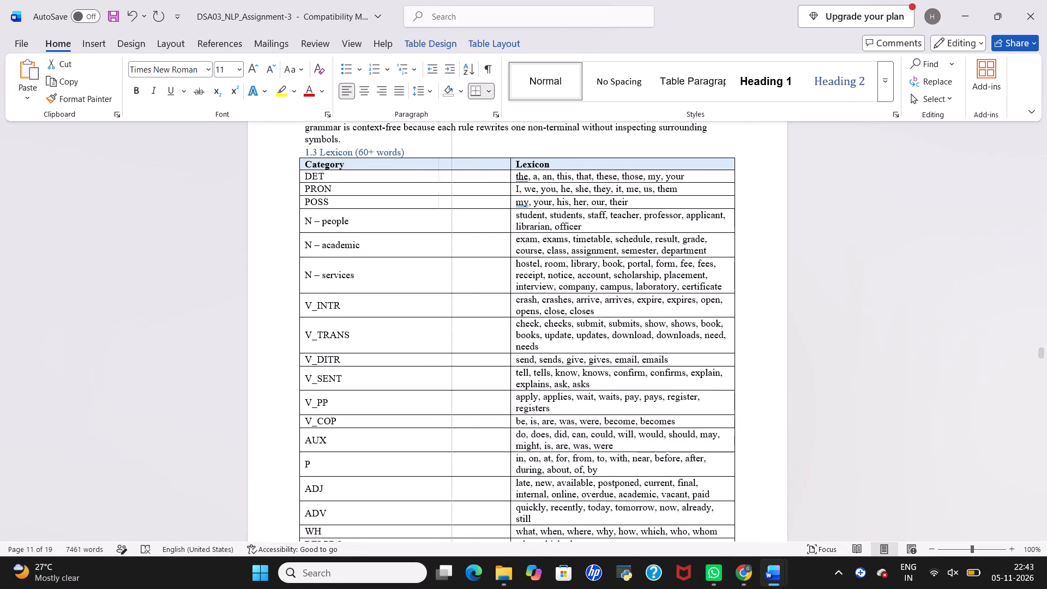
drag(438, 330, 388, 330)
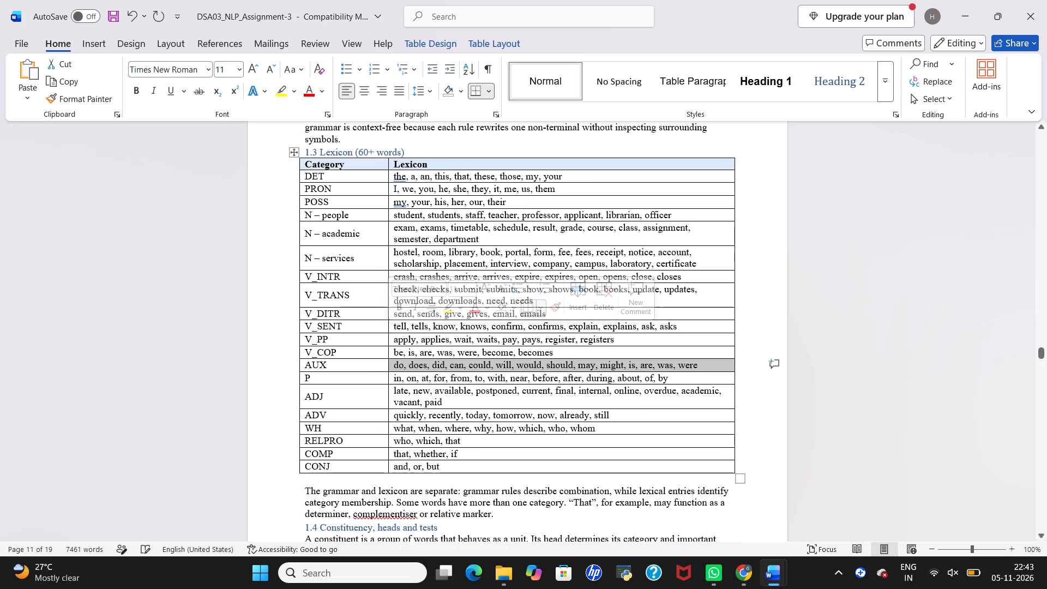
click(816, 310)
Look over the Task 1 answer's text and tables and the start of the Task 2 answer, checking sizes and layout.
scroll(612, 348, up, 2)
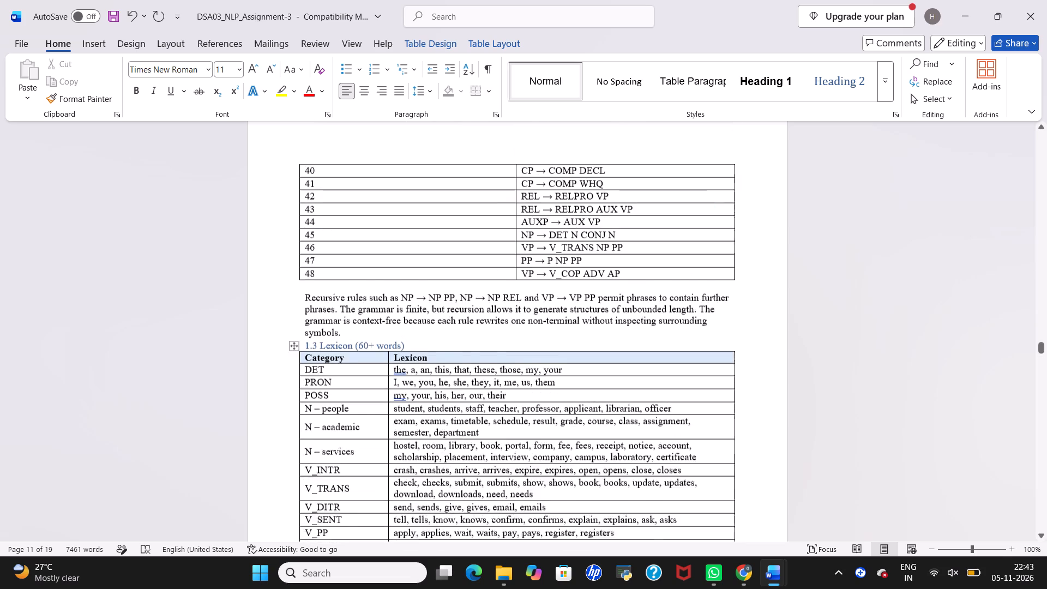
scroll(612, 348, up, 5)
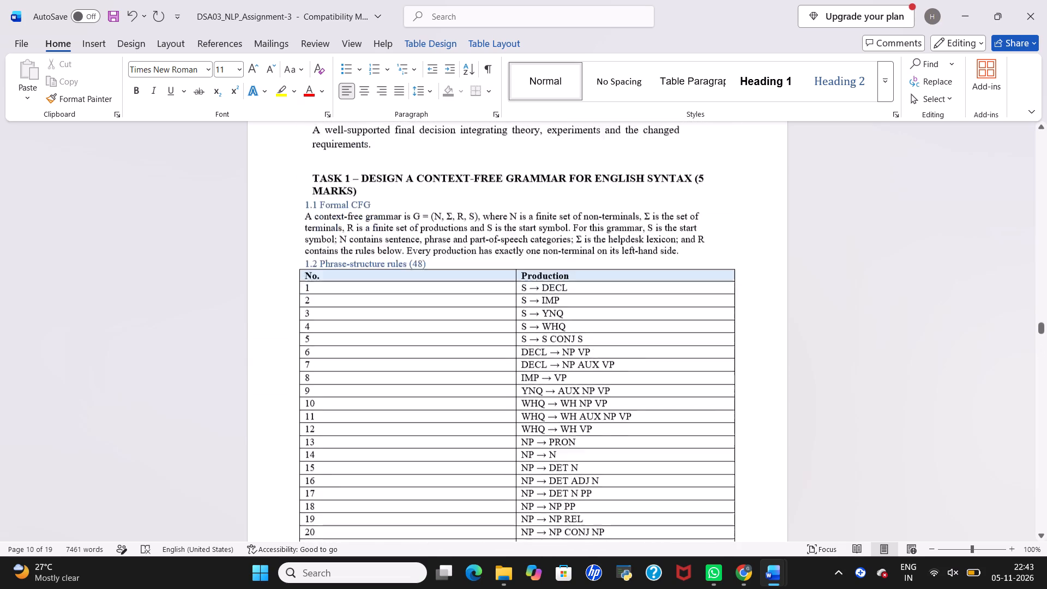
scroll(612, 348, up, 1)
scroll(612, 348, down, 7)
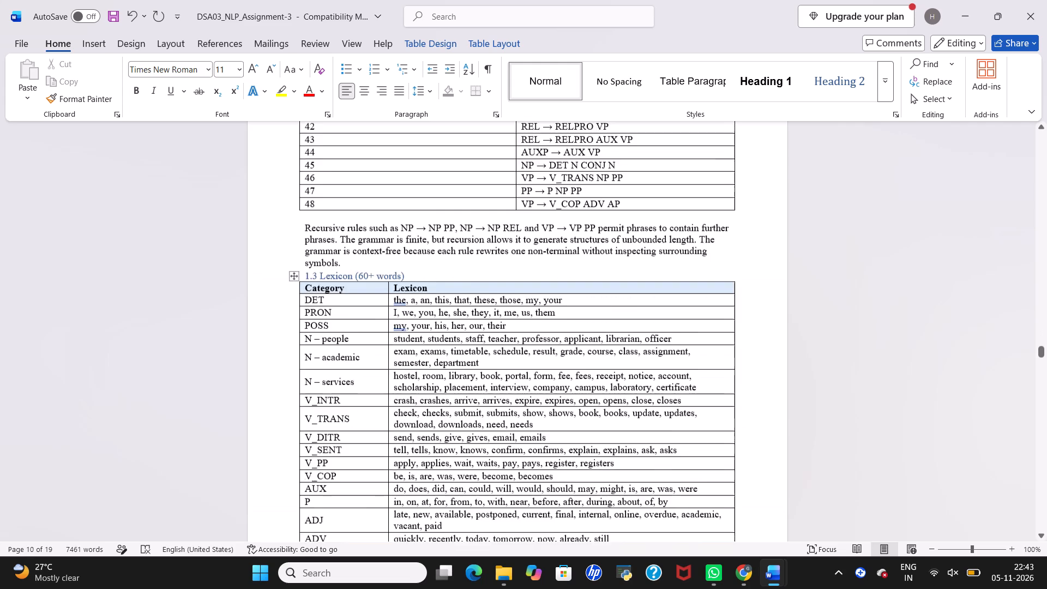
scroll(612, 348, down, 2)
scroll(612, 348, up, 2)
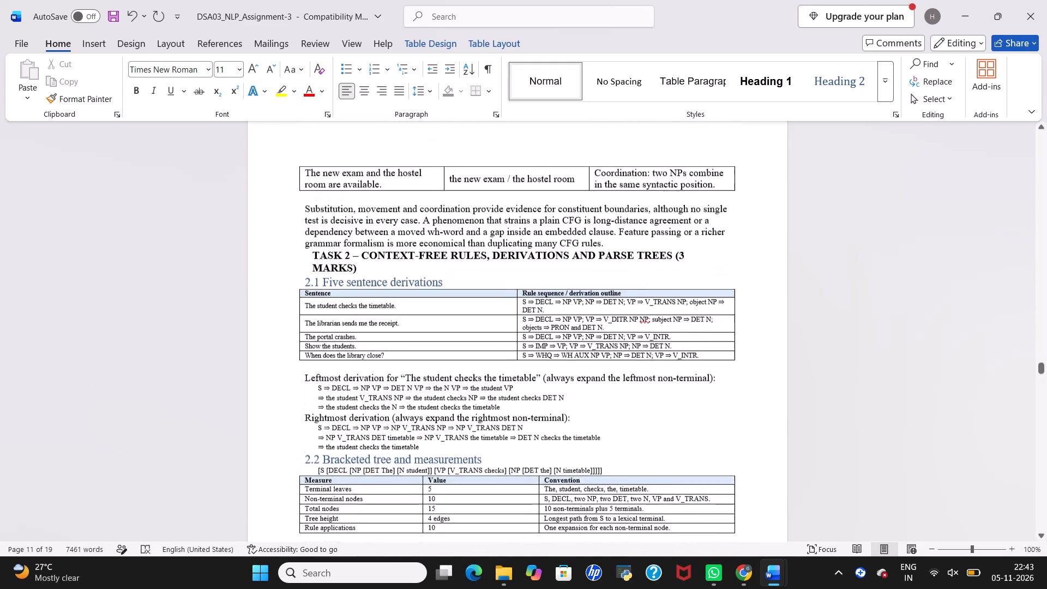
Insert two blank lines above the Task 2 heading to separate it from the Task 1 answer.
scroll(612, 348, up, 2)
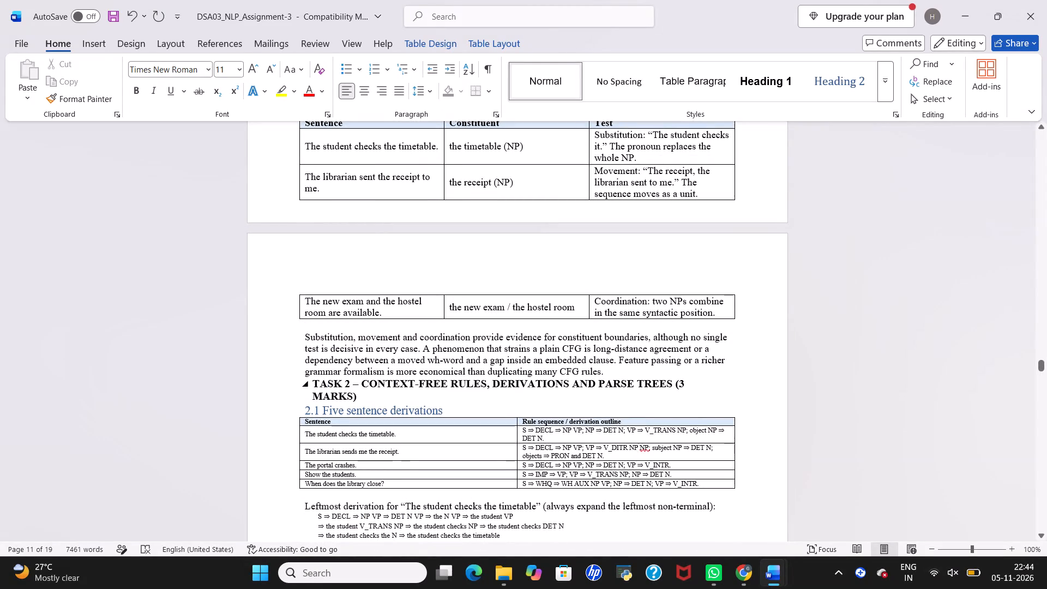
click(315, 381)
key(Return)
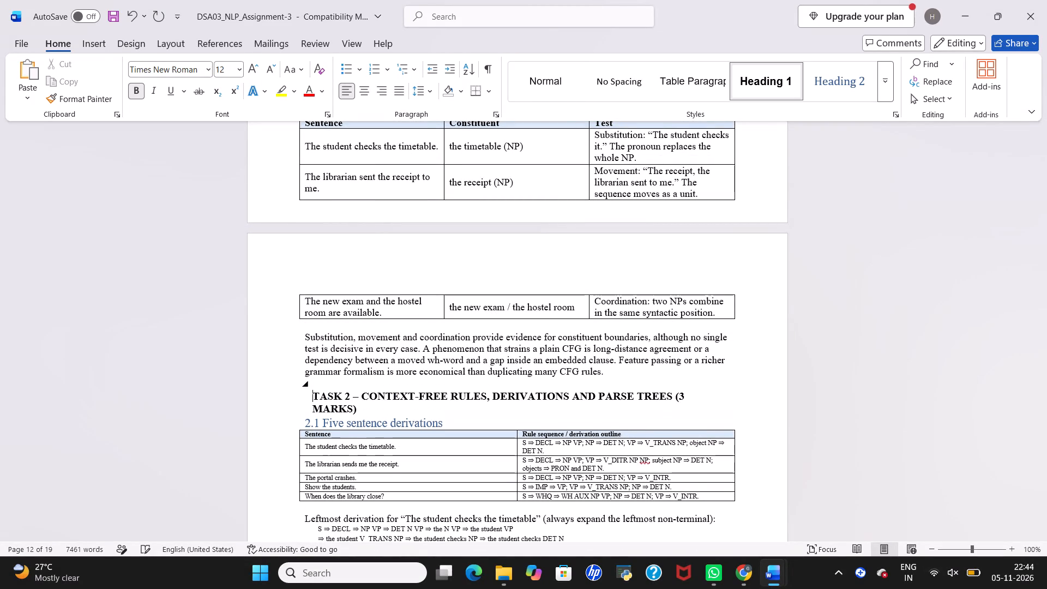
key(Return)
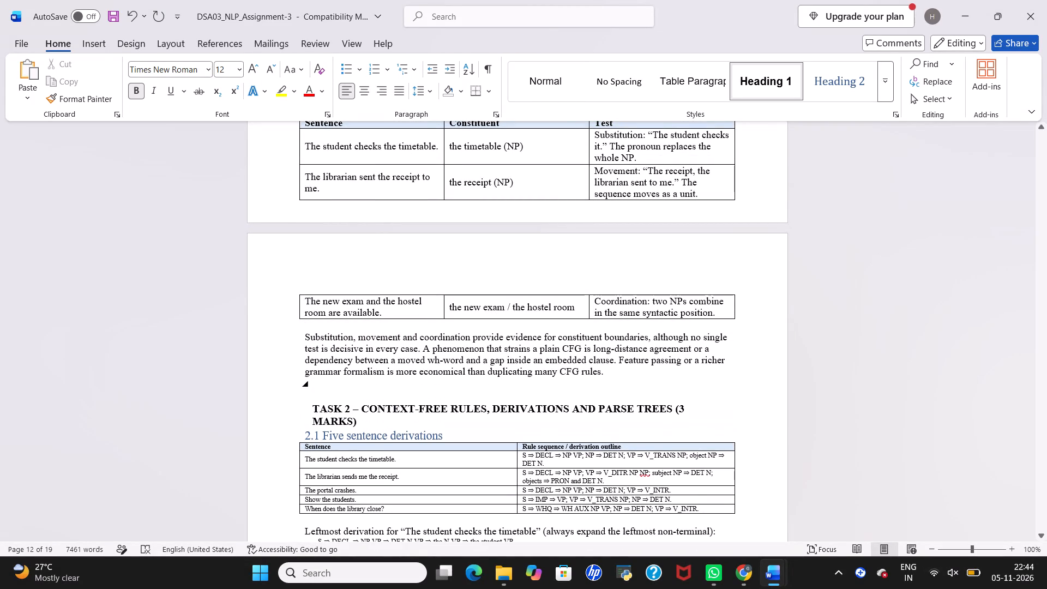
Narrow the Sentence column of the 2.1 Five sentence derivations table to about a third of the table width, widening the derivation column.
scroll(373, 374, down, 2)
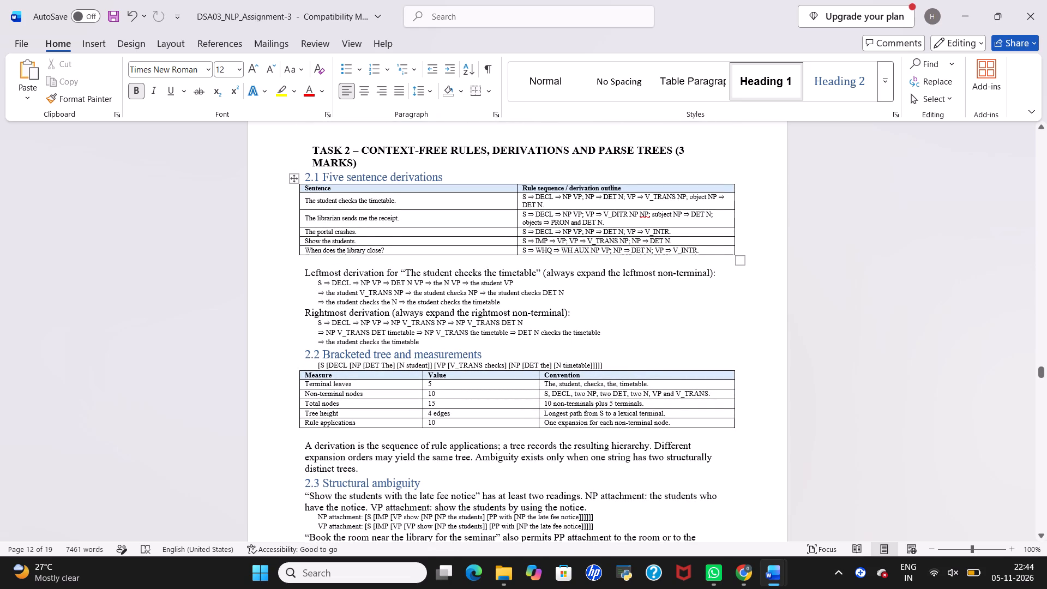
drag(516, 217, 450, 223)
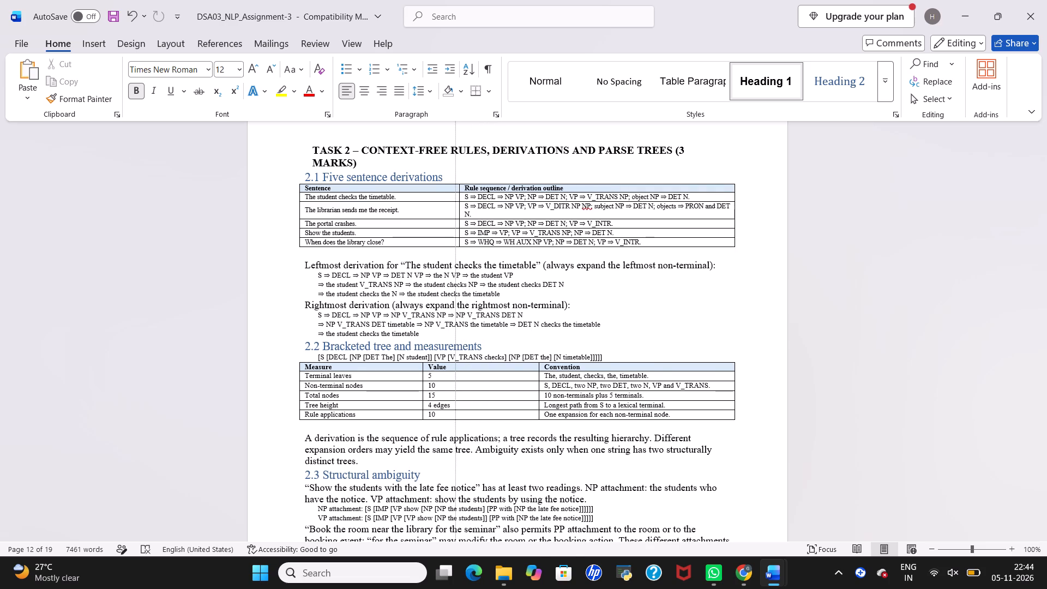
drag(450, 223, 459, 222)
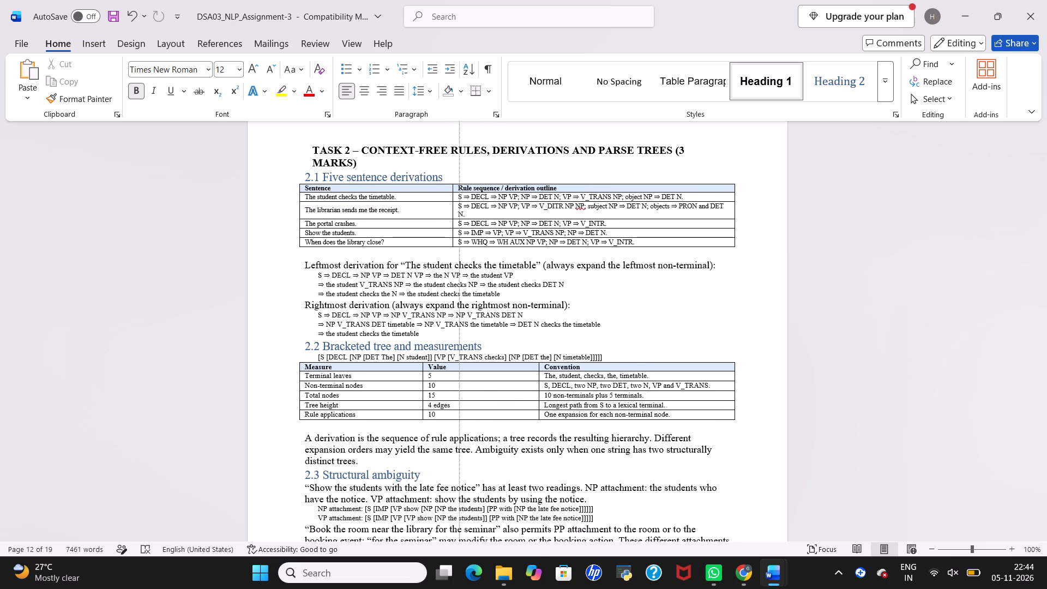
drag(459, 222, 453, 222)
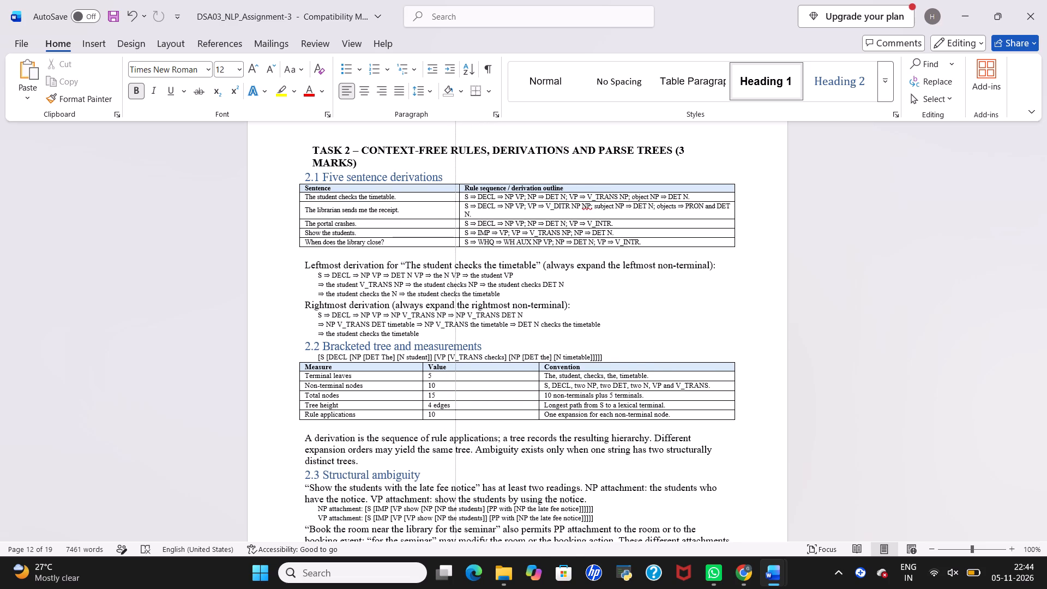
drag(453, 222, 452, 222)
click(863, 186)
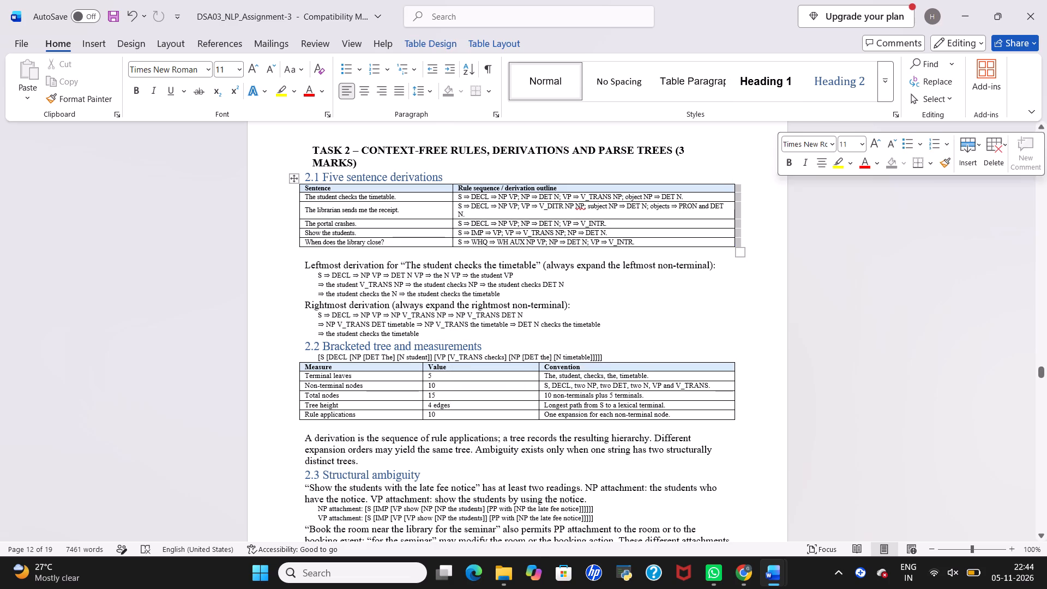
click(557, 335)
Remove the indent of the Task 2 heading so that it lines up with the body text.
scroll(557, 335, down, 1)
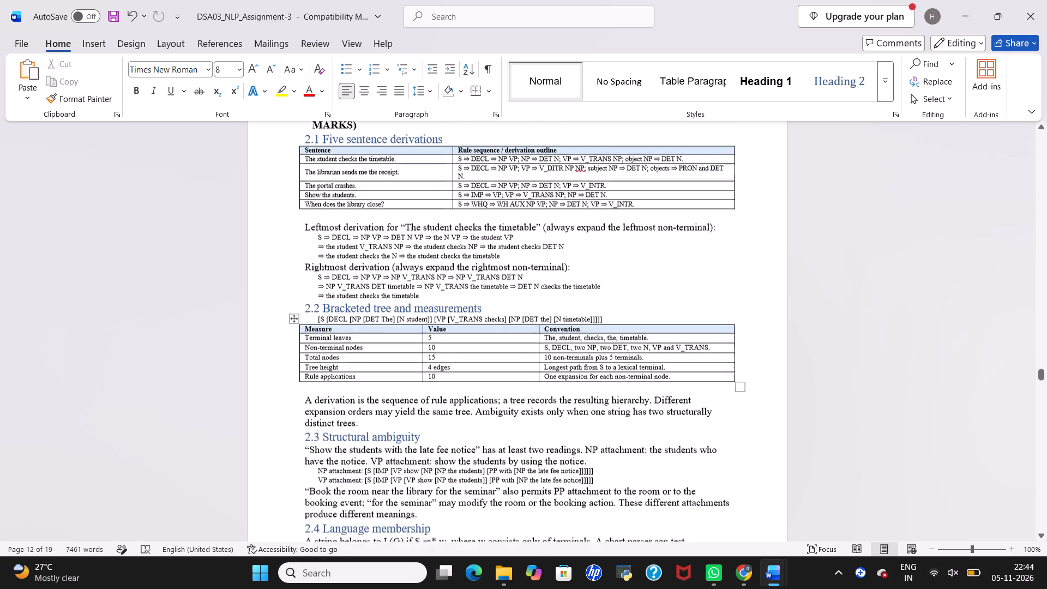
scroll(557, 335, down, 1)
scroll(557, 335, up, 3)
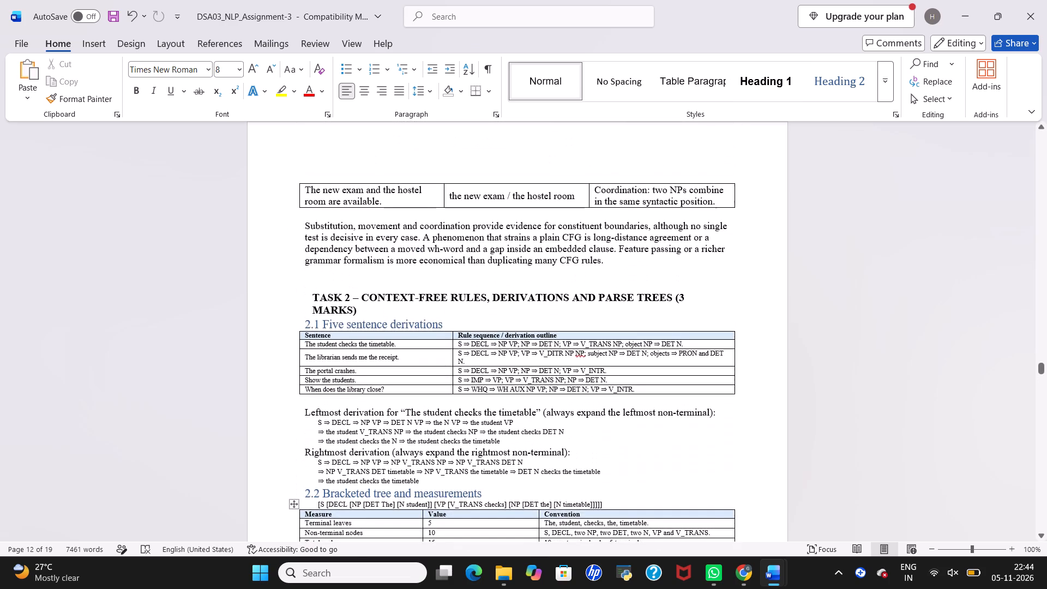
scroll(557, 335, down, 1)
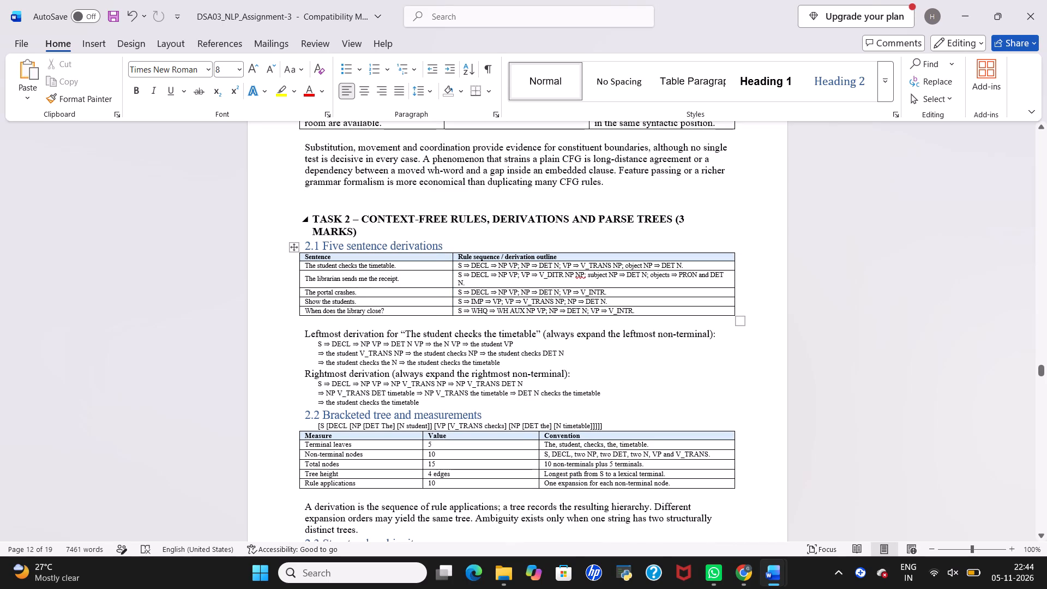
click(313, 220)
key(BackSpace)
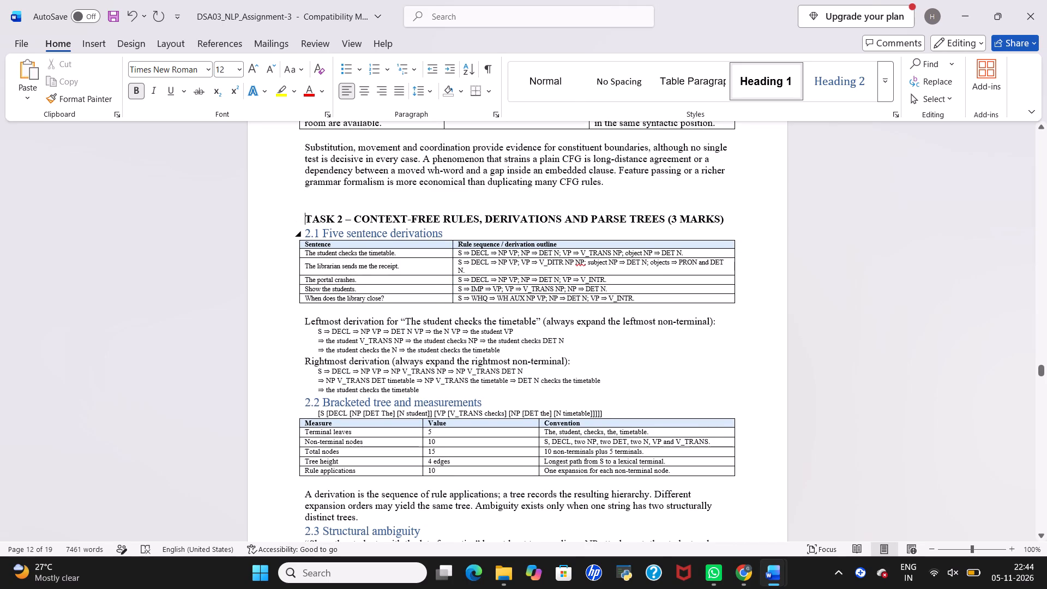
Set the Task 2 answer, from the 2.1 heading through the 2.4 Language membership paragraph, to font size 11.
drag(305, 232, 481, 493)
scroll(406, 375, up, 1)
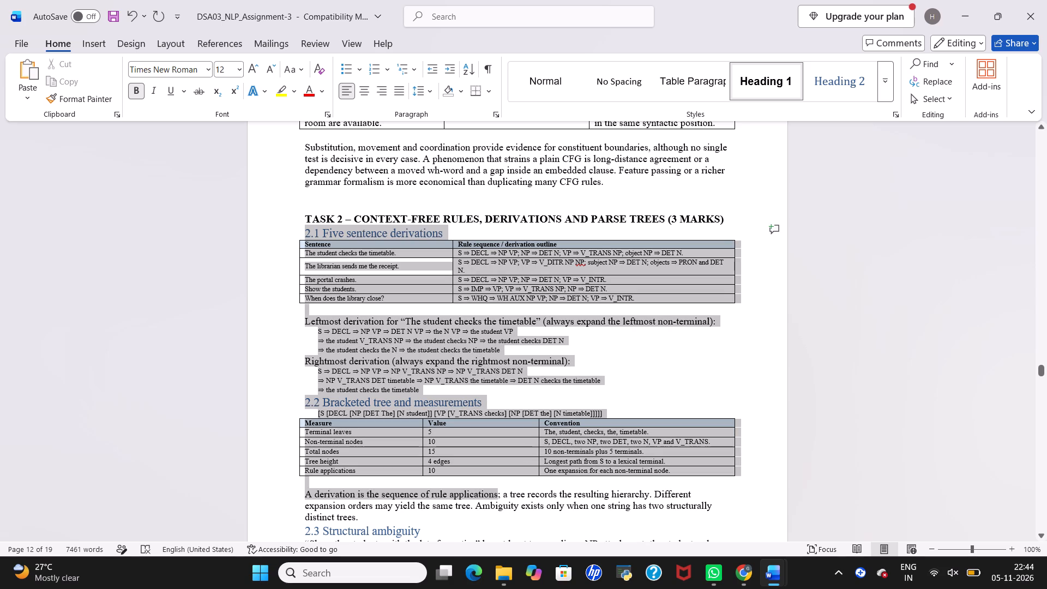
drag(481, 493, 516, 543)
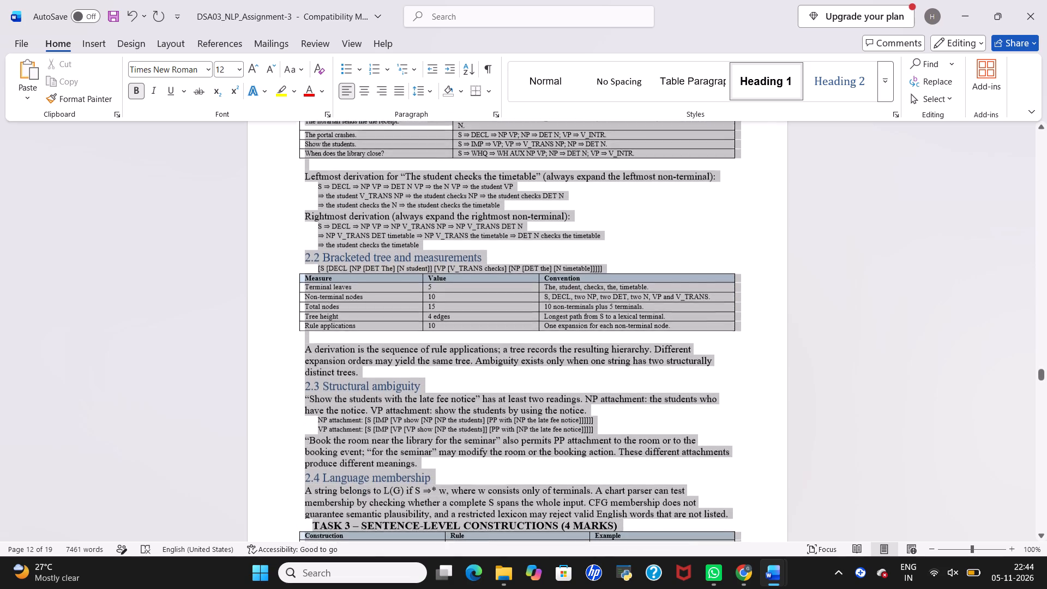
drag(516, 543, 726, 415)
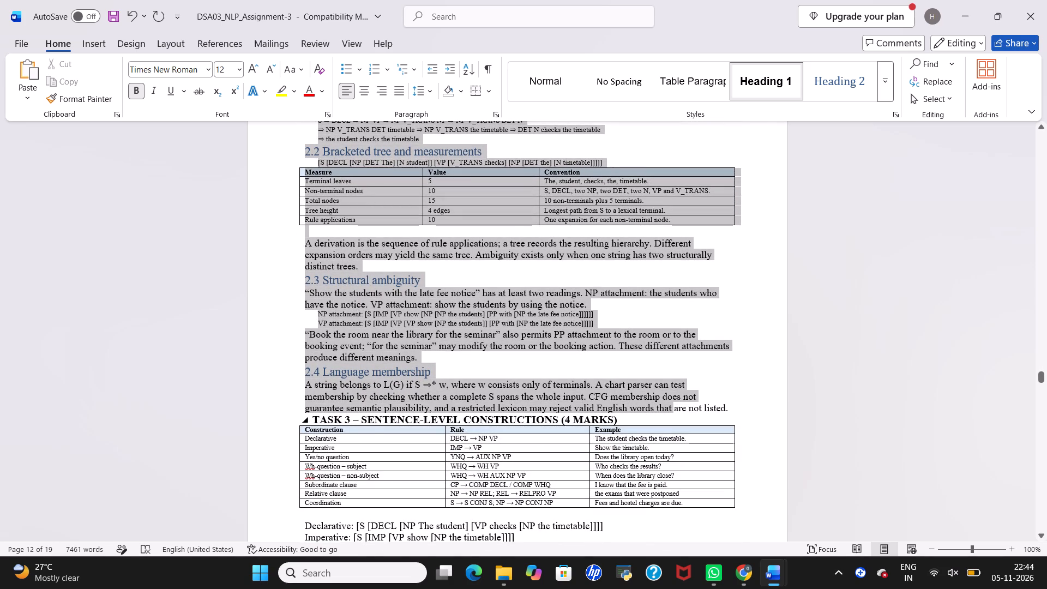
drag(726, 415, 783, 408)
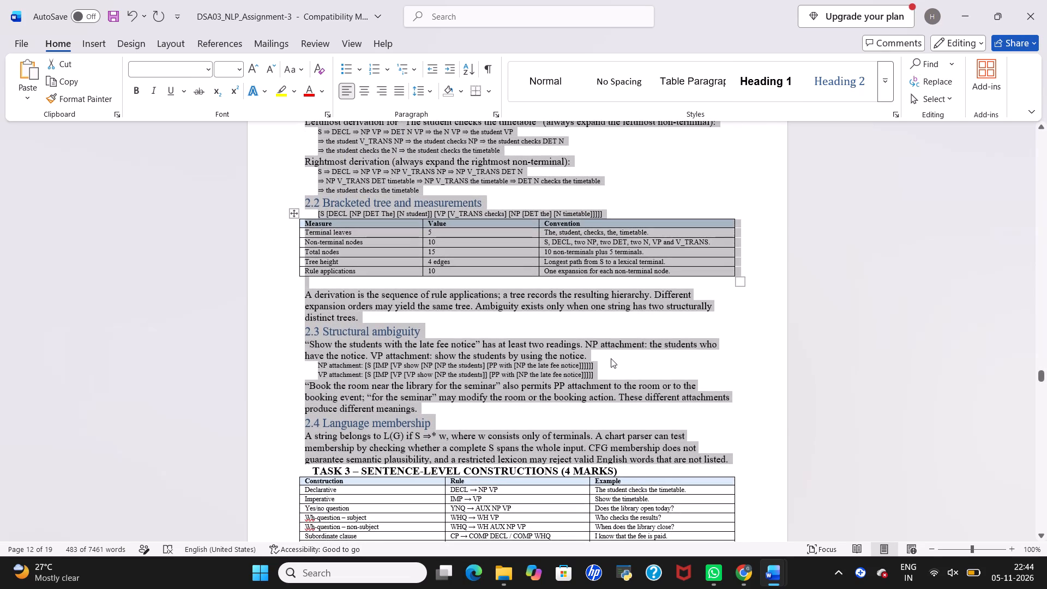
click(226, 65)
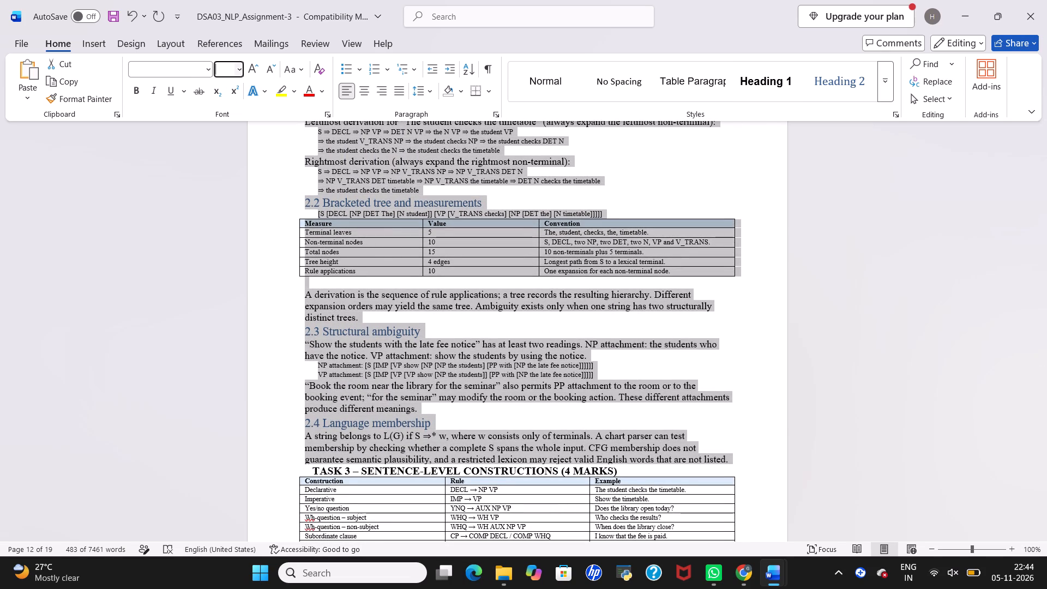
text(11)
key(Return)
click(482, 275)
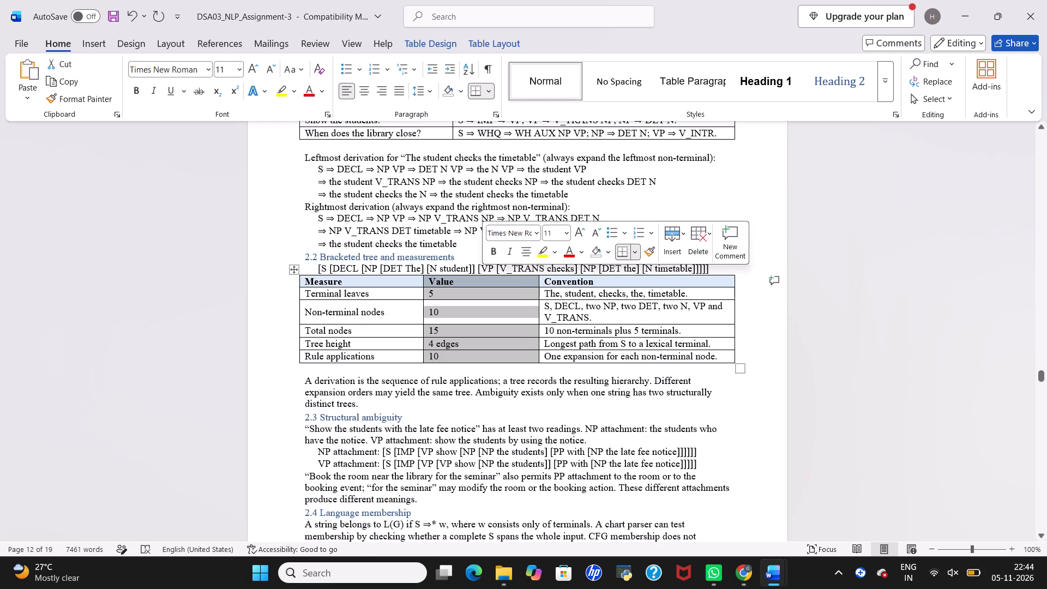
click(863, 324)
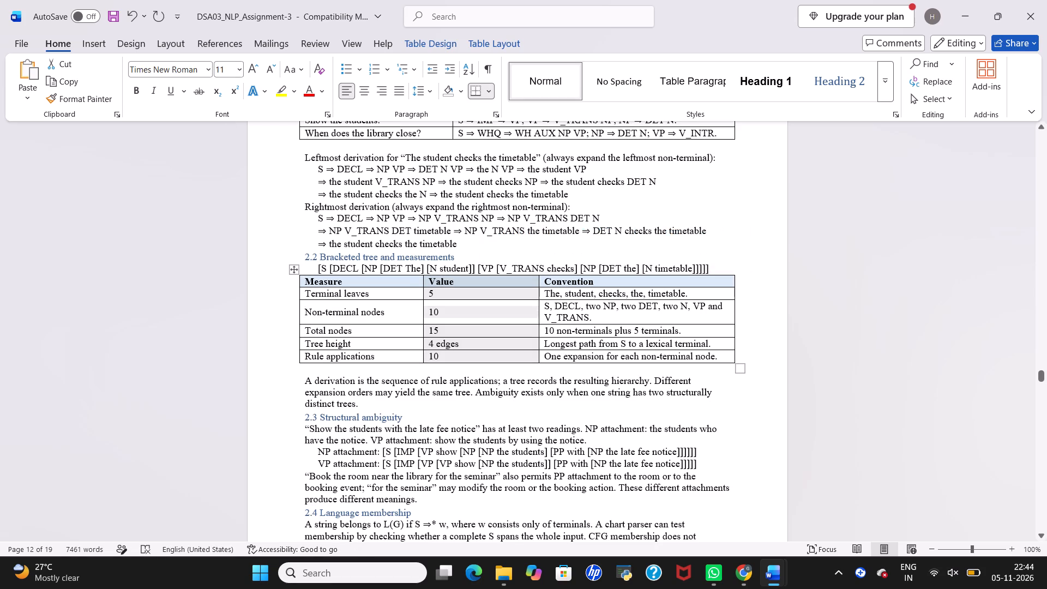
Insert three blank lines above the Task 3 heading so that it starts at the top of the following page with its table.
scroll(523, 408, down, 3)
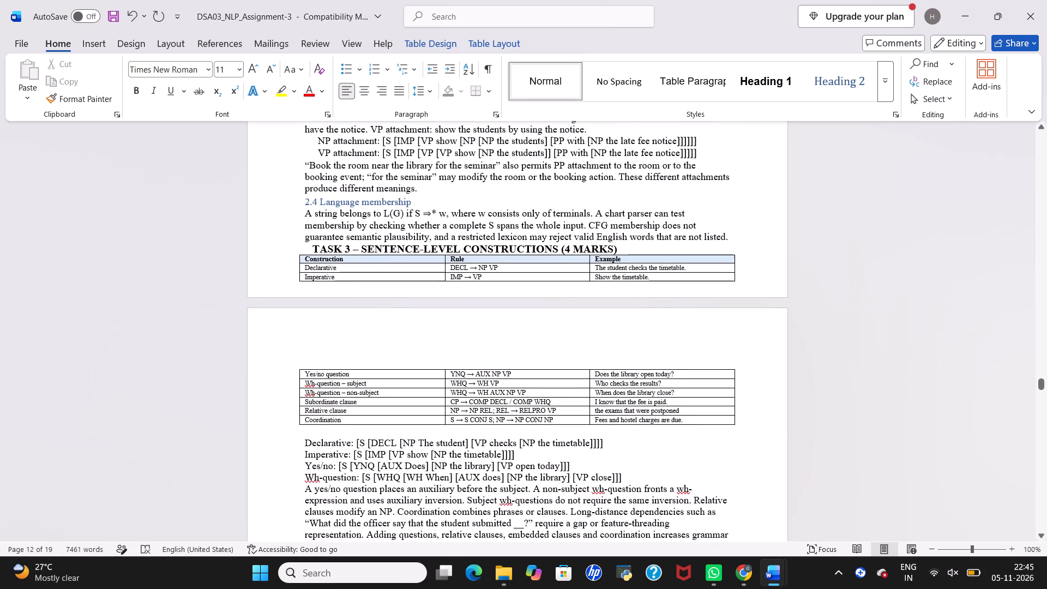
click(311, 250)
key(Return)
key(Return)
key(Return)
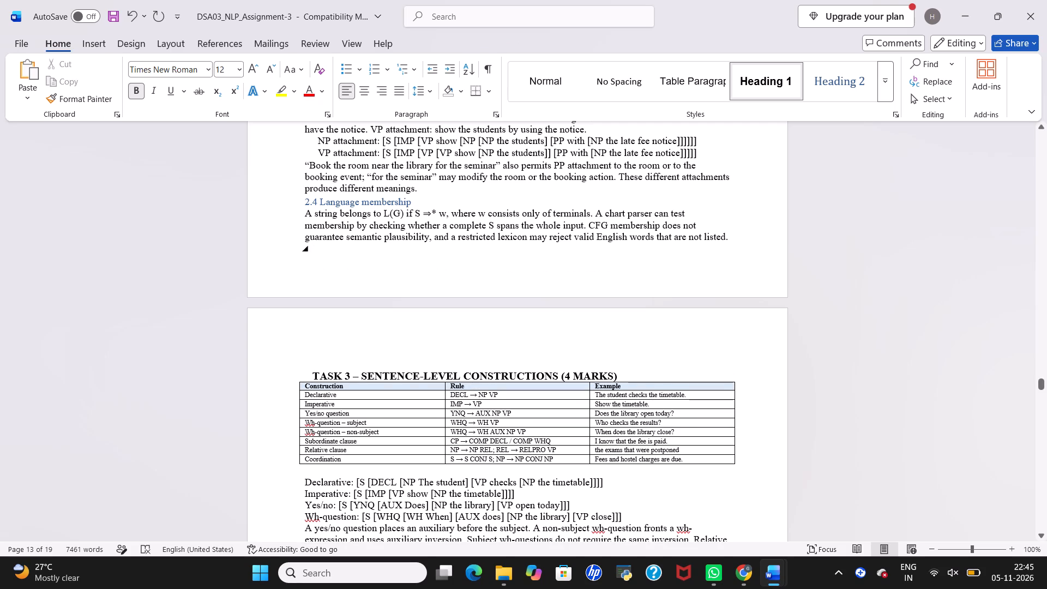
key(BackSpace)
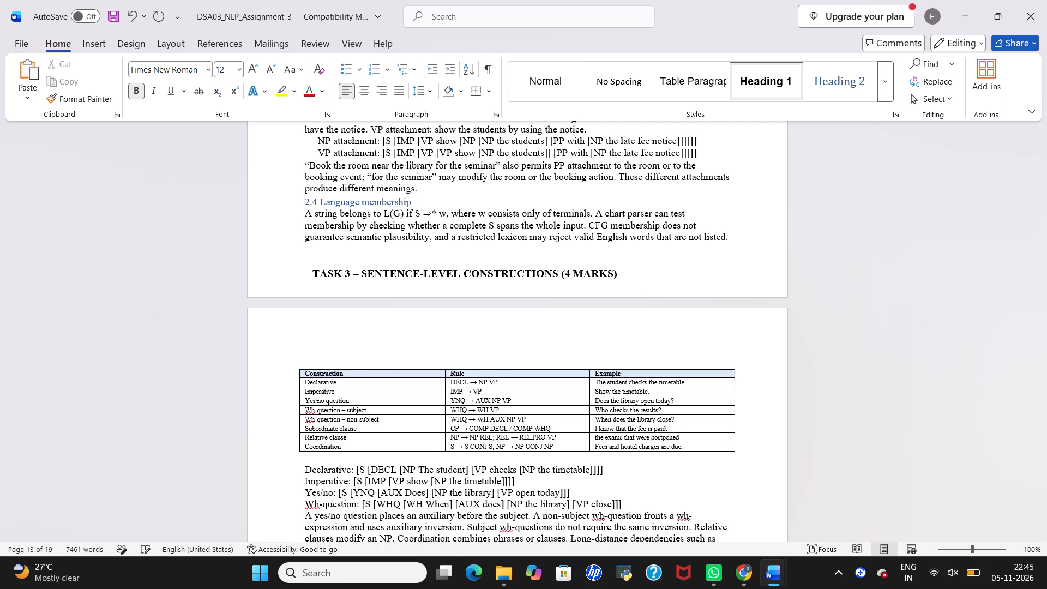
key(Return)
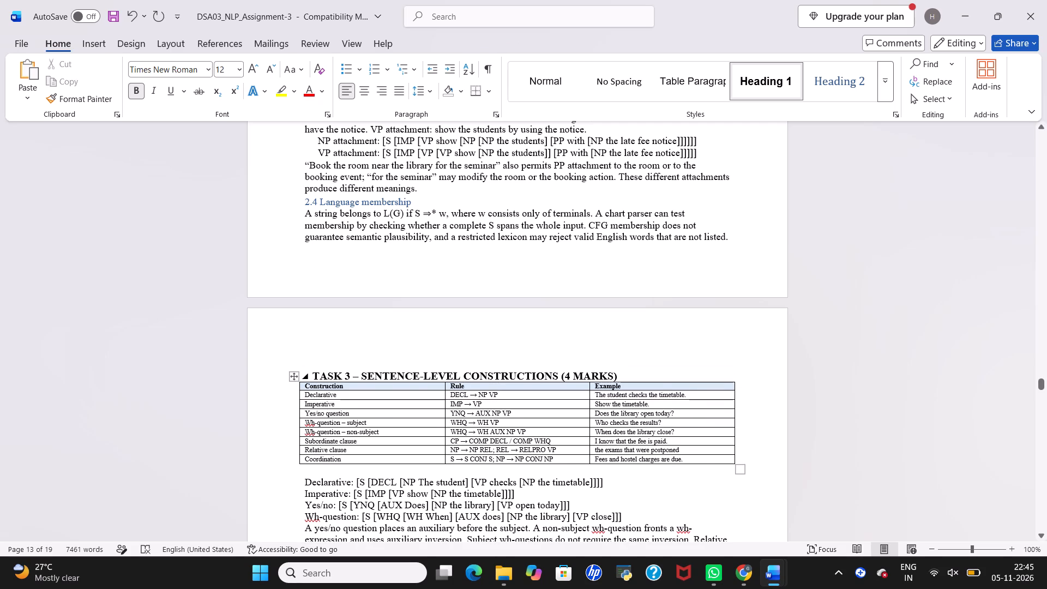
Set the Task 3 – Sentence-Level Constructions heading to font size 16.
drag(311, 377, 618, 373)
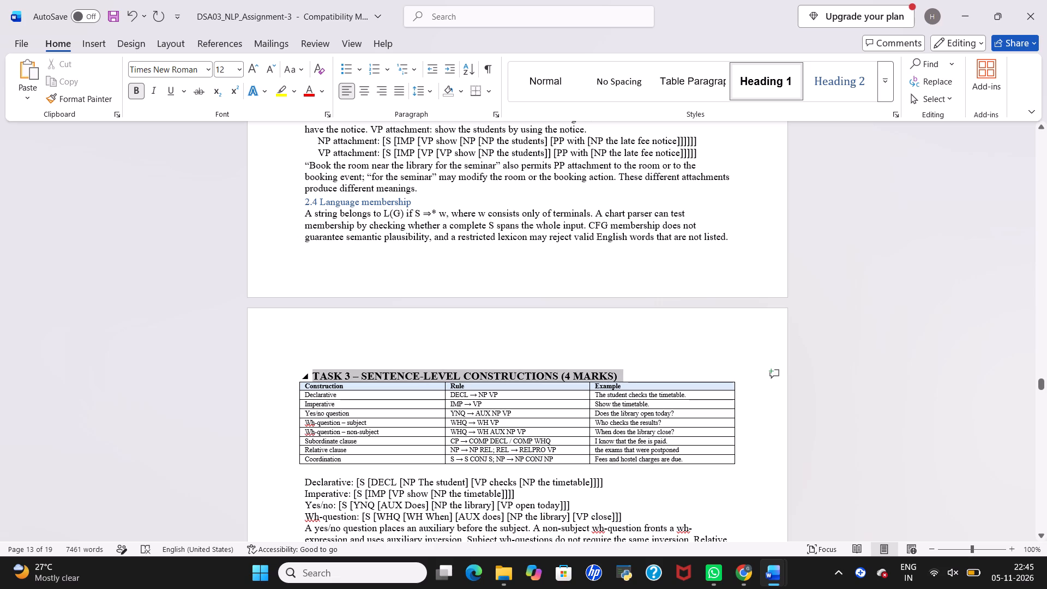
click(713, 329)
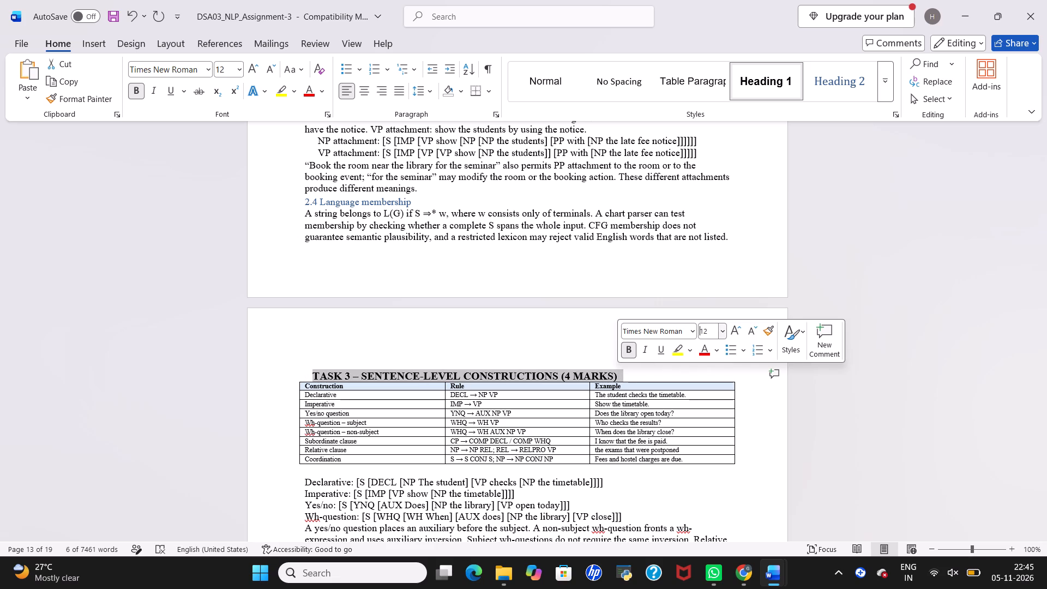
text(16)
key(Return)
click(567, 446)
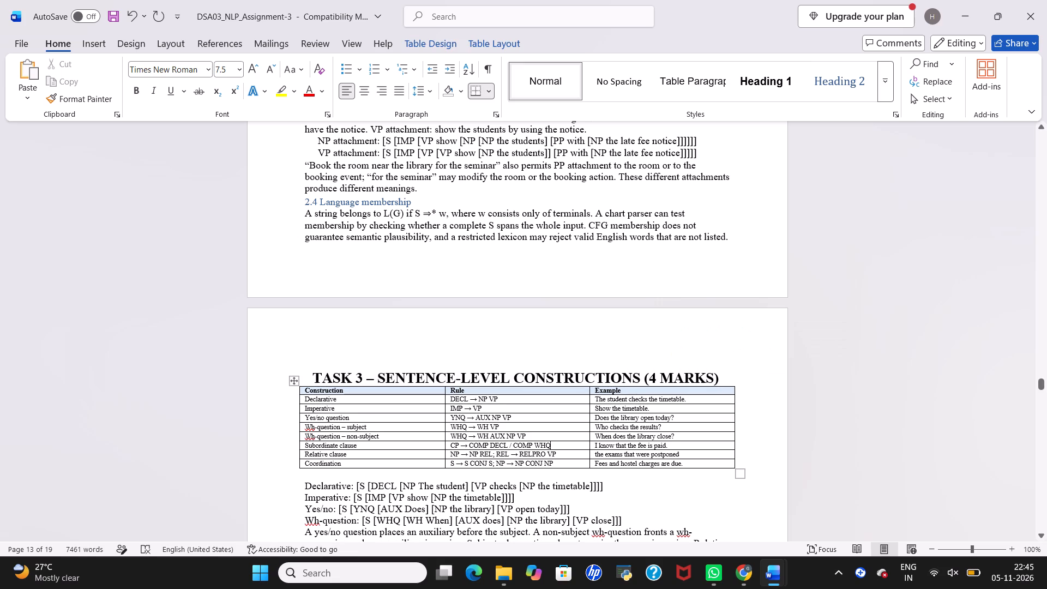
Set the Task 3 answer, from the constructions table through the paragraph before the Task 4 heading, to font size 11.
scroll(457, 441, down, 2)
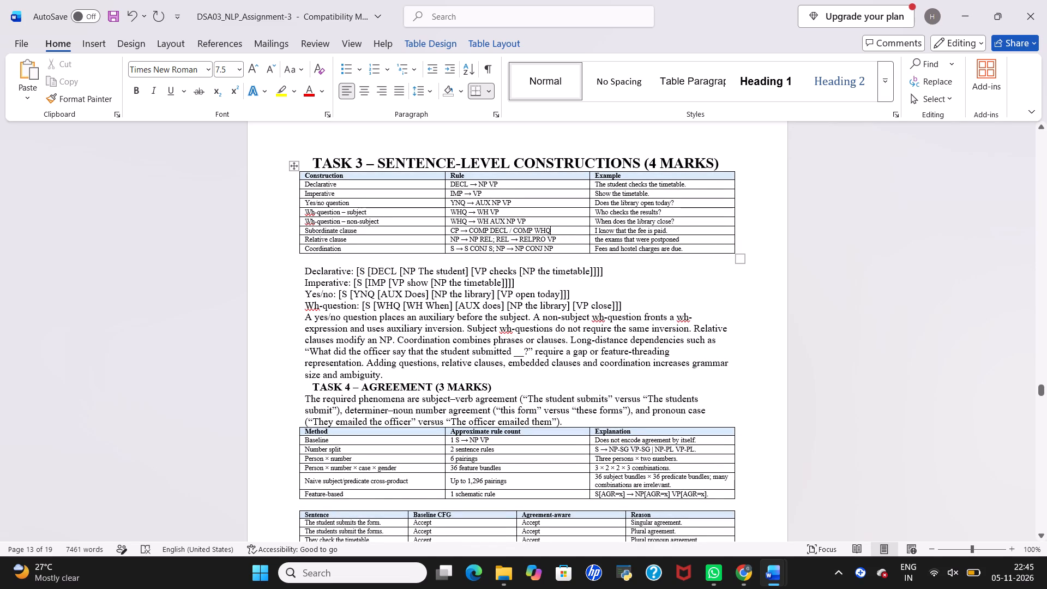
drag(306, 175, 521, 400)
scroll(354, 248, up, 1)
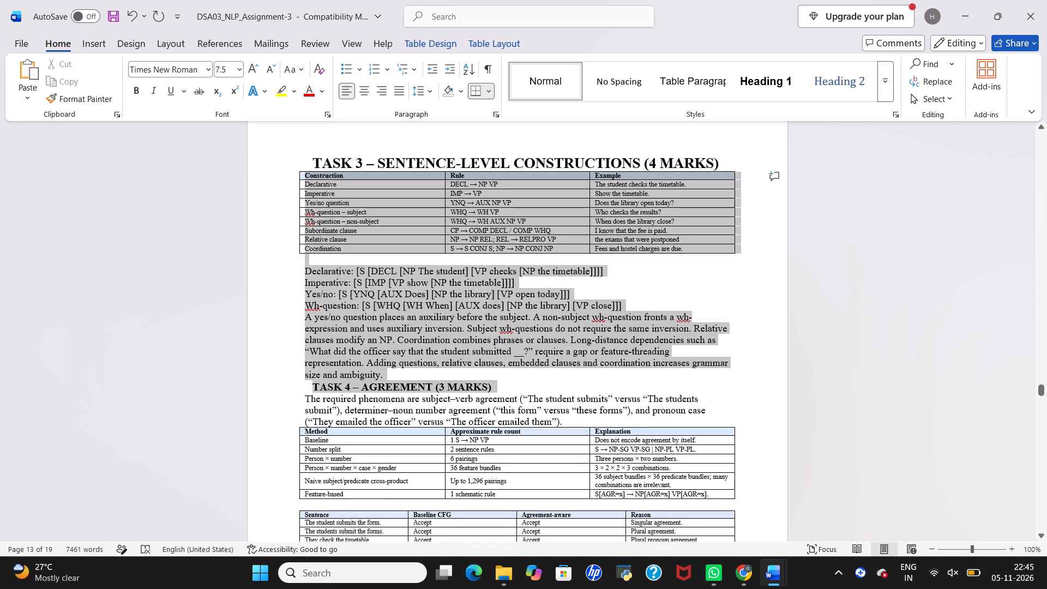
drag(521, 400, 497, 373)
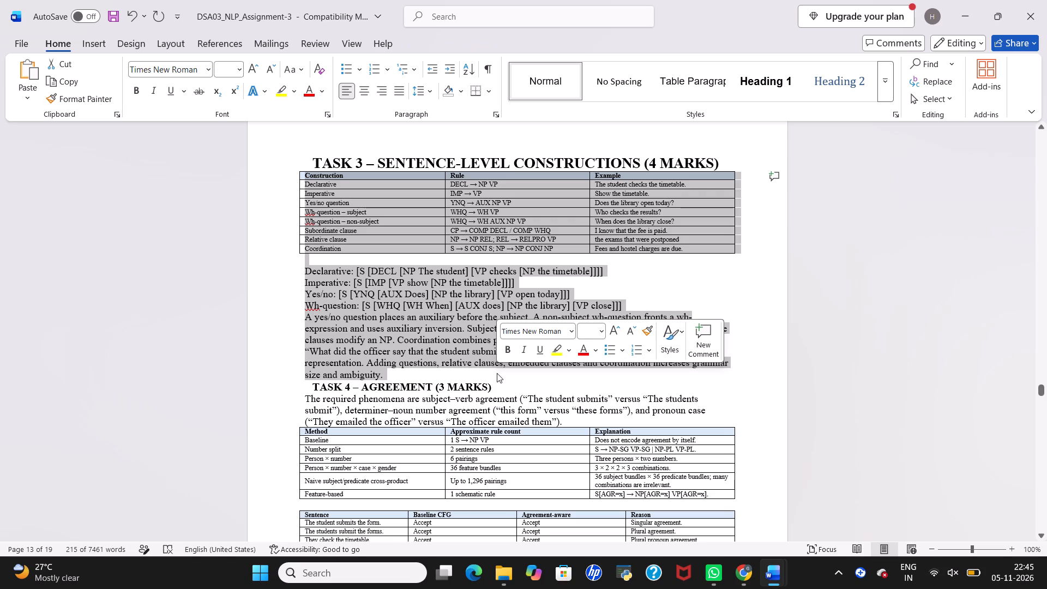
click(585, 332)
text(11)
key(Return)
click(442, 412)
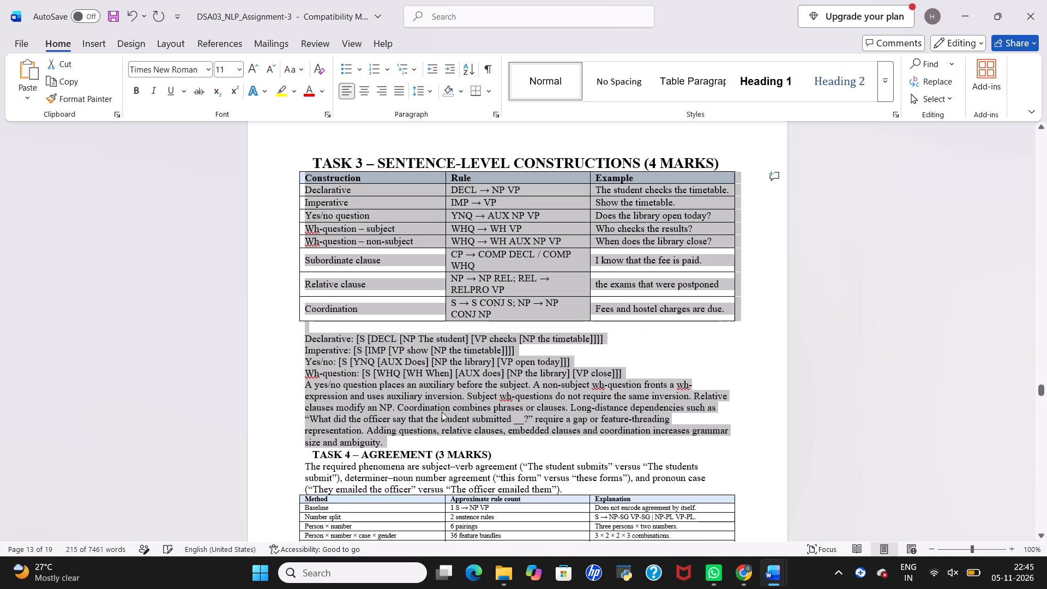
scroll(518, 372, down, 2)
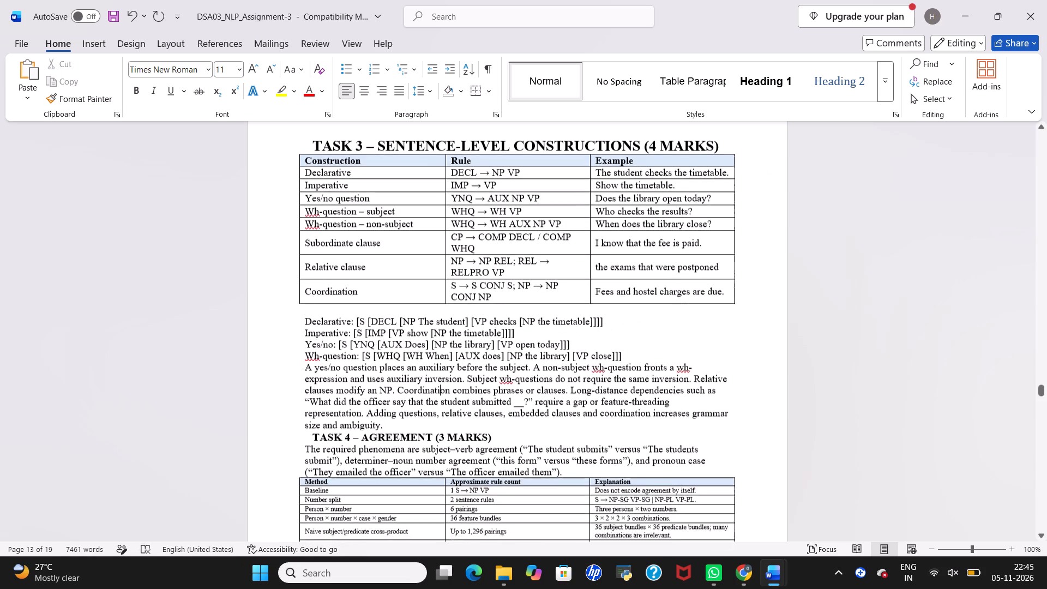
scroll(518, 372, down, 1)
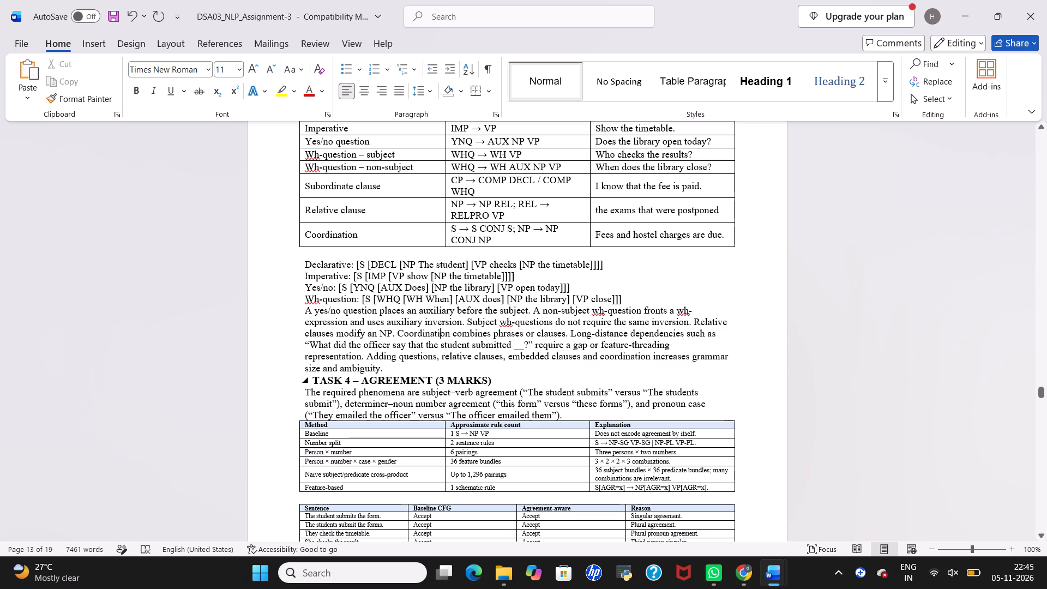
Set the Task 4 – Agreement heading to font size 16 and insert one blank line above it.
drag(312, 378, 498, 376)
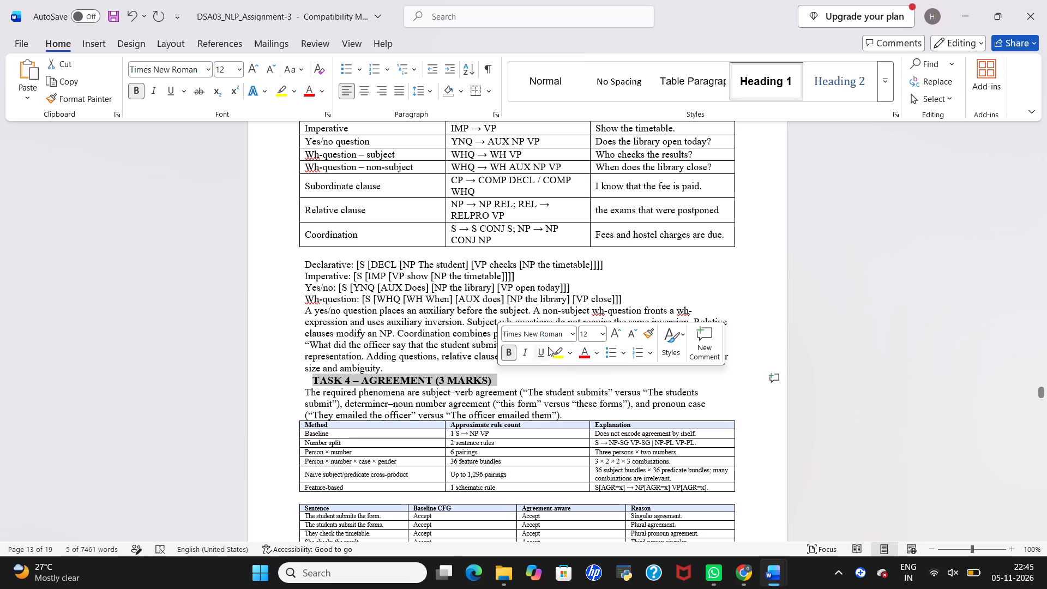
click(586, 334)
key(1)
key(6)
key(Return)
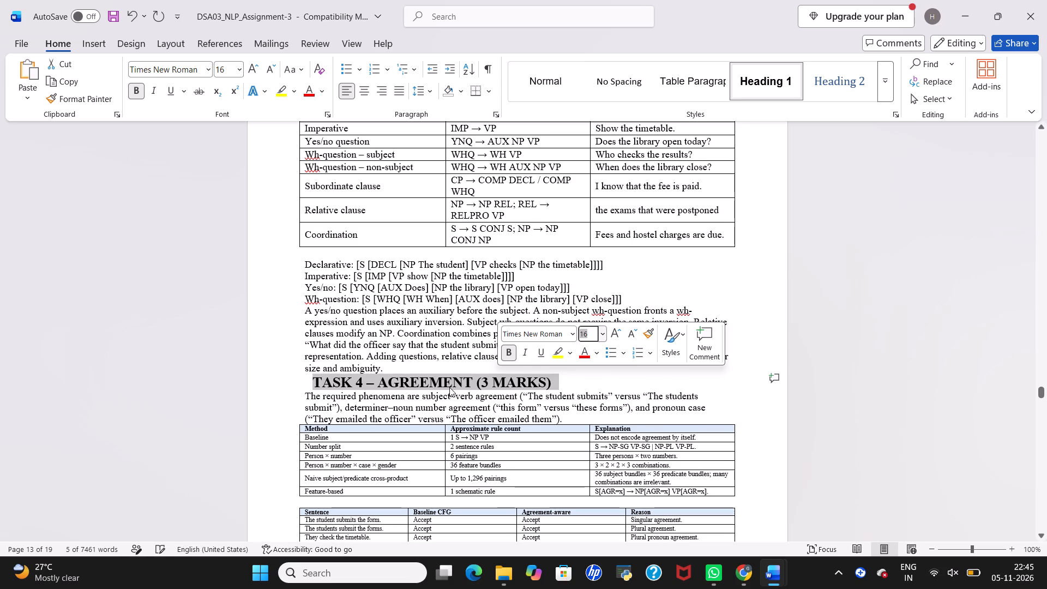
click(387, 369)
key(Return)
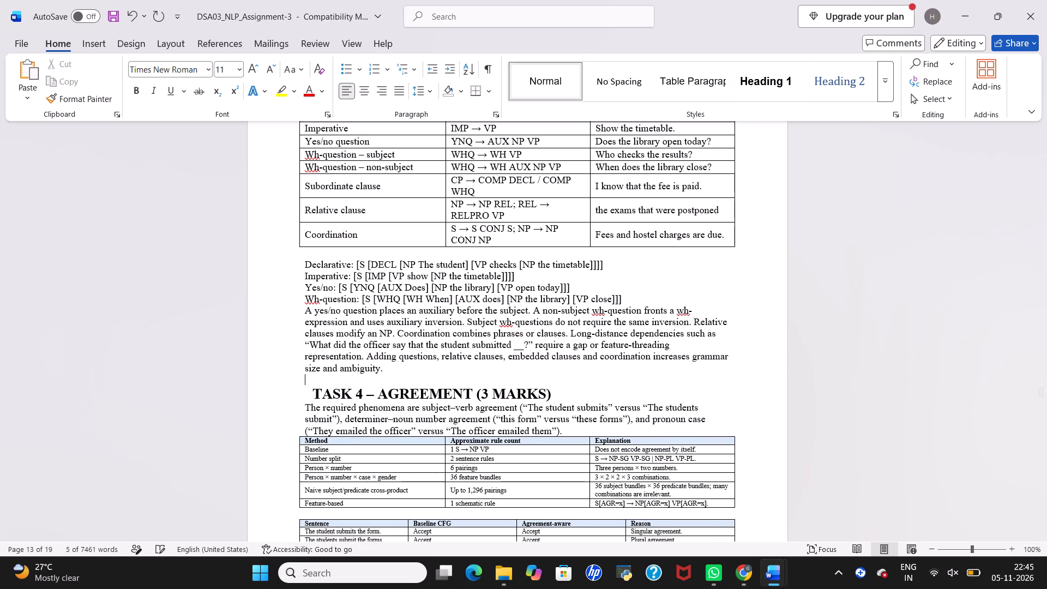
Set the Task 4 answer, from the required phenomena paragraph through both tables and the feature unification paragraph, to font size 11.
scroll(399, 412, down, 1)
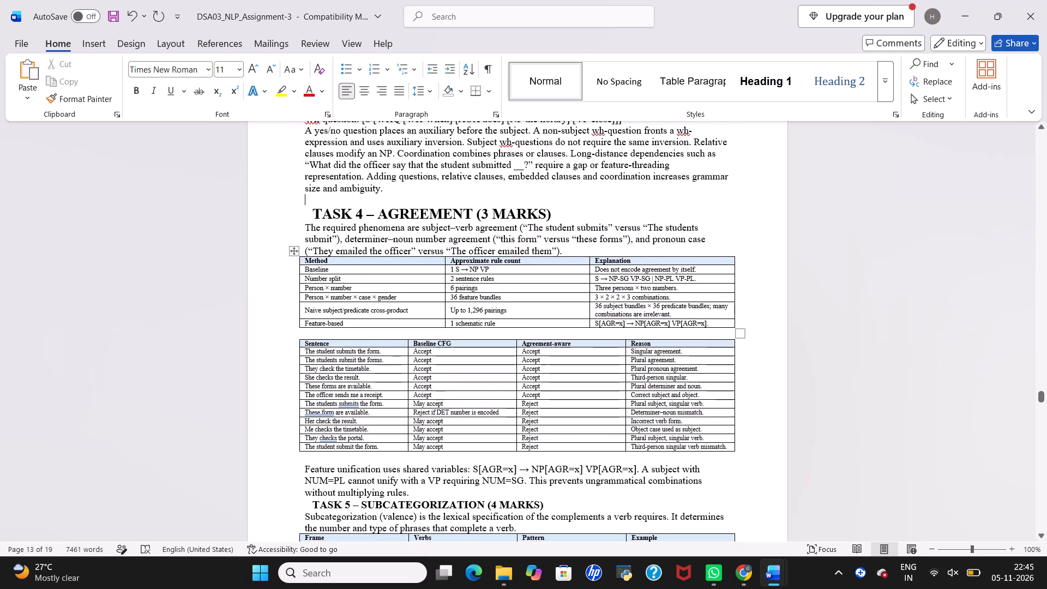
drag(303, 225, 474, 474)
scroll(396, 341, up, 1)
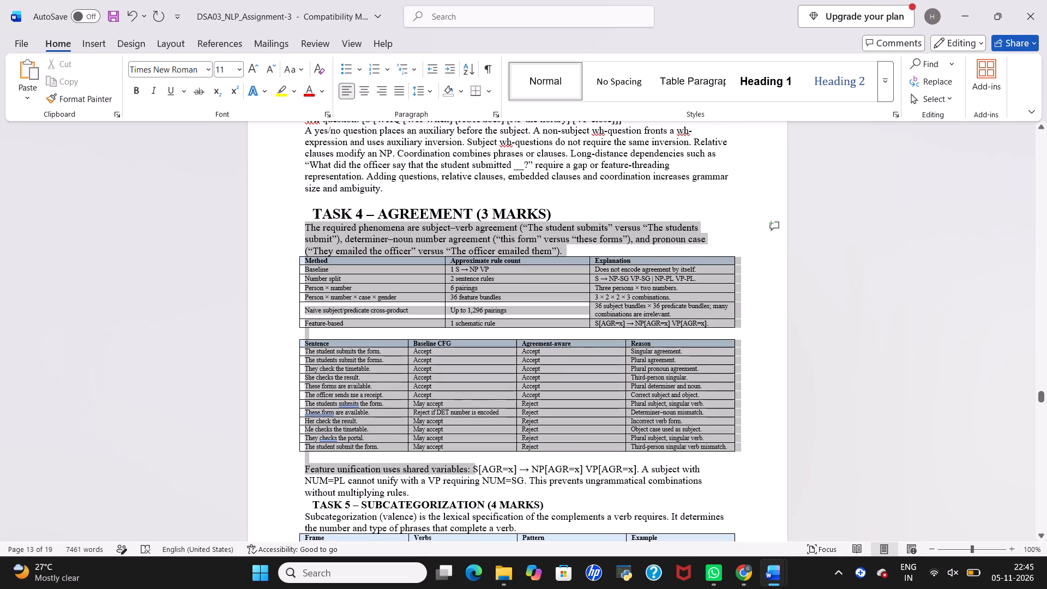
drag(474, 474, 481, 492)
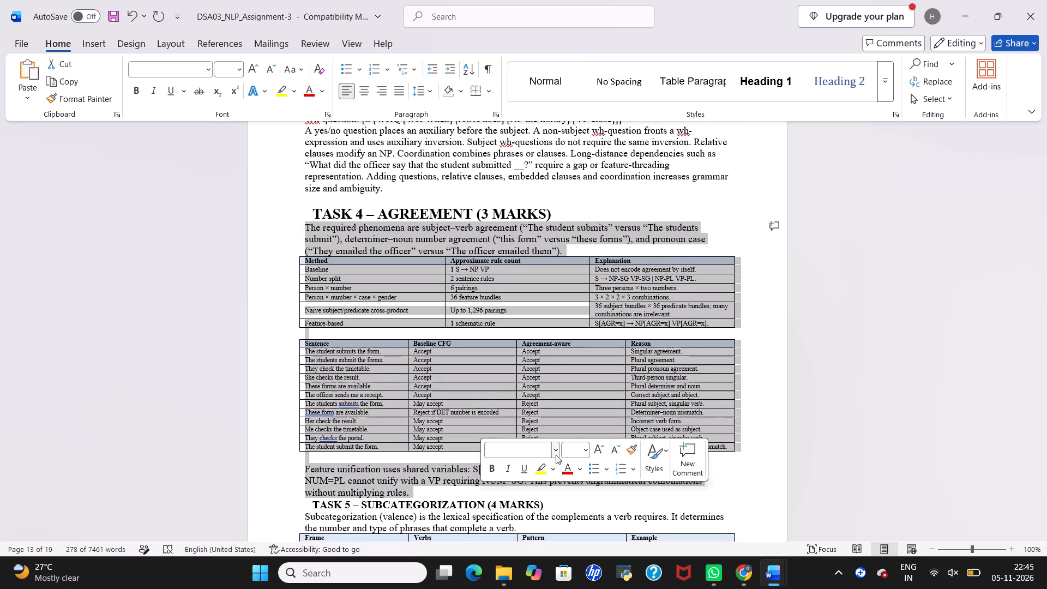
click(570, 449)
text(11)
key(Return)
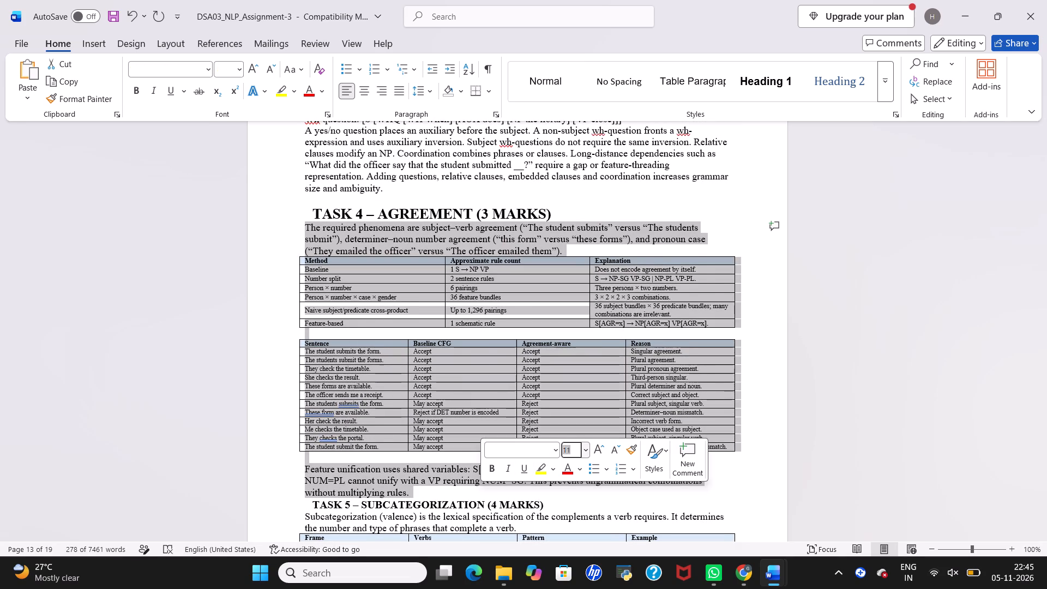
click(470, 317)
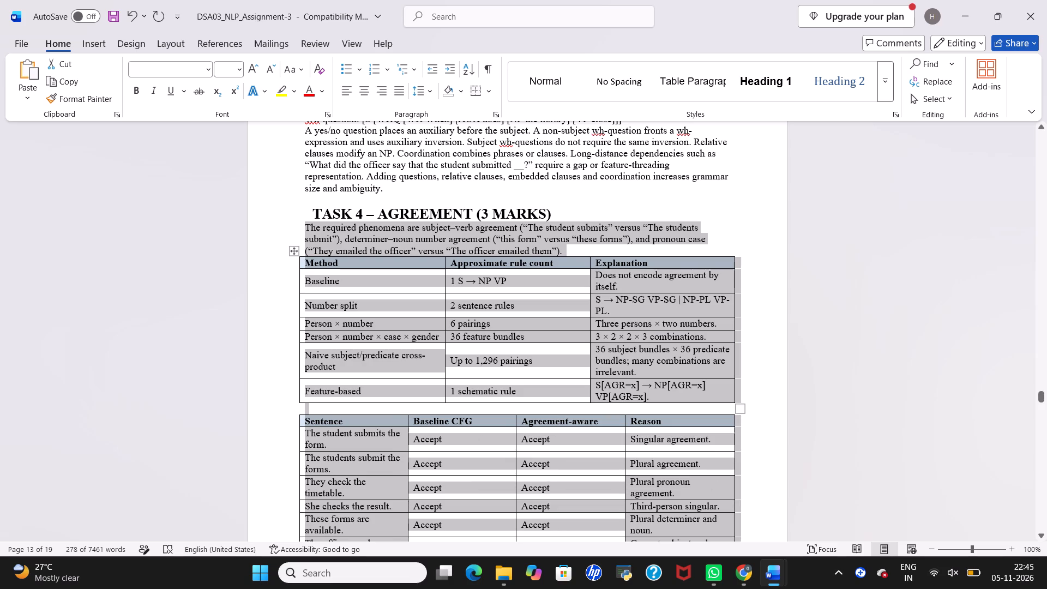
click(381, 217)
Set the Task 5 – Subcategorization heading to font size 16 and insert one blank line above it.
scroll(422, 314, down, 1)
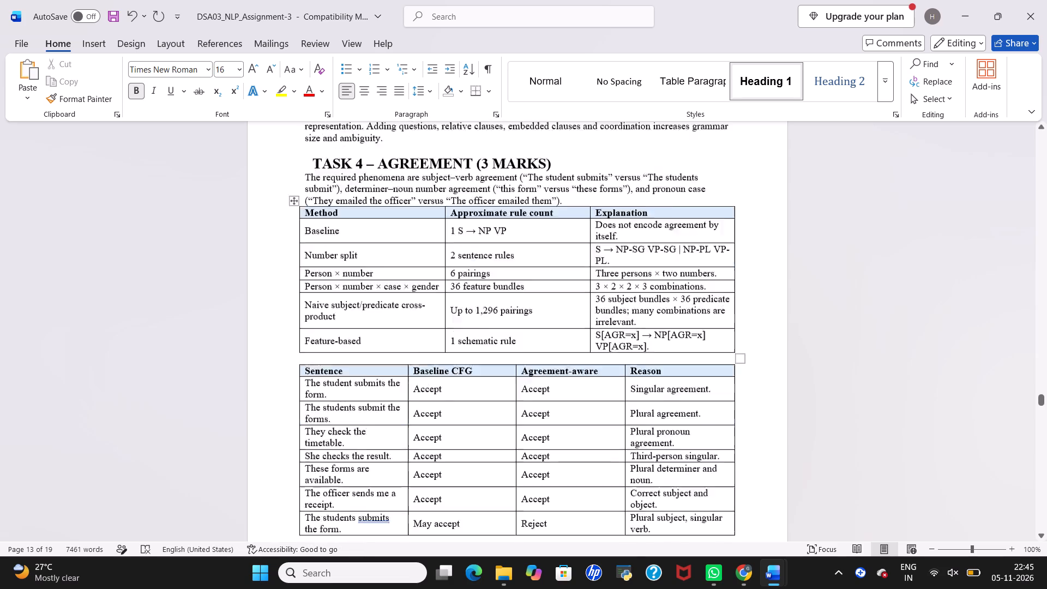
scroll(422, 314, down, 4)
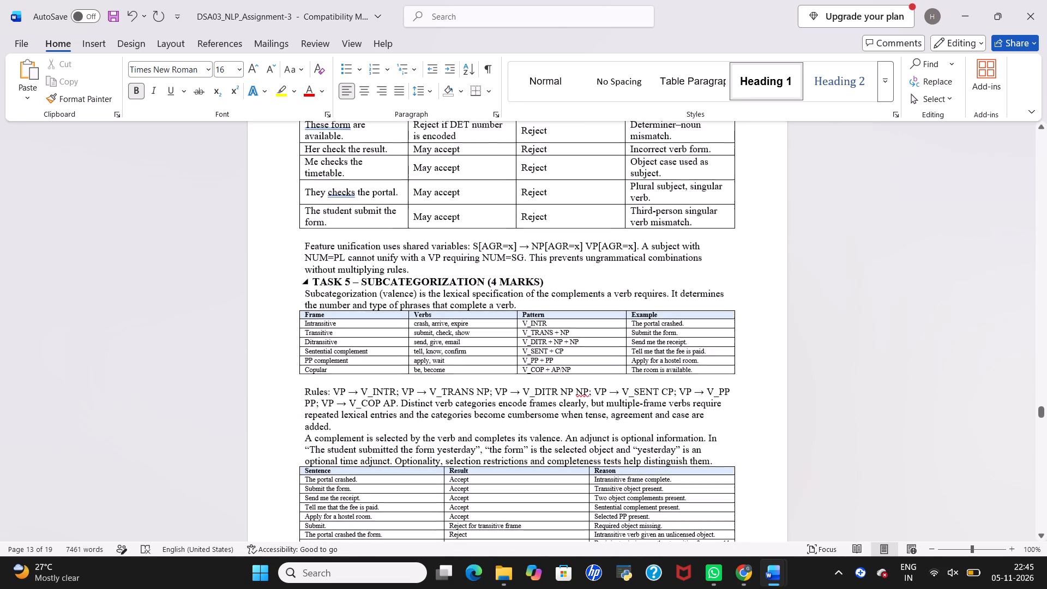
drag(311, 279, 545, 277)
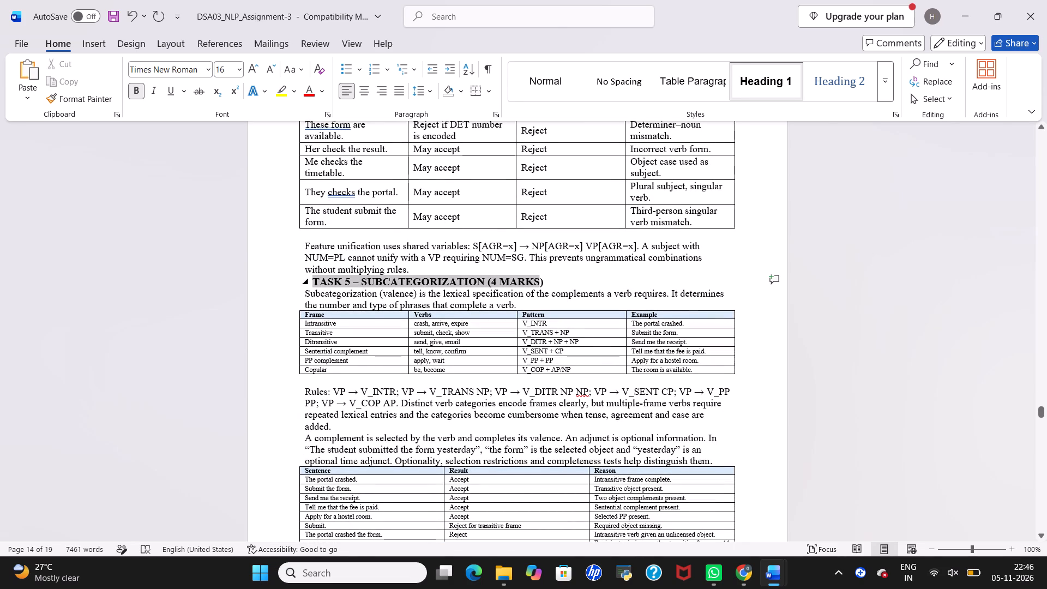
drag(545, 277, 552, 278)
click(641, 236)
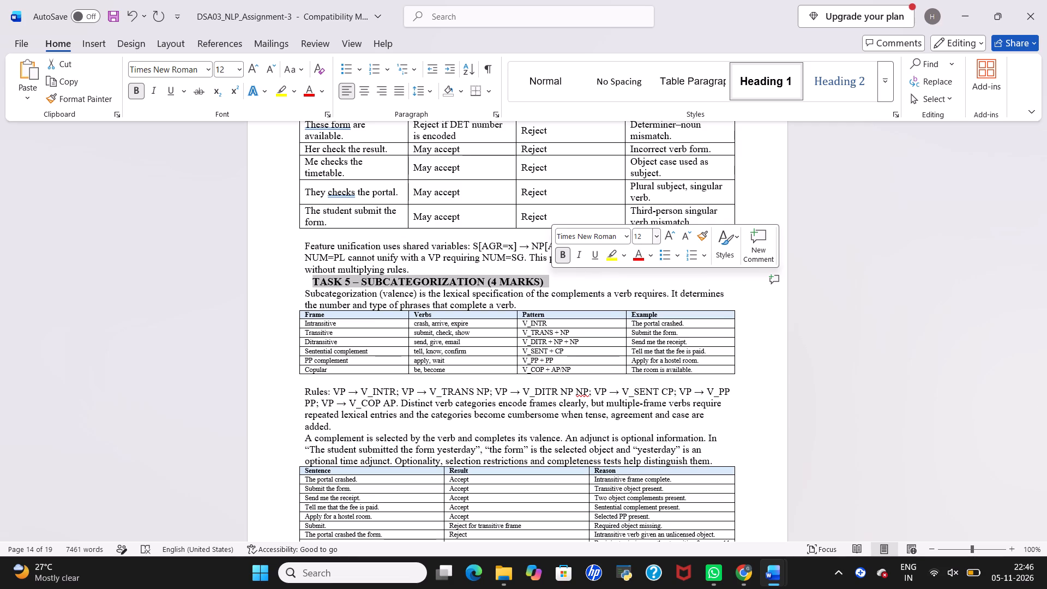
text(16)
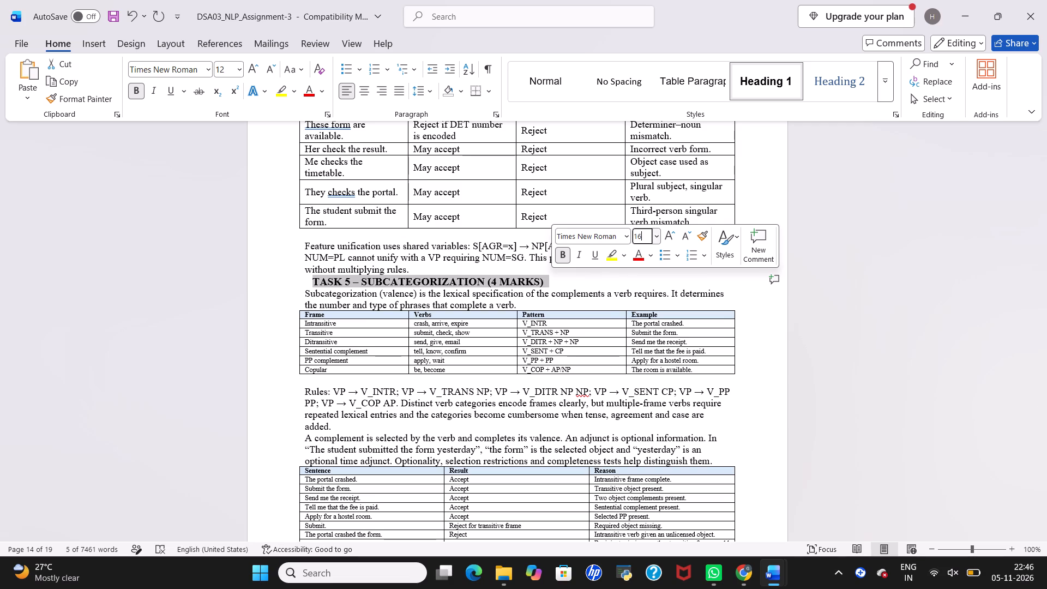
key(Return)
click(453, 268)
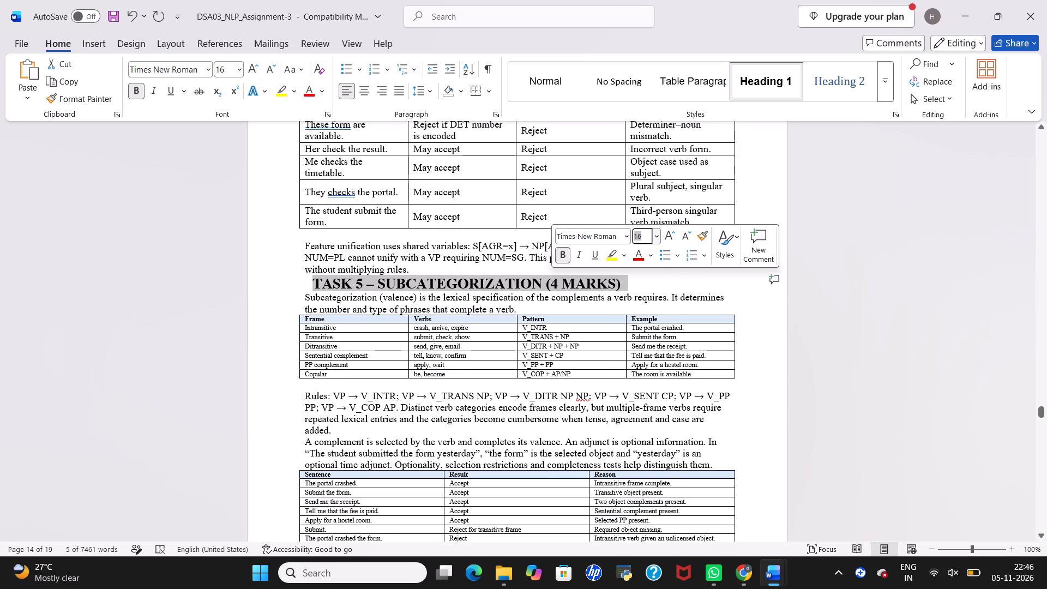
key(Return)
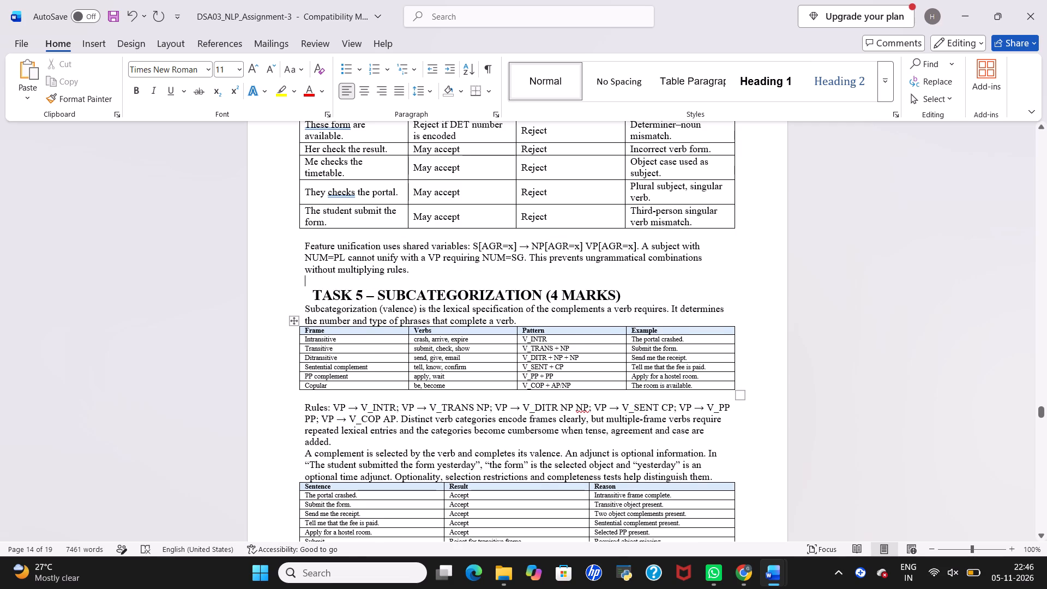
Set the Task 5 answer, from the subcategorization definition through both tables to the paragraph before the Task 6 heading, to font size 11.
drag(304, 308, 440, 442)
scroll(387, 390, up, 1)
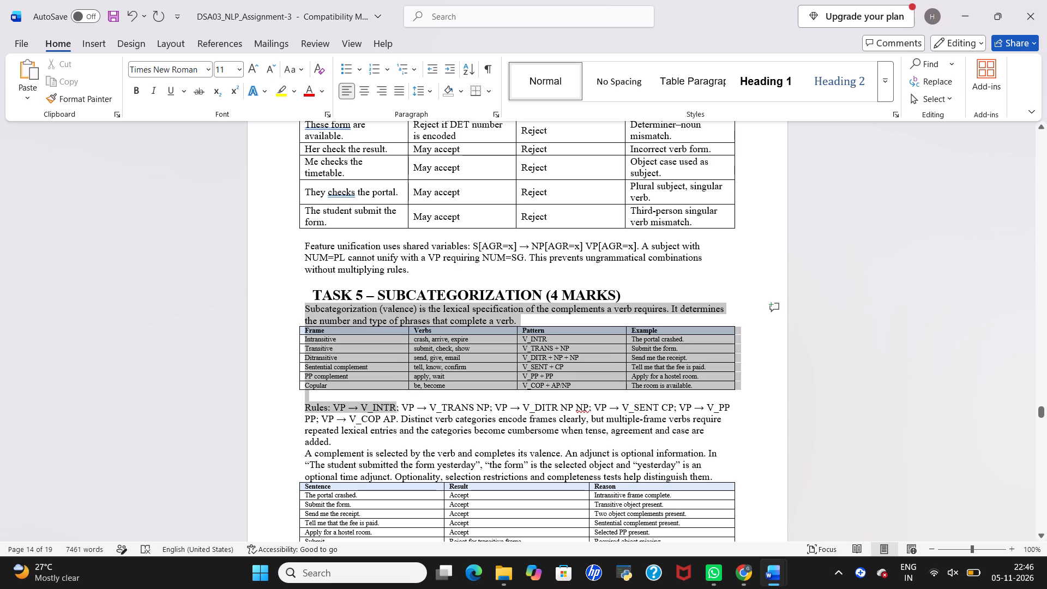
scroll(440, 442, up, 1)
drag(440, 442, 558, 549)
scroll(488, 492, right, 1)
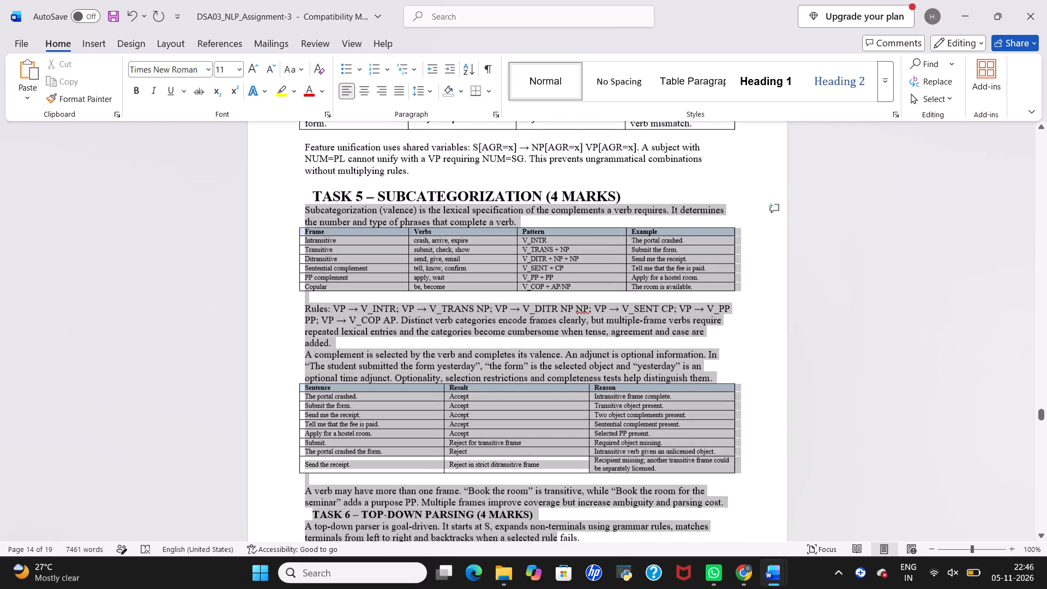
drag(558, 549, 738, 423)
click(828, 380)
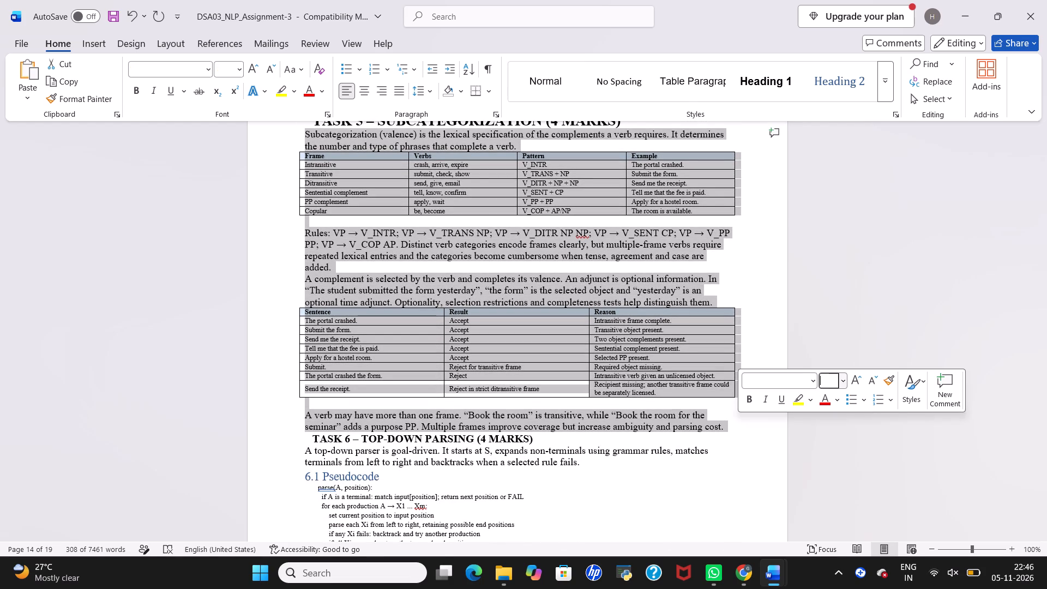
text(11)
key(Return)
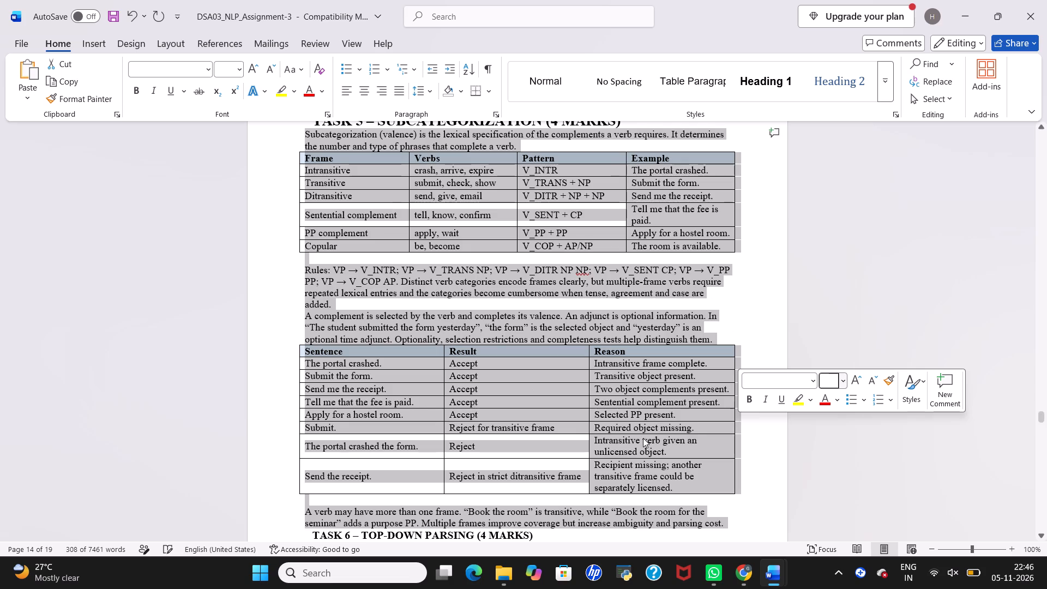
click(556, 452)
Insert eight blank lines above the Task 6 heading so that it starts at the top of the following page.
scroll(556, 452, down, 3)
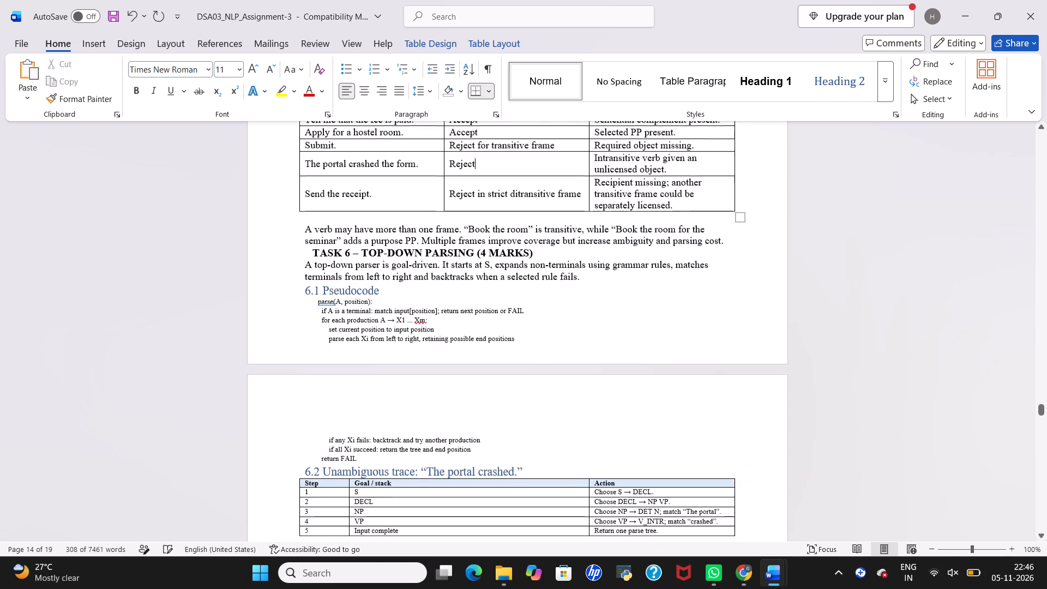
click(313, 250)
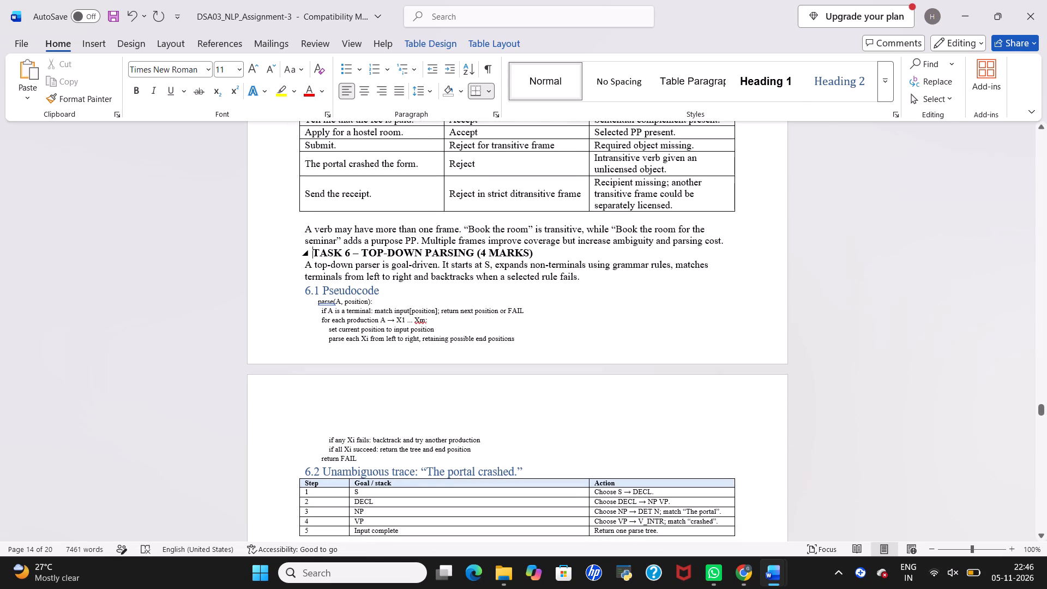
key(Return)
key(Return)
key(Return)
key(Return)
key(Return)
key(Return)
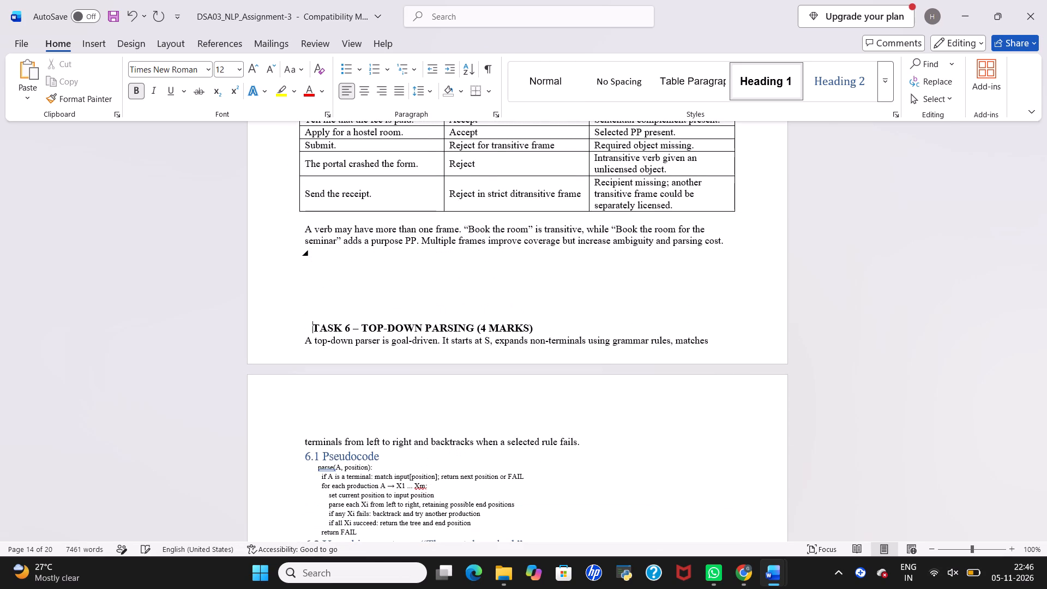
key(Return)
key(Return)
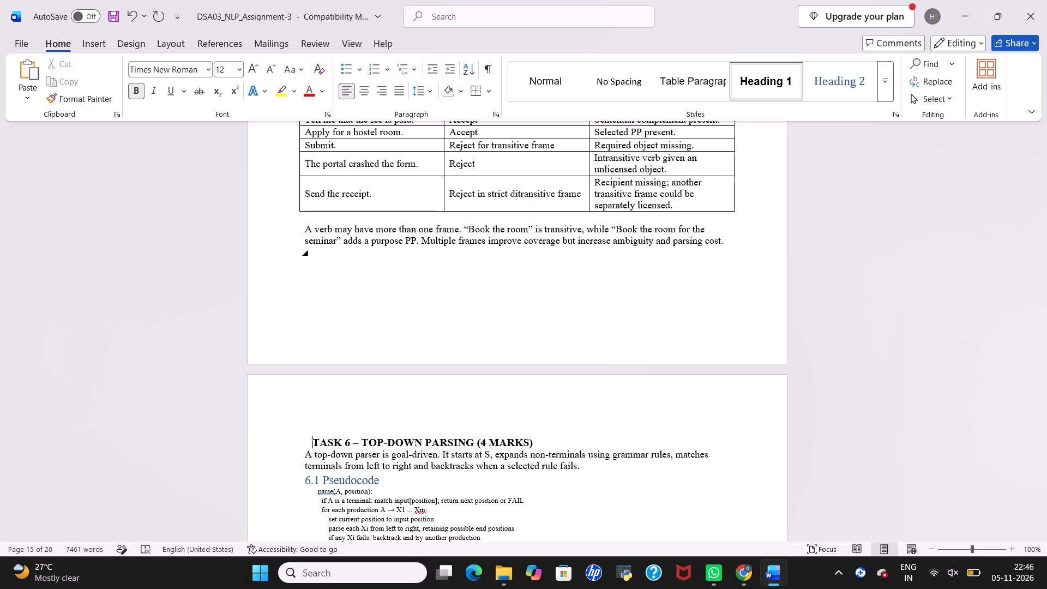
key(BackSpace)
key(Return)
Set the Task 6 – Top-Down Parsing heading to font size 16.
drag(312, 437, 553, 440)
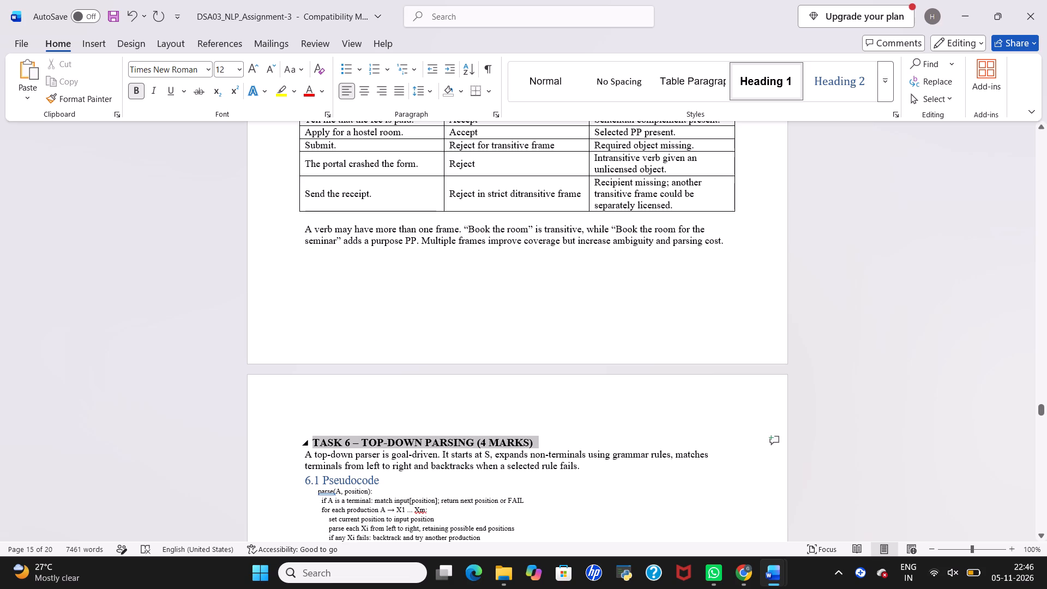
drag(553, 440, 557, 440)
click(649, 398)
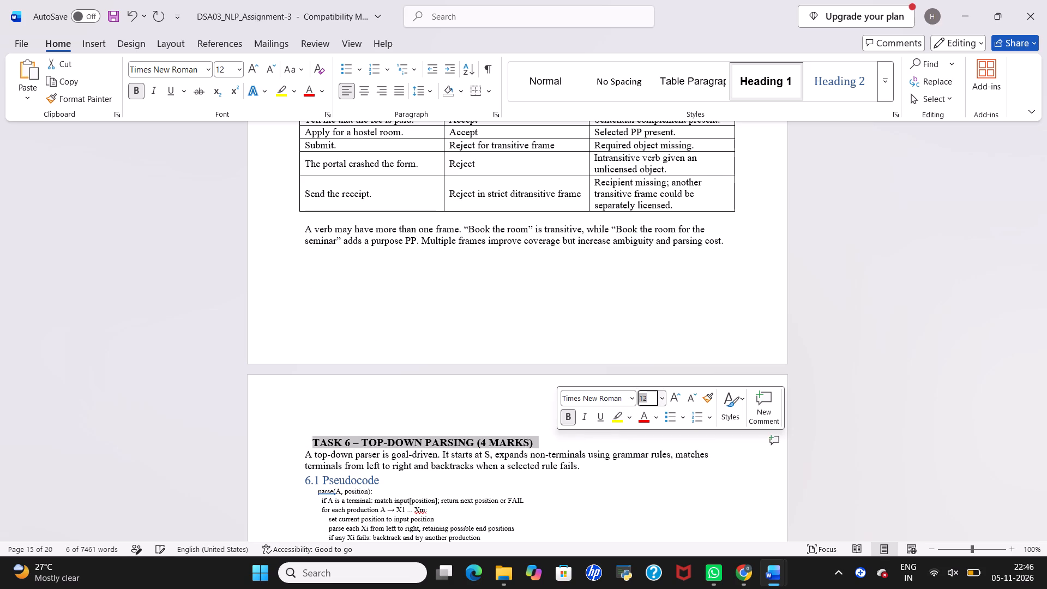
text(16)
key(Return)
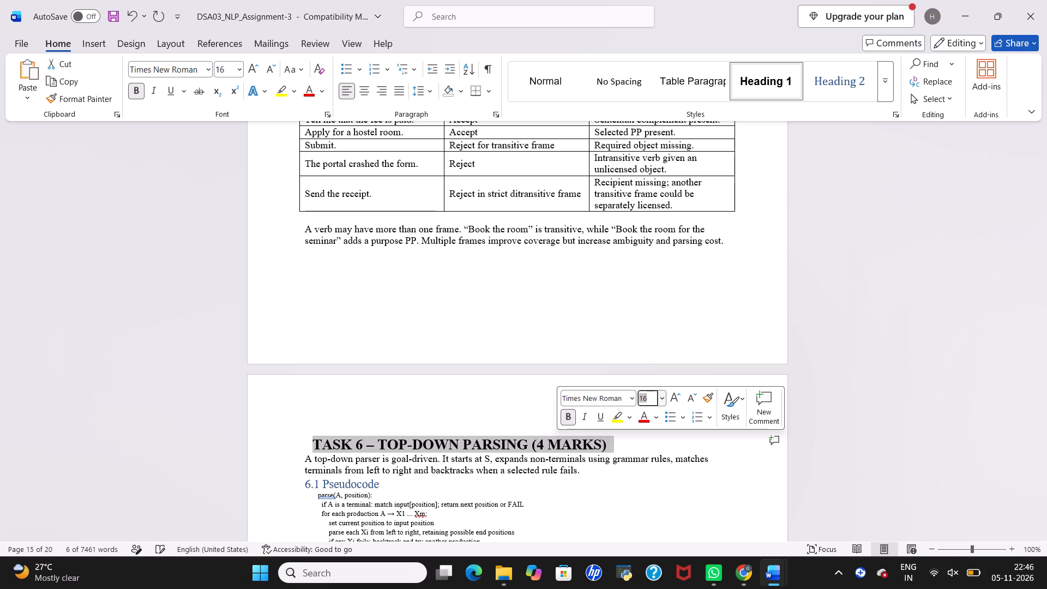
click(486, 477)
Set the Task 6 answer, from the top-down parser introduction through the 6.4 Left recursion and complexity paragraph, to font size 11.
scroll(486, 477, down, 2)
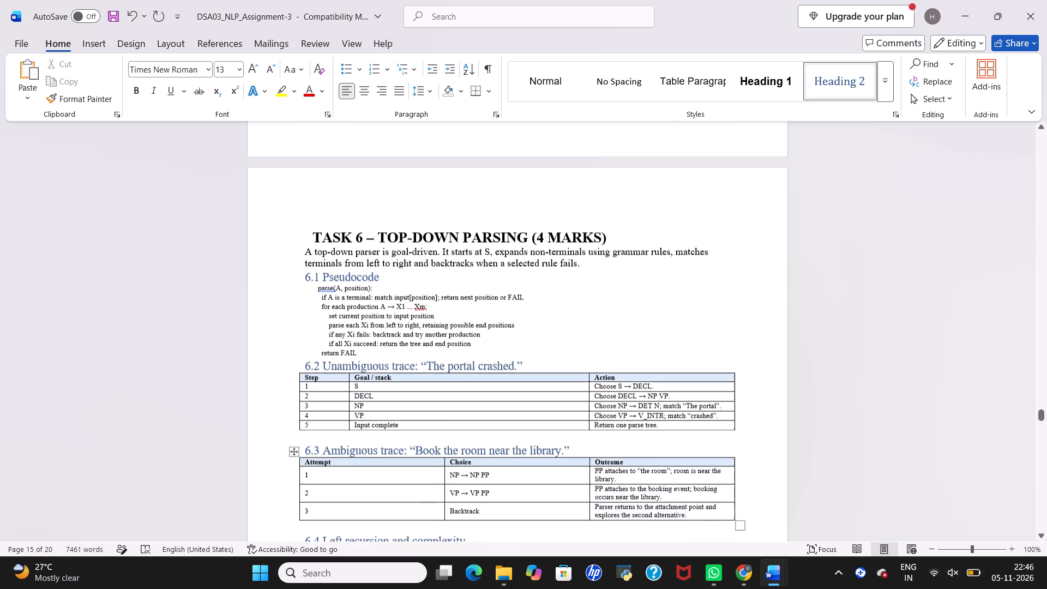
drag(305, 243, 318, 255)
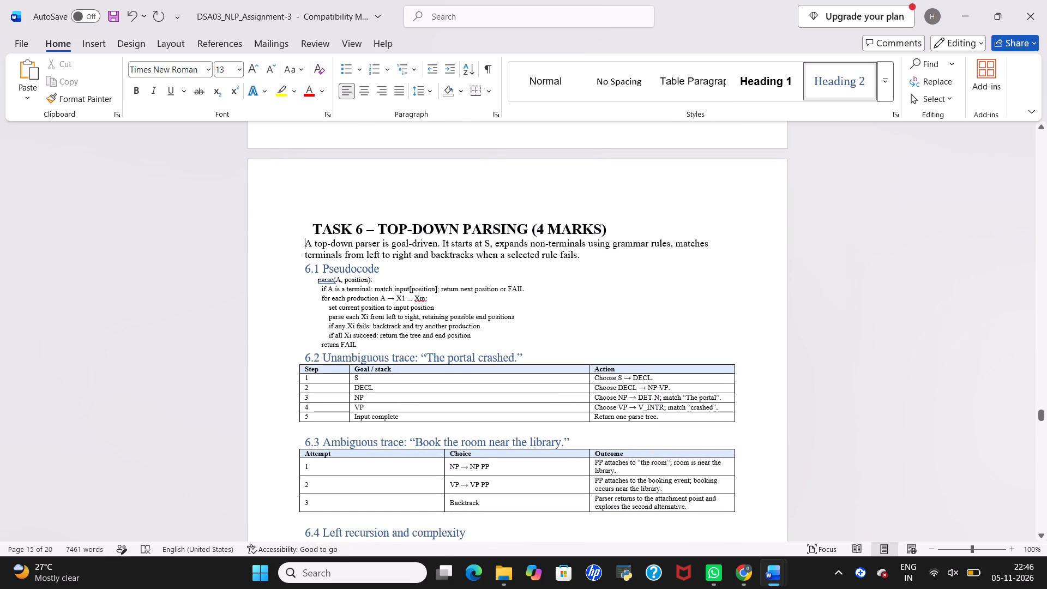
drag(318, 255, 550, 551)
scroll(407, 363, up, 1)
scroll(508, 488, up, 1)
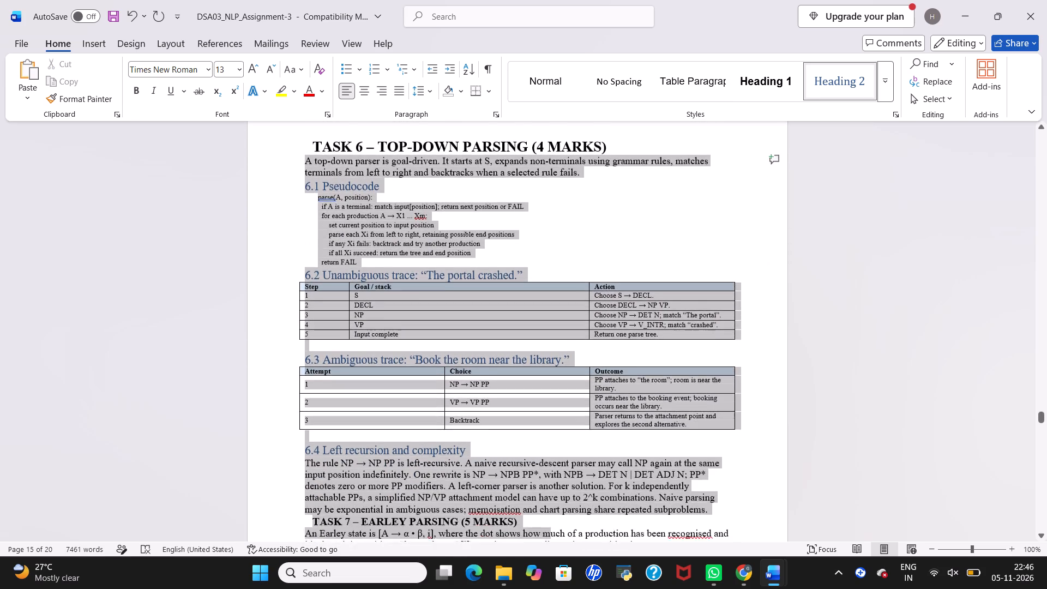
drag(550, 551, 720, 391)
scroll(543, 408, right, 1)
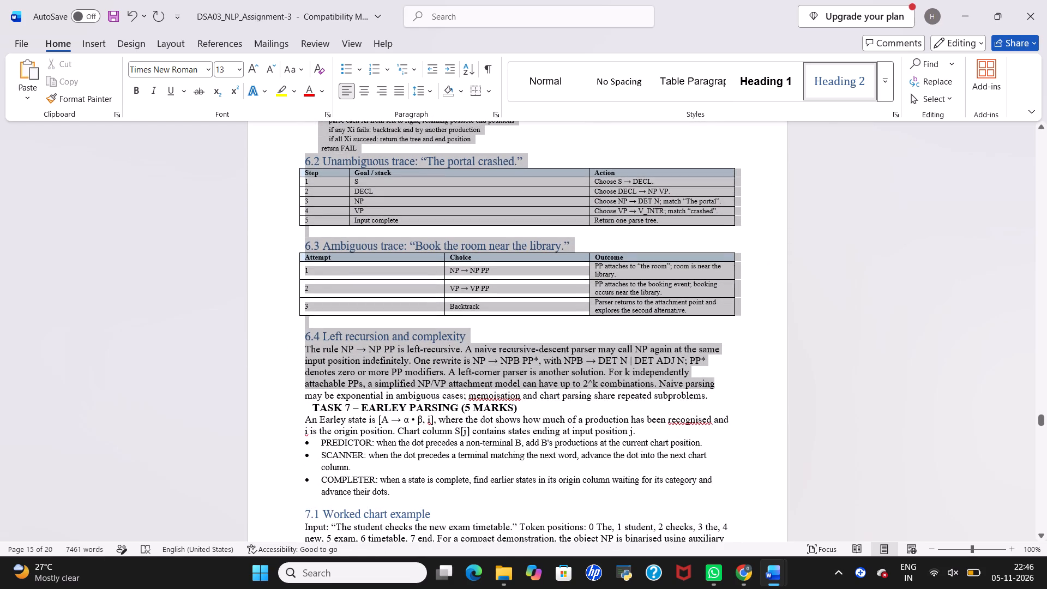
drag(720, 391, 738, 396)
click(830, 357)
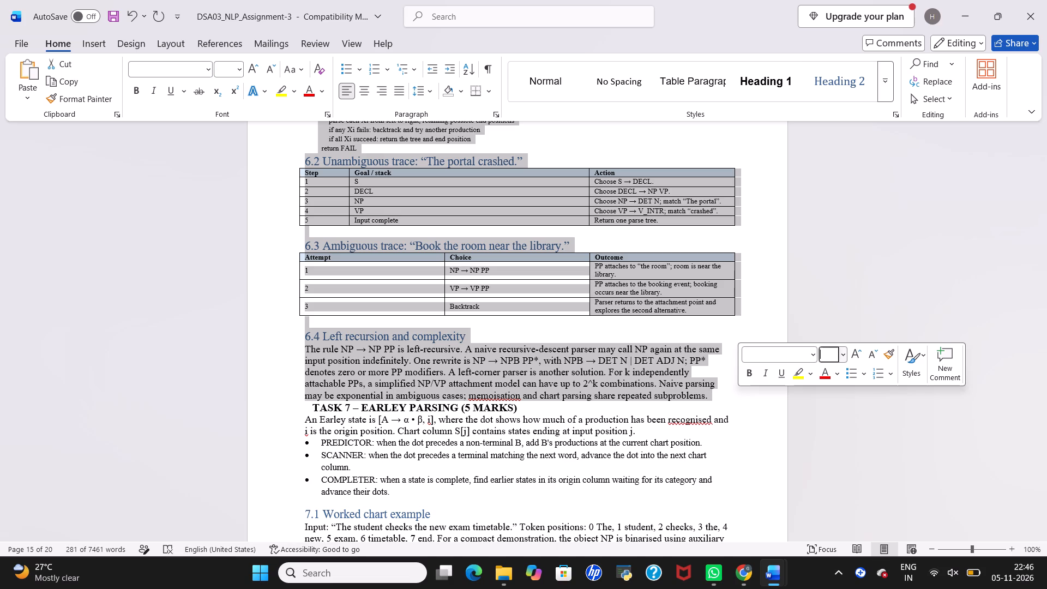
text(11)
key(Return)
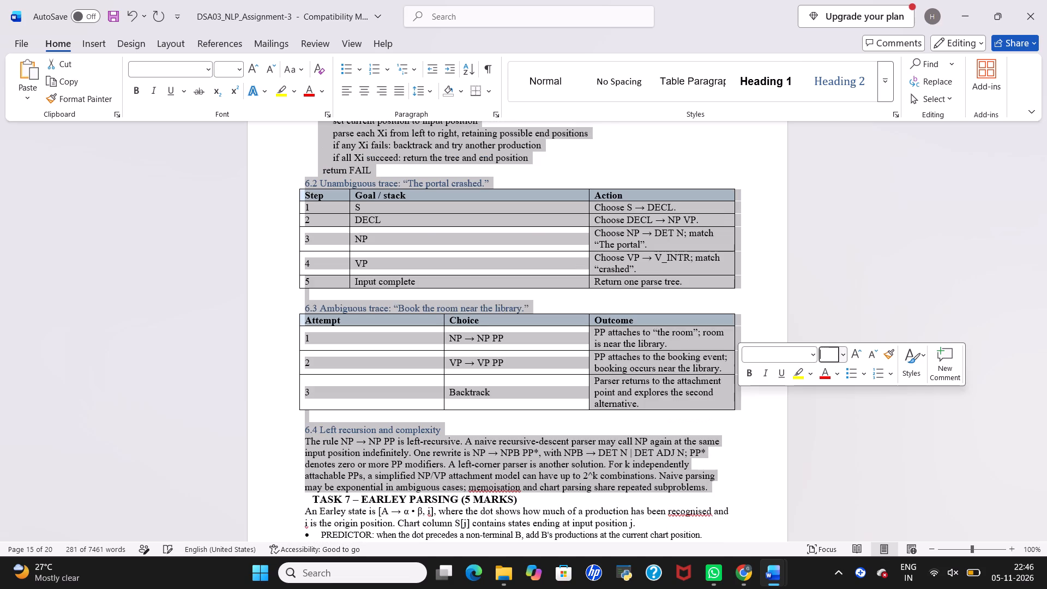
click(505, 417)
scroll(505, 417, down, 2)
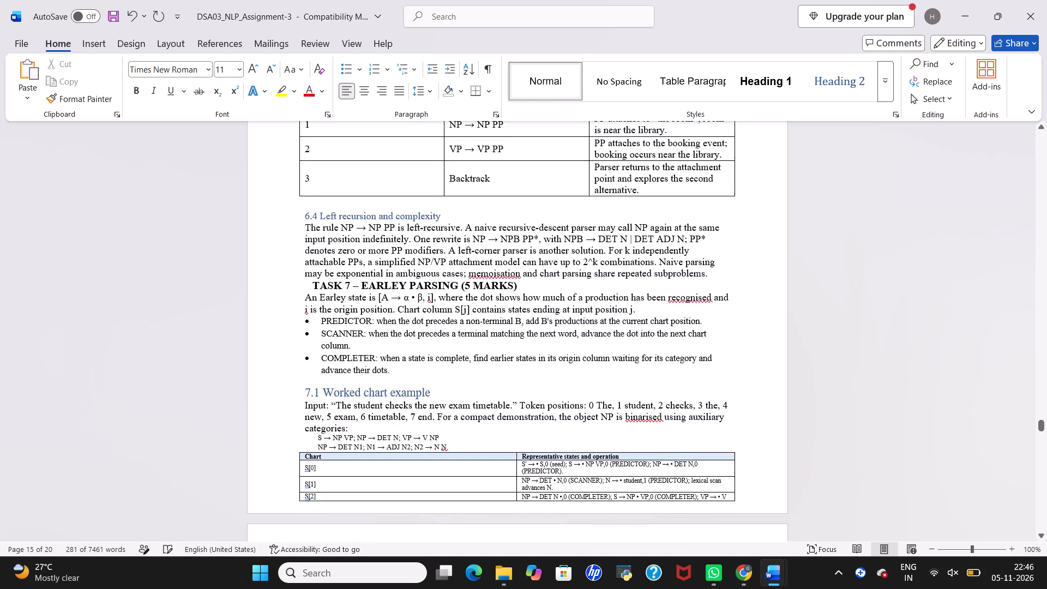
Insert two blank lines above the Task 7 – Earley Parsing heading and set the heading to font size 16.
click(312, 285)
key(Return)
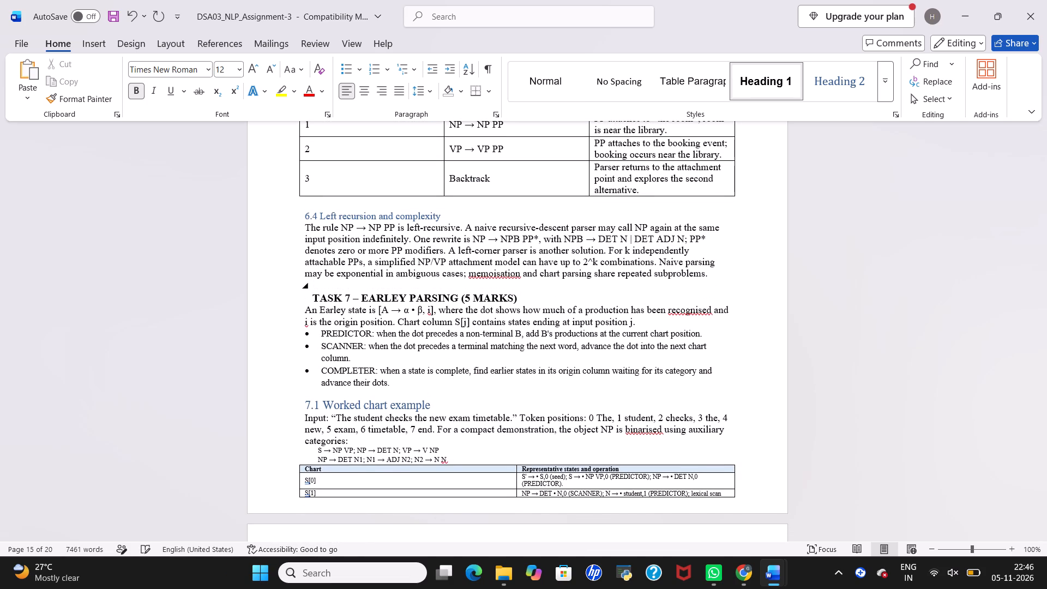
key(Return)
drag(312, 312, 523, 309)
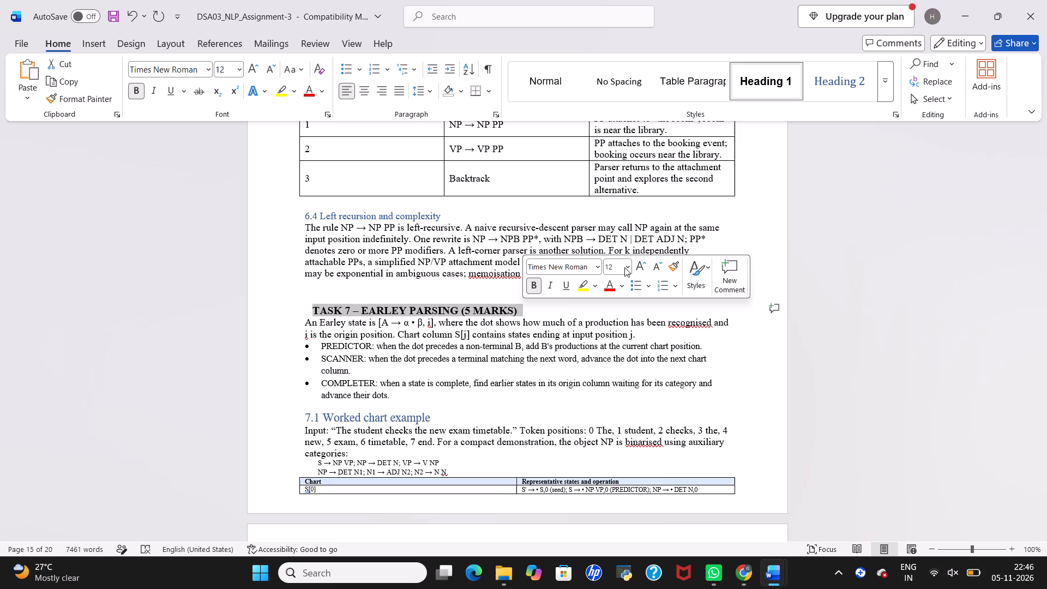
click(618, 264)
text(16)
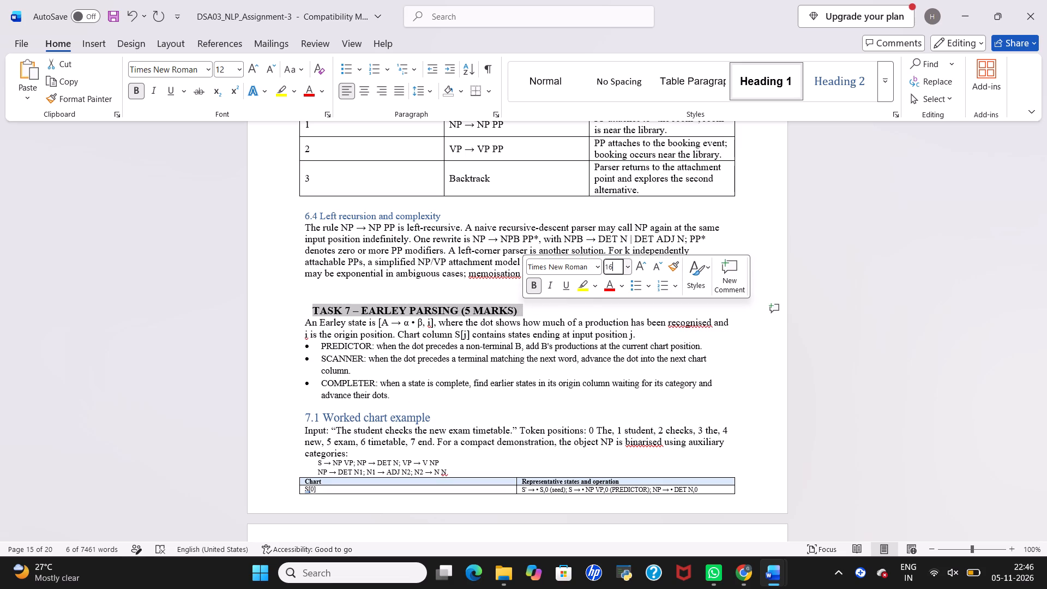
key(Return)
click(503, 333)
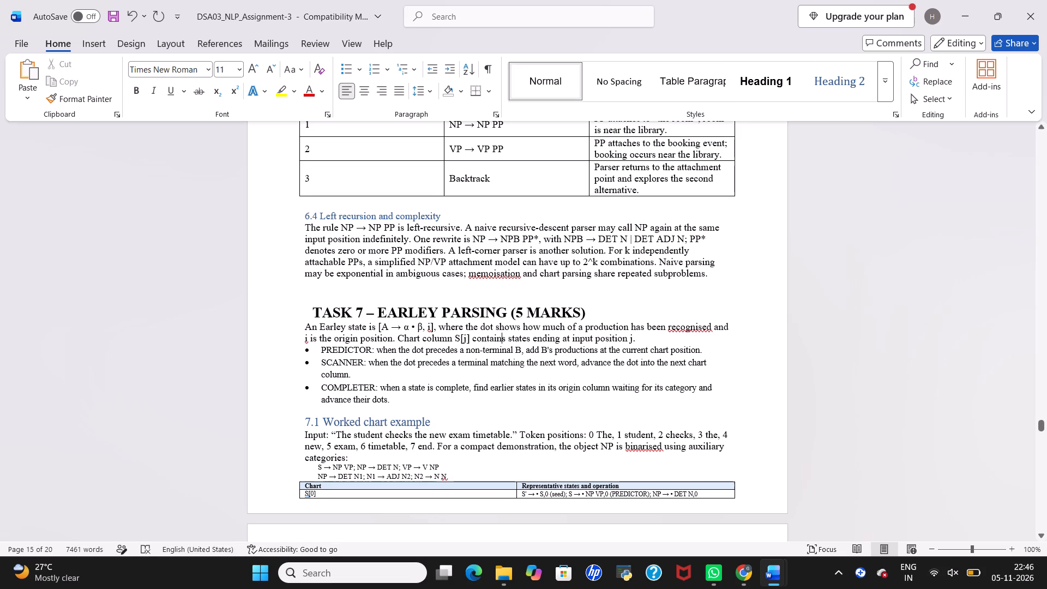
Insert a blank line between the NP → DET N1 grammar rule and the chart table in section 7.1.
scroll(503, 333, down, 1)
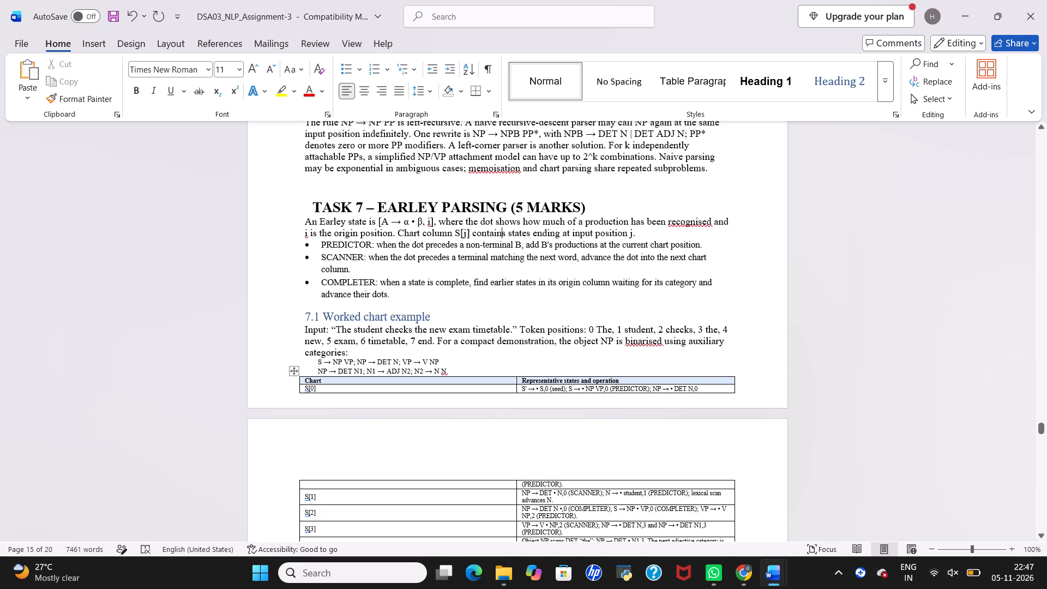
click(458, 365)
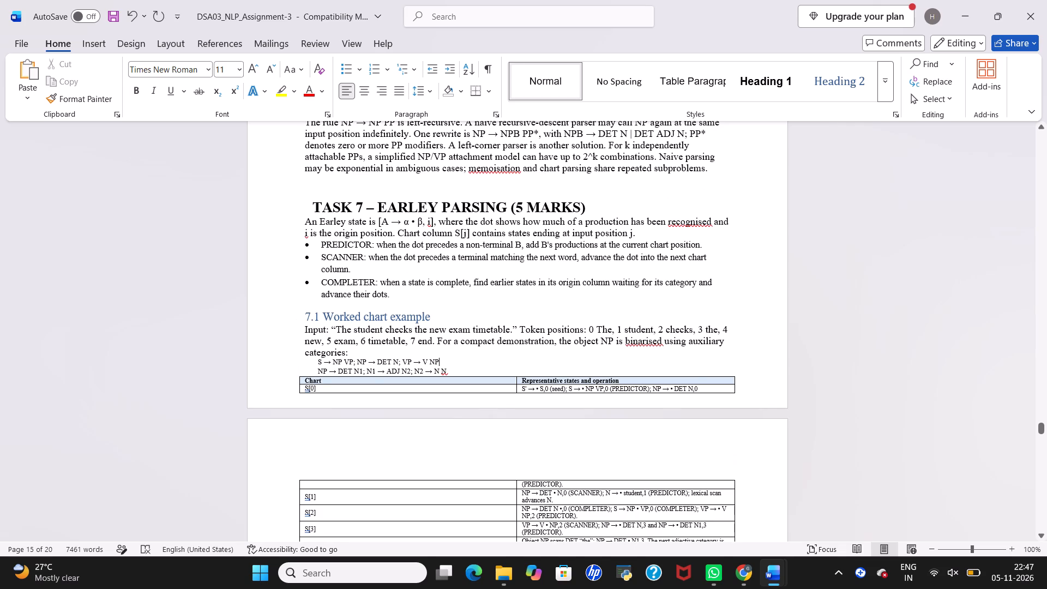
click(458, 374)
key(Return)
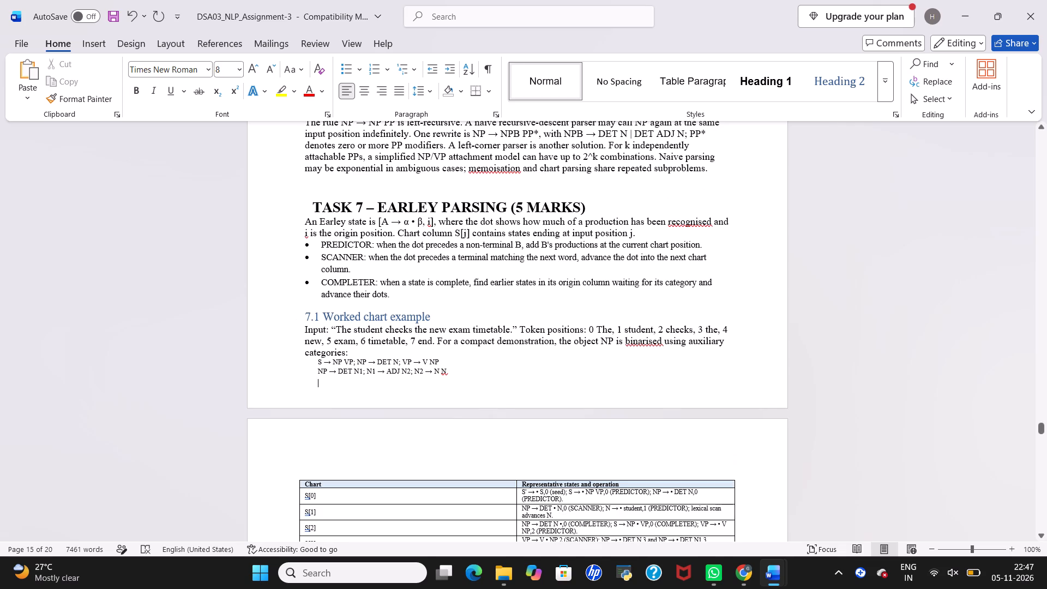
Set the Task 7 answer, from the Earley state definition through the chart table to the paragraph before the Task 8 heading, to font size 11.
drag(304, 219, 445, 391)
scroll(383, 312, up, 1)
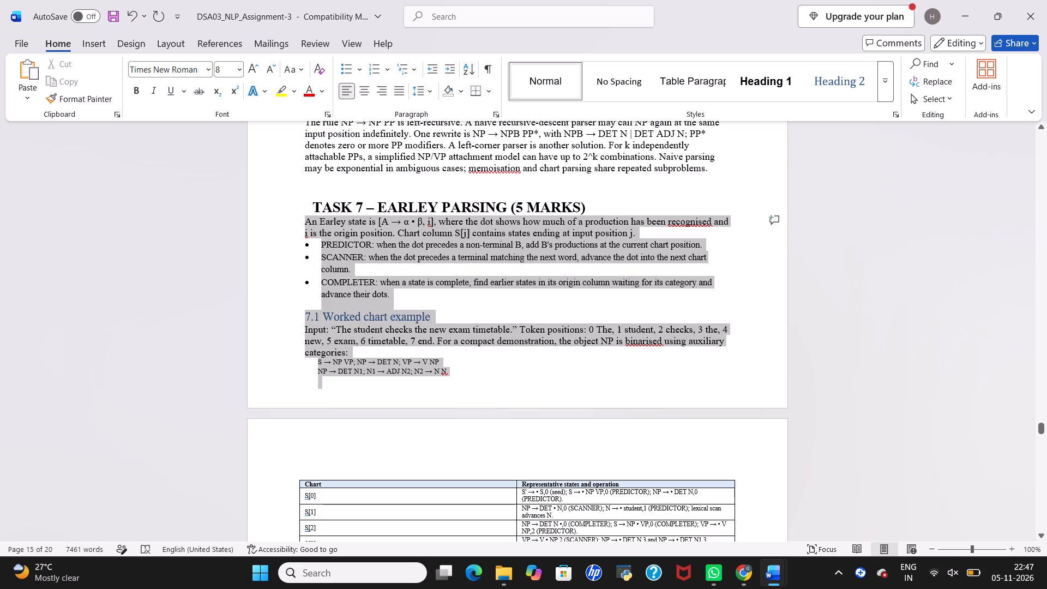
drag(445, 391, 565, 540)
scroll(452, 398, right, 1)
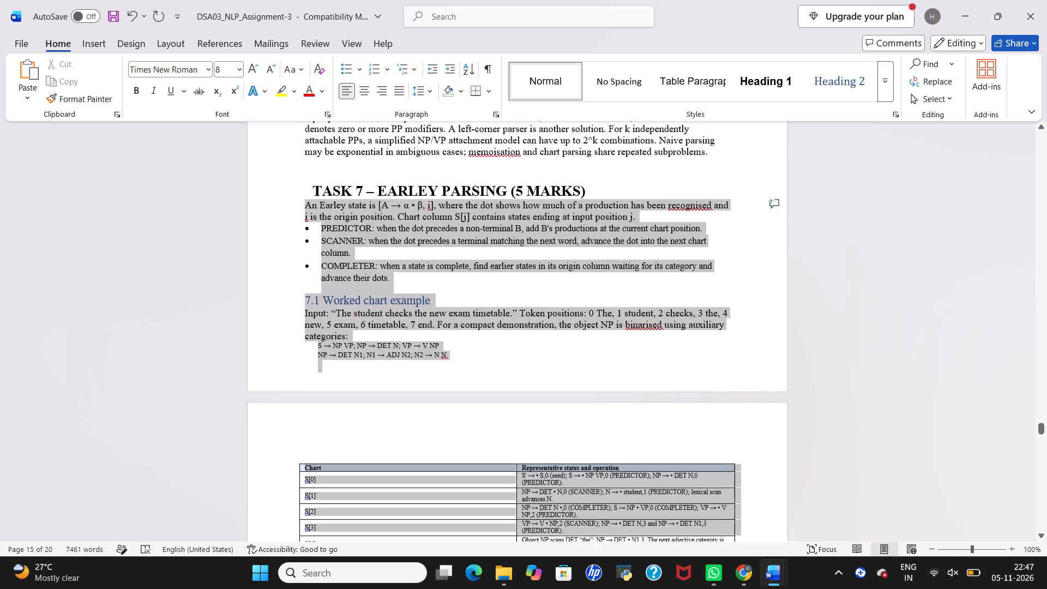
drag(565, 540, 560, 513)
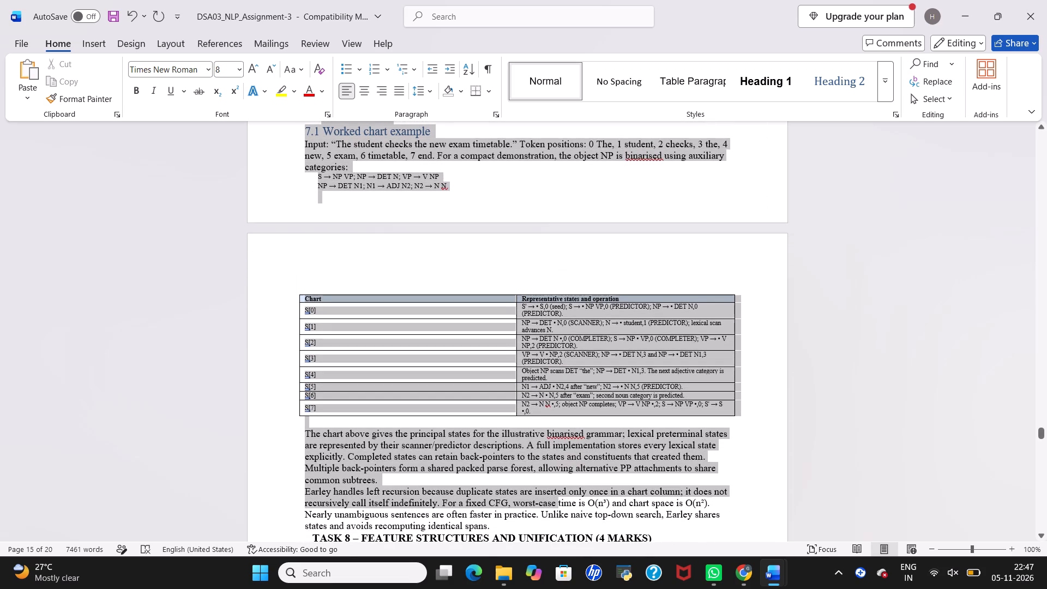
drag(560, 513, 564, 528)
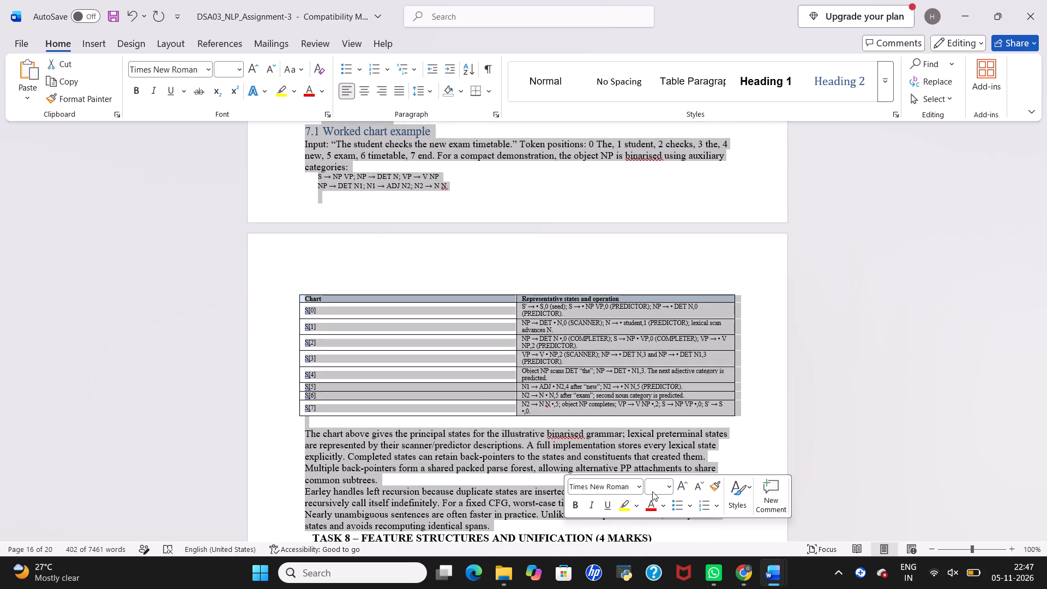
click(652, 485)
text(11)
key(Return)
click(430, 463)
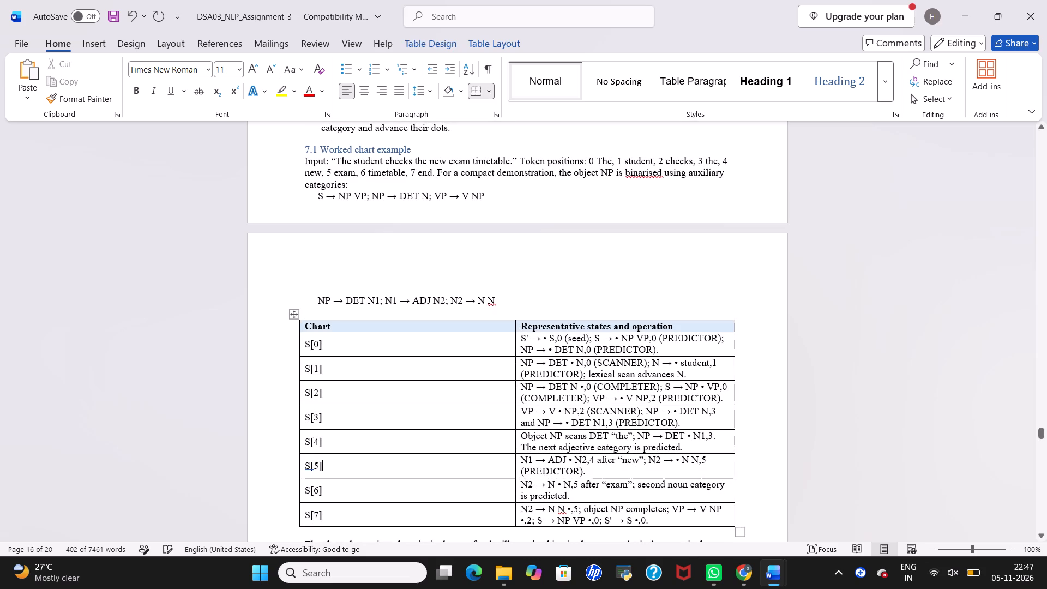
Narrow the Chart column of the section 7.1 table to about a fifth of the table width, widening the Representative states and operation column.
click(516, 417)
click(502, 417)
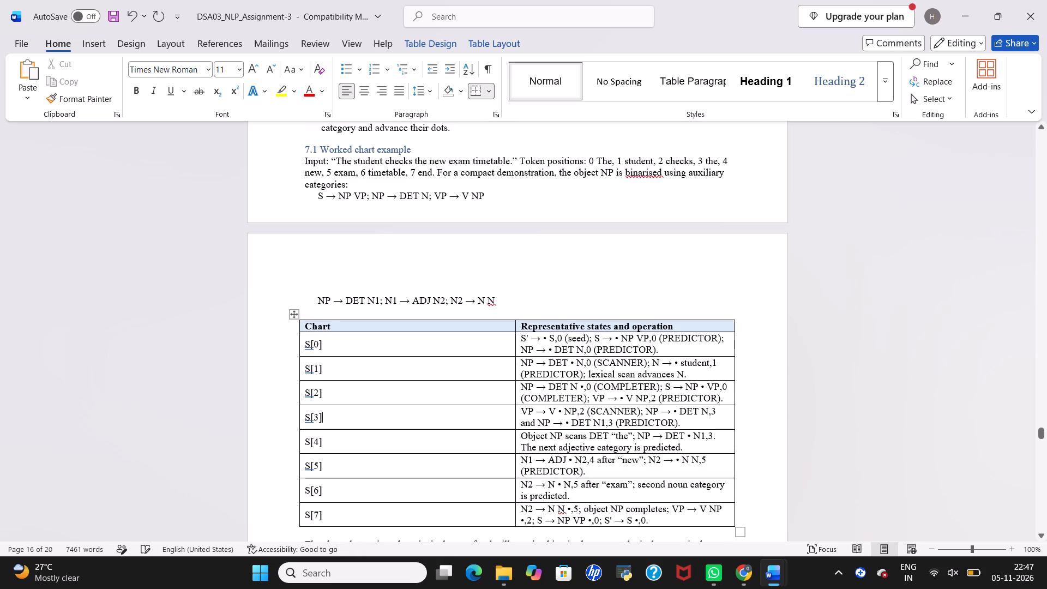
drag(514, 417, 404, 416)
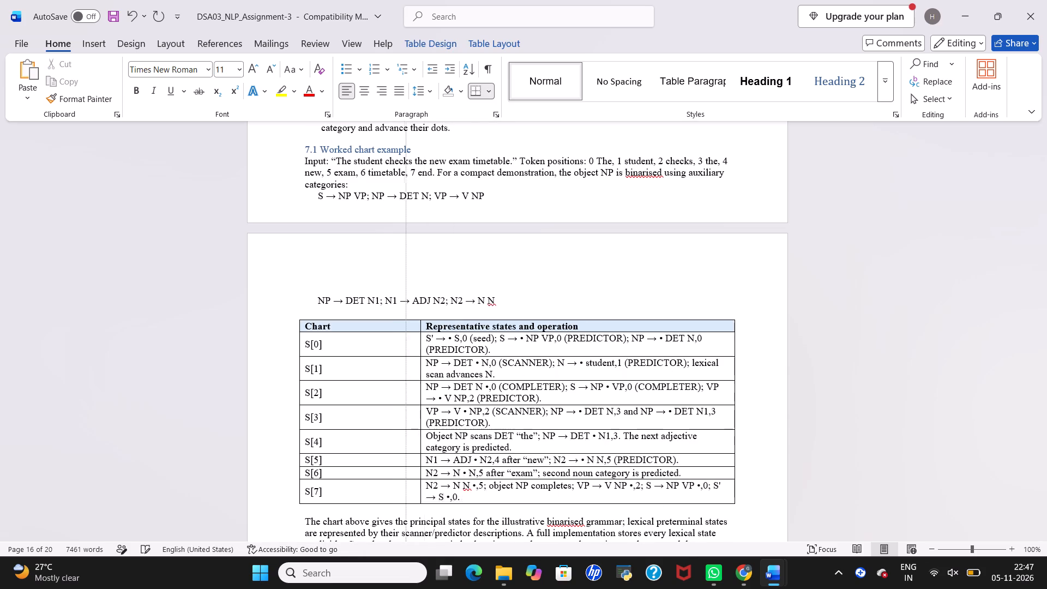
drag(404, 416, 378, 413)
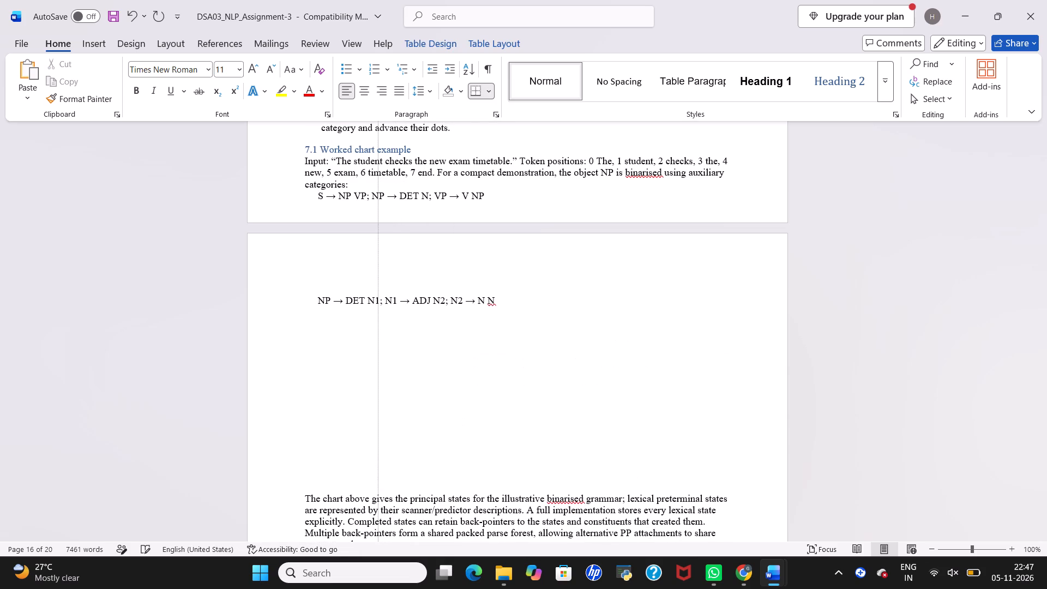
drag(378, 413, 381, 413)
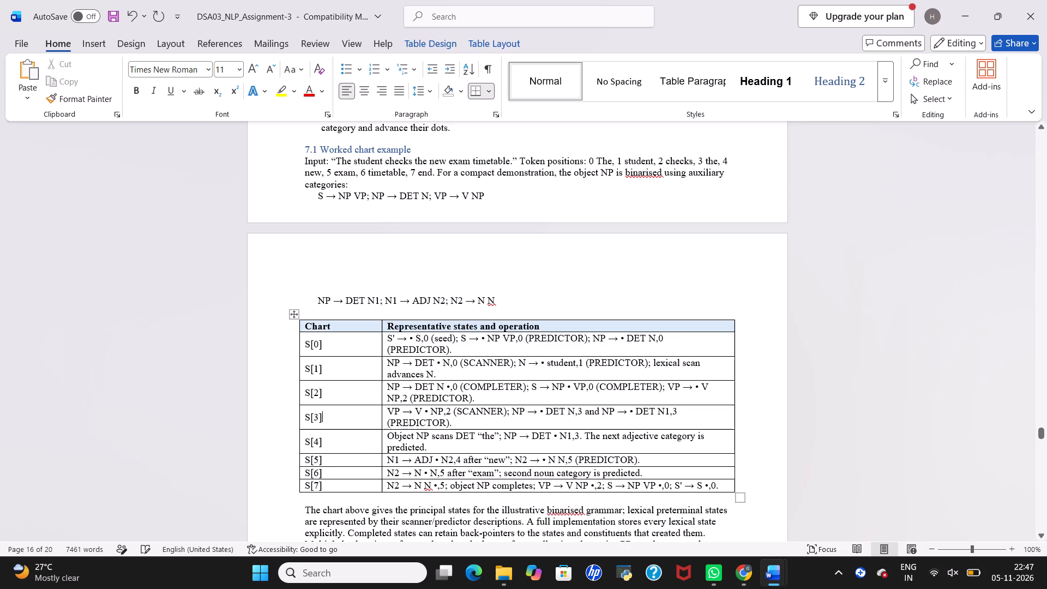
click(879, 350)
Insert a blank line above the Task 8 – Feature Structures and Unification heading and set the heading to font size 16.
scroll(554, 364, up, 2)
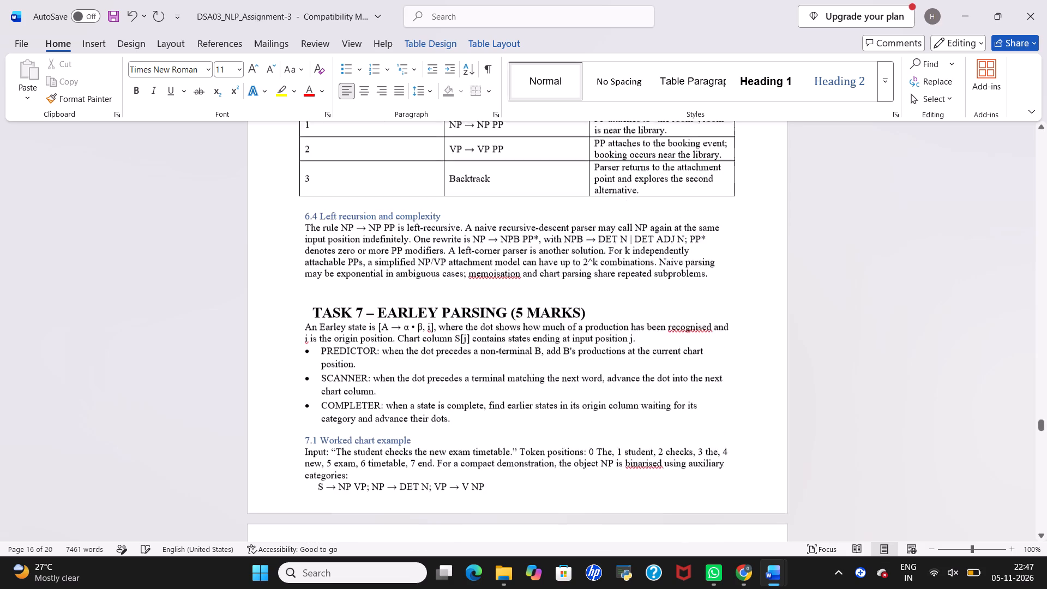
scroll(554, 364, down, 5)
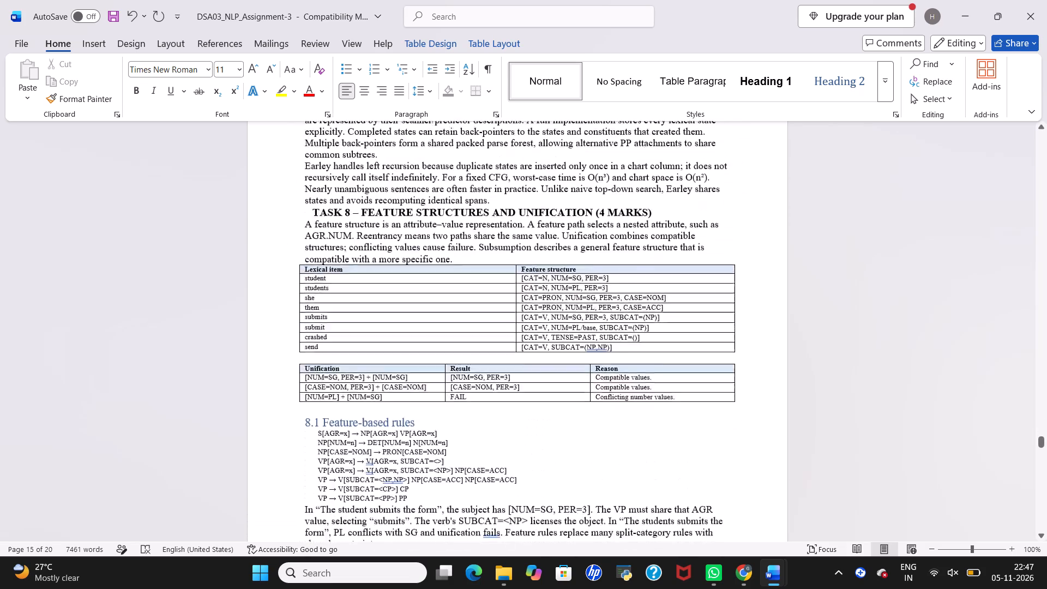
scroll(554, 364, down, 1)
click(494, 326)
key(Return)
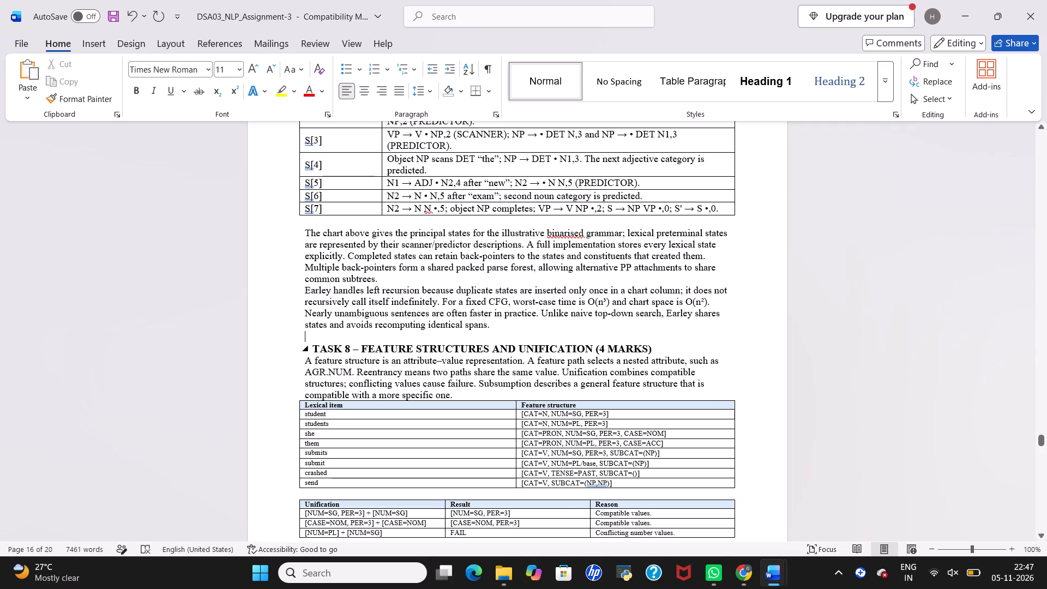
drag(311, 346, 678, 353)
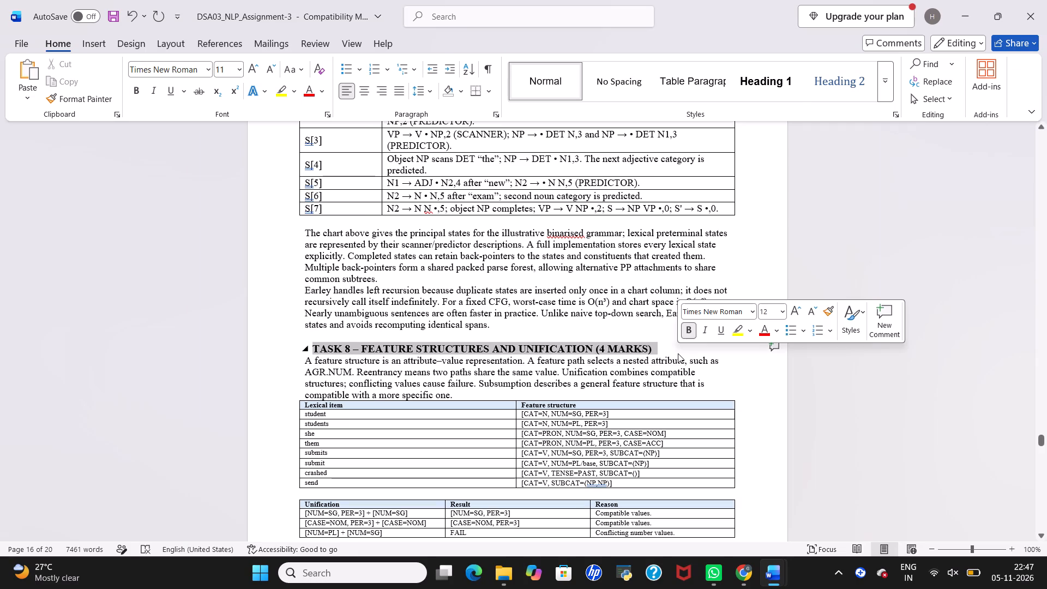
click(767, 314)
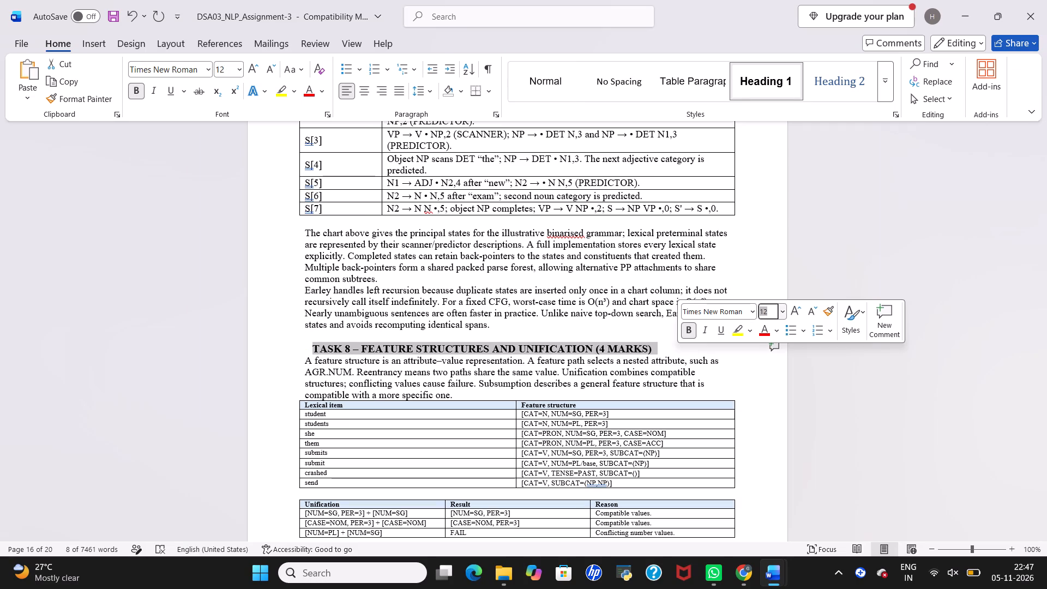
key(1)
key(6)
key(Return)
click(552, 413)
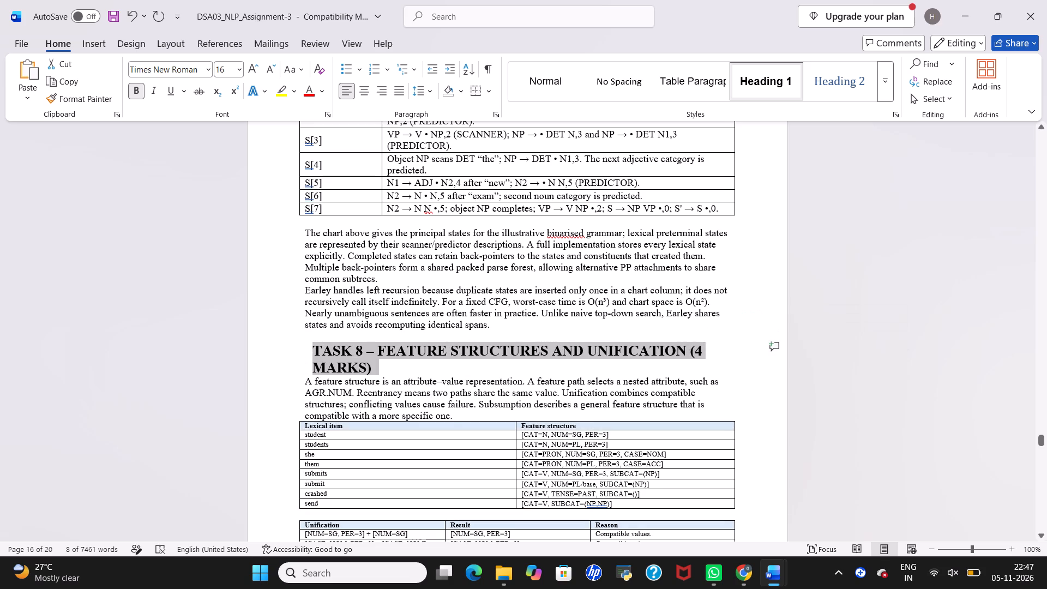
Set the Task 8 answer, from the feature structure definition through both tables to the feature-aware Earley parser paragraph, to font size 11.
scroll(552, 413, down, 2)
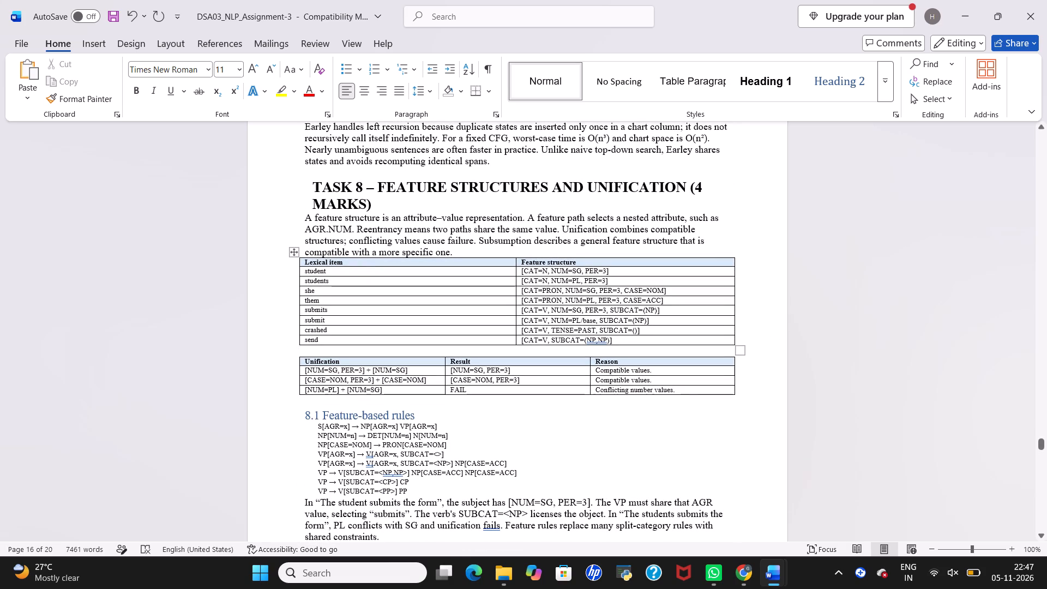
drag(304, 218, 546, 479)
scroll(406, 327, right, 1)
scroll(528, 456, up, 1)
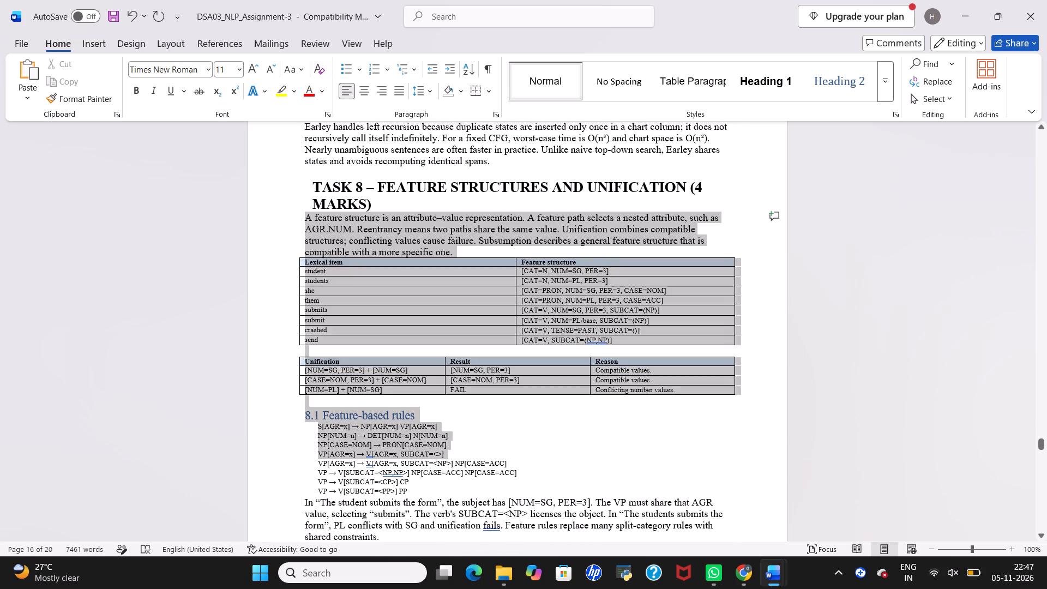
scroll(546, 479, up, 1)
drag(546, 479, 581, 446)
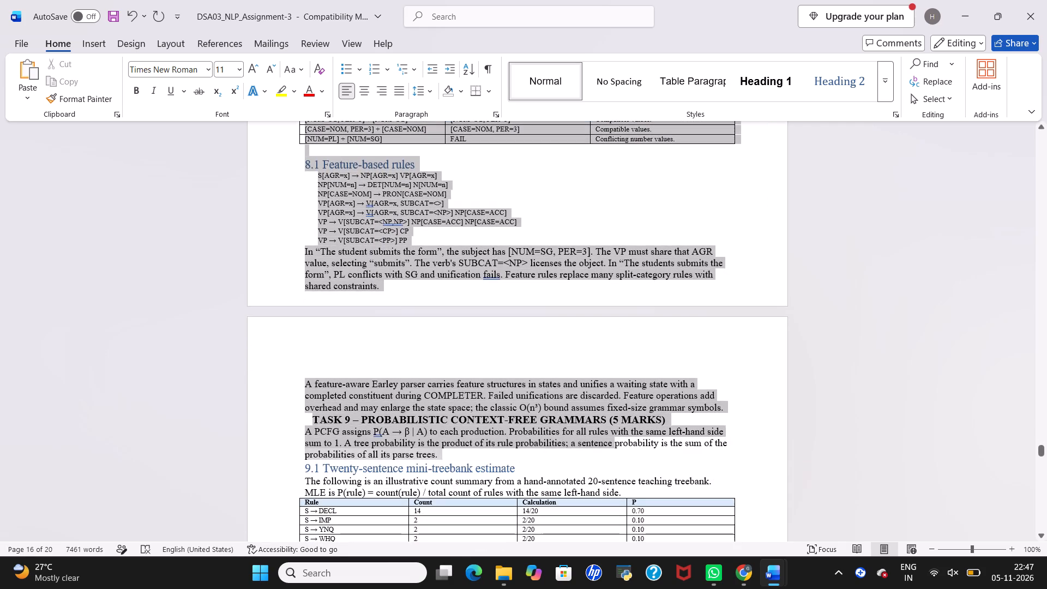
drag(581, 446, 744, 410)
scroll(607, 411, right, 1)
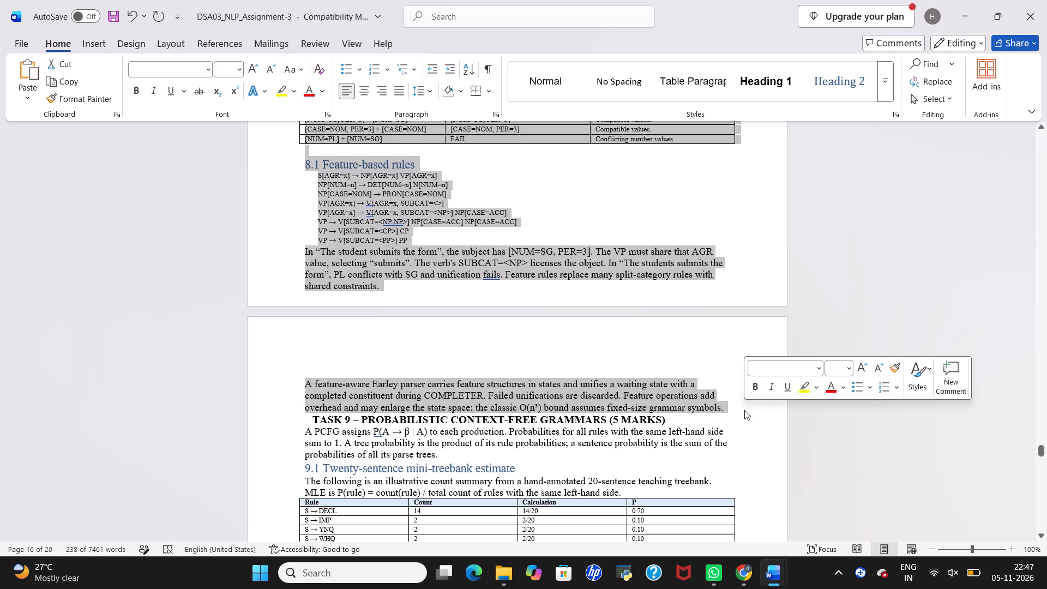
click(832, 370)
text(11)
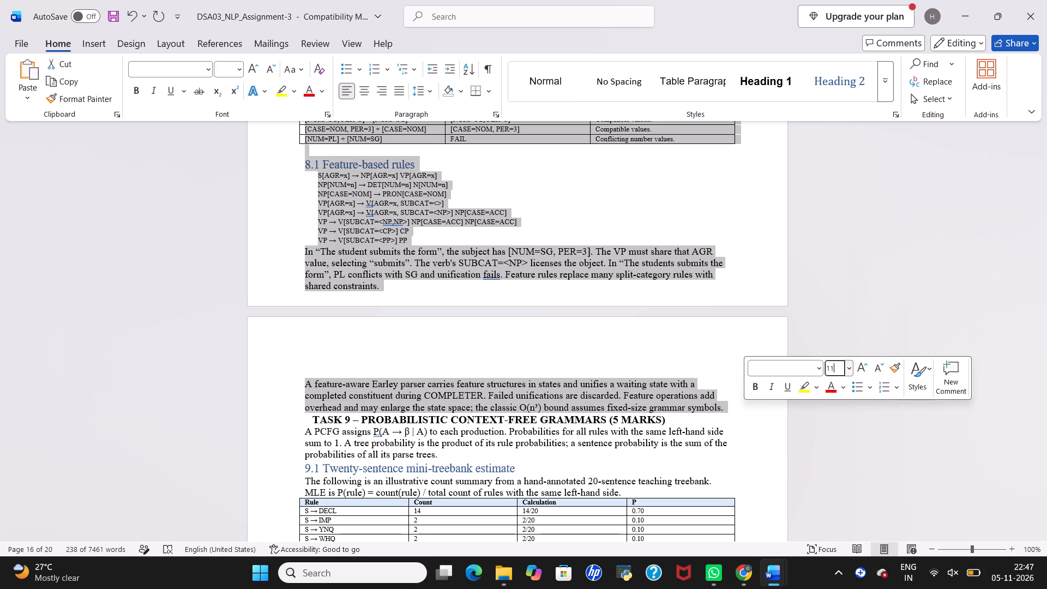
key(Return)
click(611, 416)
Insert two blank lines above the Task 9 – Probabilistic Context-Free Grammars heading and set the heading to font size 16.
scroll(611, 416, down, 3)
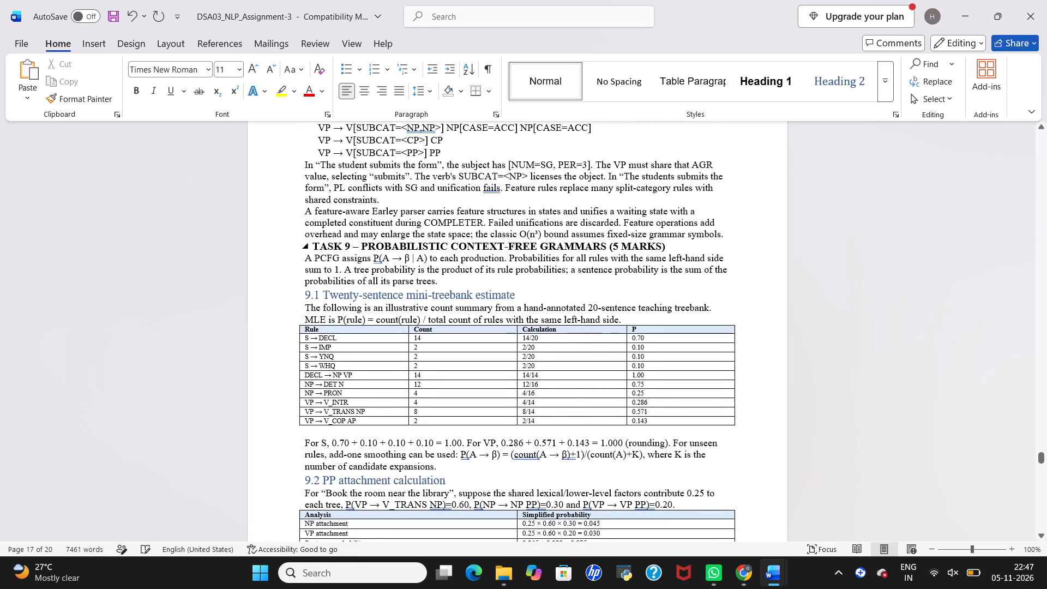
click(312, 248)
key(Return)
key(Return)
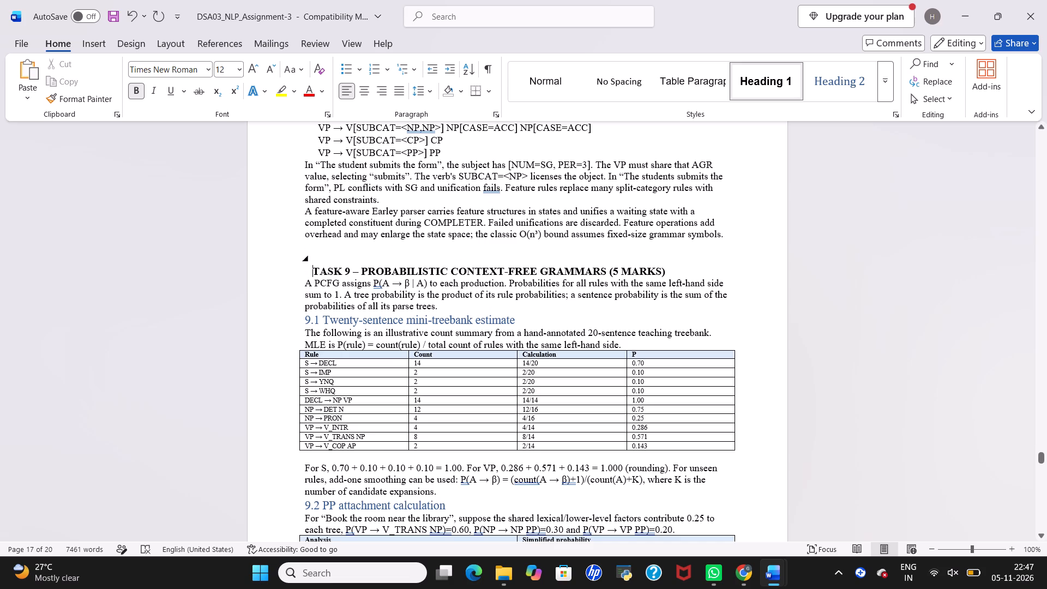
drag(311, 268, 671, 269)
click(767, 226)
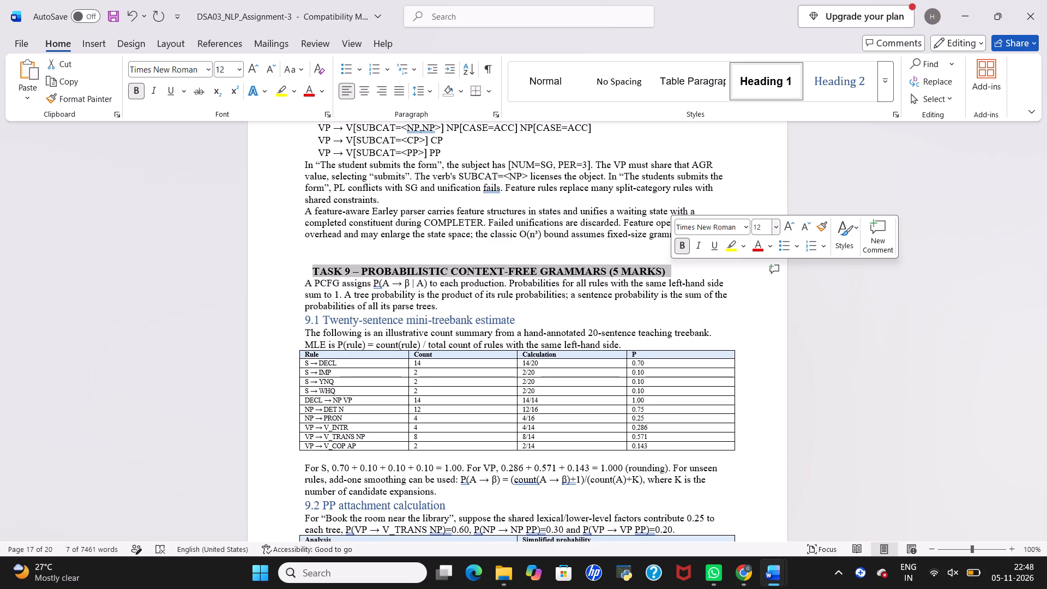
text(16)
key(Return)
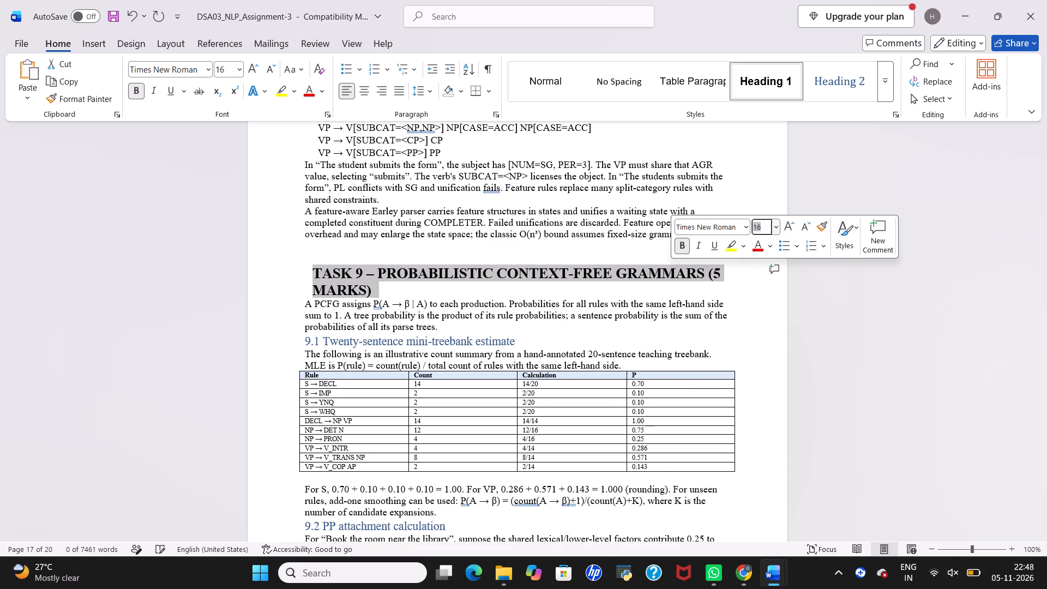
click(428, 370)
scroll(428, 370, down, 1)
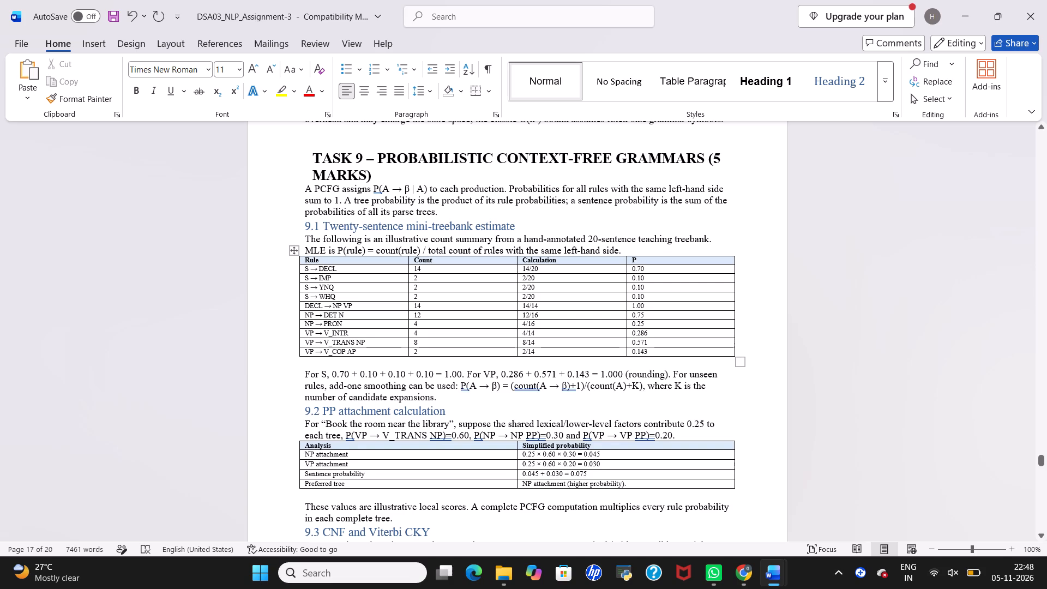
Set the Task 9 answer, from the PCFG definition through the section 9.4 limitations bullets, to font size 11.
drag(304, 189, 581, 486)
scroll(364, 276, right, 1)
scroll(482, 372, right, 1)
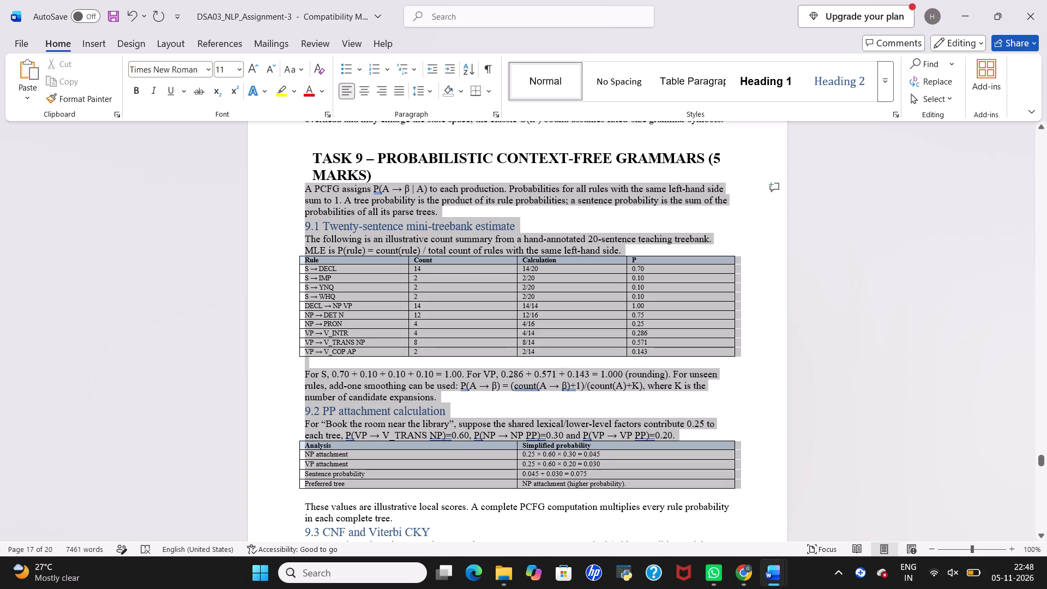
drag(581, 486, 589, 512)
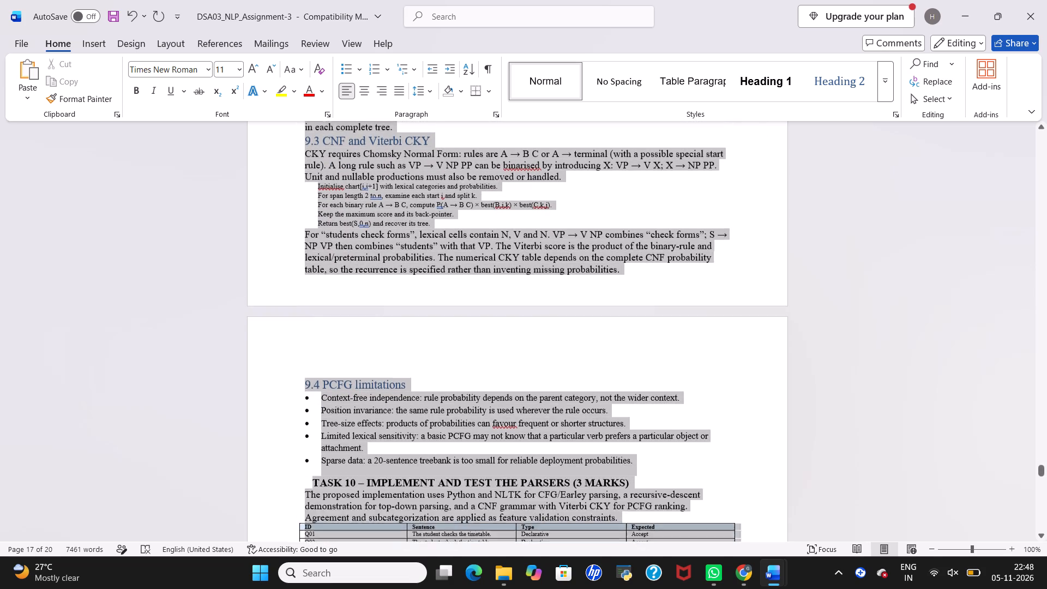
drag(589, 512, 666, 456)
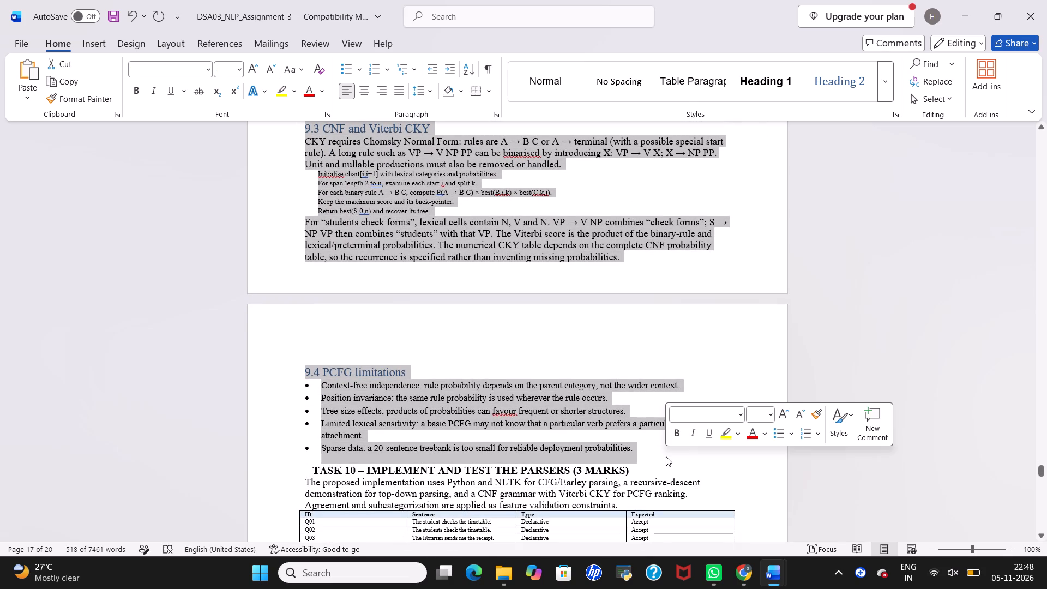
click(753, 414)
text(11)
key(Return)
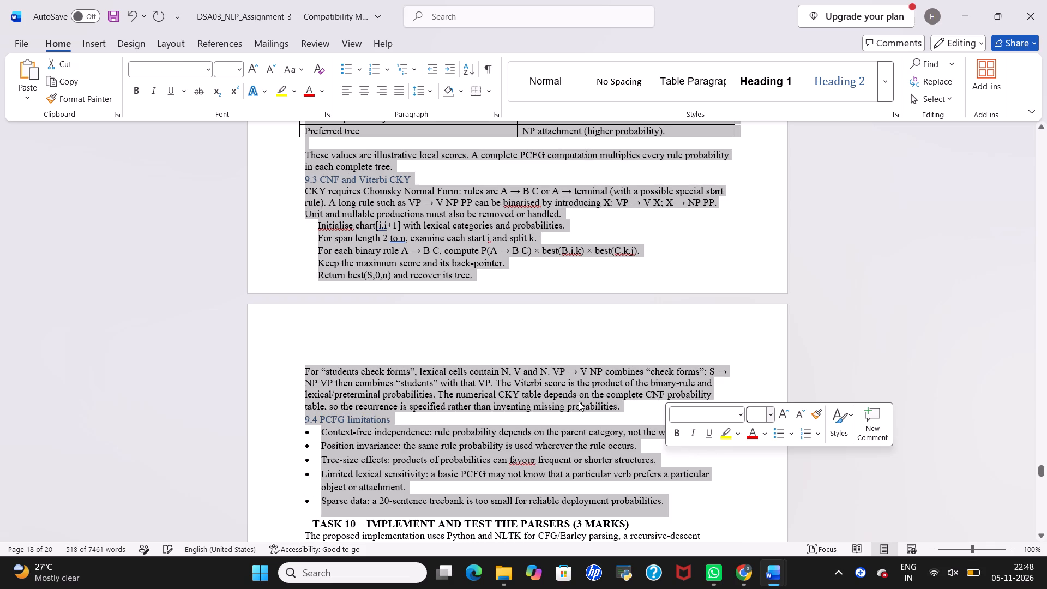
click(579, 401)
Insert a blank line above the Task 10 – Implement and Test the Parsers heading and set the heading to font size 16.
scroll(579, 401, down, 1)
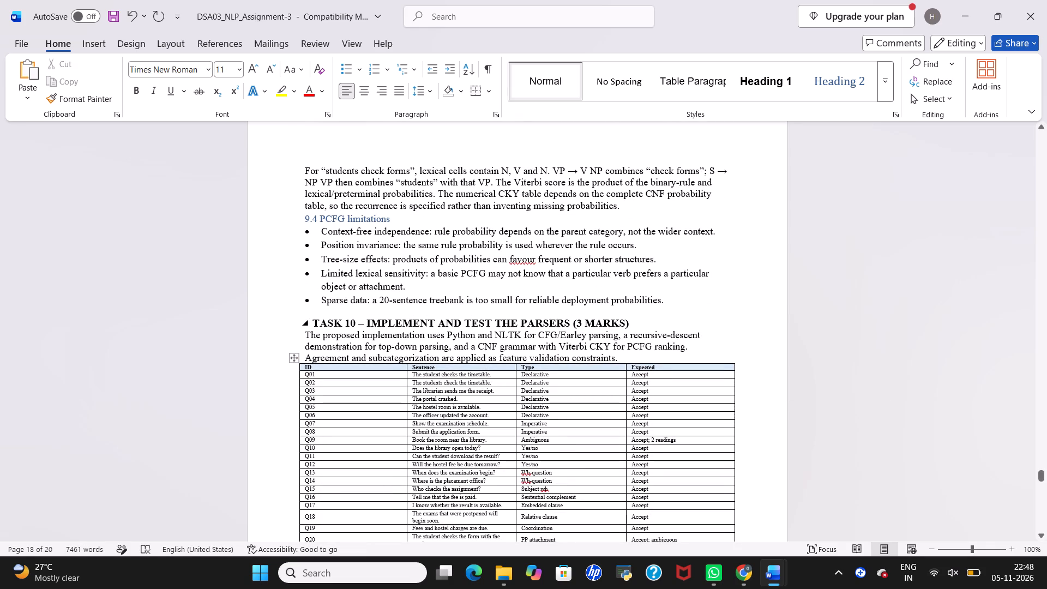
click(312, 323)
key(Return)
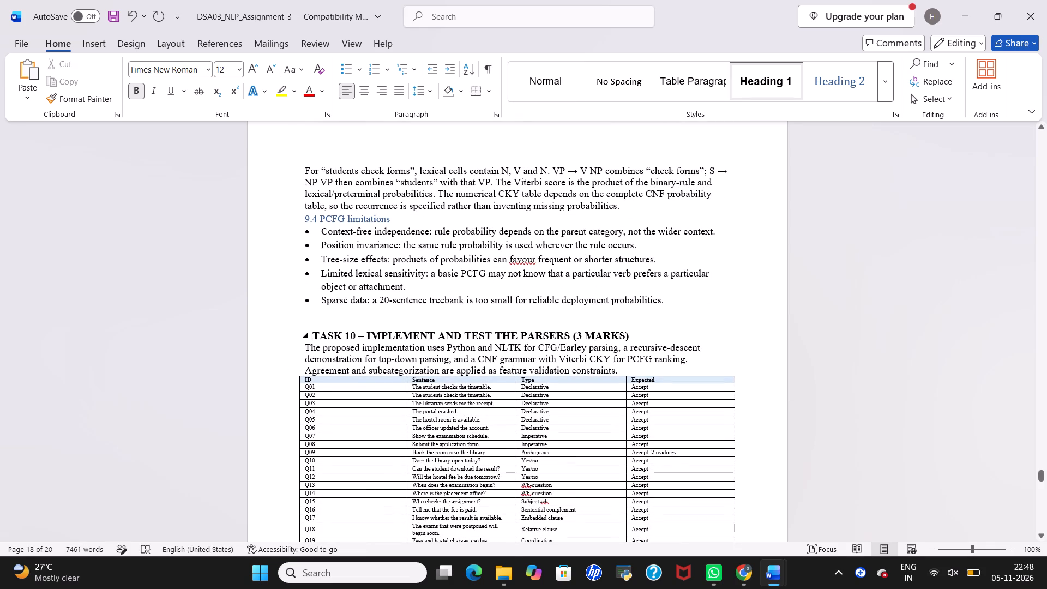
drag(312, 333, 645, 332)
click(735, 289)
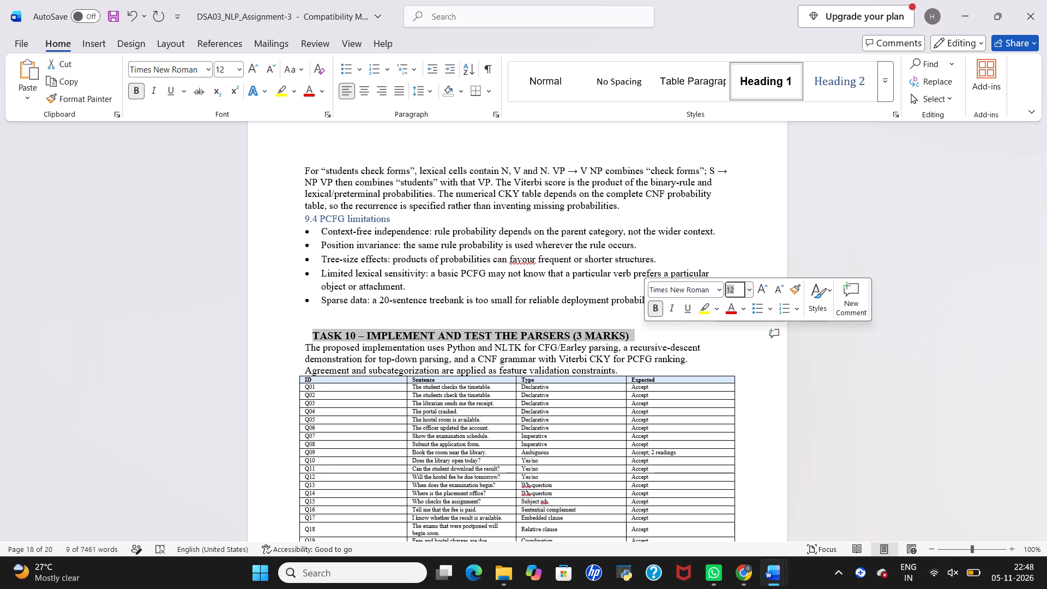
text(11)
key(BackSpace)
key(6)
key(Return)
click(567, 372)
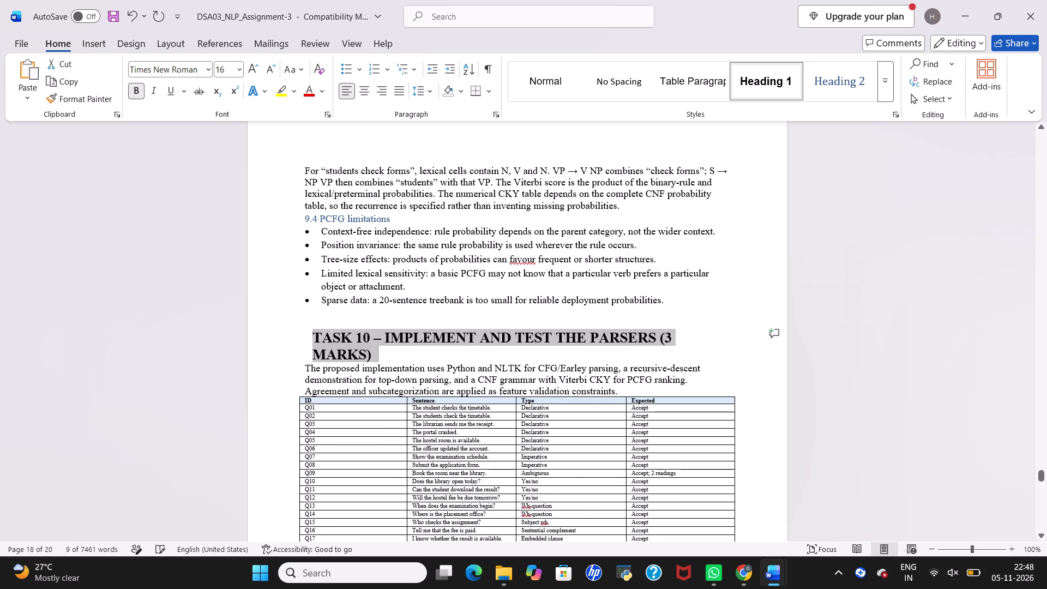
Set the Task 10 answer, from the proposed implementation paragraph through the query table to the required plot paragraph, to font size 11.
scroll(567, 372, down, 1)
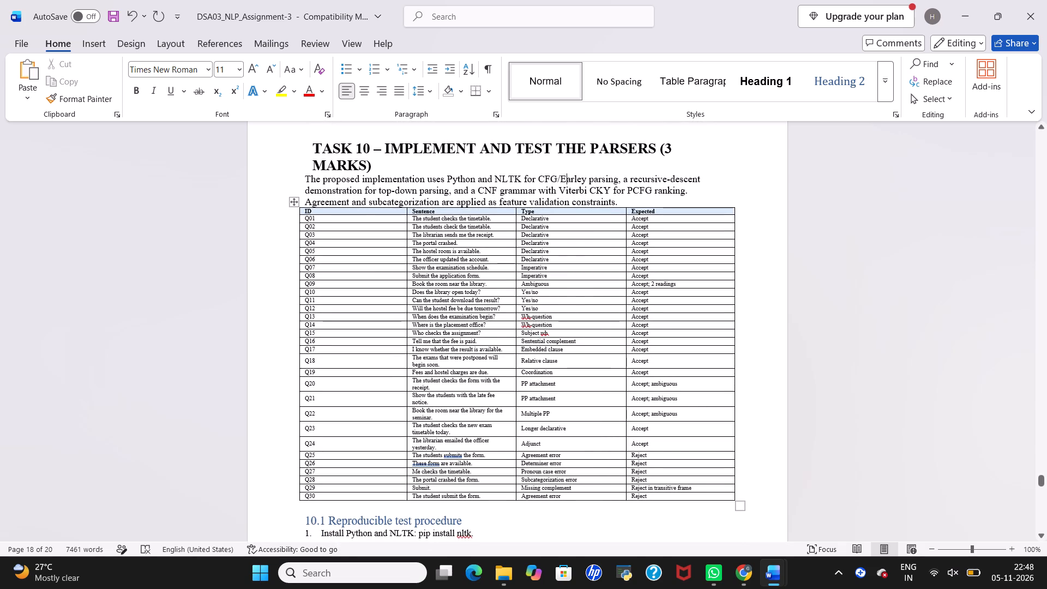
drag(304, 178, 533, 405)
scroll(404, 284, right, 1)
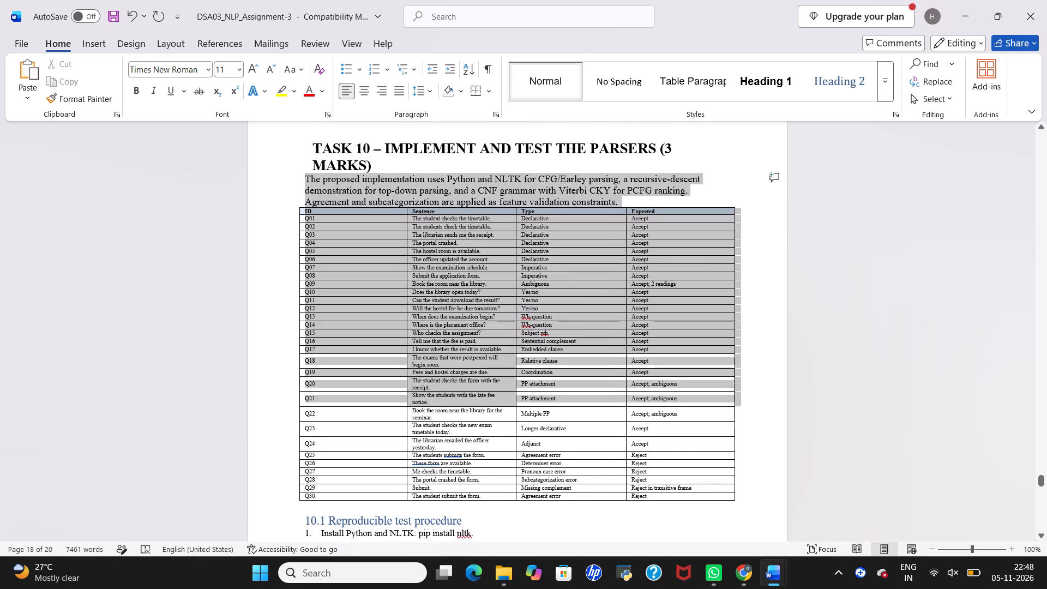
scroll(538, 409, up, 1)
drag(533, 405, 608, 556)
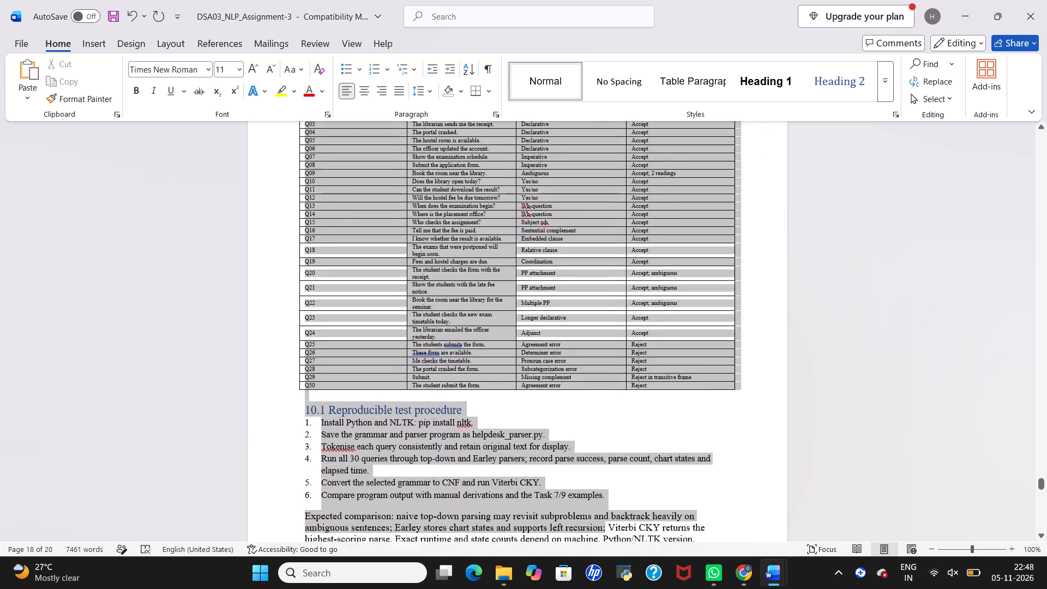
drag(608, 556, 555, 420)
click(643, 380)
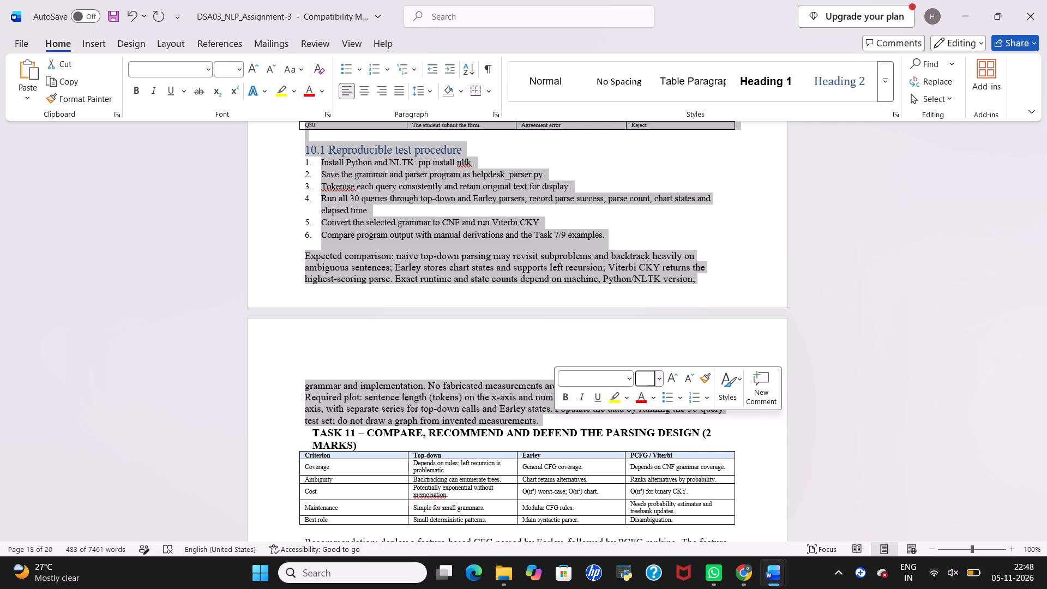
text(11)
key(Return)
click(498, 364)
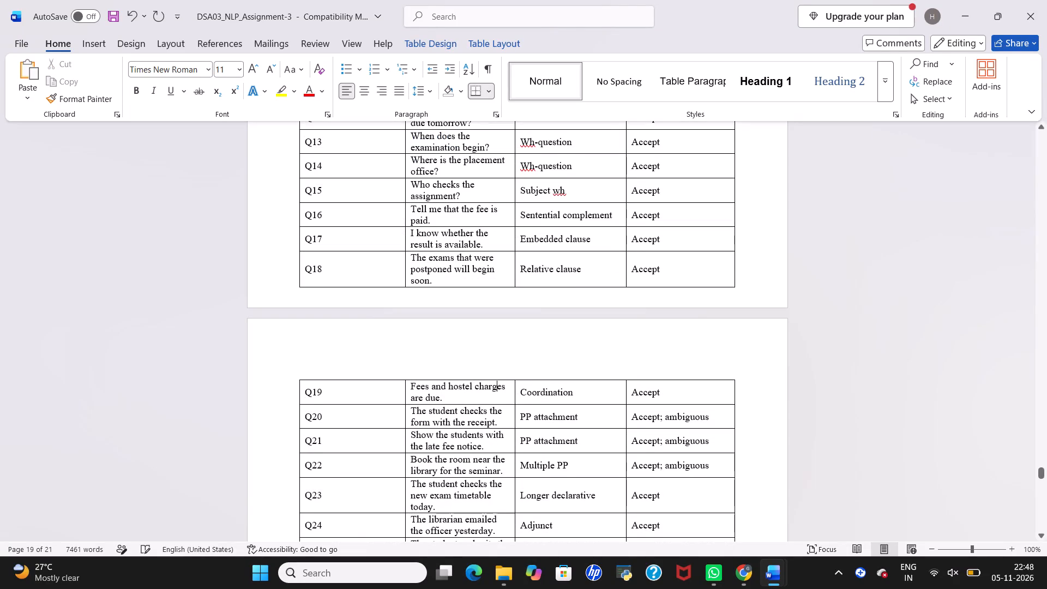
Narrow the ID column of the Task 10 query table to about a seventh of the table width, widening the Sentence column.
drag(404, 237, 378, 236)
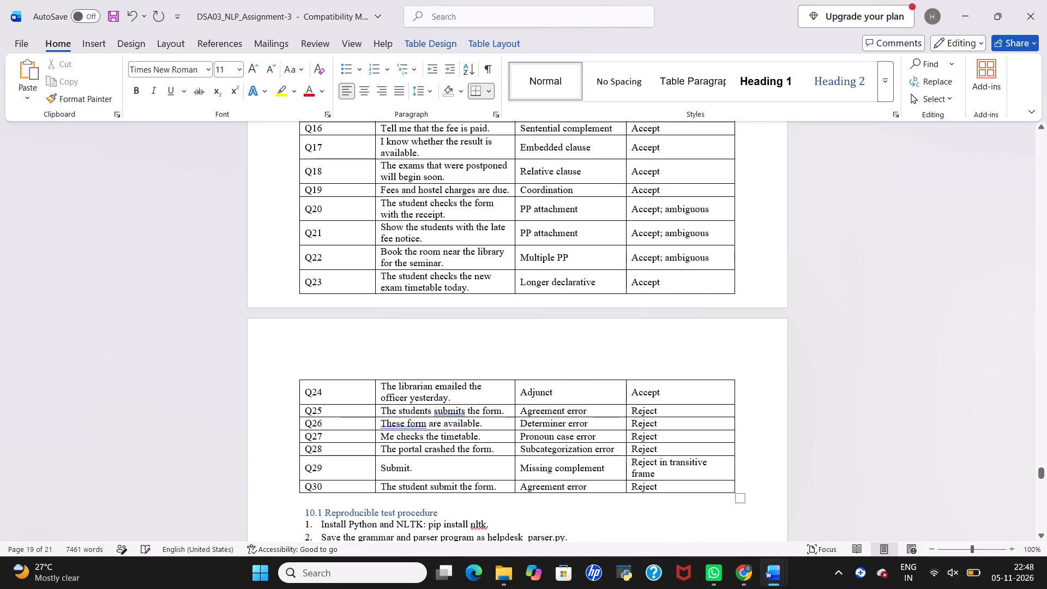
drag(375, 232, 361, 231)
scroll(651, 186, up, 2)
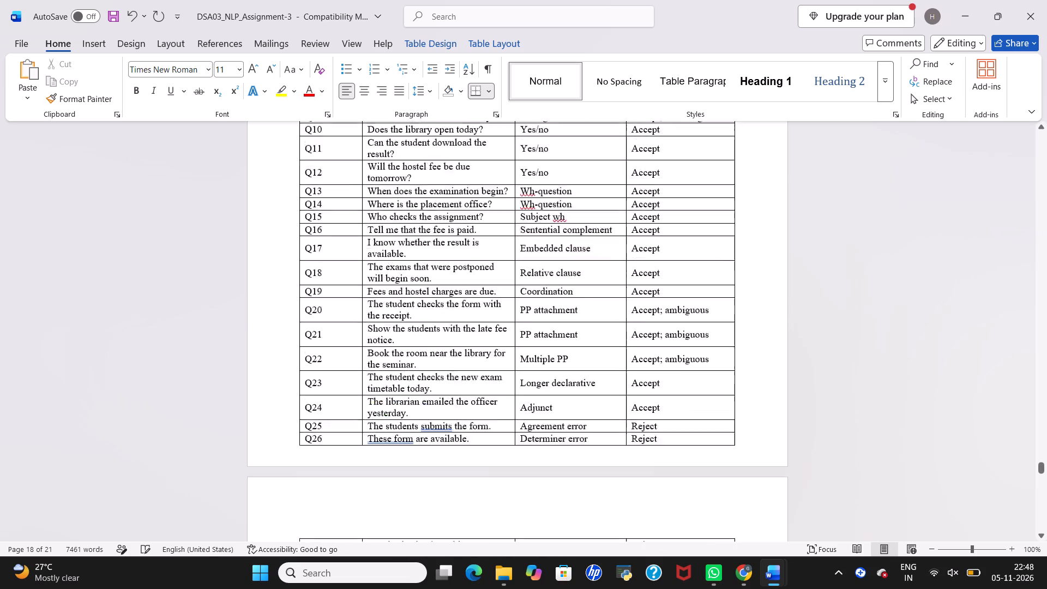
scroll(651, 186, up, 3)
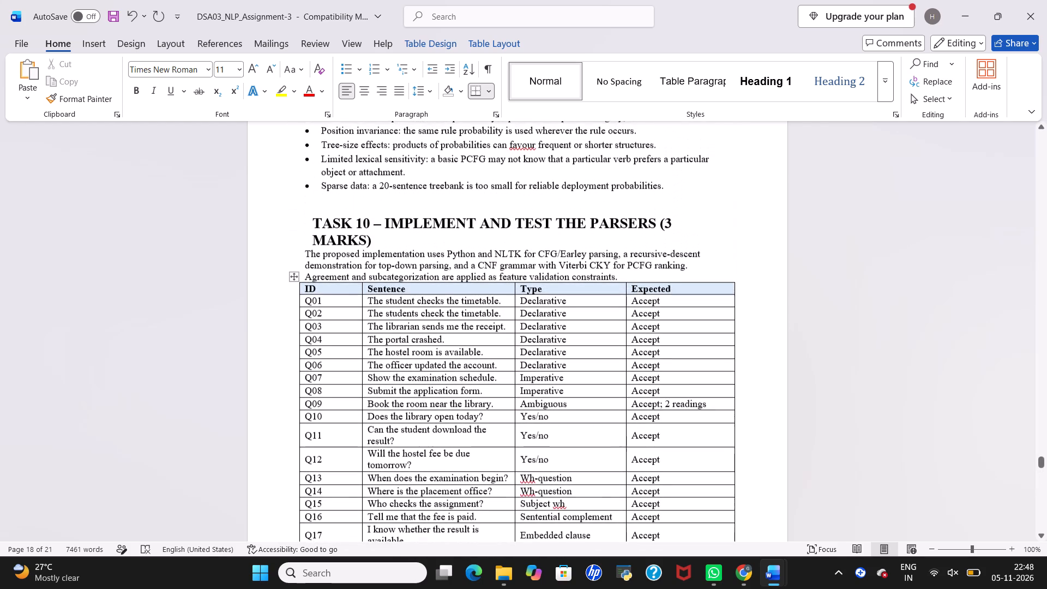
scroll(651, 186, up, 1)
click(552, 266)
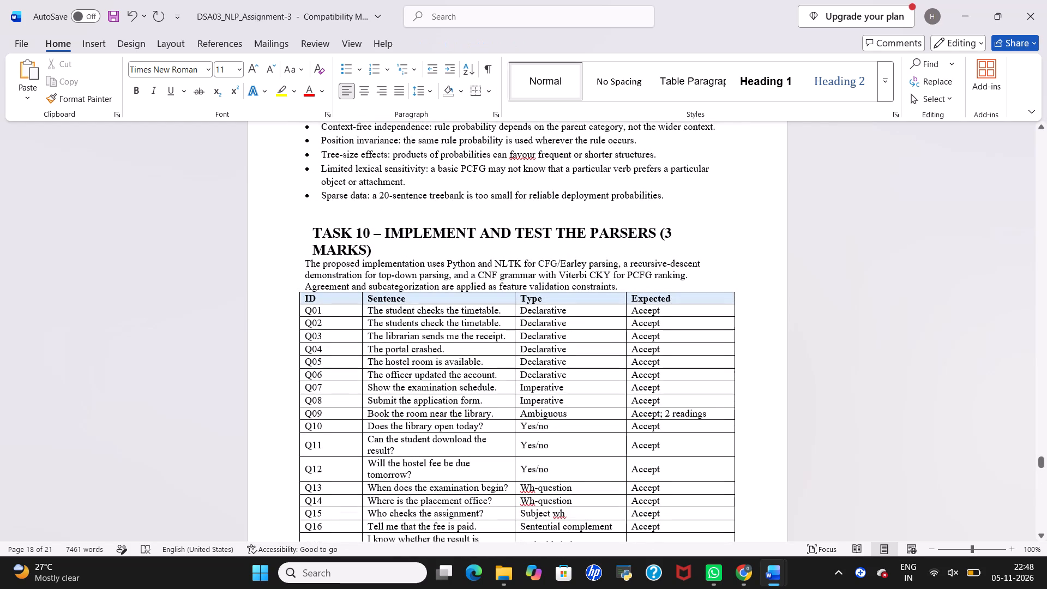
click(498, 225)
Insert two blank lines above the Task 11 – Compare, Recommend and Defend the Parsing Design heading and set the heading to font size 16.
scroll(448, 411, down, 2)
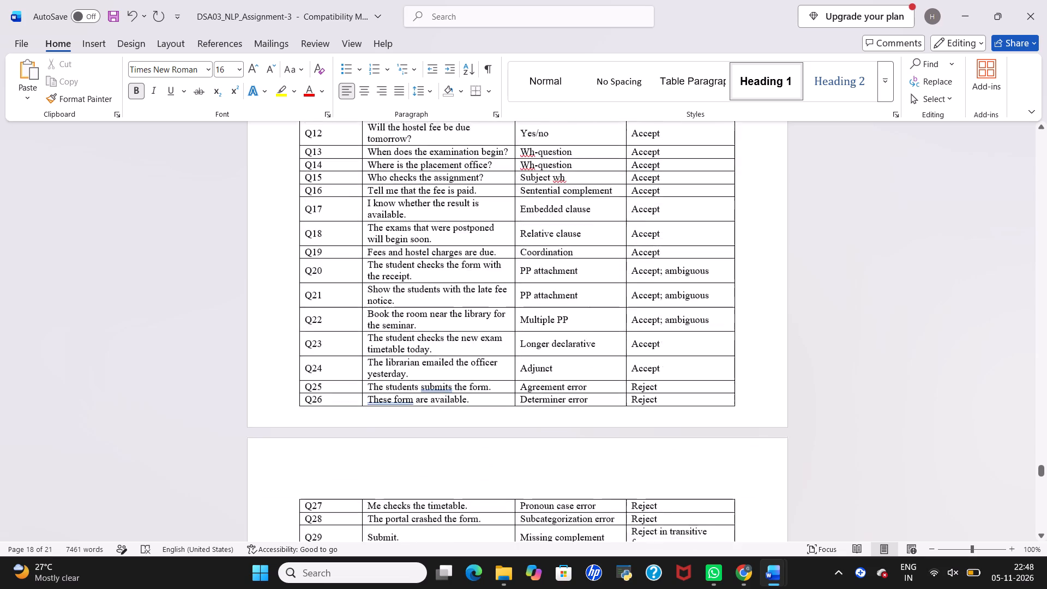
scroll(448, 411, down, 6)
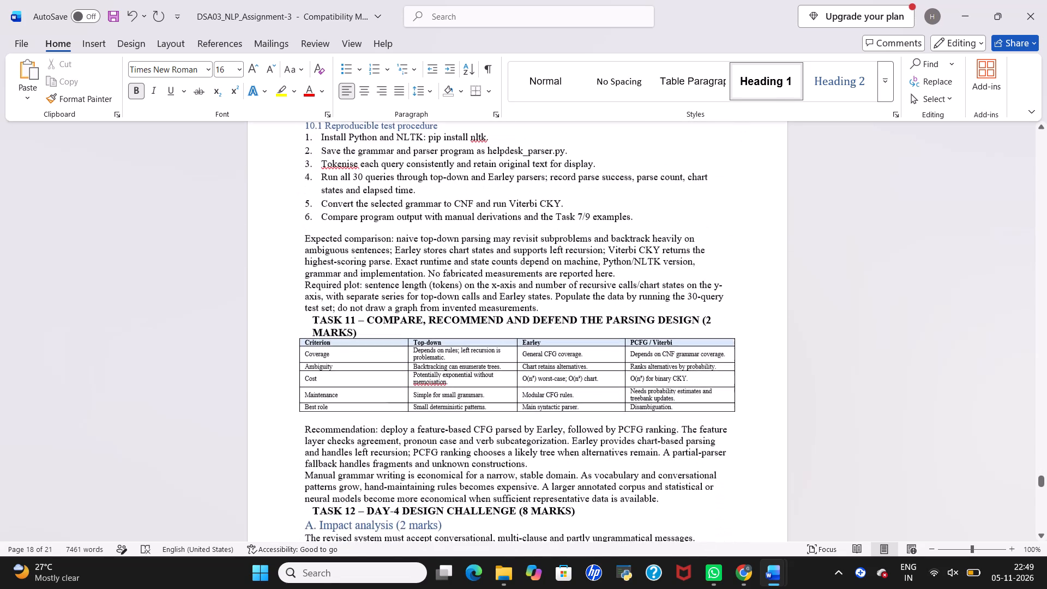
click(338, 269)
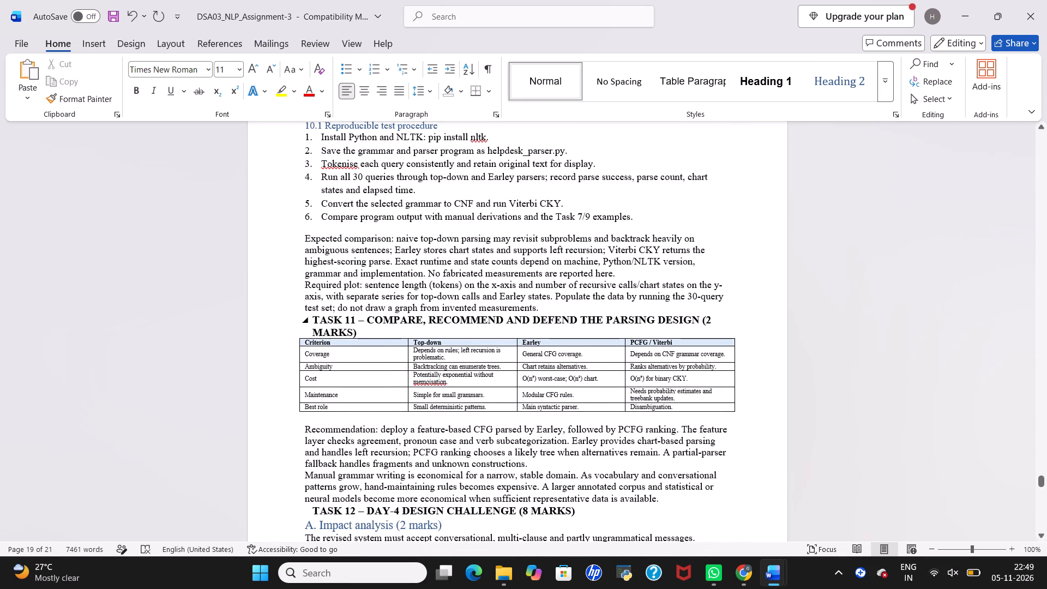
click(315, 317)
key(Return)
key(Return)
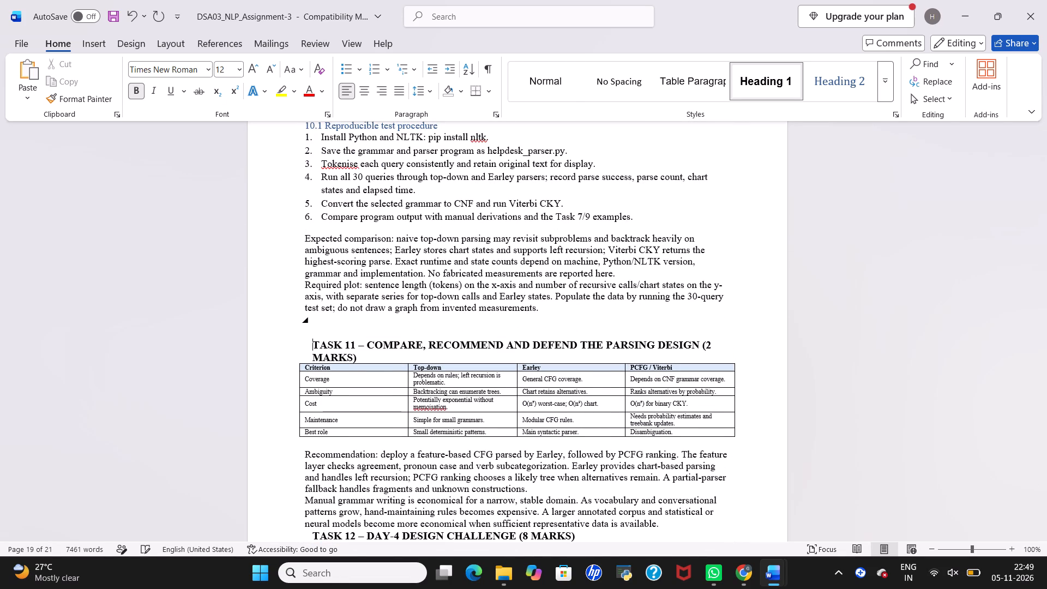
drag(313, 341, 363, 351)
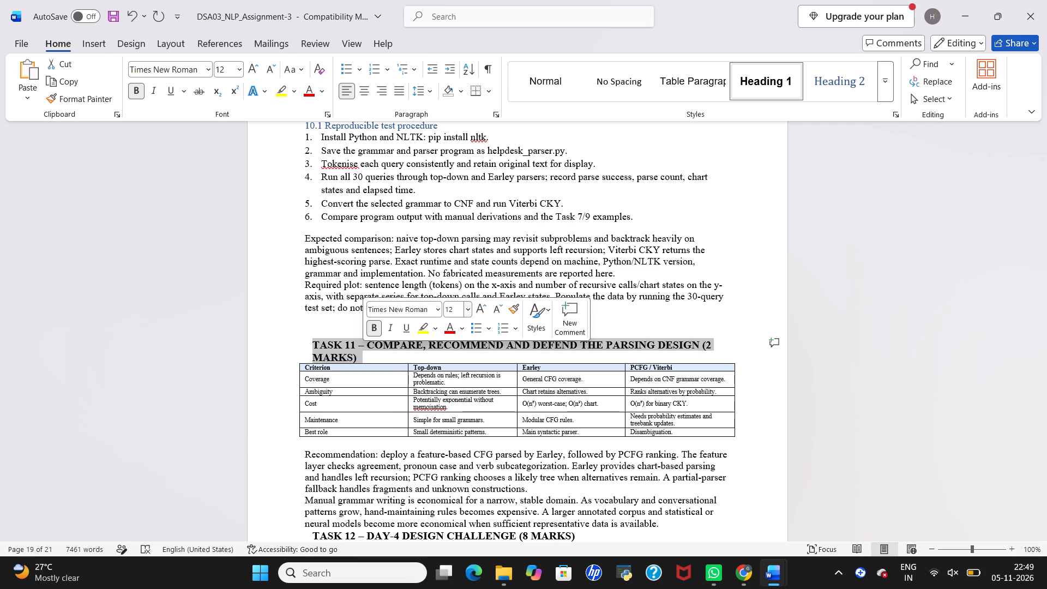
click(455, 312)
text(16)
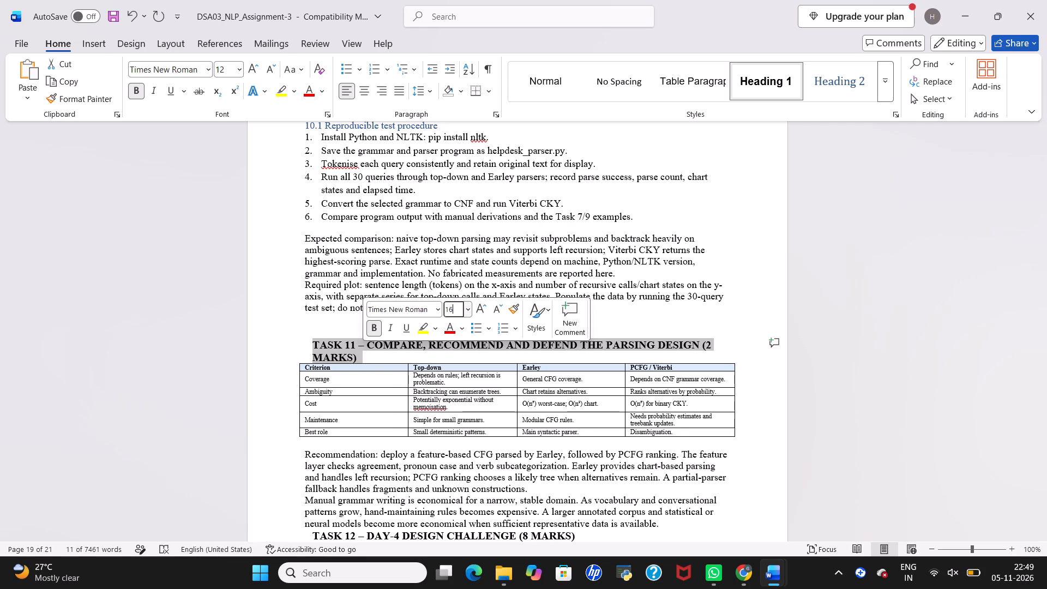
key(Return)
click(393, 424)
Narrow the Criterion column of the Task 11 table to about a fifth of the table width, widening the Top-down column.
scroll(393, 424, down, 1)
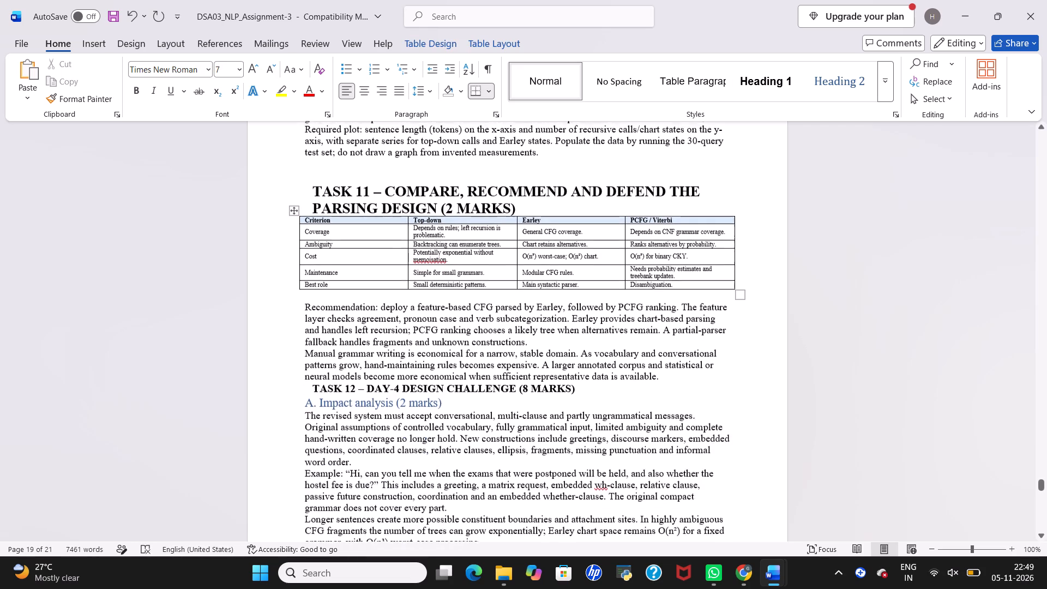
drag(407, 250, 383, 250)
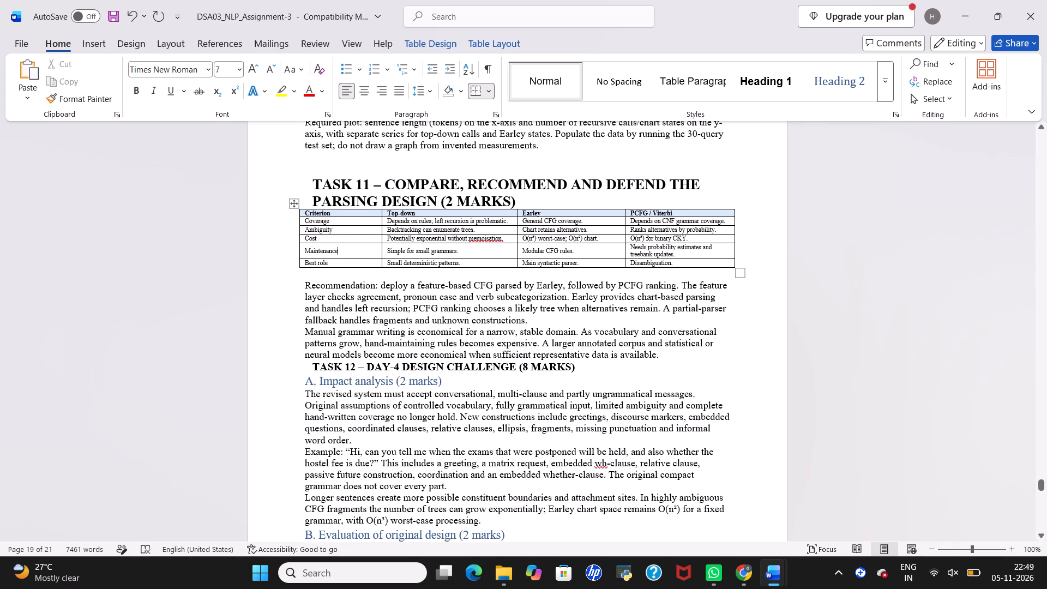
Set the Task 11 answer, from the comparison table through the manual grammar writing paragraph, to font size 11.
drag(305, 212, 413, 267)
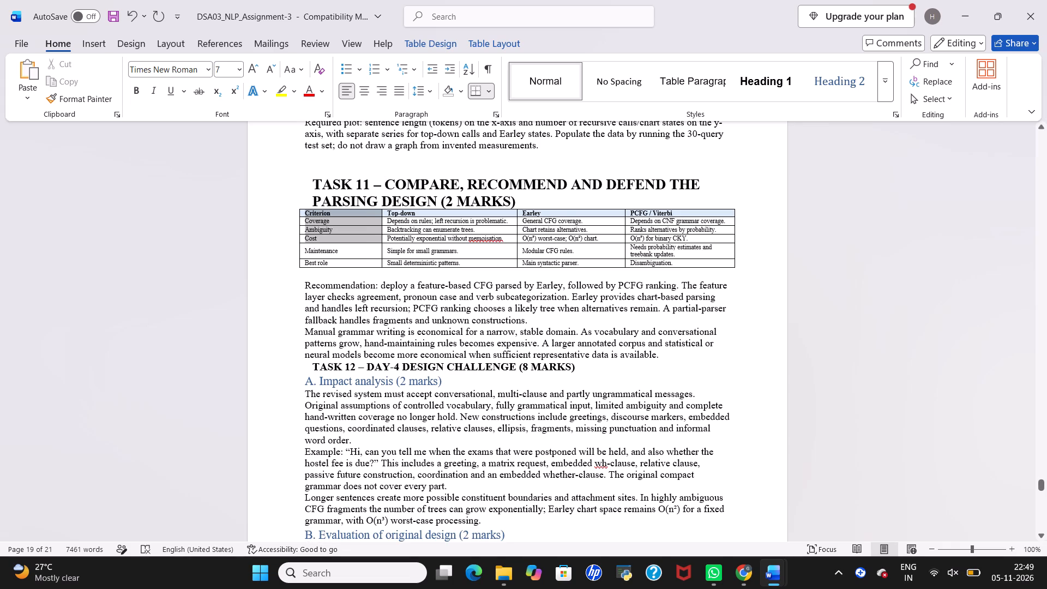
drag(413, 267, 685, 359)
scroll(593, 324, right, 1)
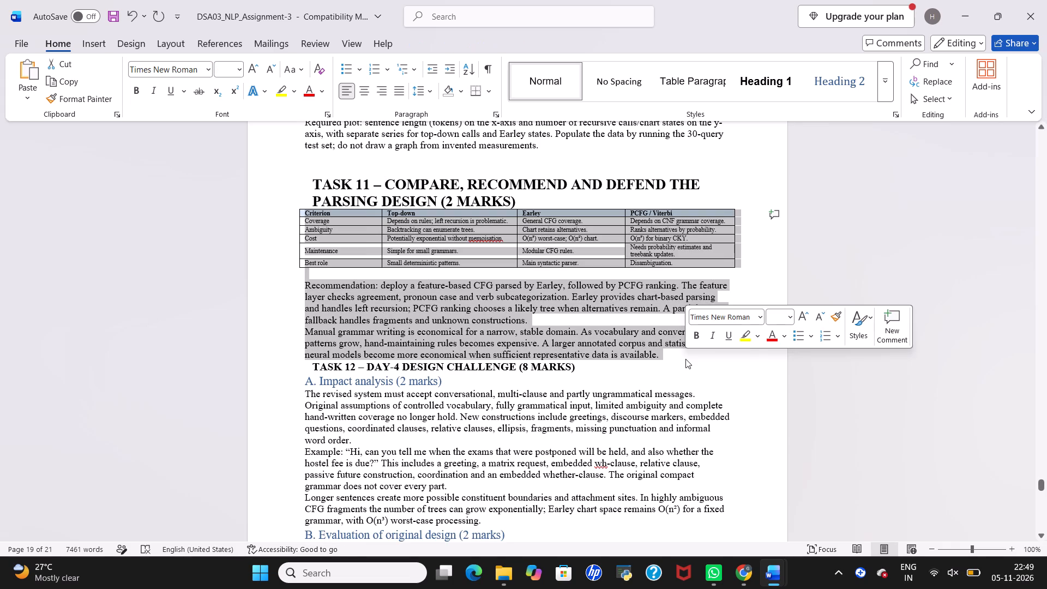
click(780, 314)
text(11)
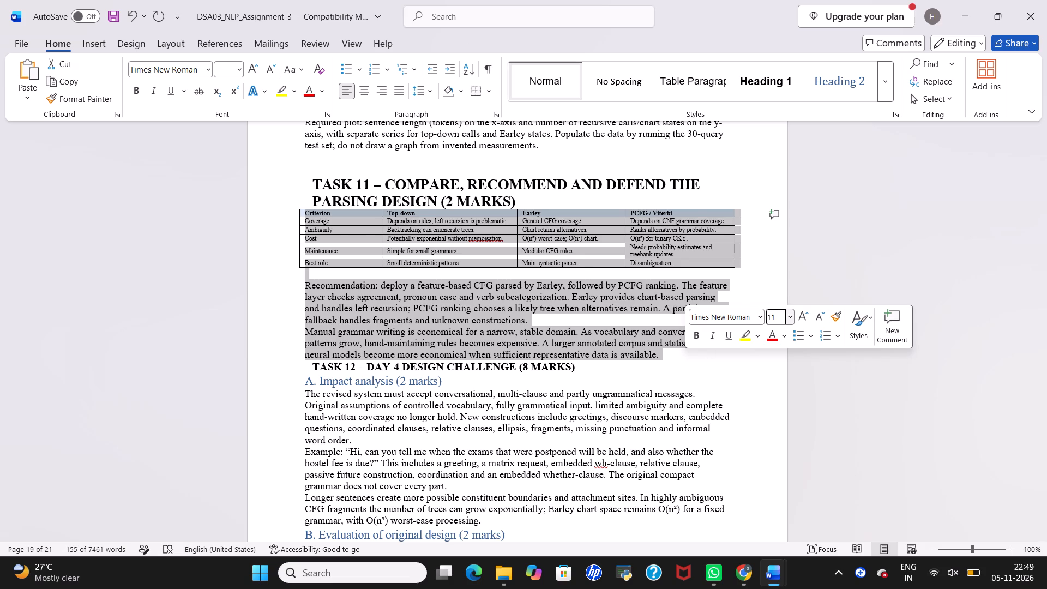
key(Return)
click(583, 358)
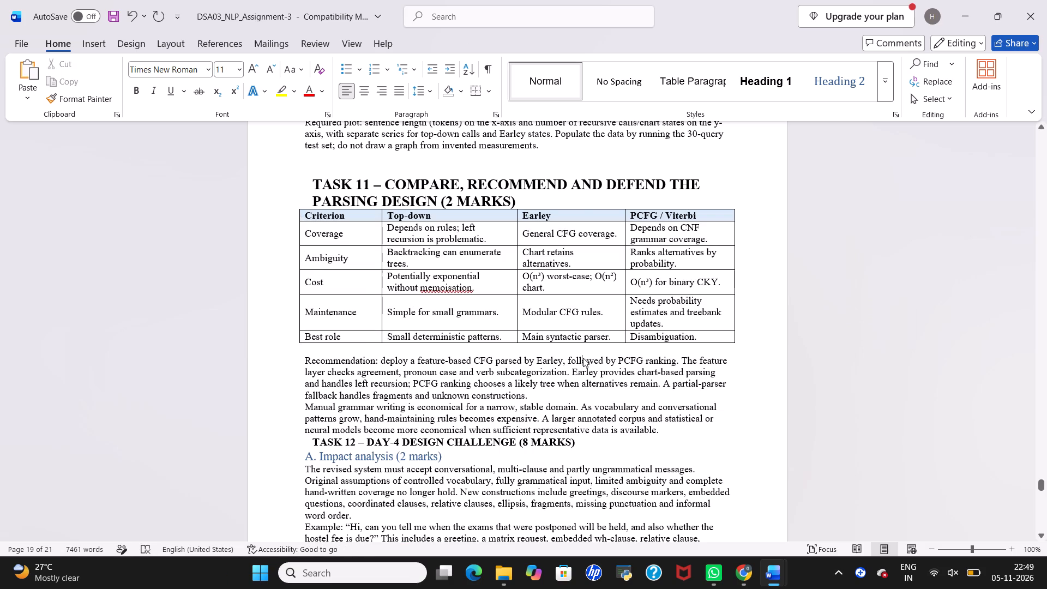
Insert ten blank lines above the Task 12 – Day-4 Design Challenge heading so that it starts on the next page.
scroll(553, 308, down, 2)
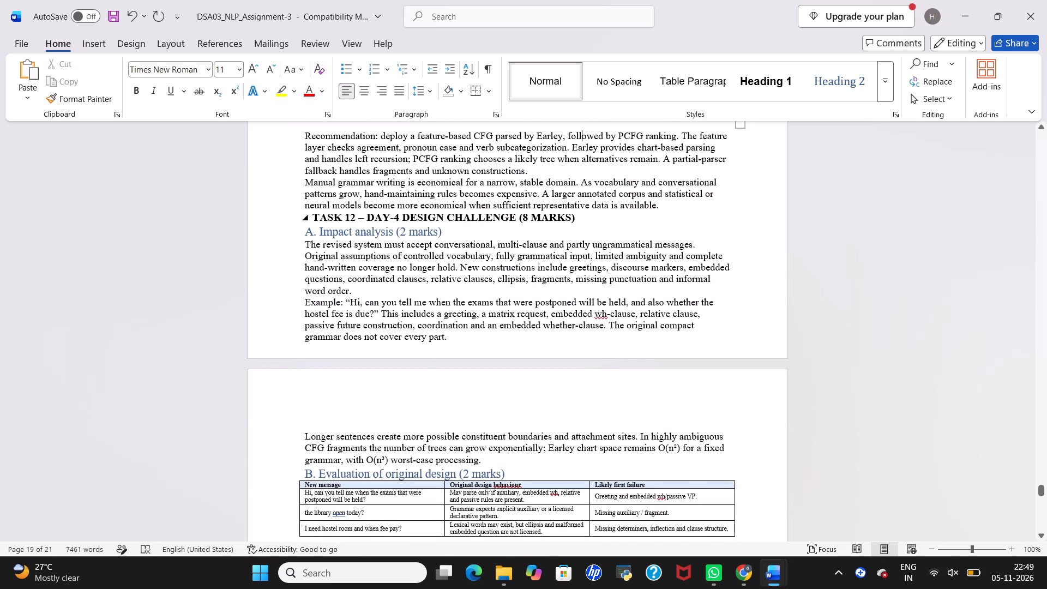
click(312, 219)
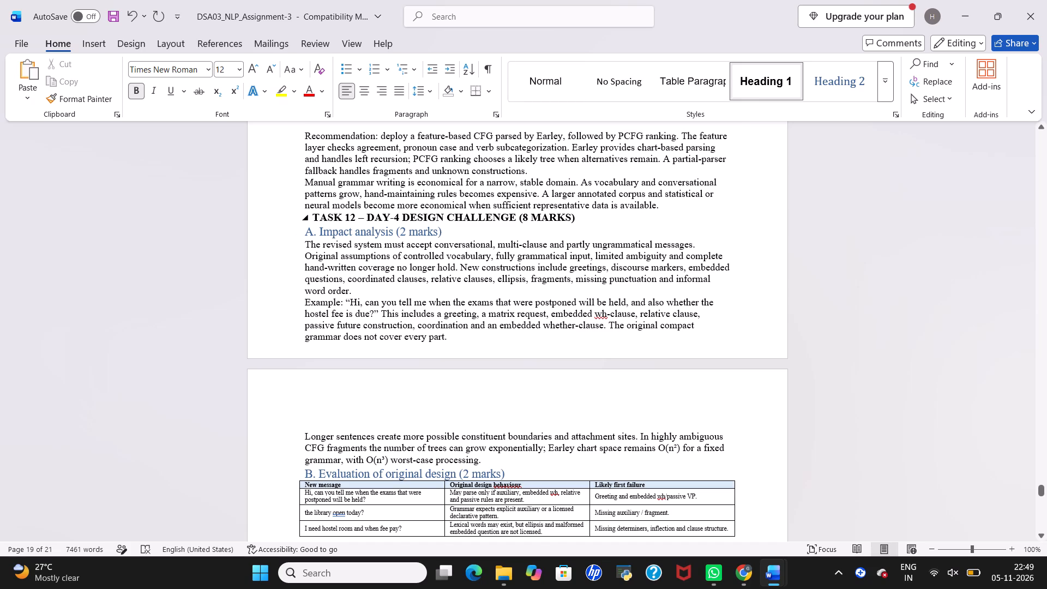
key(Return)
key(Return)
key(Return)
key(Return)
key(Return)
key(Return)
key(Return)
key(Return)
key(Return)
key(Return)
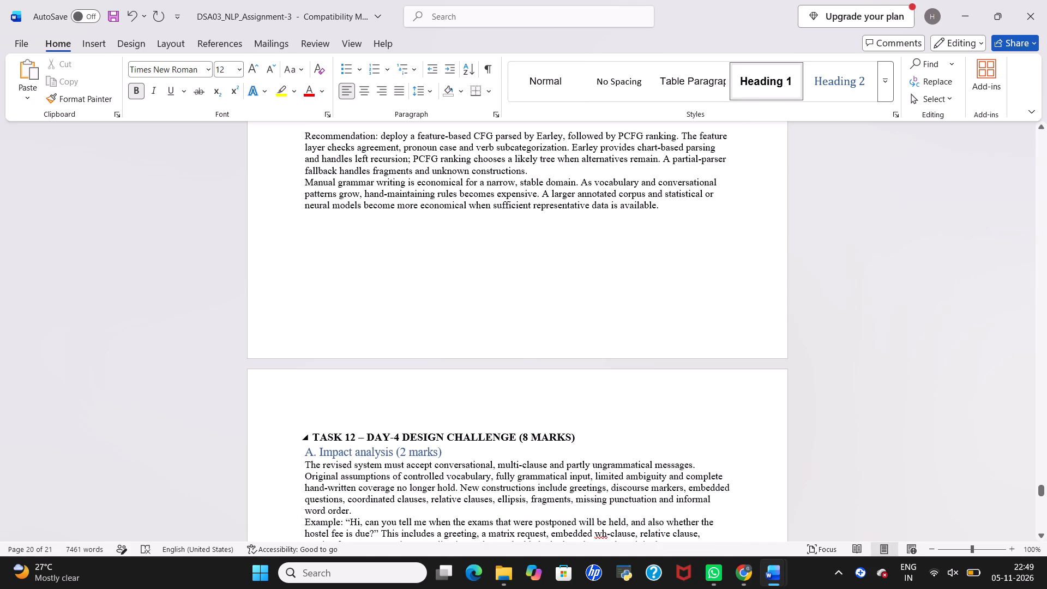
Set the Task 12 – Day-4 Design Challenge heading to font size 16.
drag(315, 434, 591, 435)
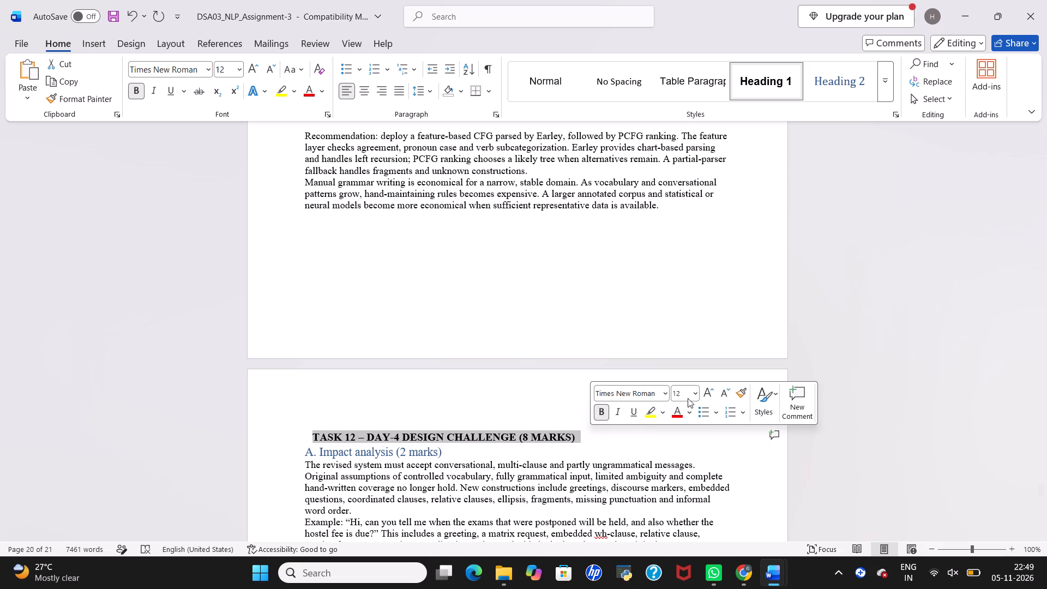
click(685, 390)
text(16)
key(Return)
click(464, 469)
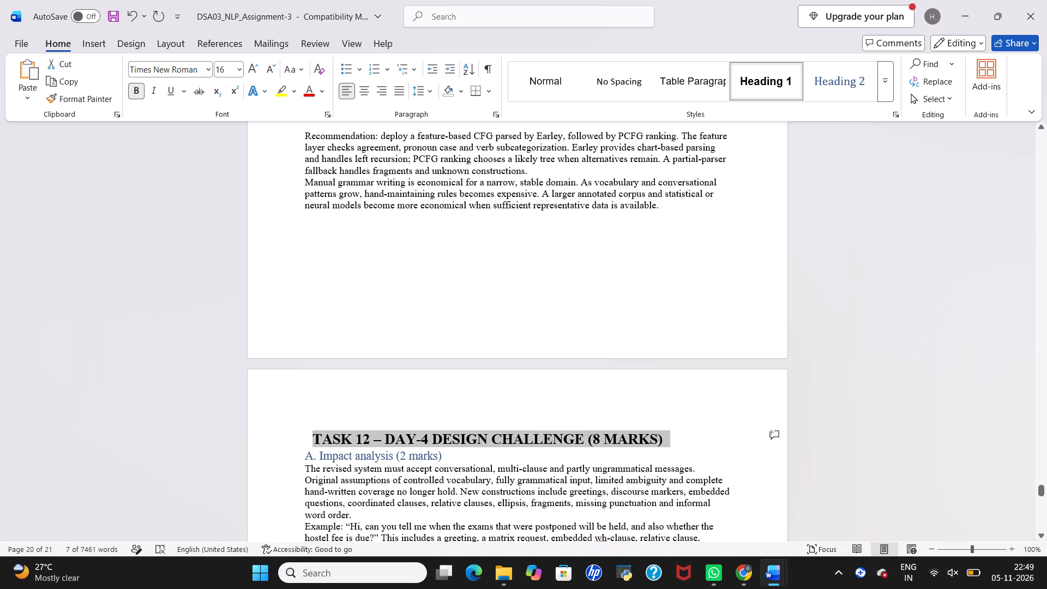
Set the whole Task 12 answer, from the Impact analysis heading through the helpdesk intent extraction line, to font size 11.
scroll(464, 469, down, 2)
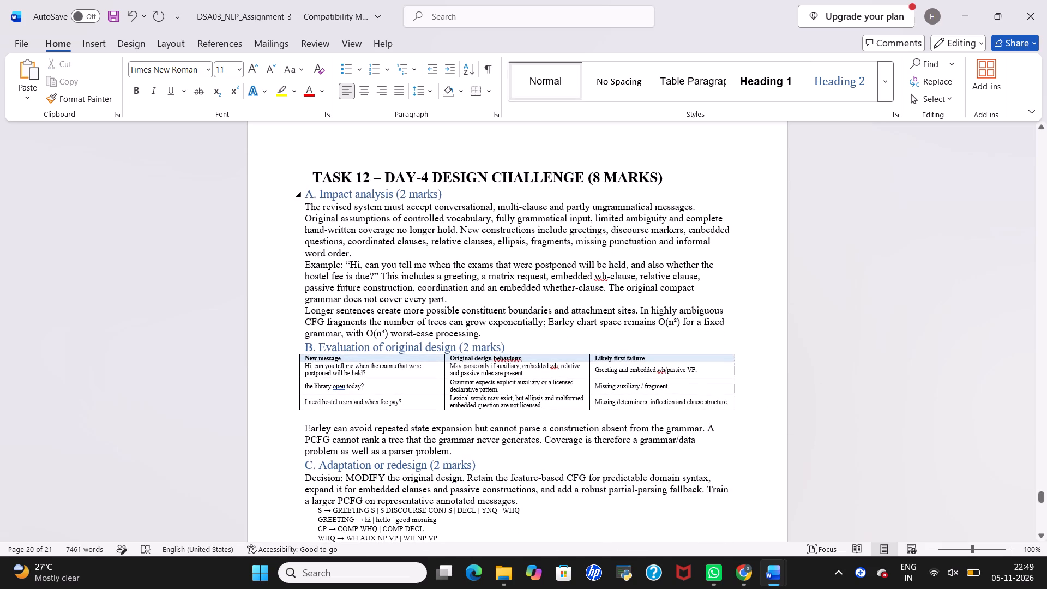
drag(304, 194, 516, 467)
scroll(387, 293, up, 1)
scroll(474, 401, up, 1)
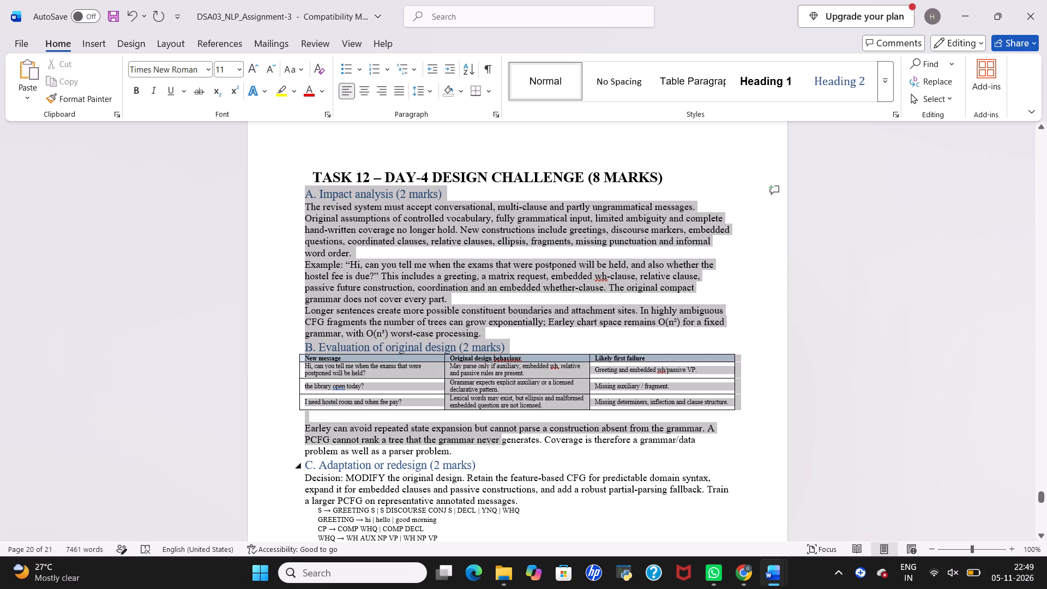
drag(516, 467, 516, 435)
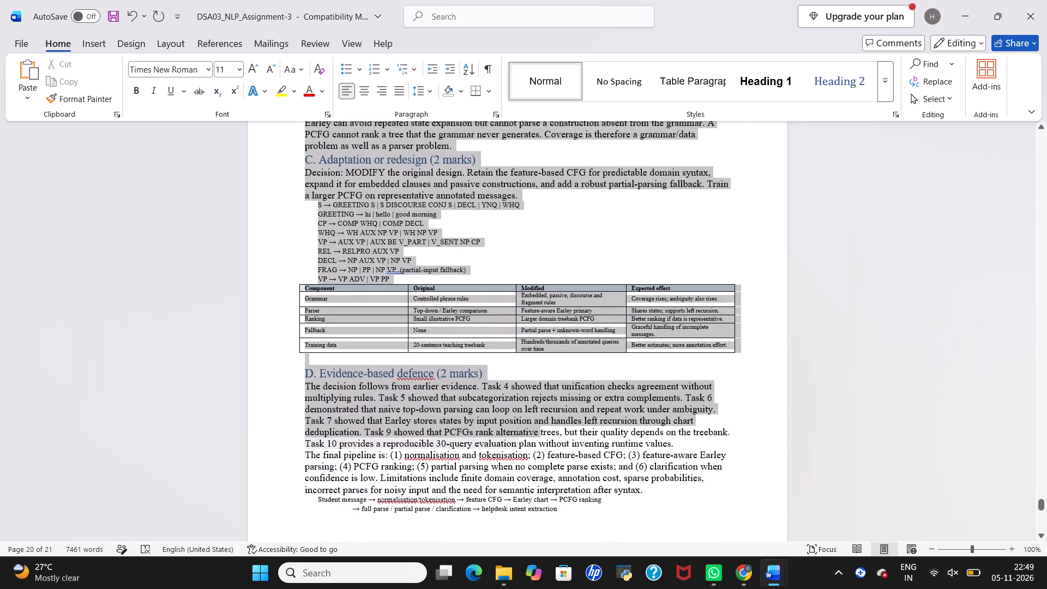
drag(516, 435, 596, 543)
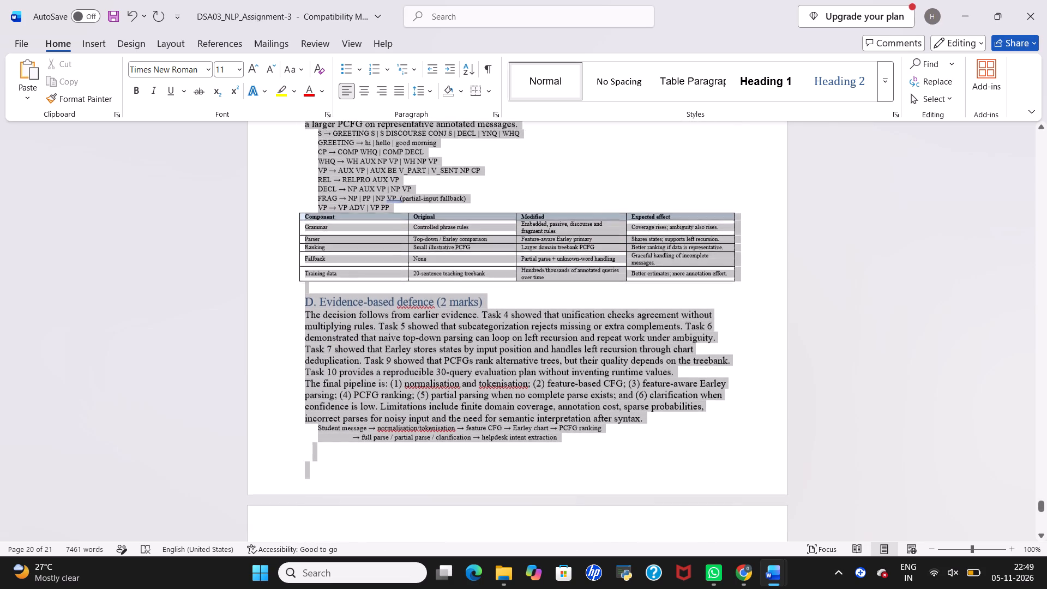
drag(596, 543, 588, 332)
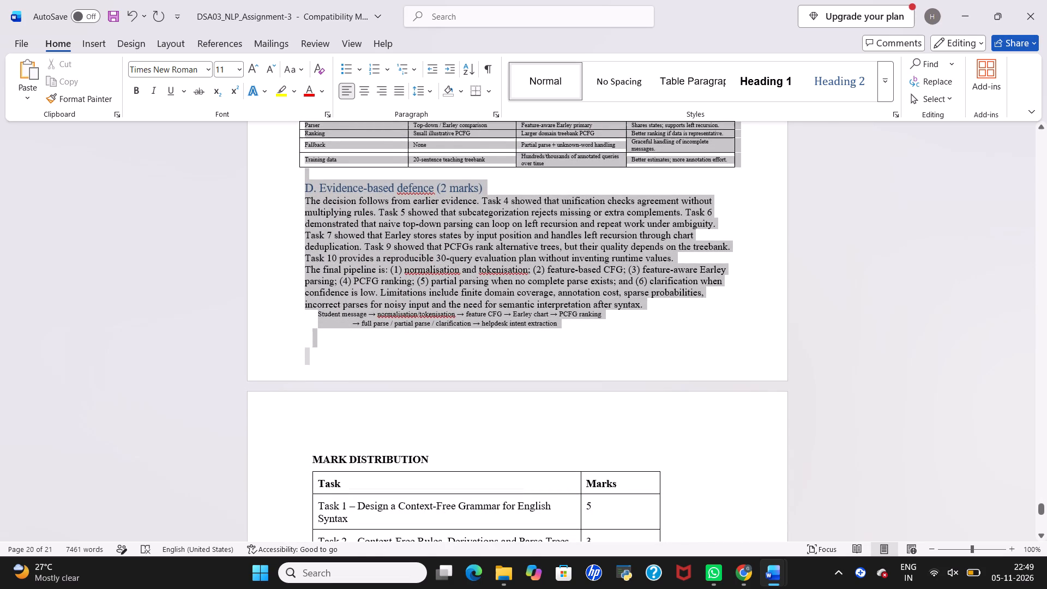
drag(588, 332, 619, 326)
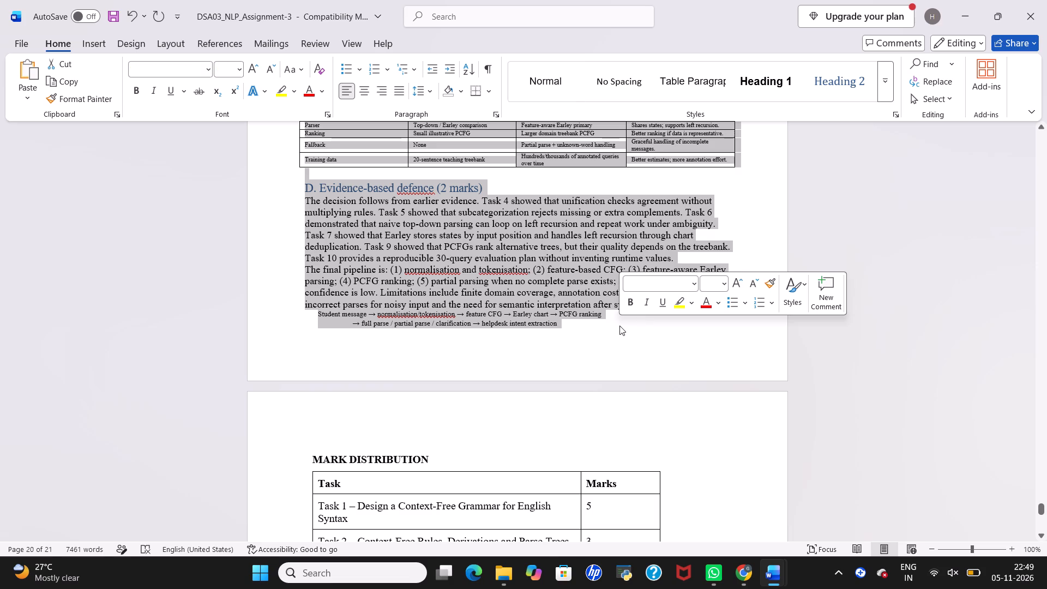
click(713, 285)
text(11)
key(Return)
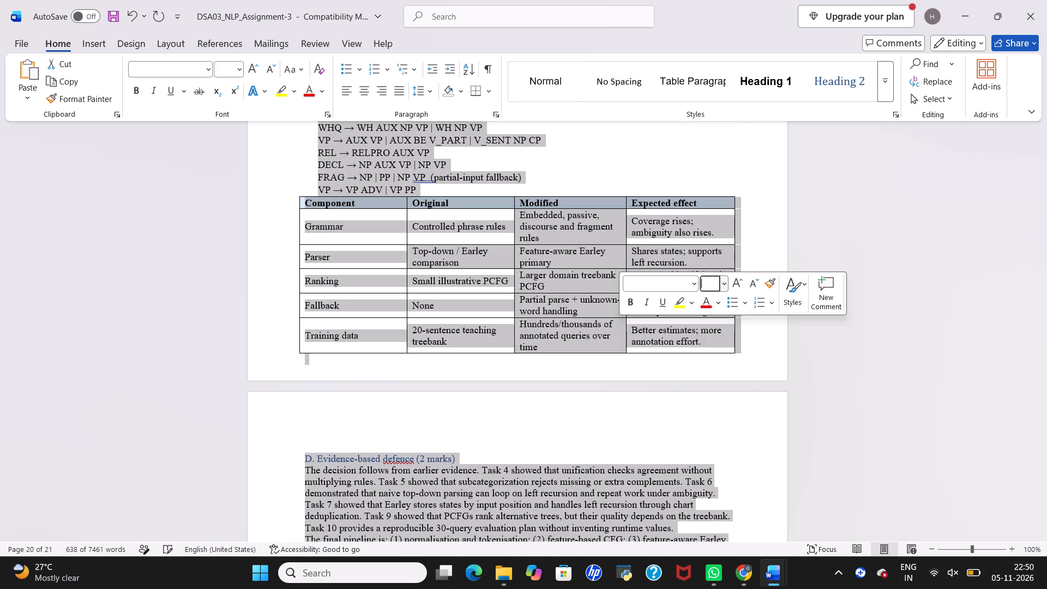
Narrow the Component column of the Task 12 redesign table to about a sixth of the table width, widening the Original column.
click(407, 259)
click(397, 259)
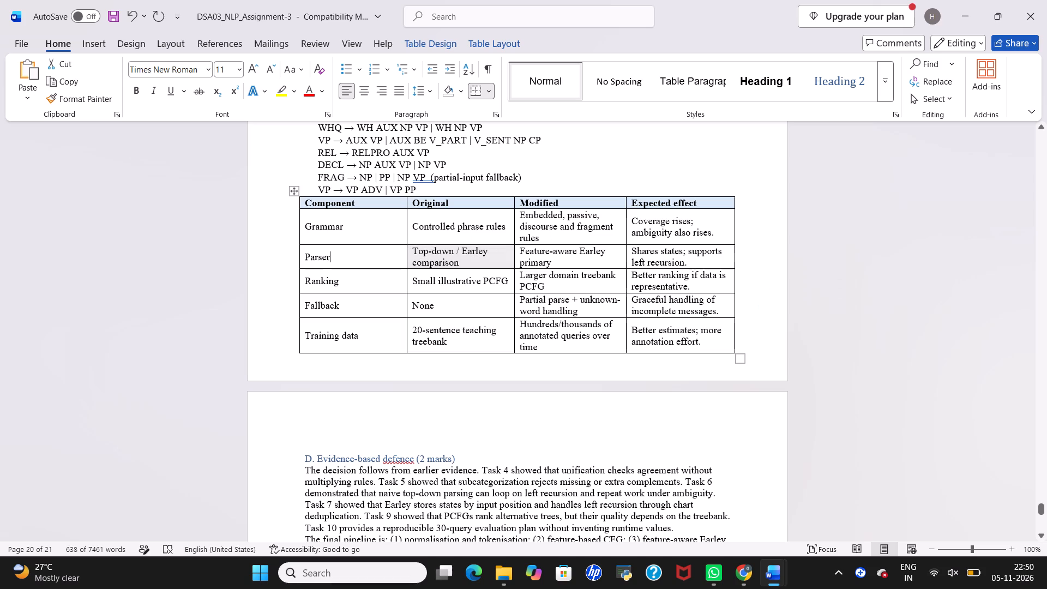
drag(405, 257, 371, 263)
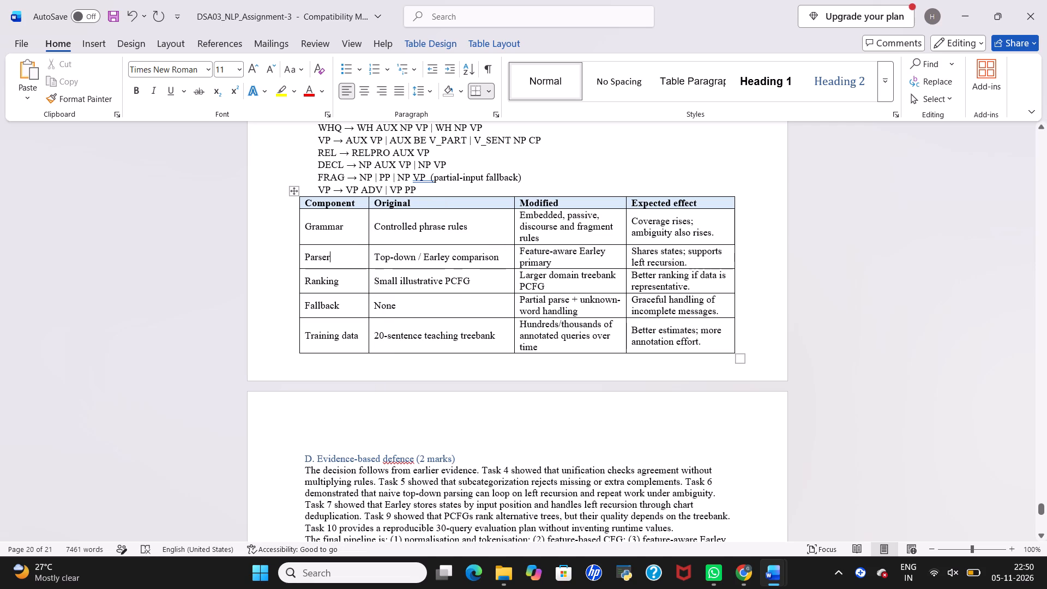
click(513, 257)
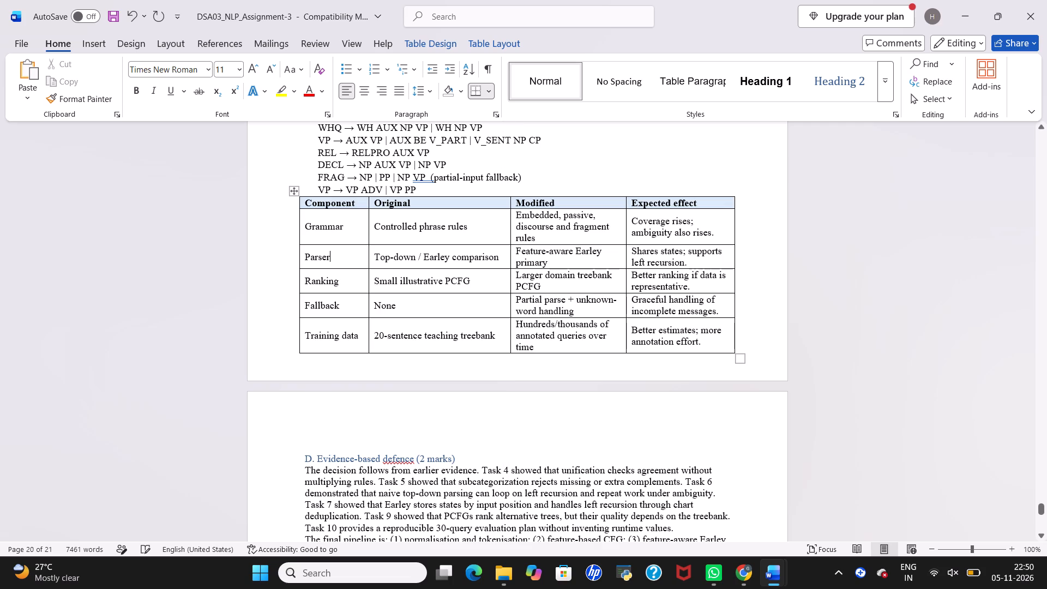
click(888, 250)
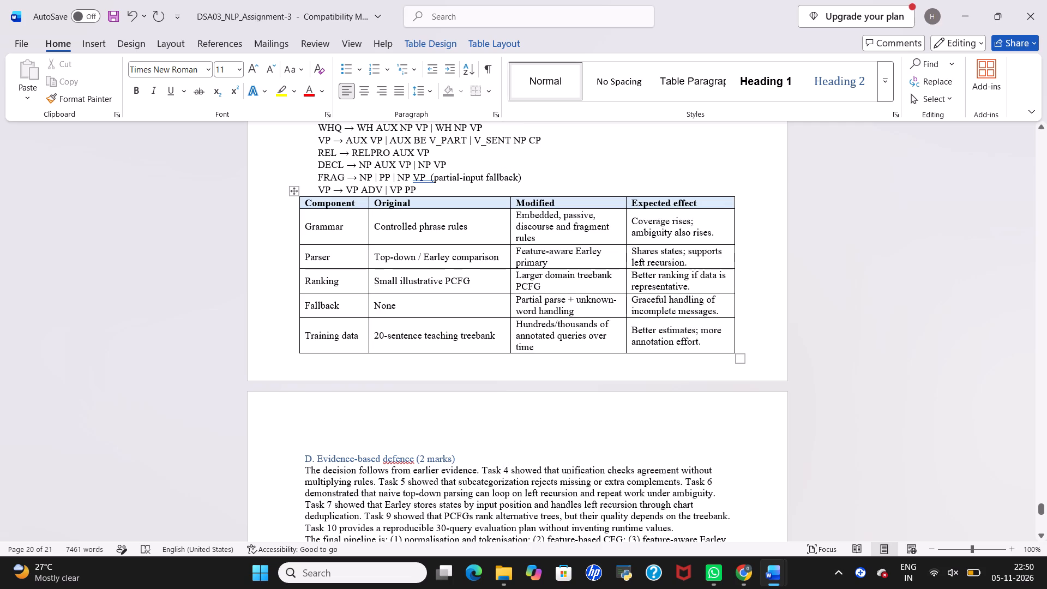
Check the layout of the Evidence-based defence section and the Mark Distribution table at the document's end.
scroll(567, 423, down, 6)
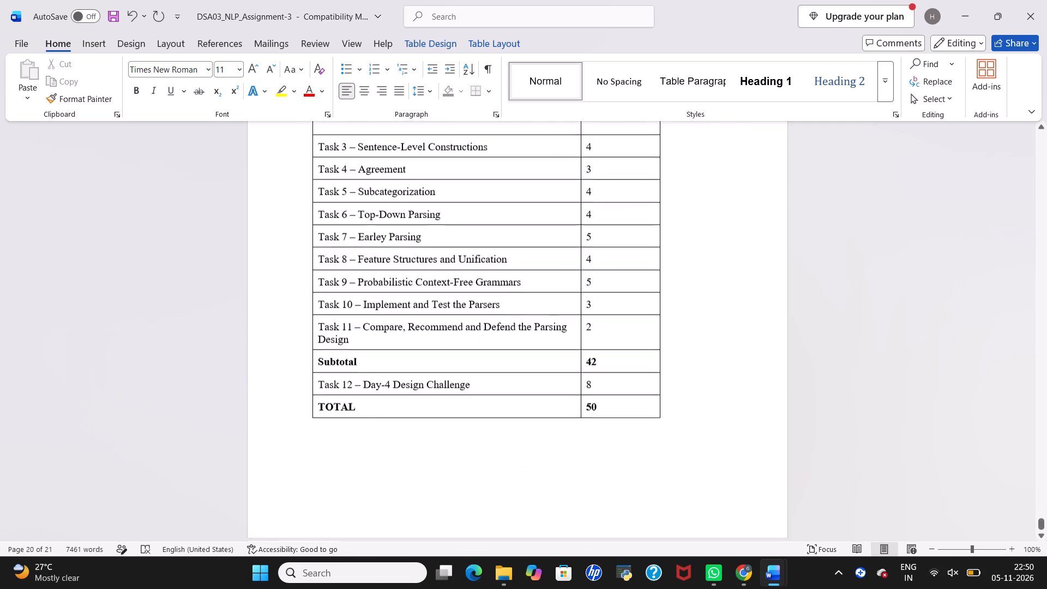
scroll(567, 423, down, 2)
scroll(567, 423, up, 2)
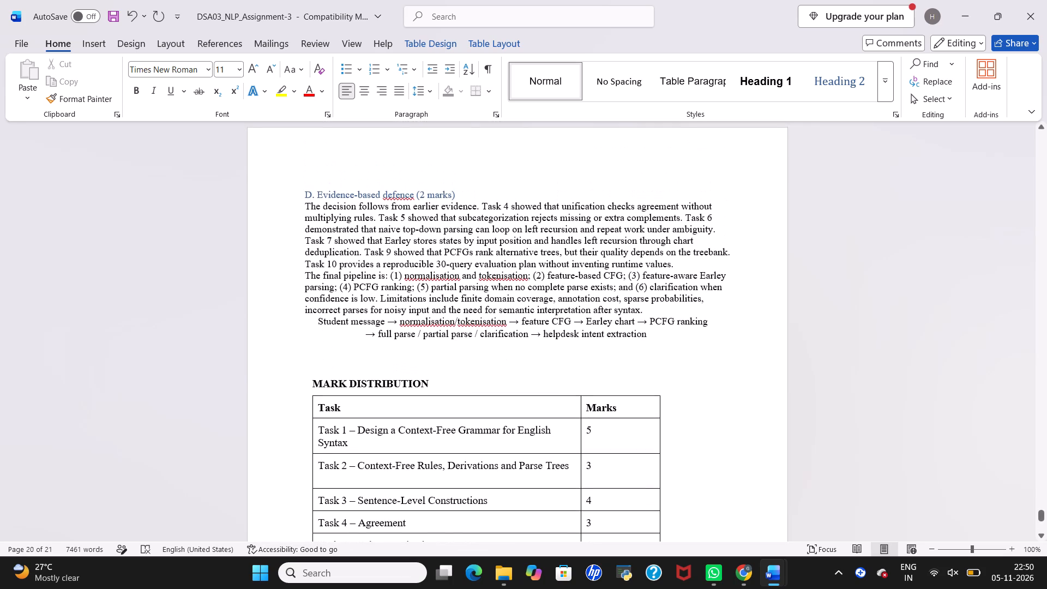
double_click(557, 304)
click(557, 304)
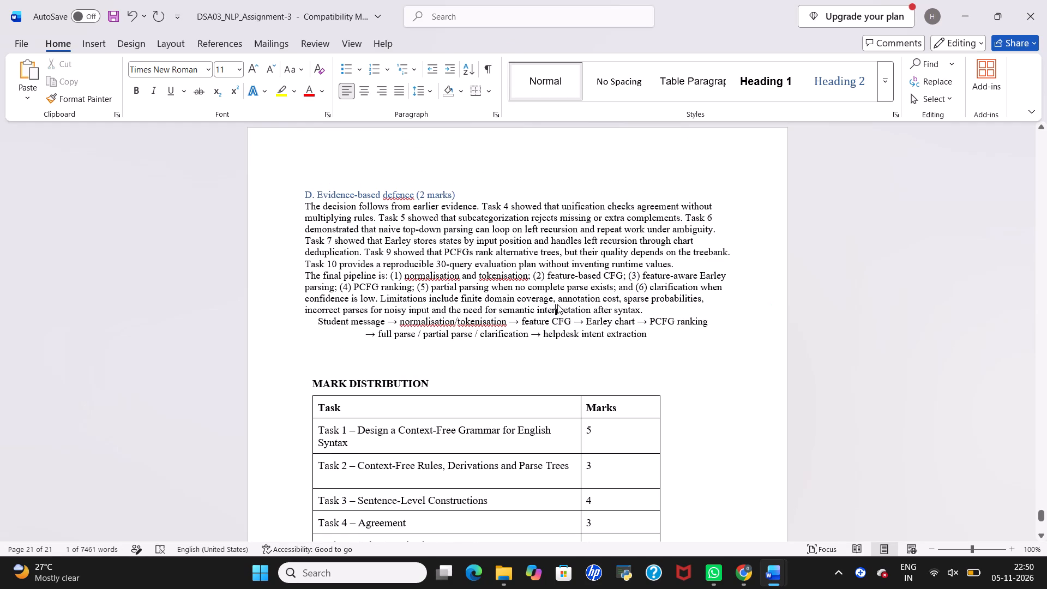
click(530, 274)
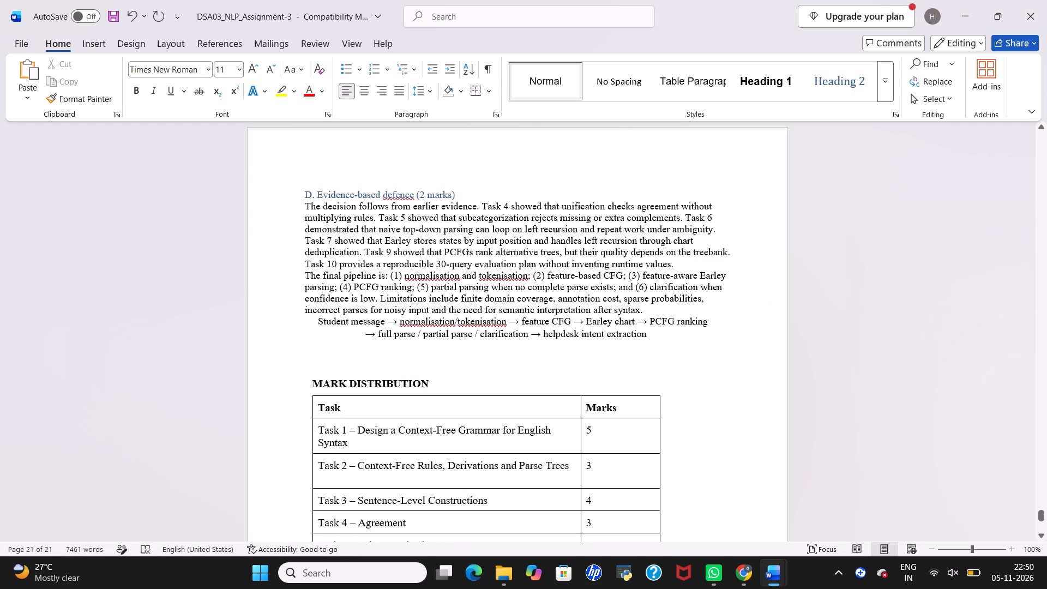
click(595, 244)
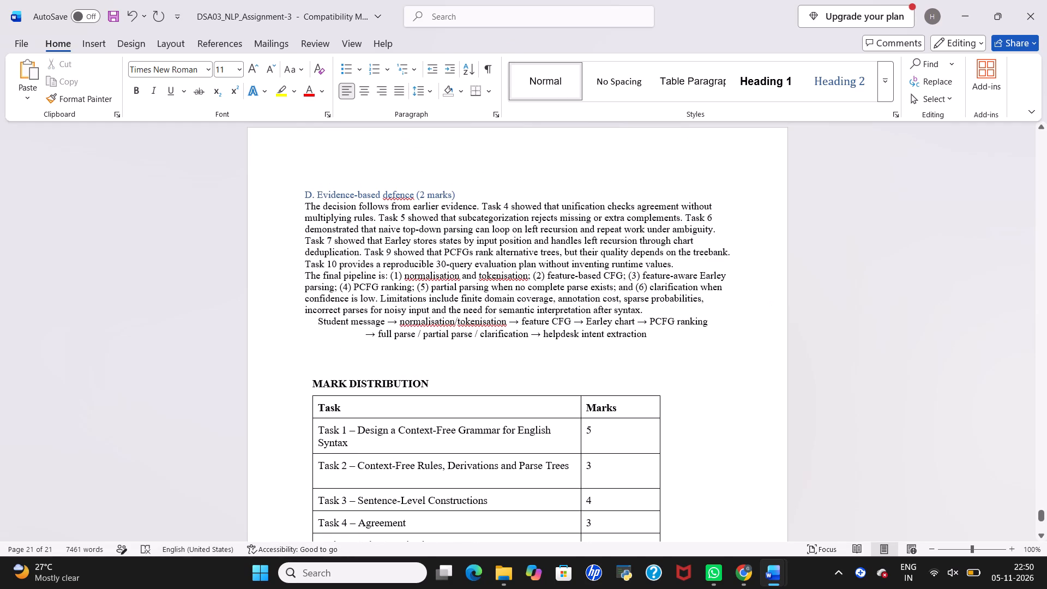
click(595, 244)
Review heading sizes, spacing and table layout backwards through the document from Task 12 to Task 2.
scroll(482, 271, up, 8)
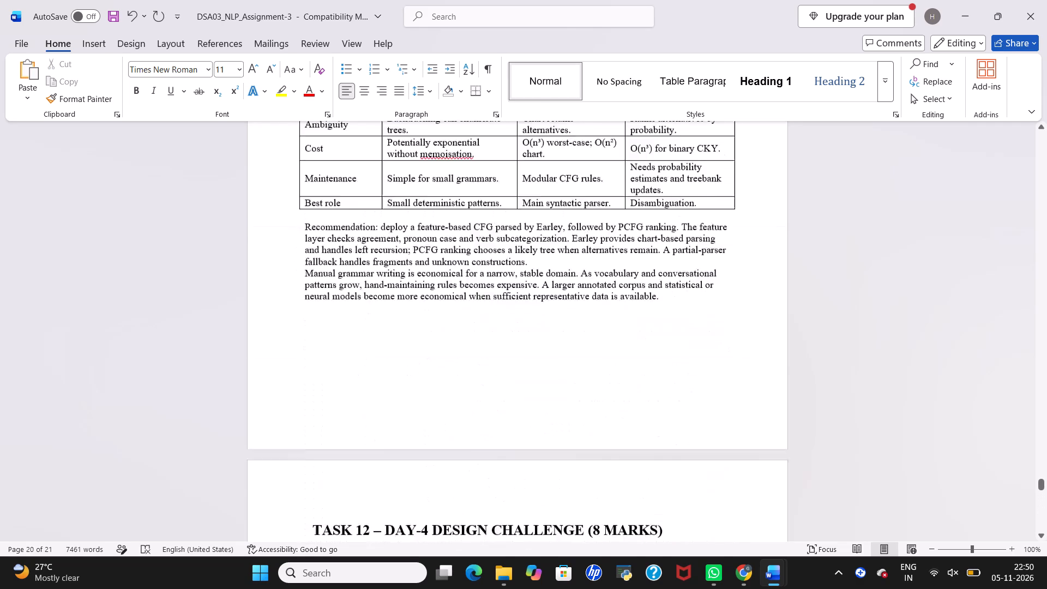
scroll(482, 271, up, 1)
scroll(482, 271, down, 3)
scroll(482, 271, up, 2)
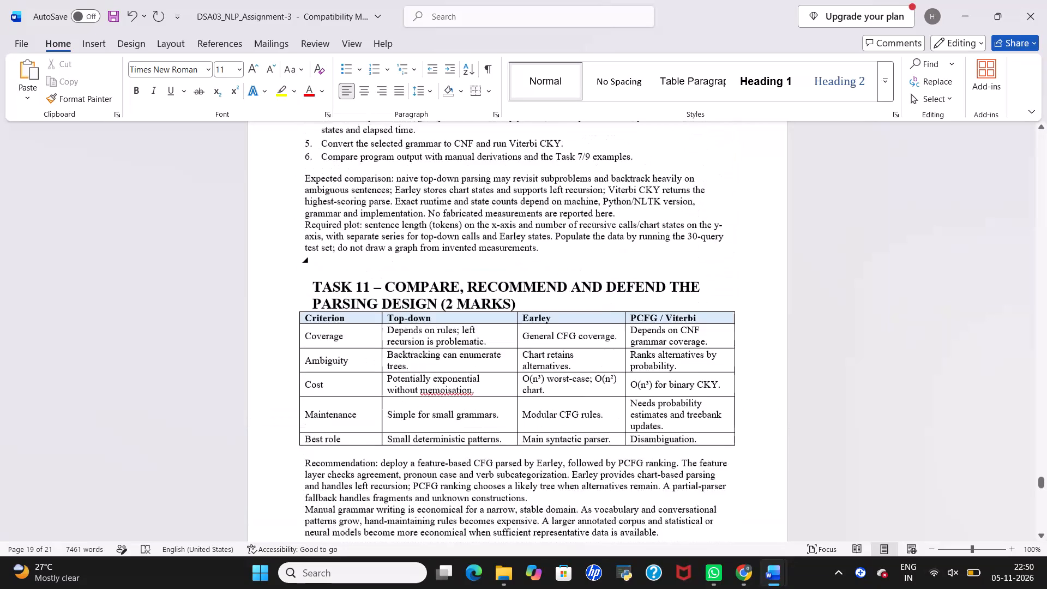
scroll(482, 271, up, 7)
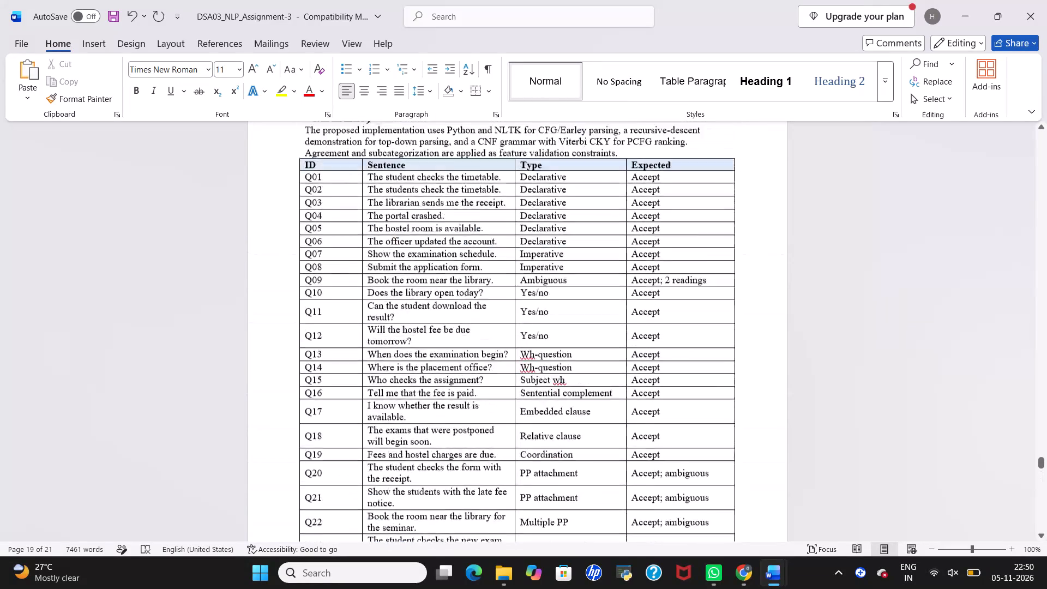
scroll(482, 271, up, 5)
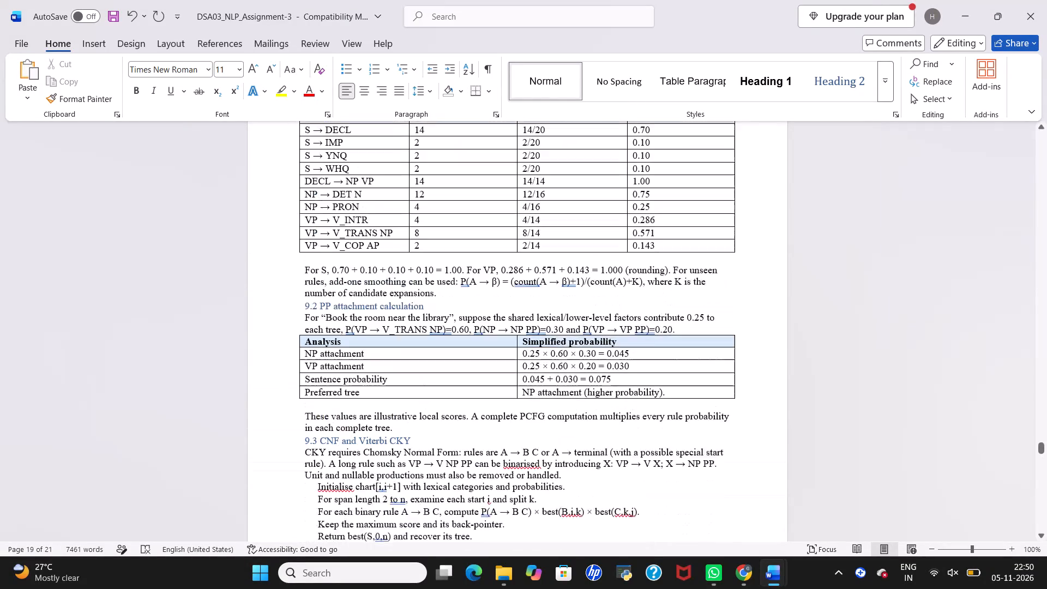
scroll(482, 271, up, 7)
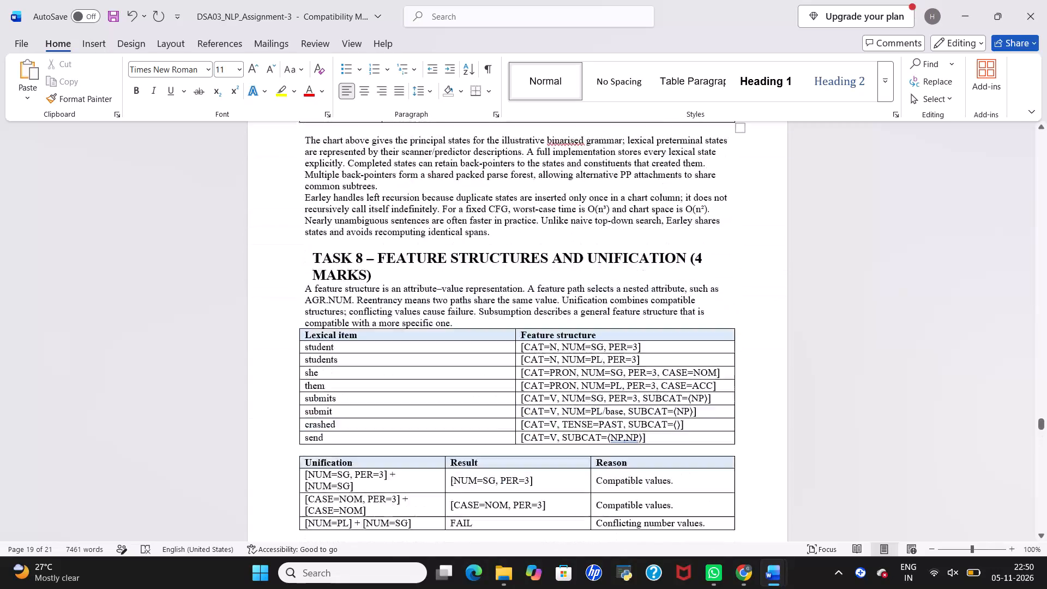
scroll(482, 271, up, 5)
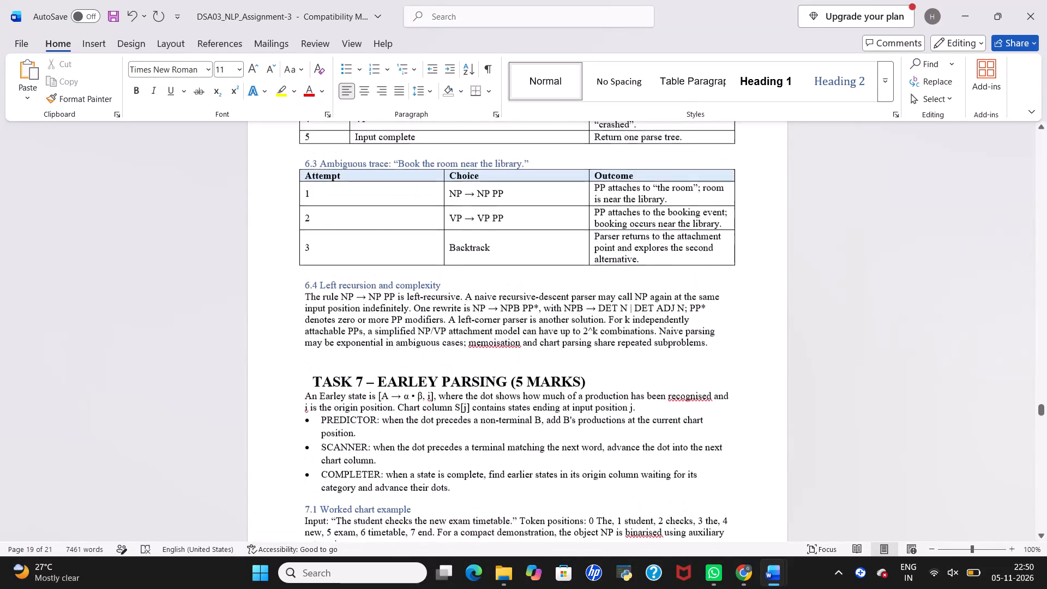
scroll(482, 271, up, 6)
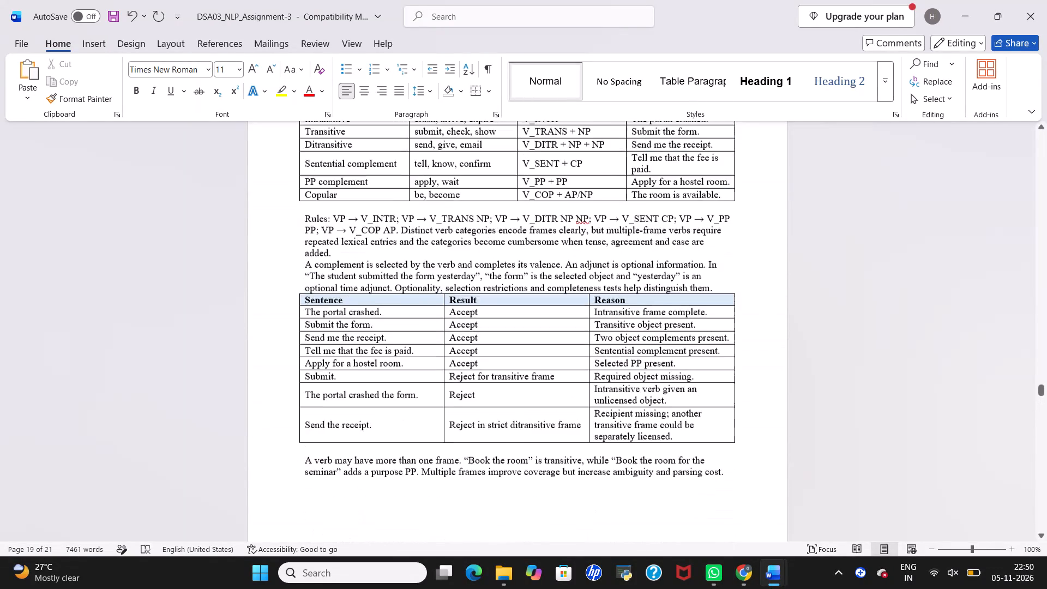
scroll(482, 271, up, 5)
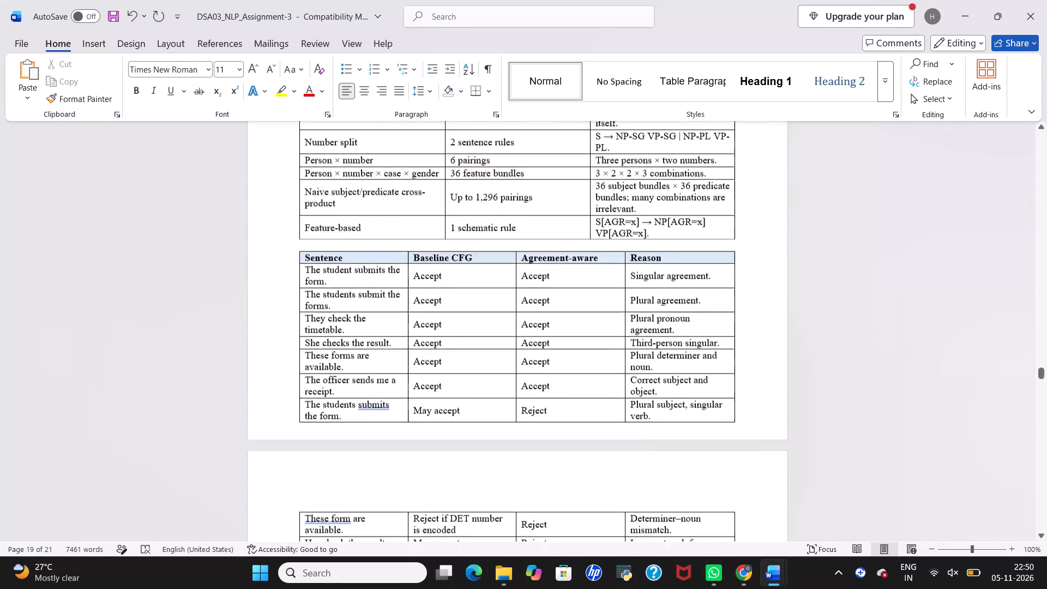
scroll(482, 271, up, 2)
click(410, 411)
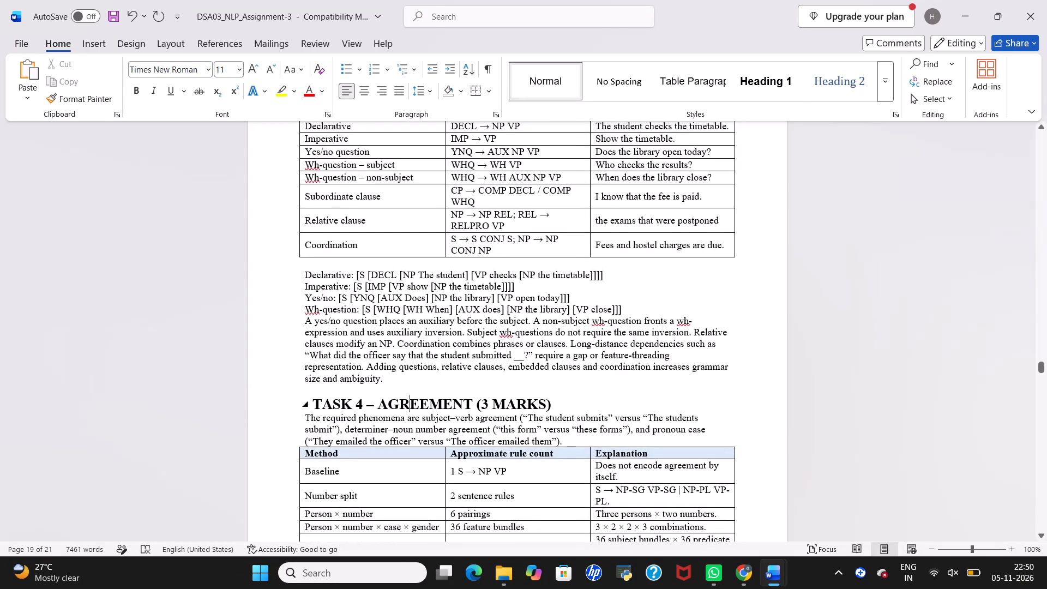
scroll(533, 279, up, 4)
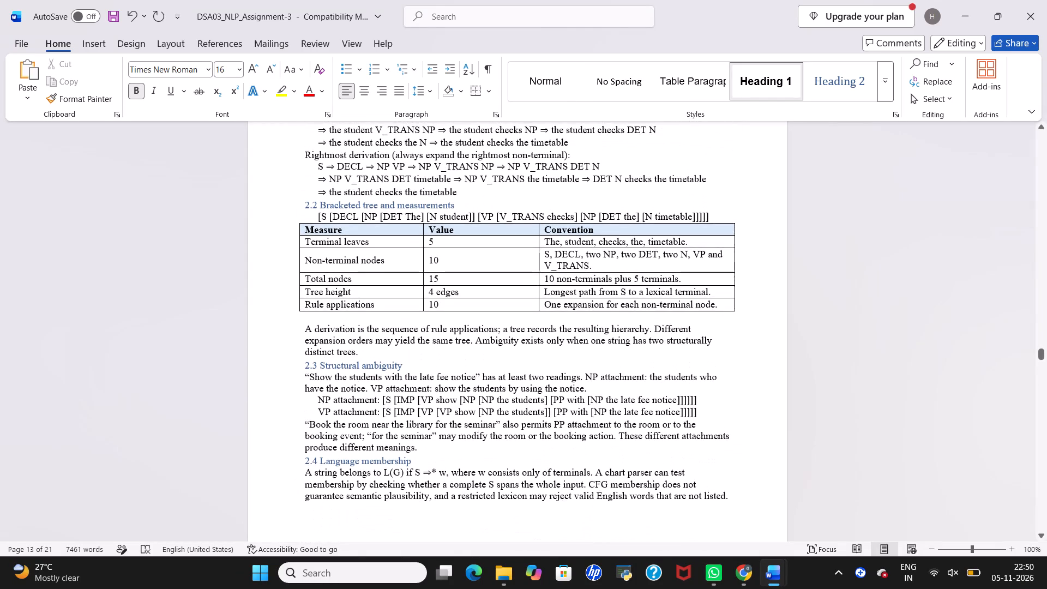
scroll(458, 423, down, 2)
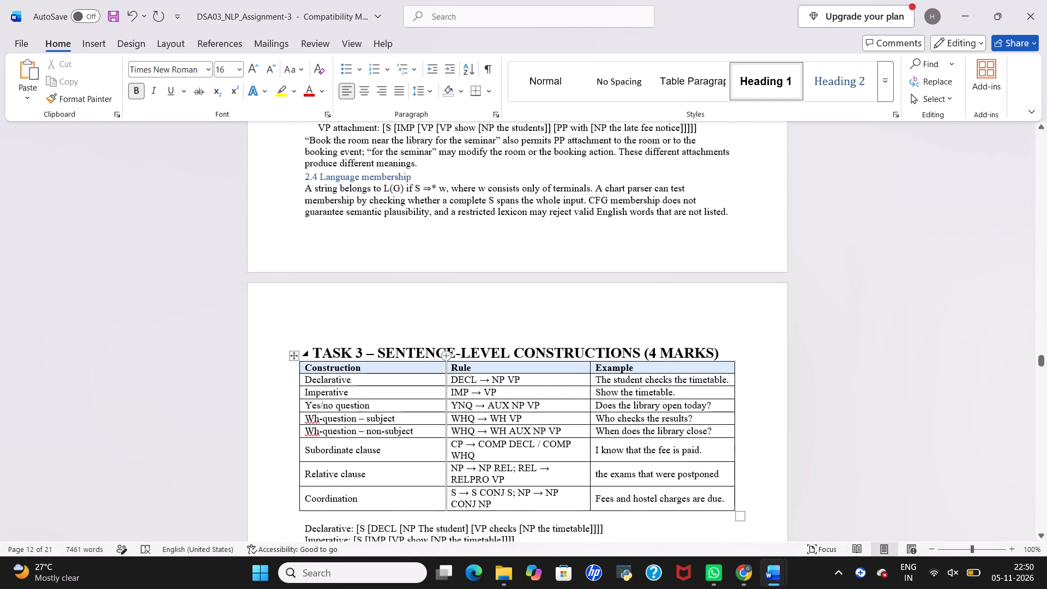
click(445, 349)
click(432, 350)
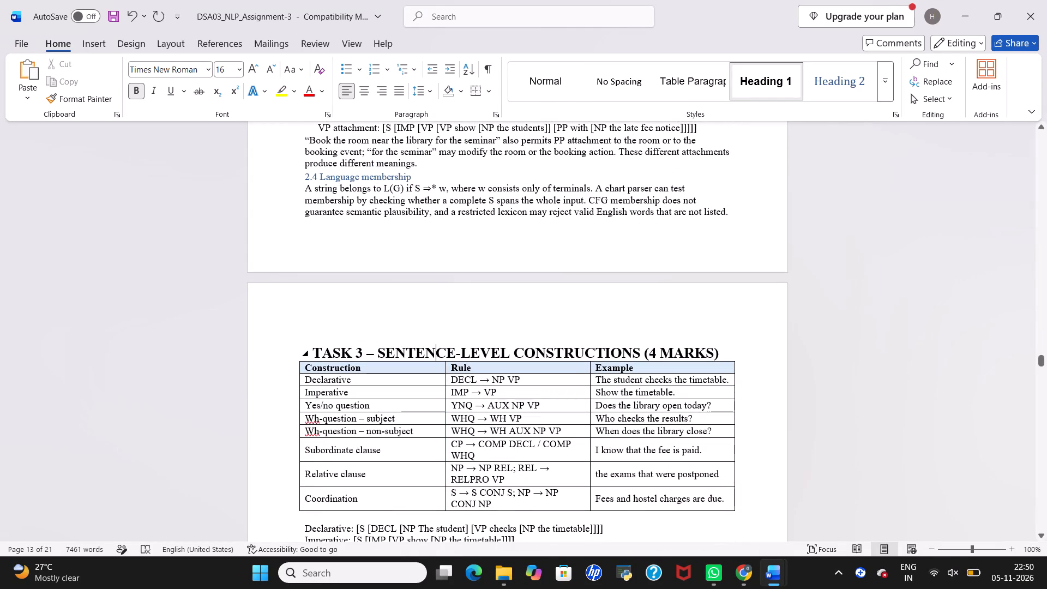
scroll(553, 277, up, 5)
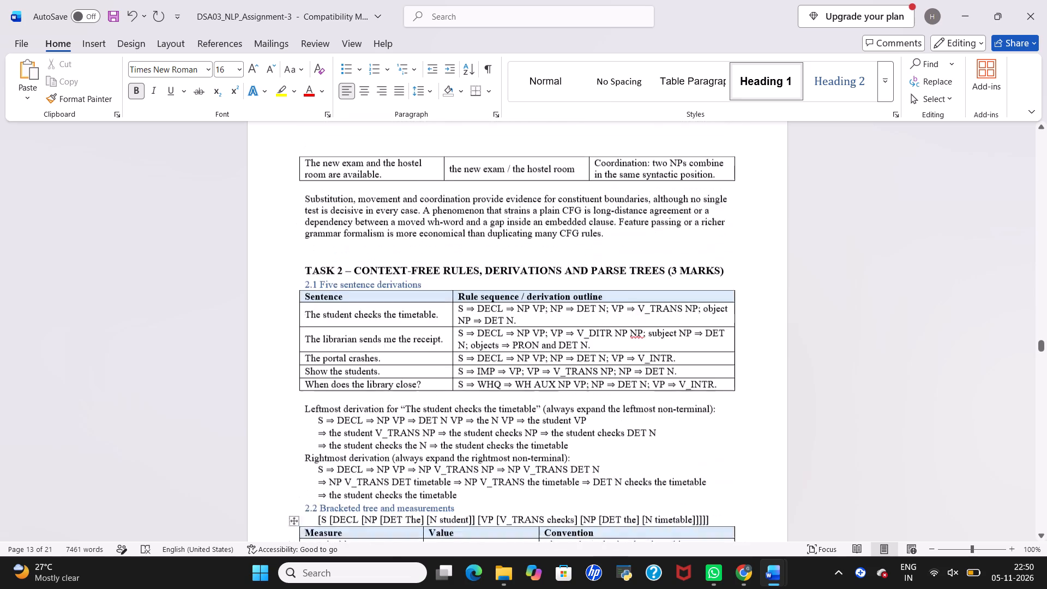
Set the Task 2 – Context-Free Rules, Derivations and Parse Trees heading to font size 16.
scroll(553, 277, up, 1)
click(483, 321)
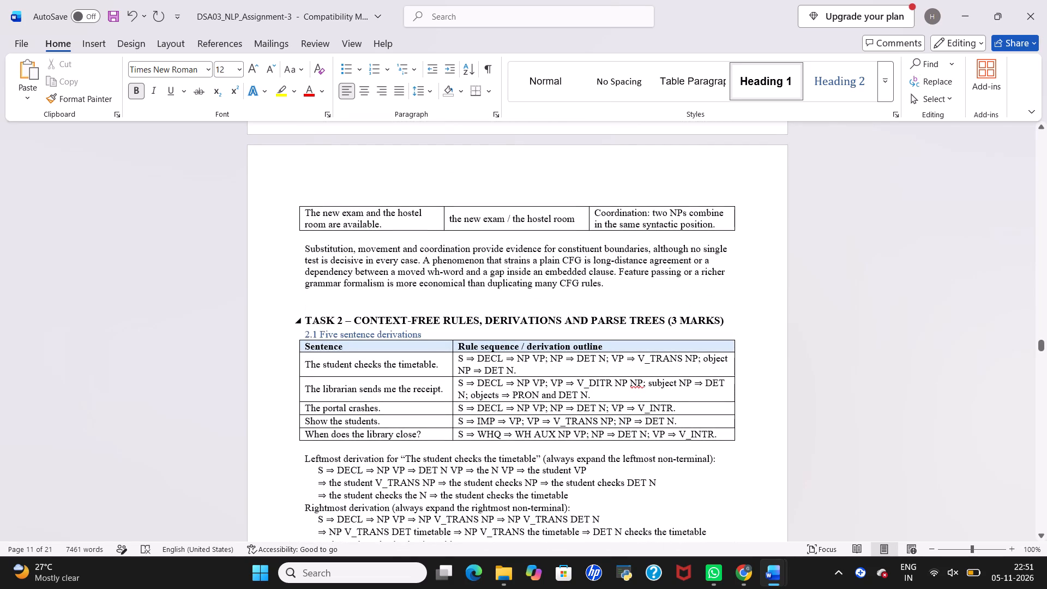
drag(303, 320, 507, 310)
drag(507, 310, 738, 318)
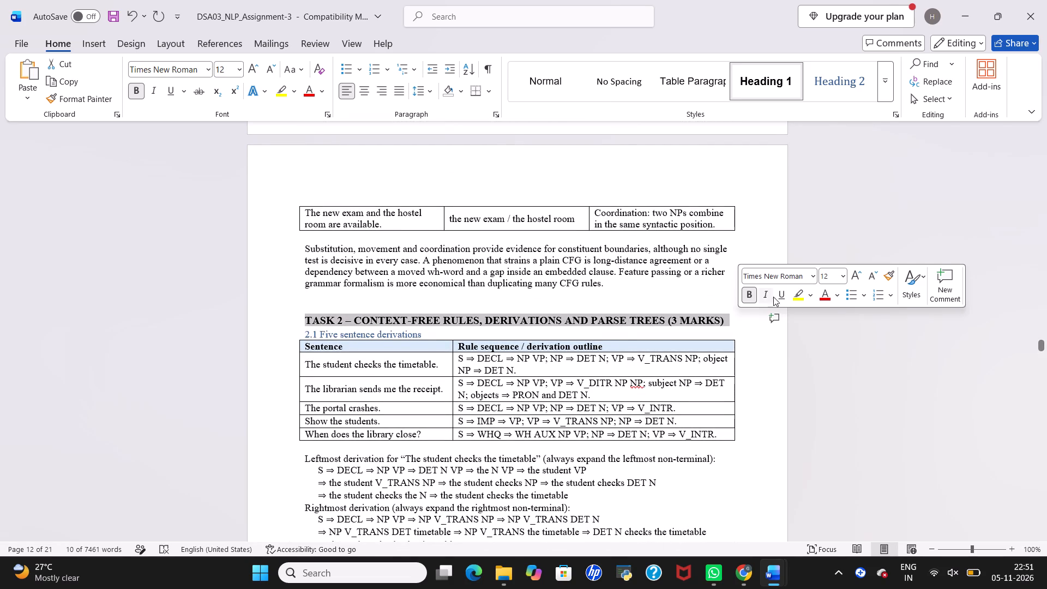
click(832, 277)
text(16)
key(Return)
click(580, 372)
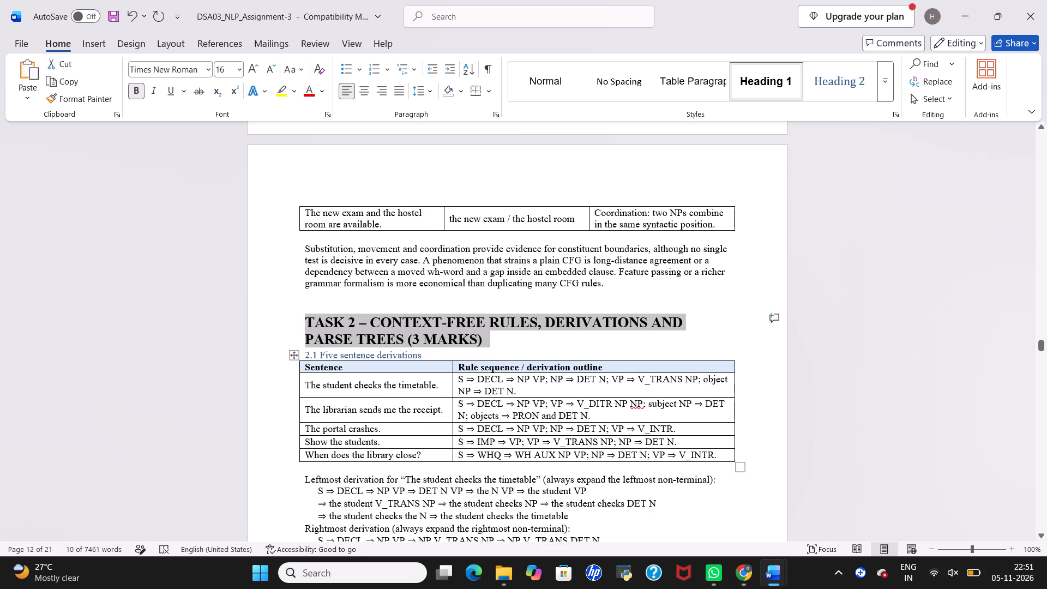
scroll(580, 372, down, 1)
click(516, 363)
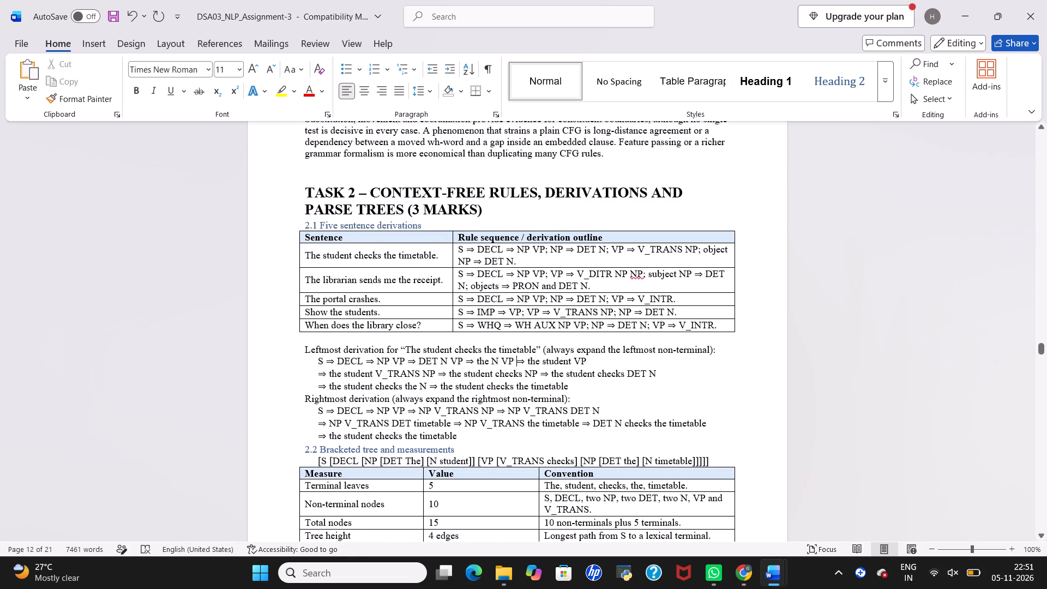
Set the Task 1 – Design a Context-Free Grammar for English Syntax answer heading to font size 16.
click(538, 308)
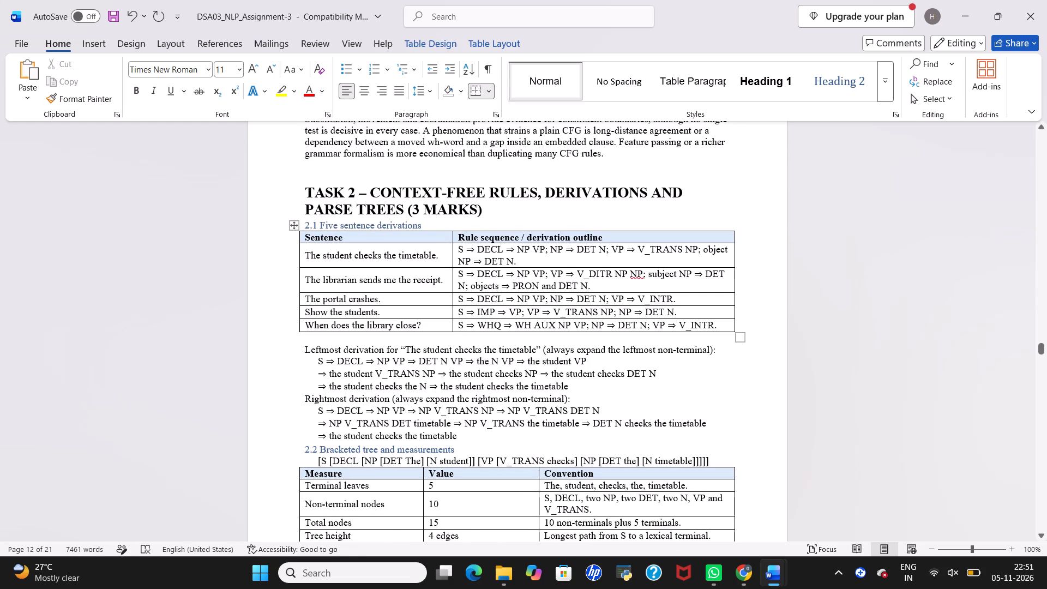
scroll(495, 258, up, 6)
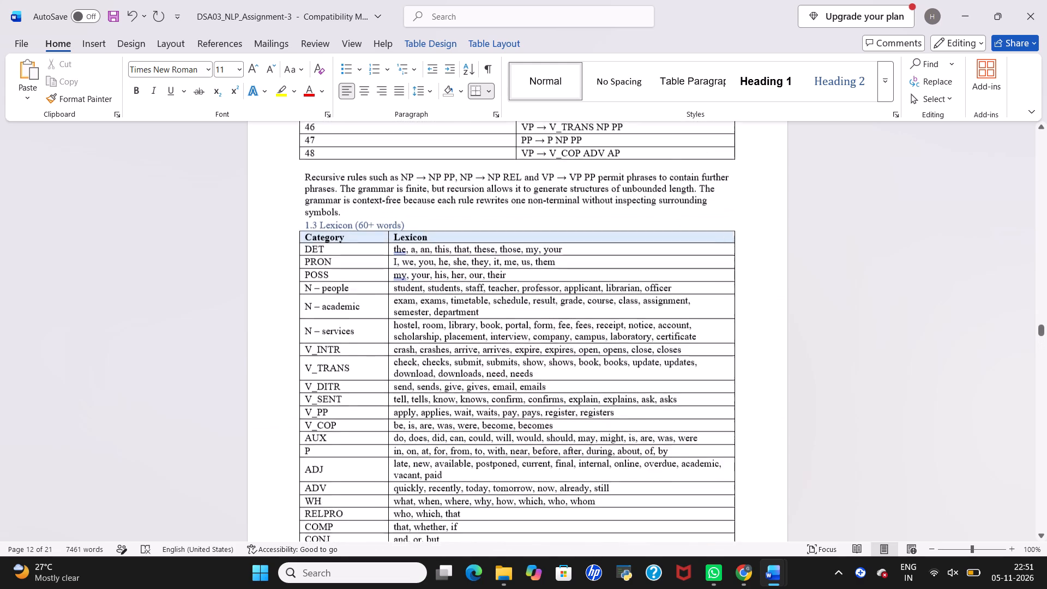
scroll(495, 258, up, 6)
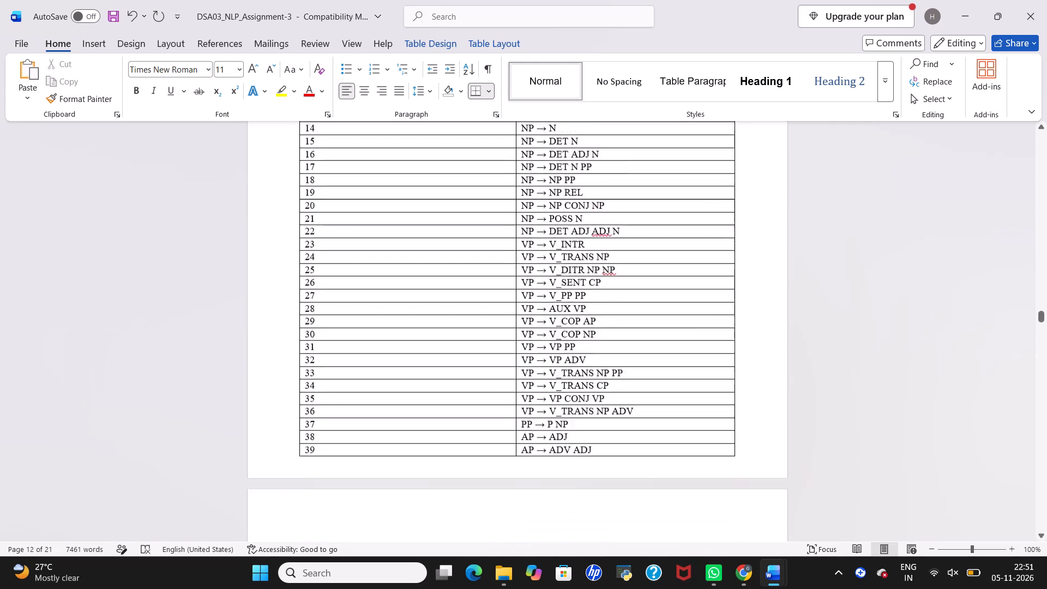
scroll(495, 258, up, 3)
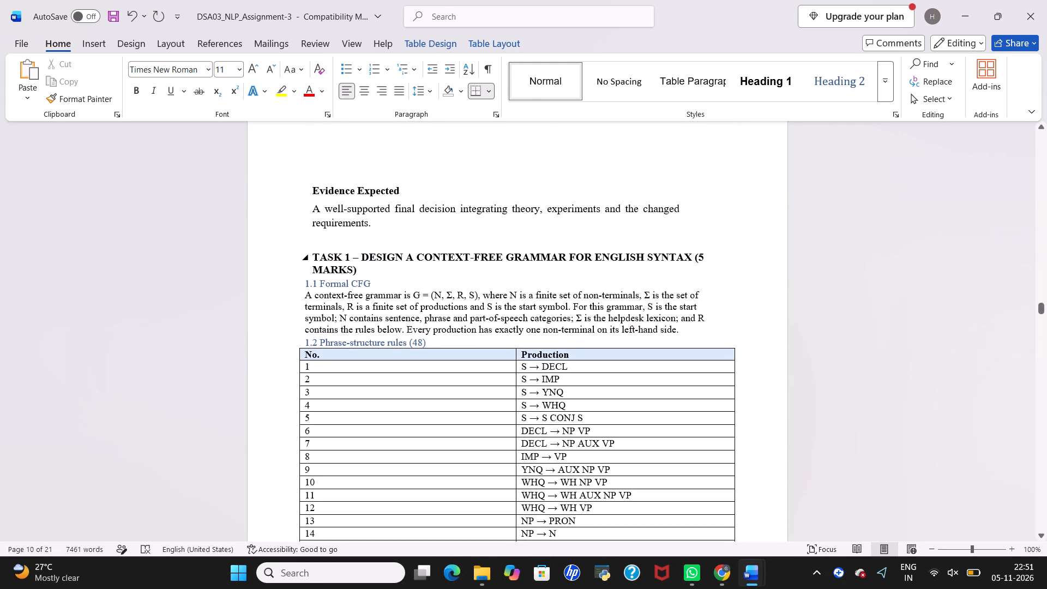
drag(314, 255, 366, 269)
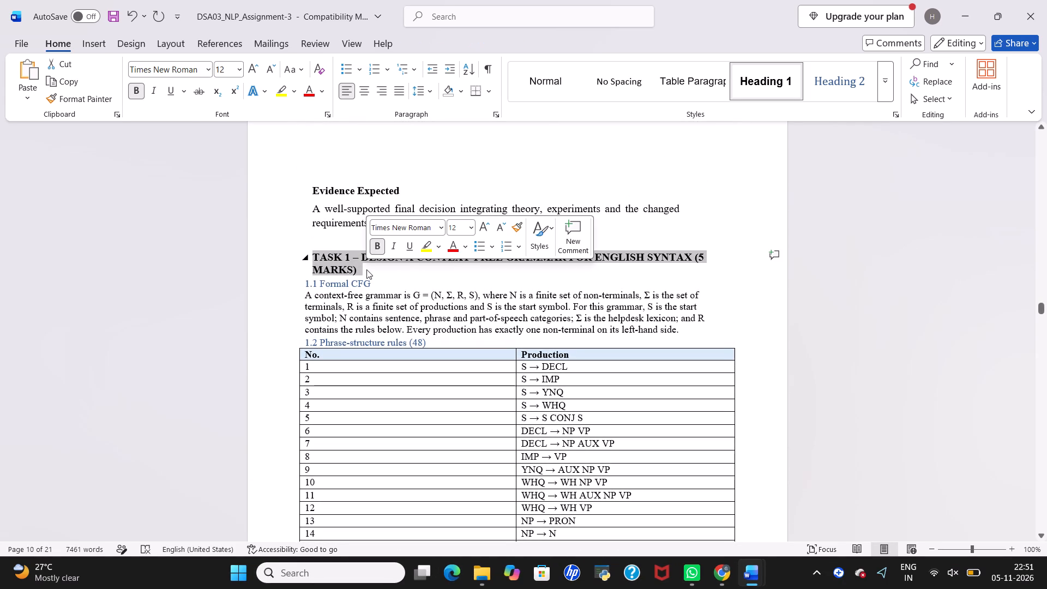
click(454, 228)
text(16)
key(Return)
click(409, 310)
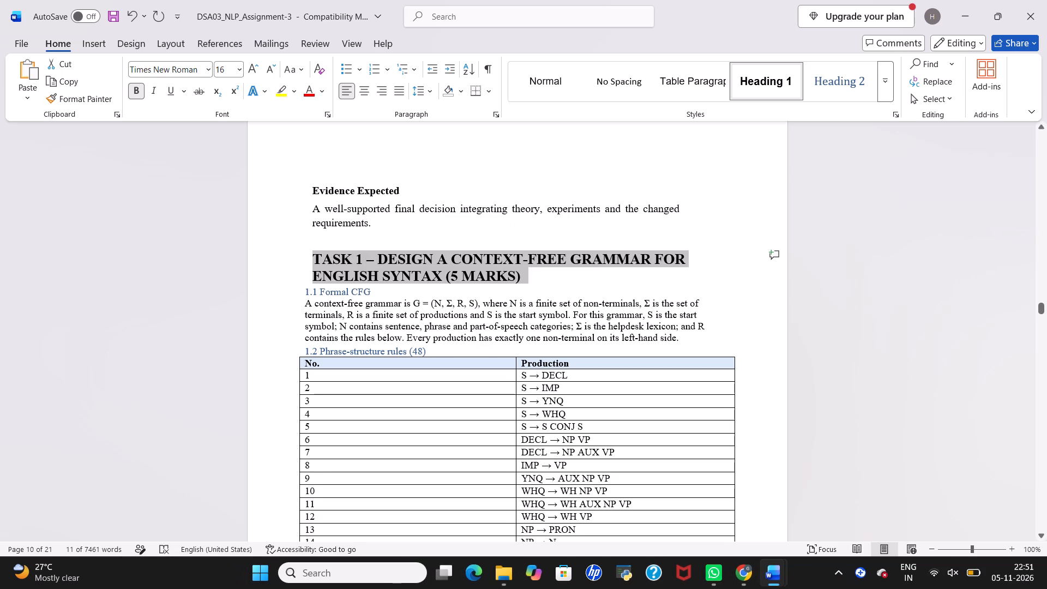
click(646, 430)
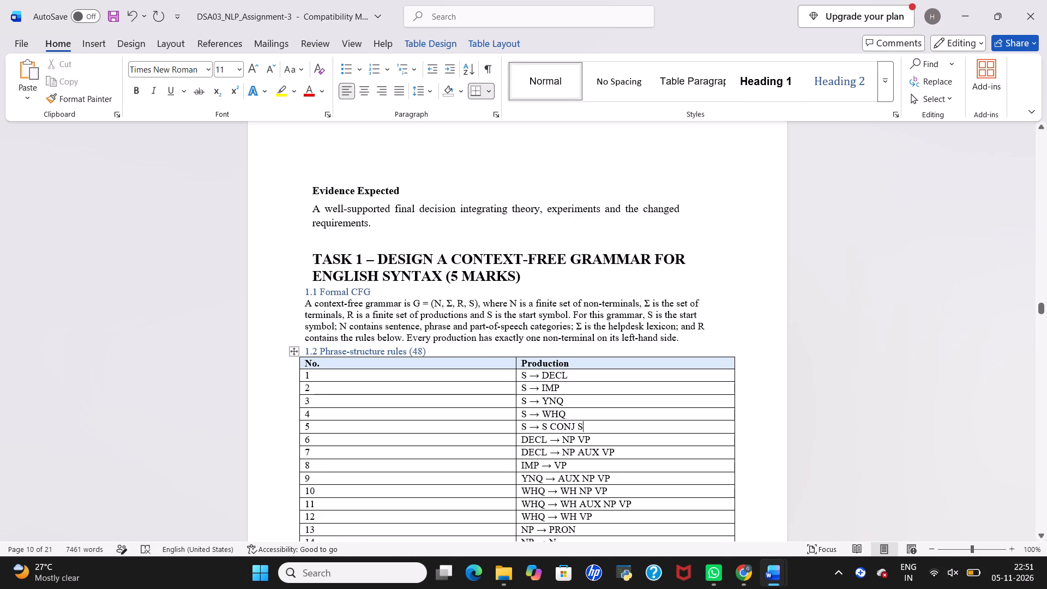
Review heading sizes and table layout in the answer section from Task 1 through Task 9.
scroll(529, 438, down, 7)
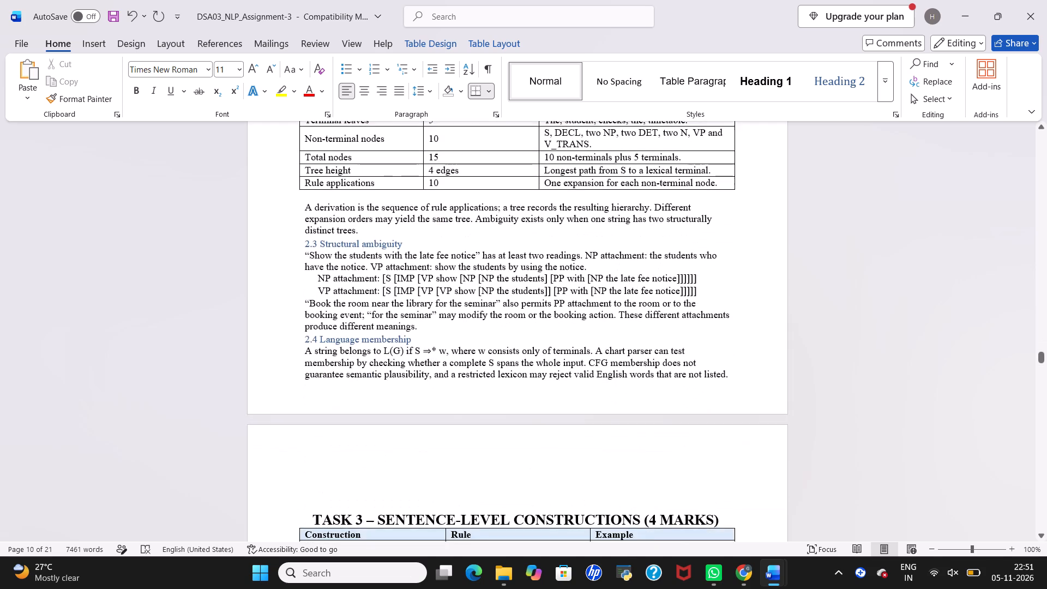
scroll(529, 438, down, 7)
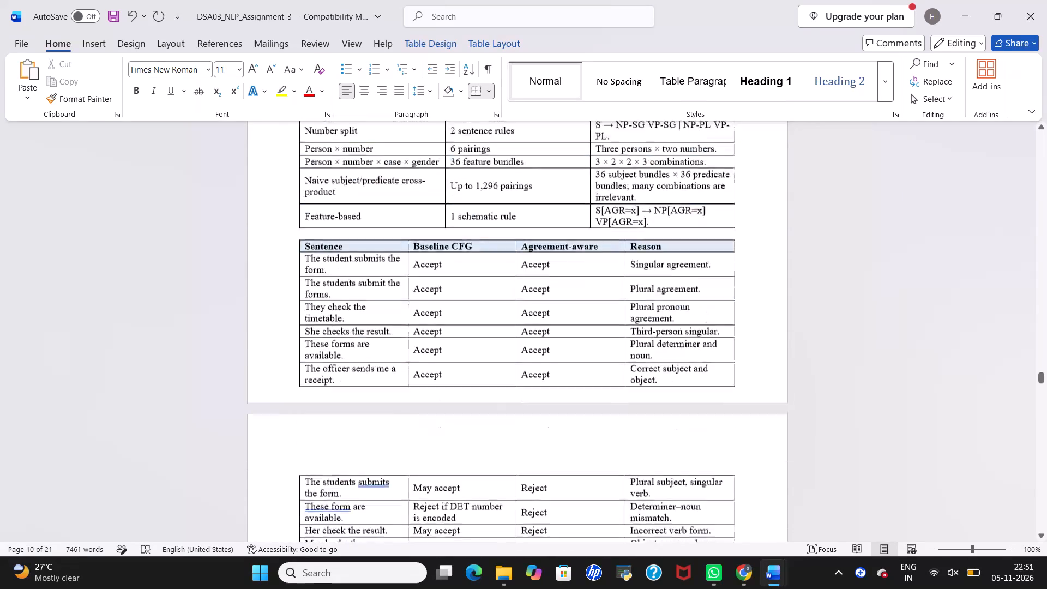
scroll(529, 438, down, 6)
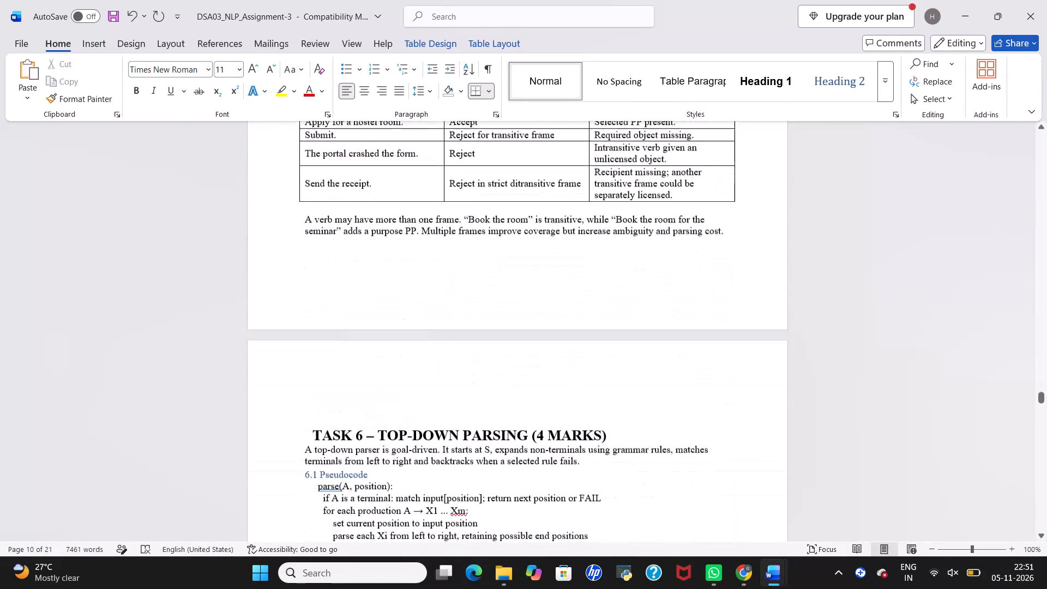
scroll(529, 438, down, 6)
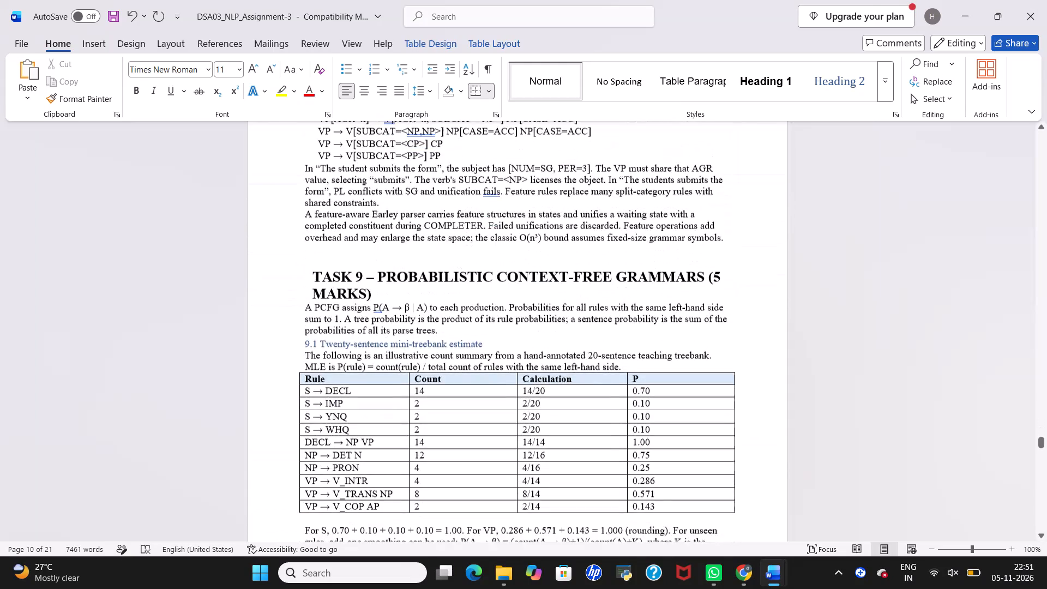
Review the assignment from the title page through the task questions to the Task 1 answer heading, checking layout and heading consistency.
scroll(529, 438, up, 20)
scroll(529, 438, up, 20)
scroll(529, 438, up, 11)
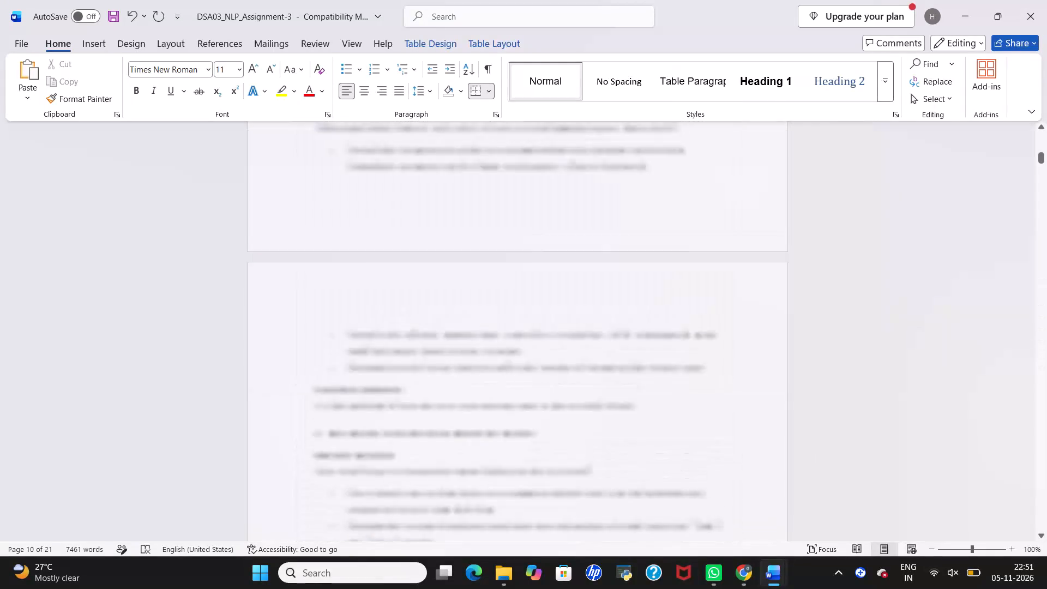
scroll(529, 438, up, 10)
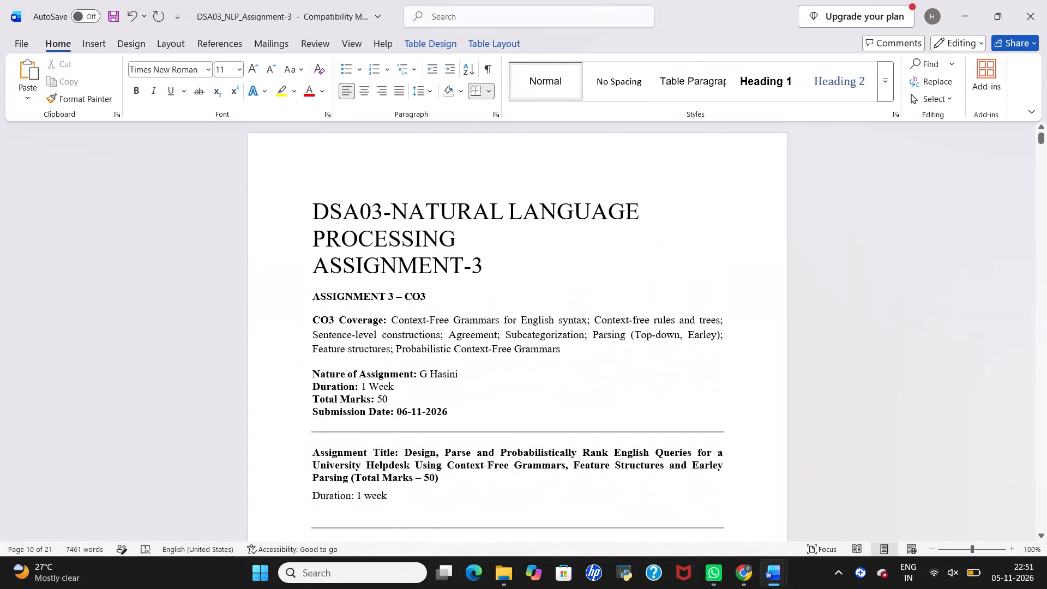
scroll(529, 438, down, 4)
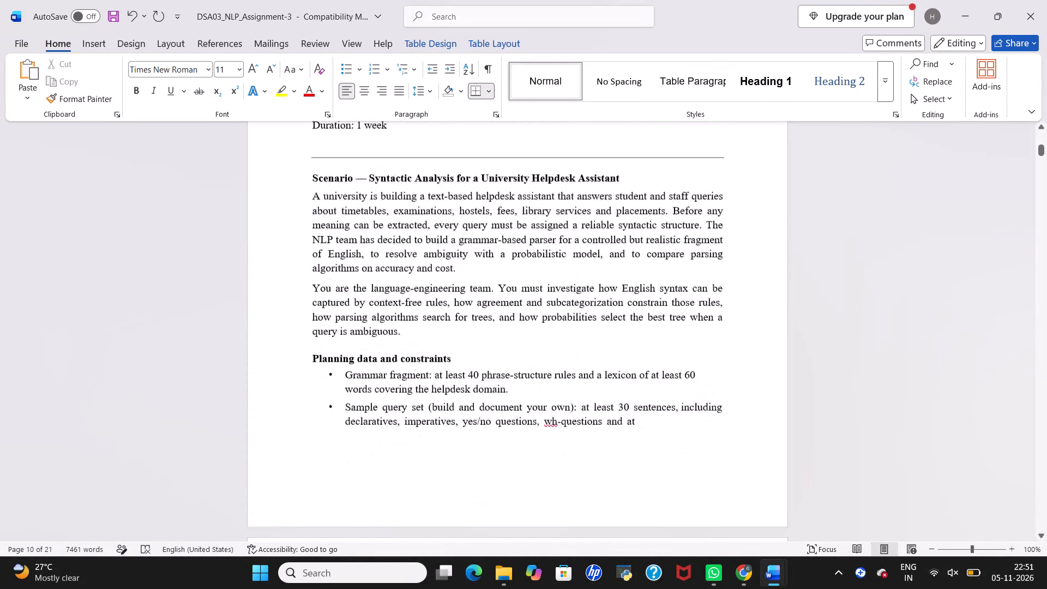
scroll(529, 438, down, 6)
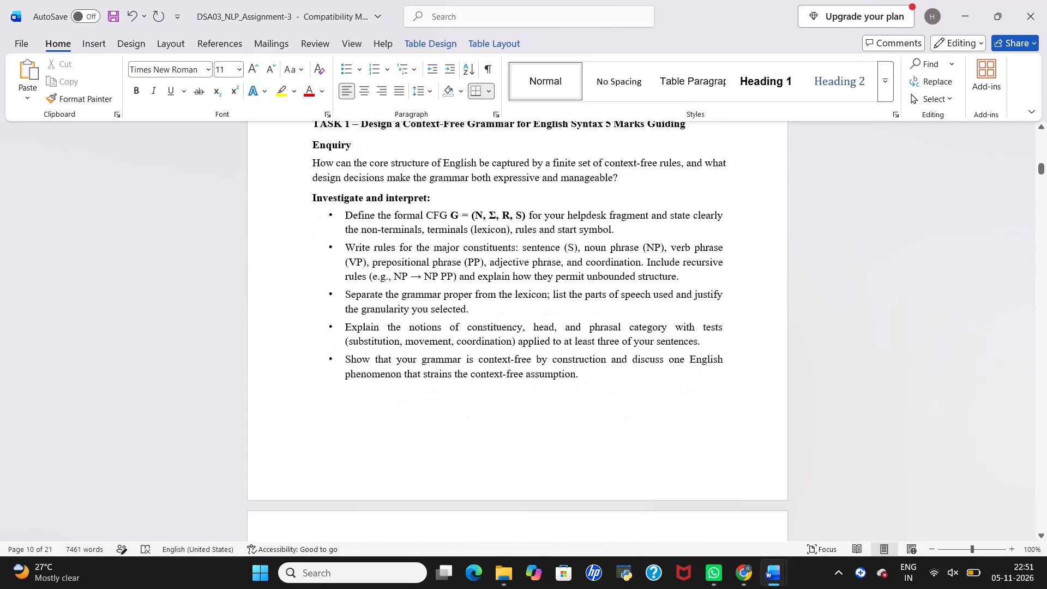
scroll(529, 438, down, 14)
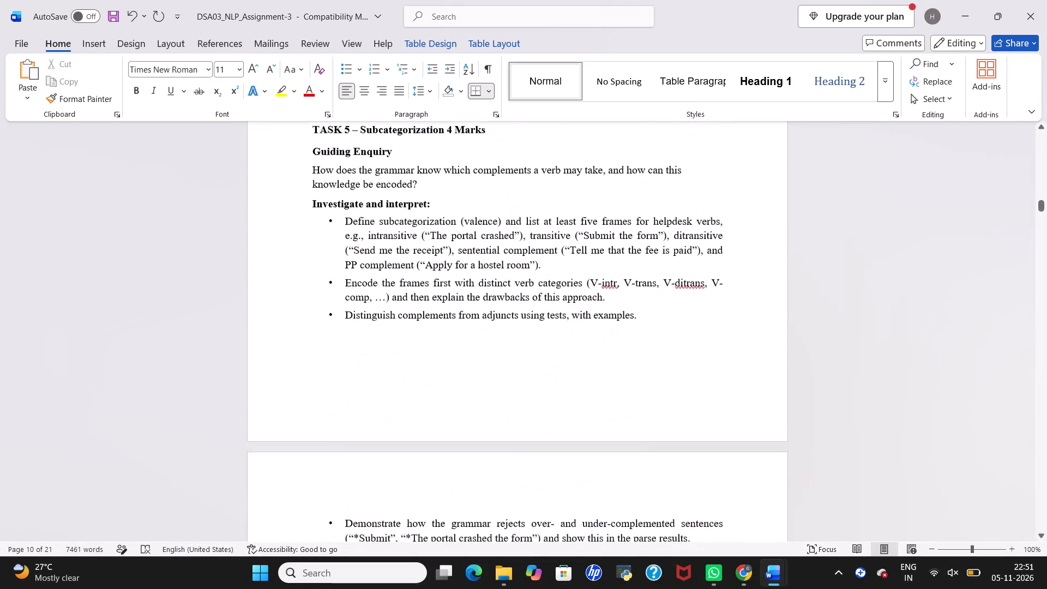
scroll(529, 438, down, 10)
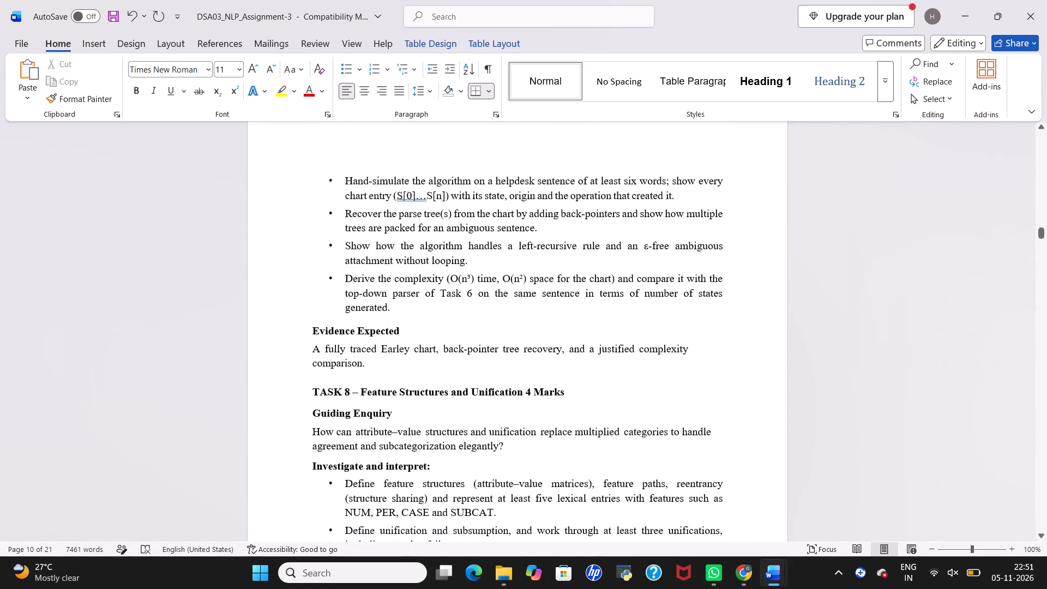
scroll(529, 438, down, 1)
scroll(529, 438, up, 4)
scroll(529, 438, down, 1)
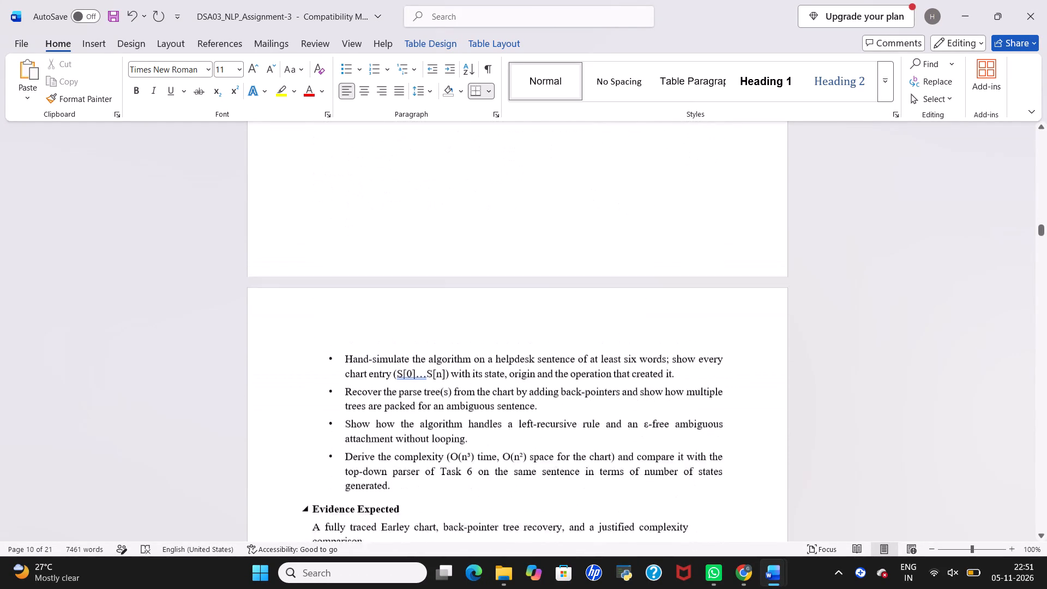
scroll(529, 438, down, 5)
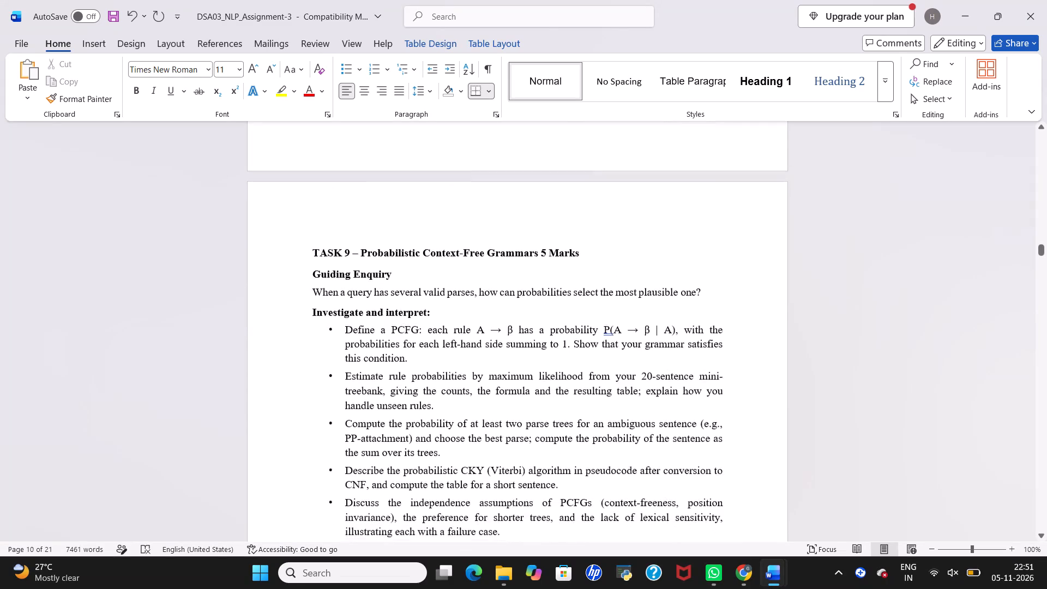
scroll(529, 438, down, 1)
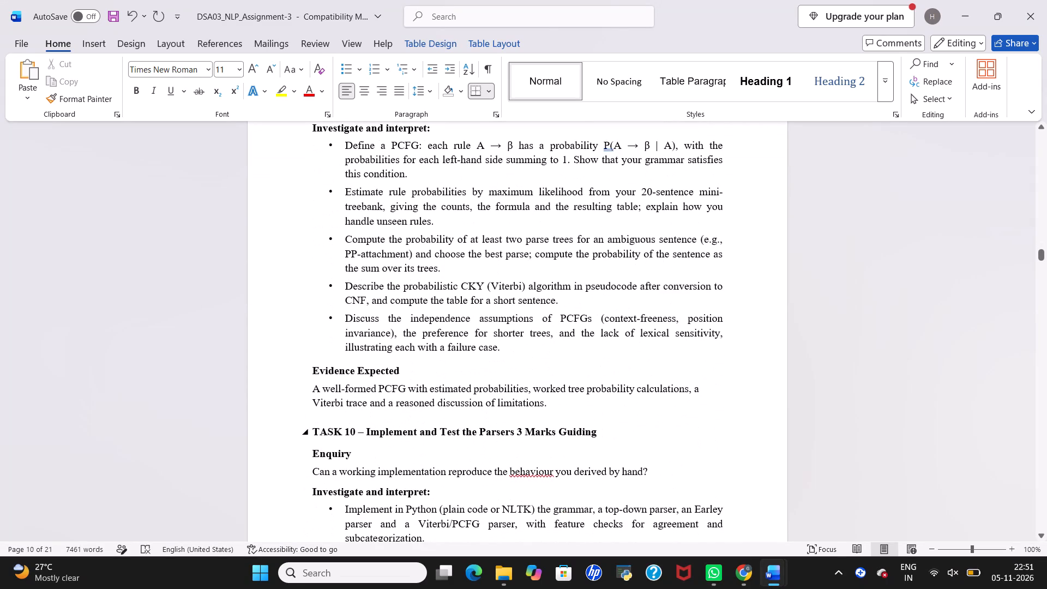
scroll(529, 438, down, 5)
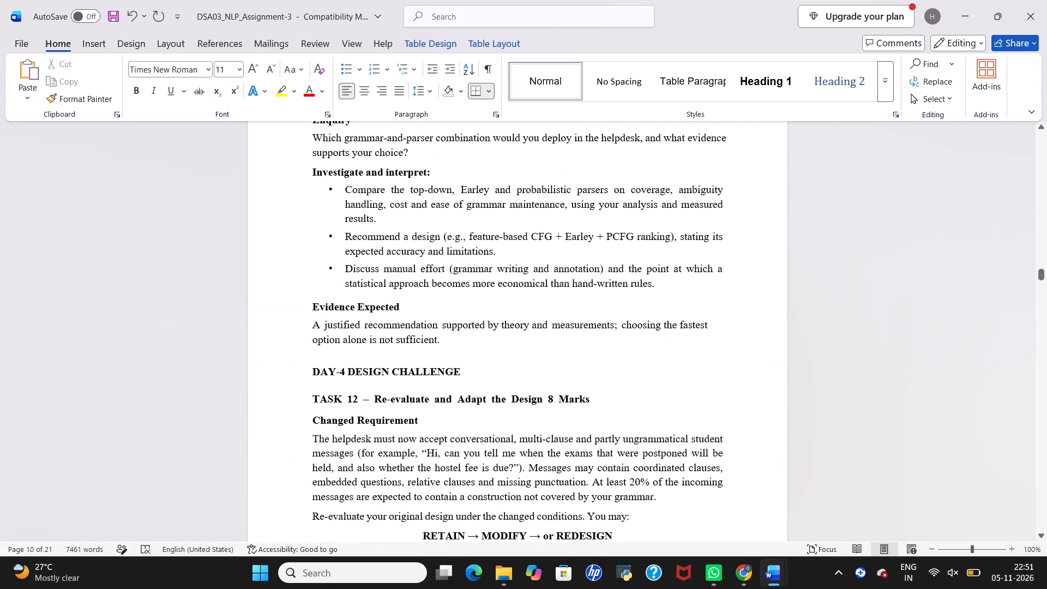
scroll(529, 438, down, 6)
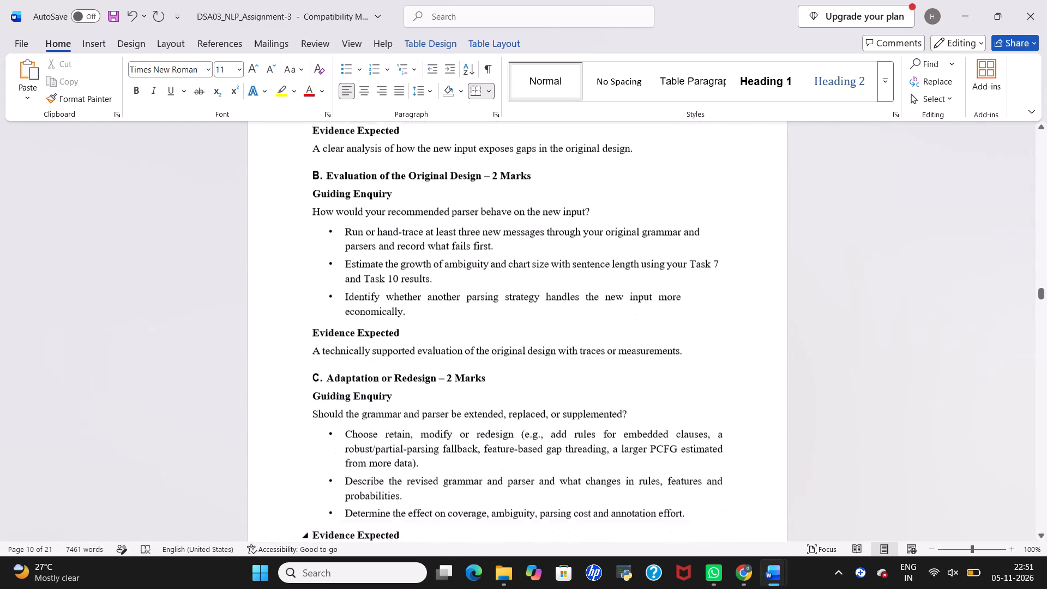
scroll(529, 438, down, 5)
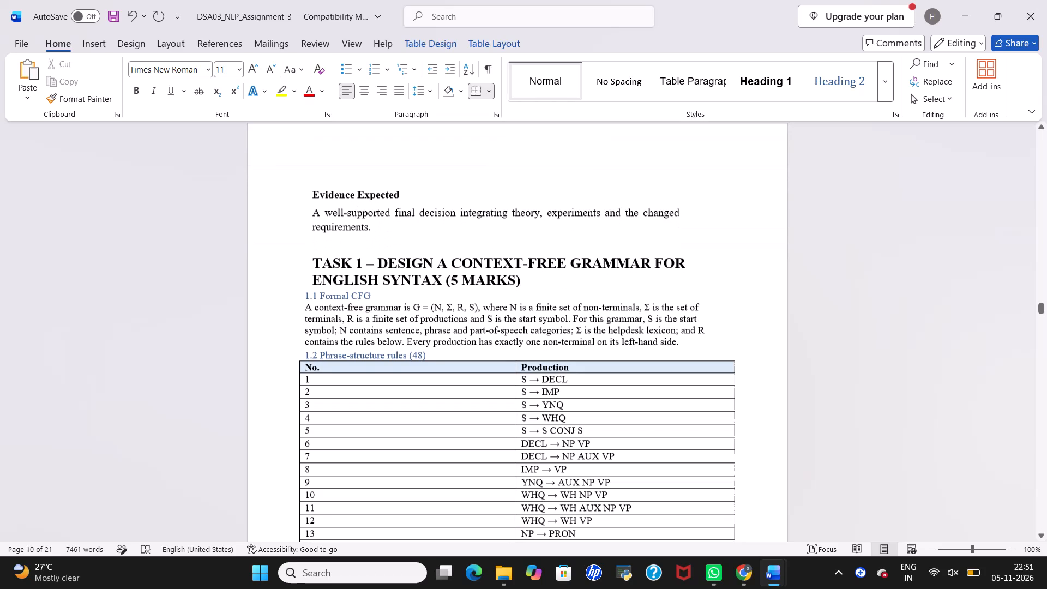
click(433, 300)
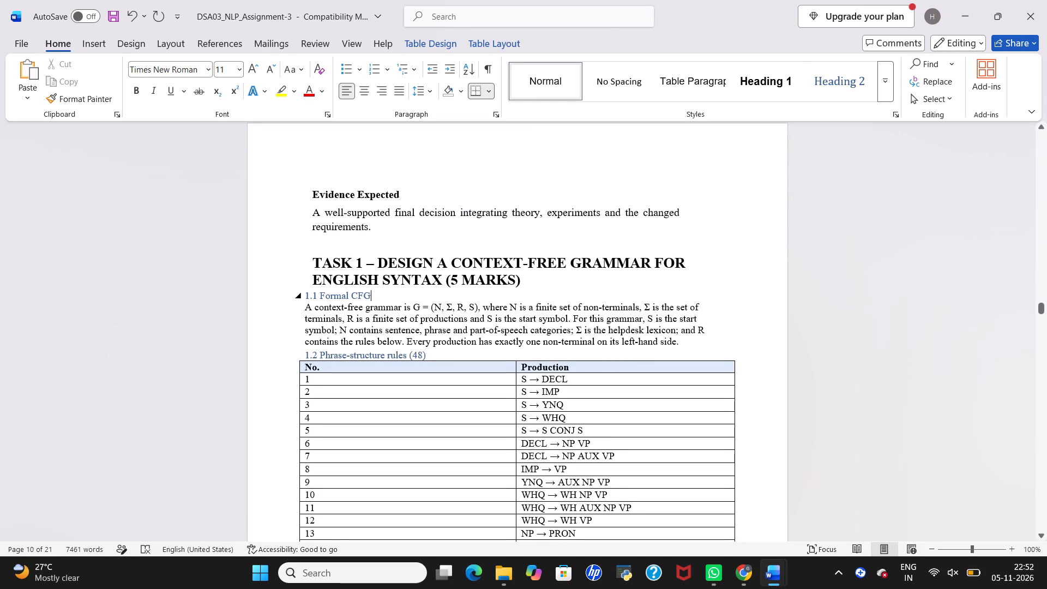
click(317, 266)
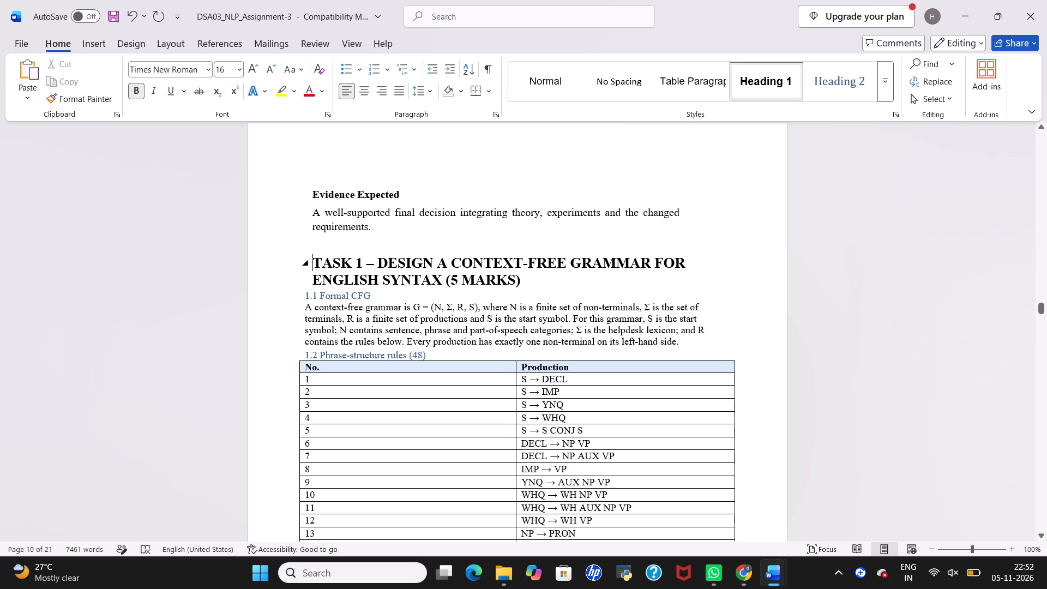
click(333, 265)
Remove the indent and extra blank lines before the Task 3 – Sentence-Level Constructions heading, keeping it on its own line above the table.
scroll(479, 304, down, 5)
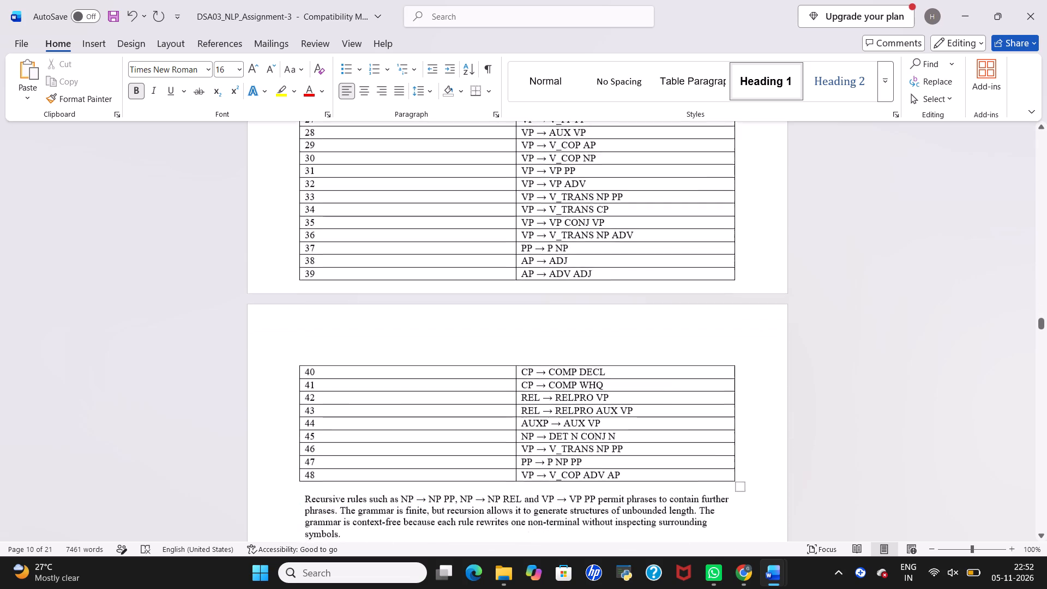
scroll(479, 304, down, 5)
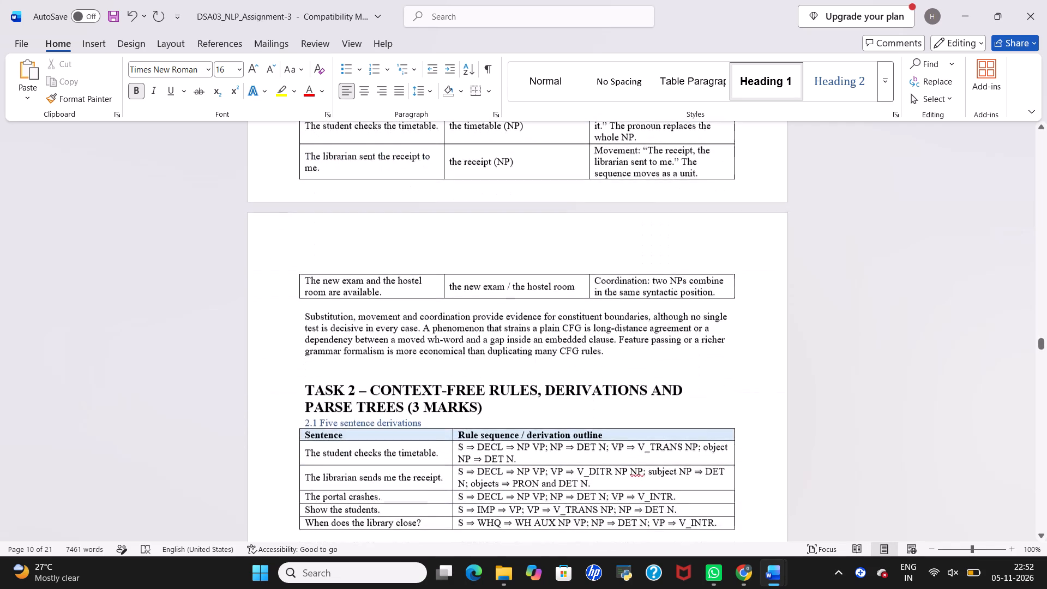
scroll(484, 291, down, 4)
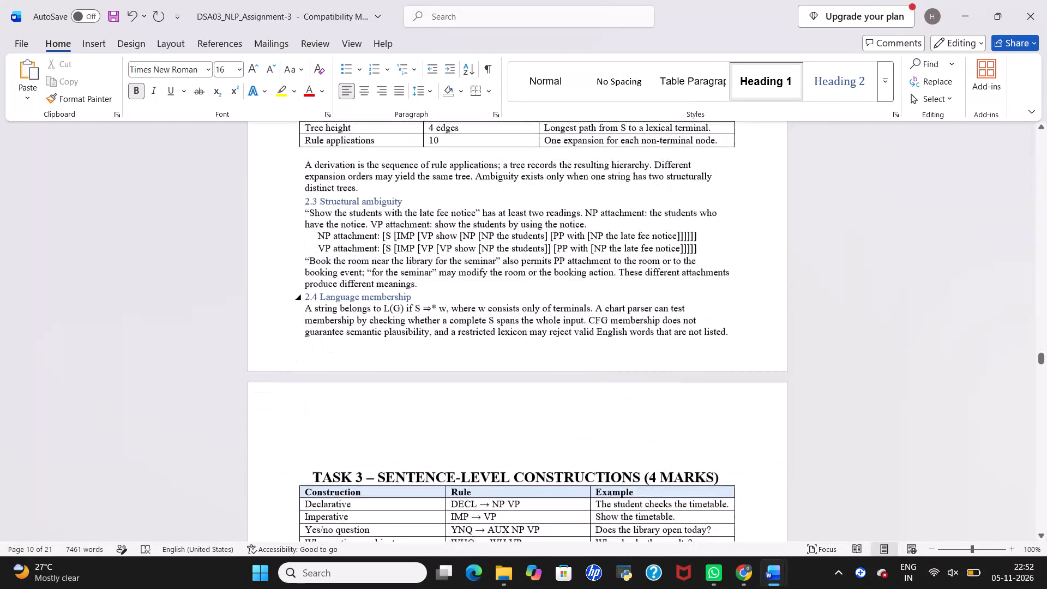
scroll(484, 291, down, 1)
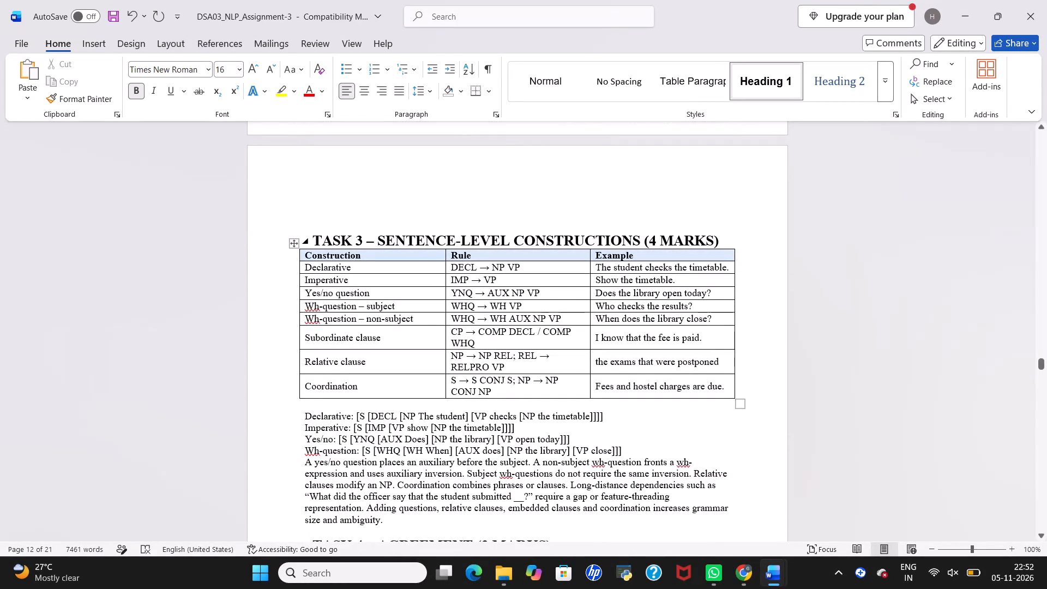
click(313, 243)
key(BackSpace)
key(BackSpace)
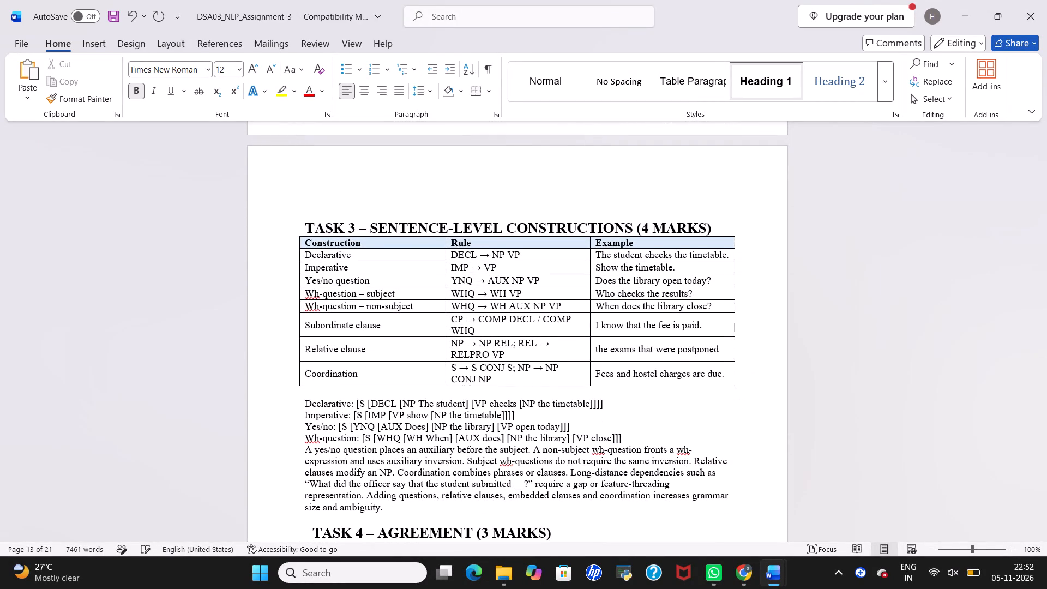
key(BackSpace)
key(BackSpace)
key(Return)
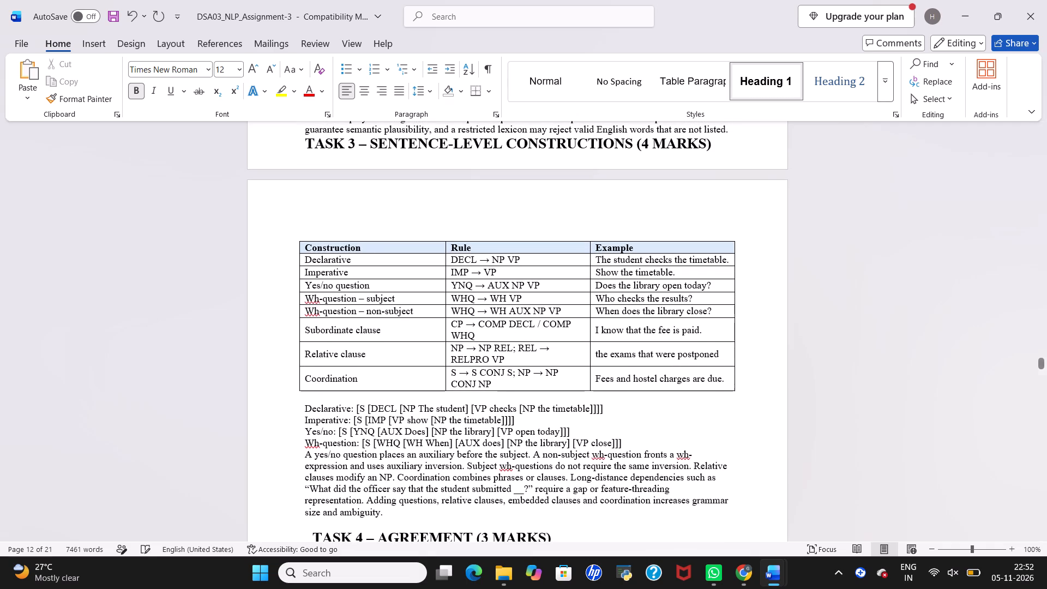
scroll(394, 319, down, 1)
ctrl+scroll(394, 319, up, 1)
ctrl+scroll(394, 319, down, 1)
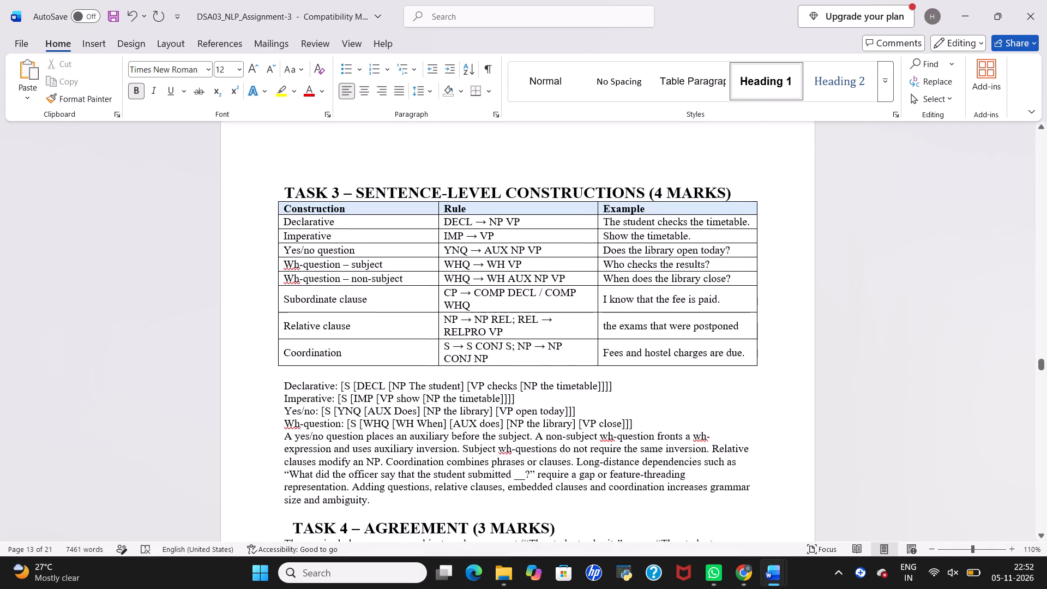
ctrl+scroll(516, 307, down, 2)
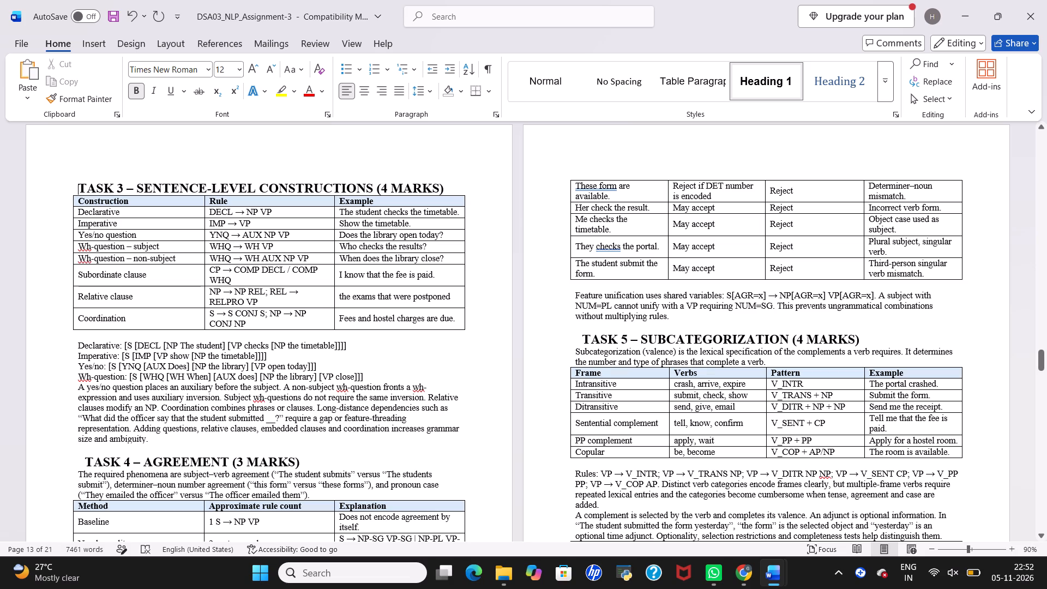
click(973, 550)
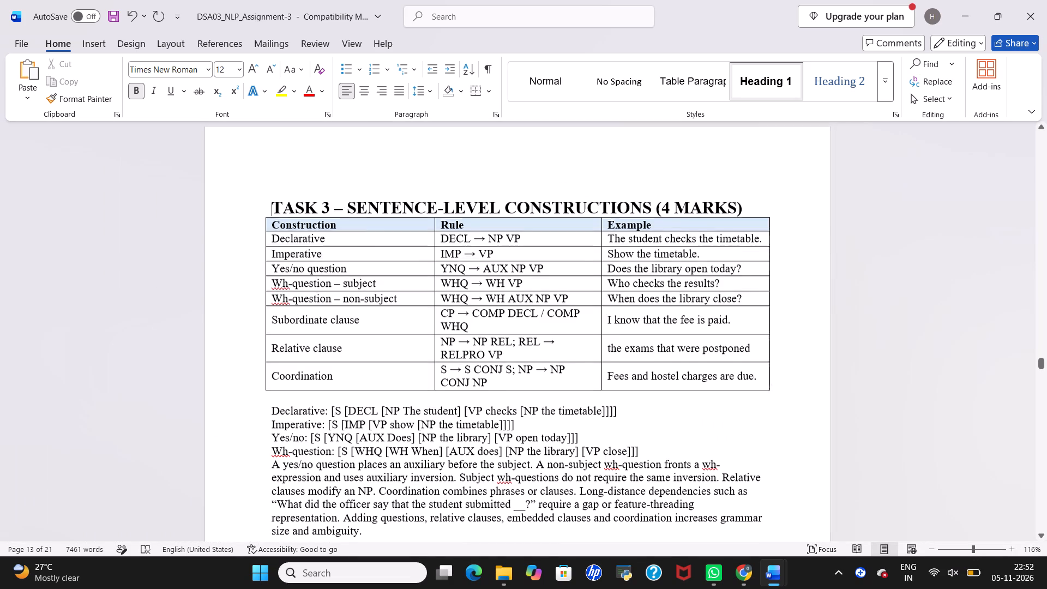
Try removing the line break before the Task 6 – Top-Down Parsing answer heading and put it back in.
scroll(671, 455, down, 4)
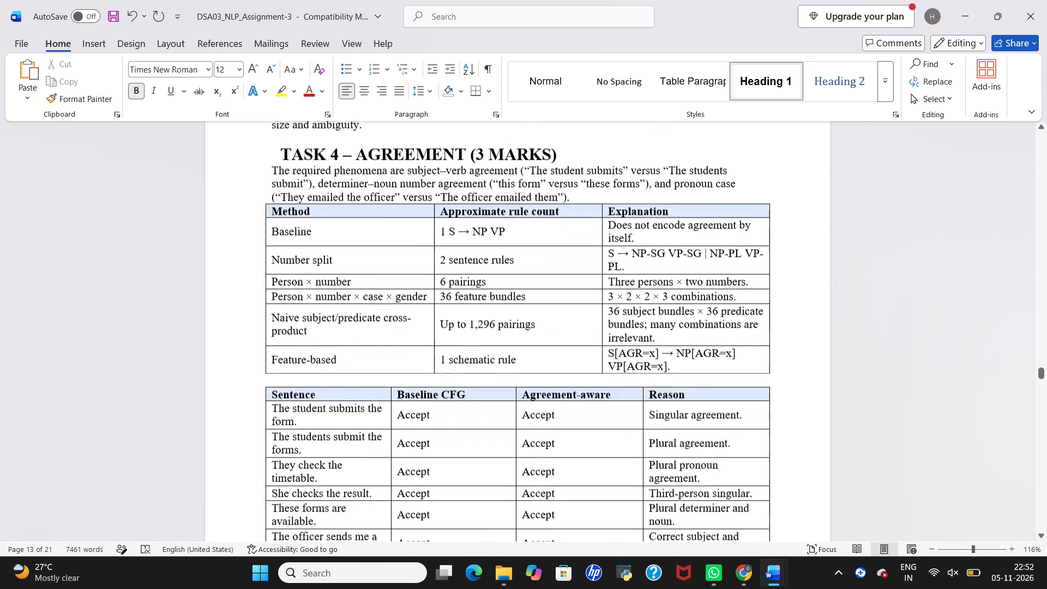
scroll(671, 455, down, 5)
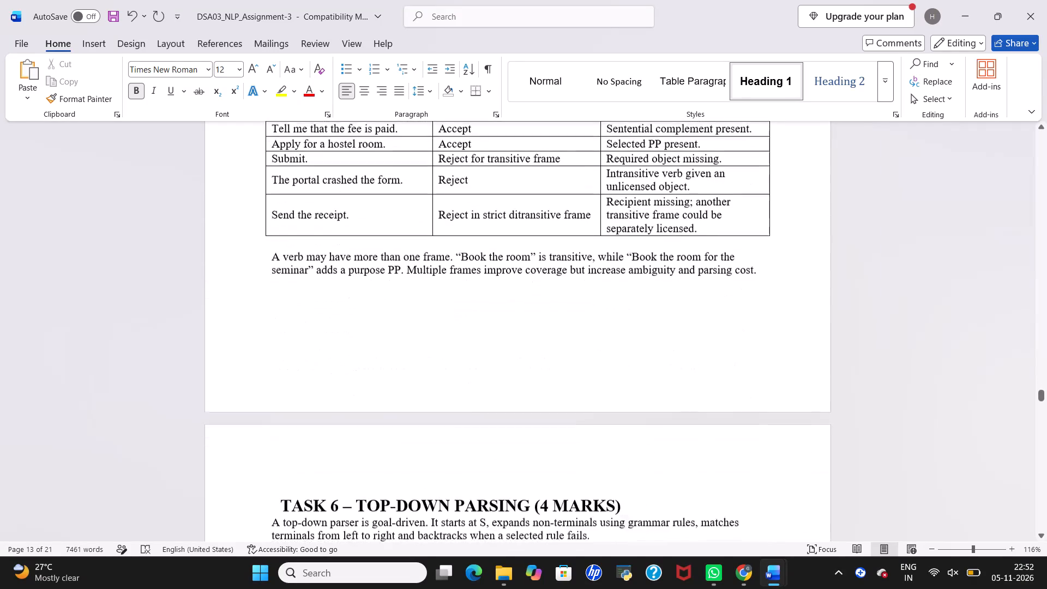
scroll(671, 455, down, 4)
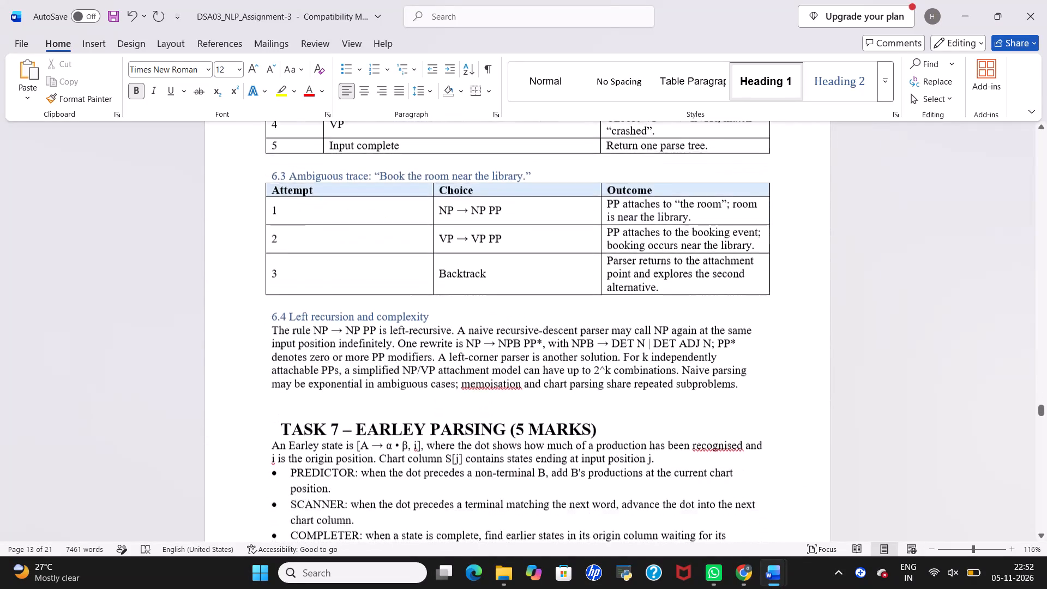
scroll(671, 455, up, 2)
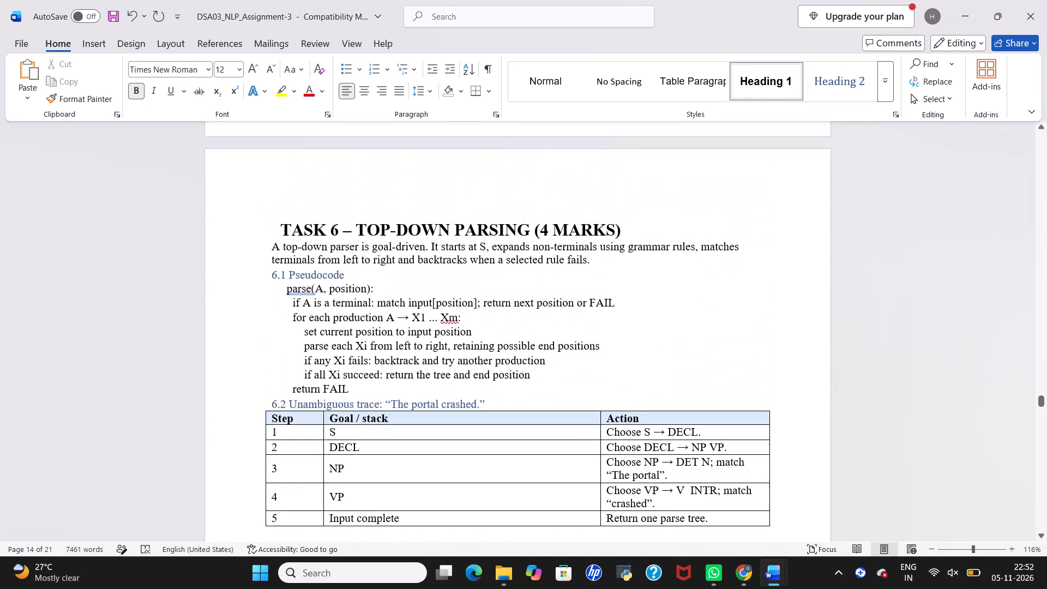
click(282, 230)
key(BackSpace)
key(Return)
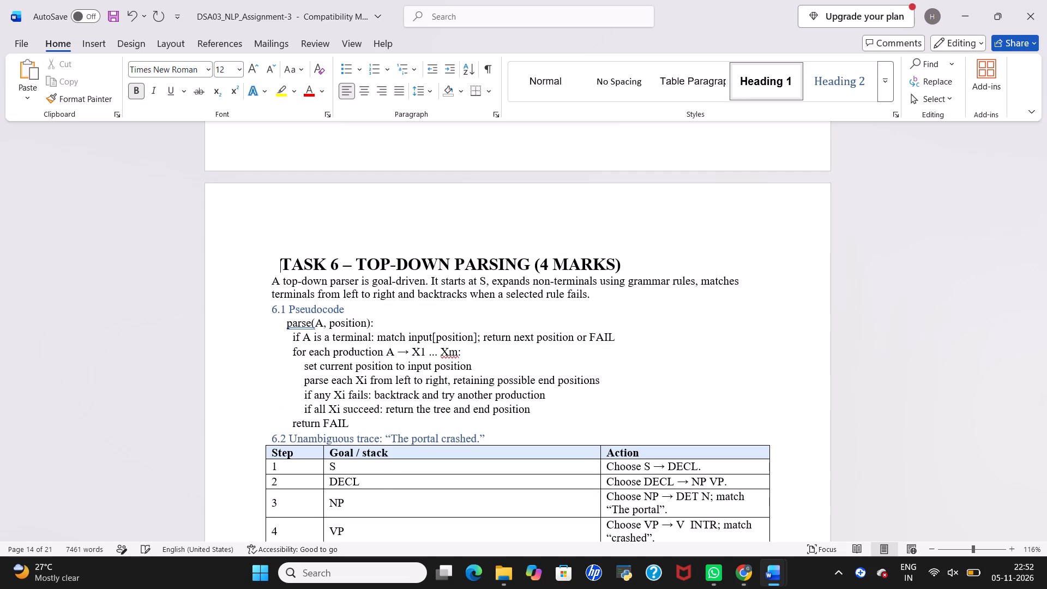
Insert a blank line before the Task 8 – Feature Structures and Unification answer heading.
scroll(404, 330, down, 7)
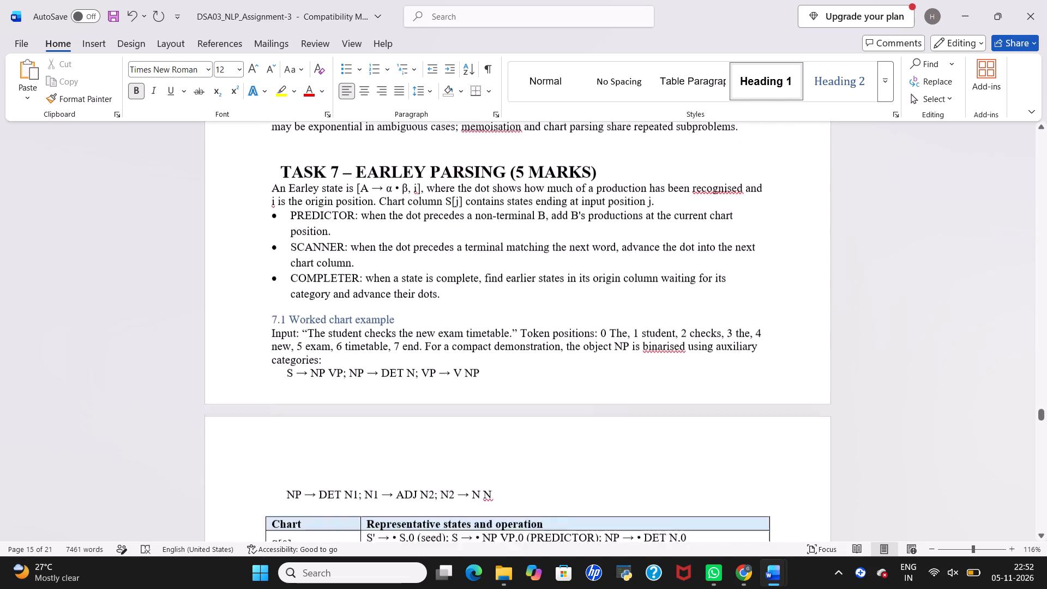
scroll(404, 330, down, 5)
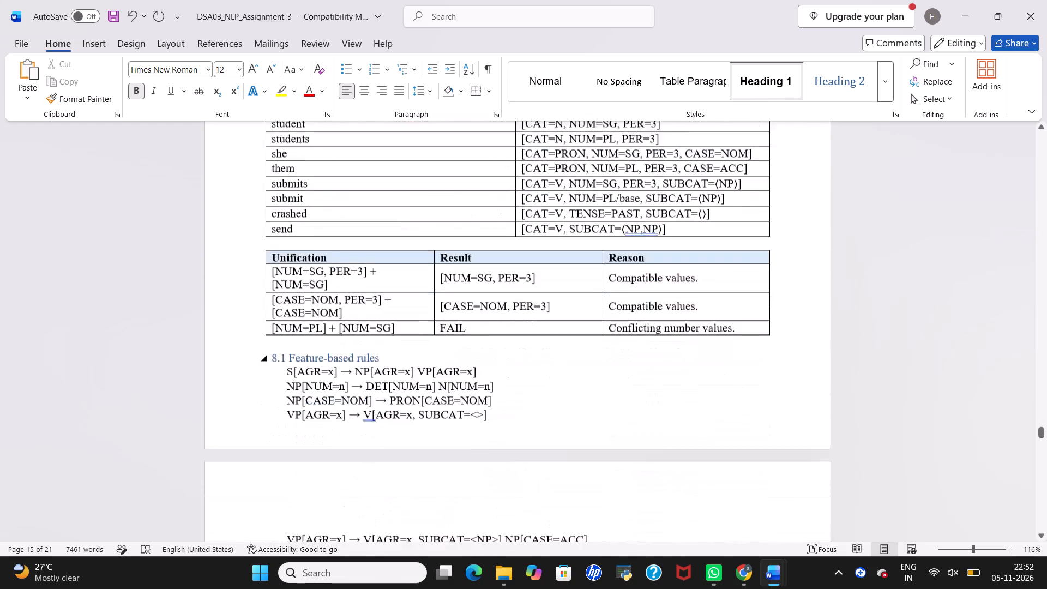
scroll(404, 330, down, 1)
scroll(404, 330, up, 2)
click(281, 230)
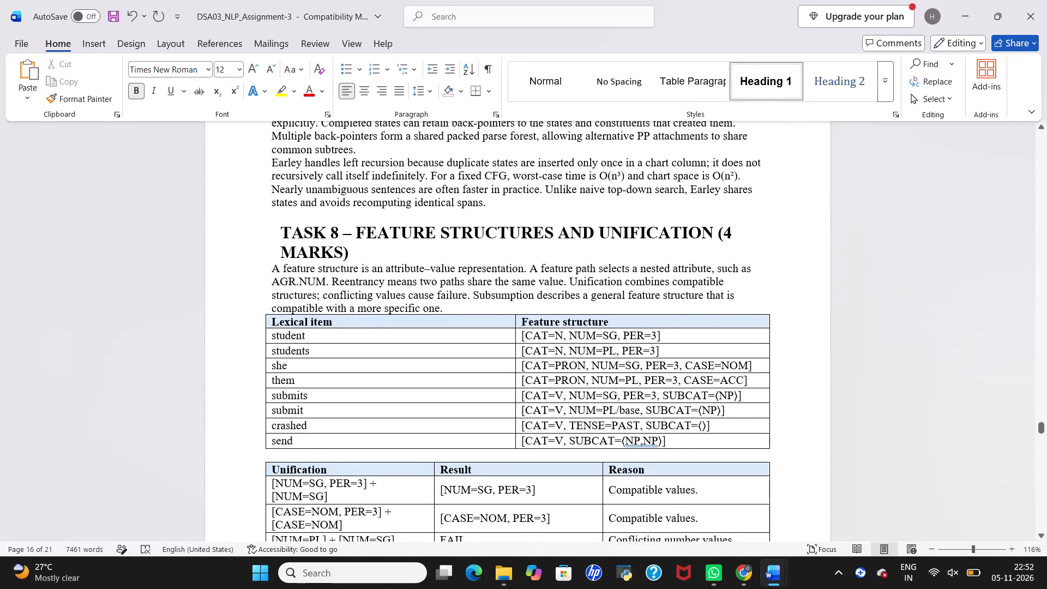
key(Return)
Review heading sizes, tables and spacing in the answer section from Task 8 through Task 12.
scroll(417, 301, down, 3)
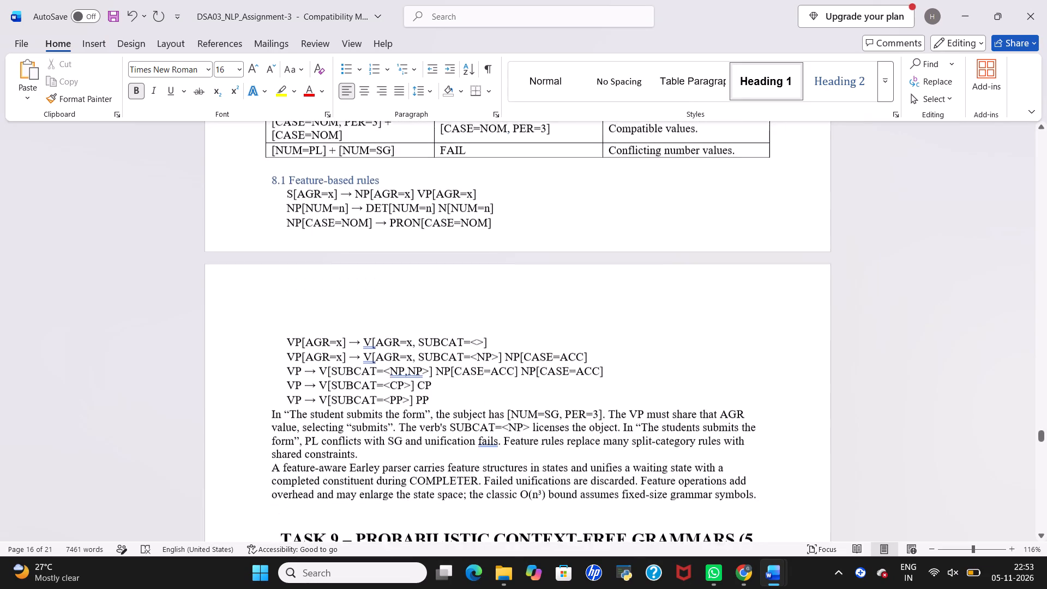
scroll(417, 301, down, 3)
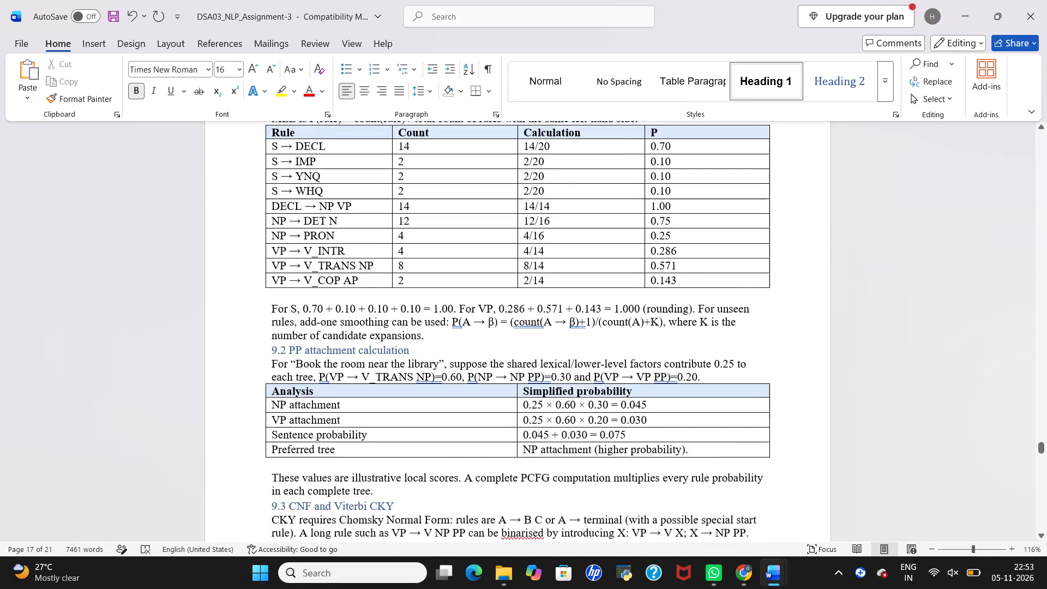
scroll(417, 301, down, 5)
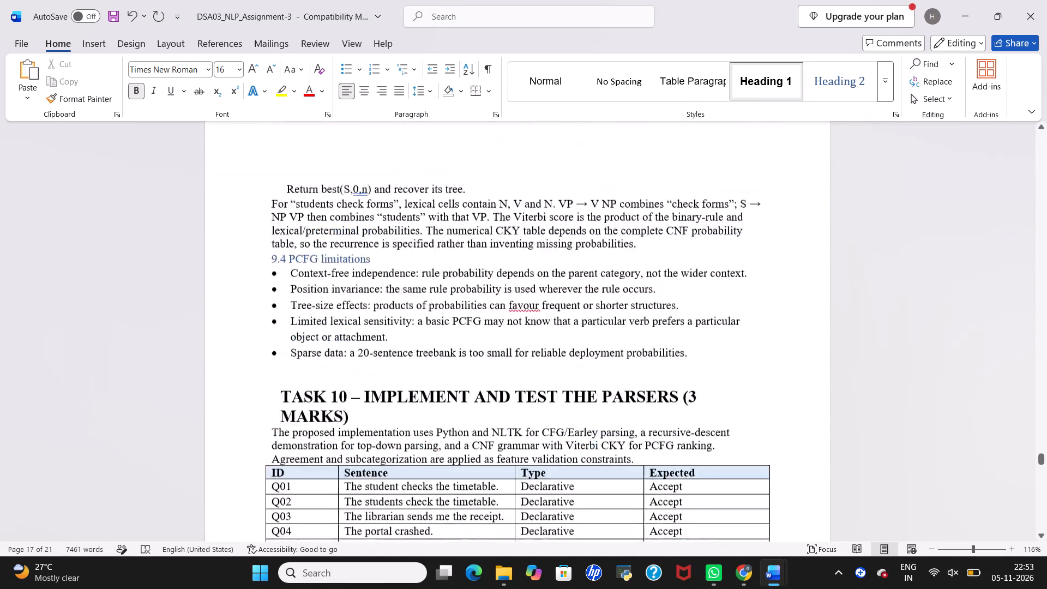
scroll(417, 301, down, 3)
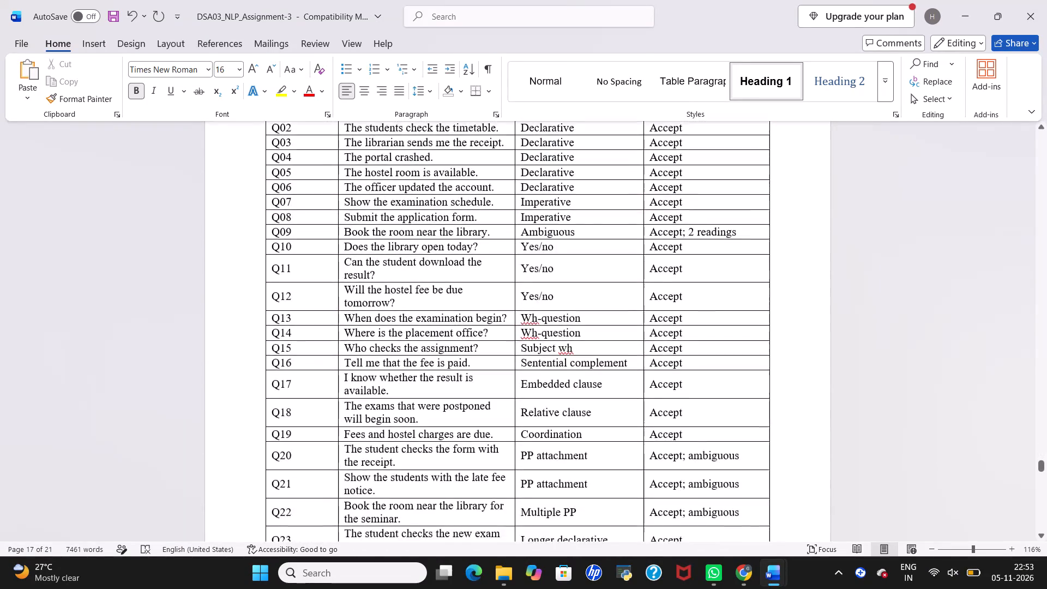
scroll(417, 301, down, 5)
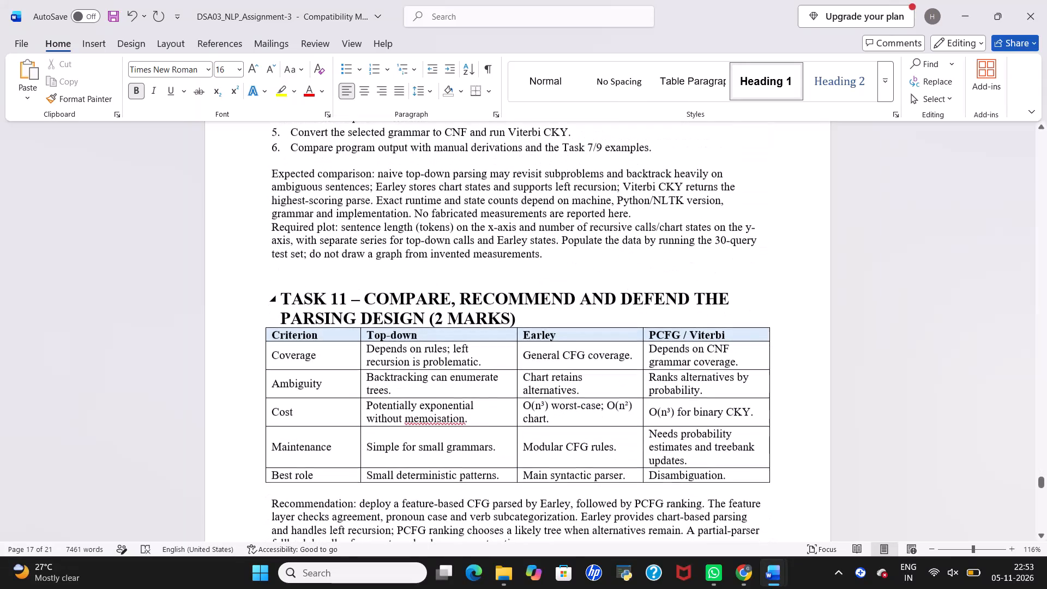
scroll(417, 301, down, 1)
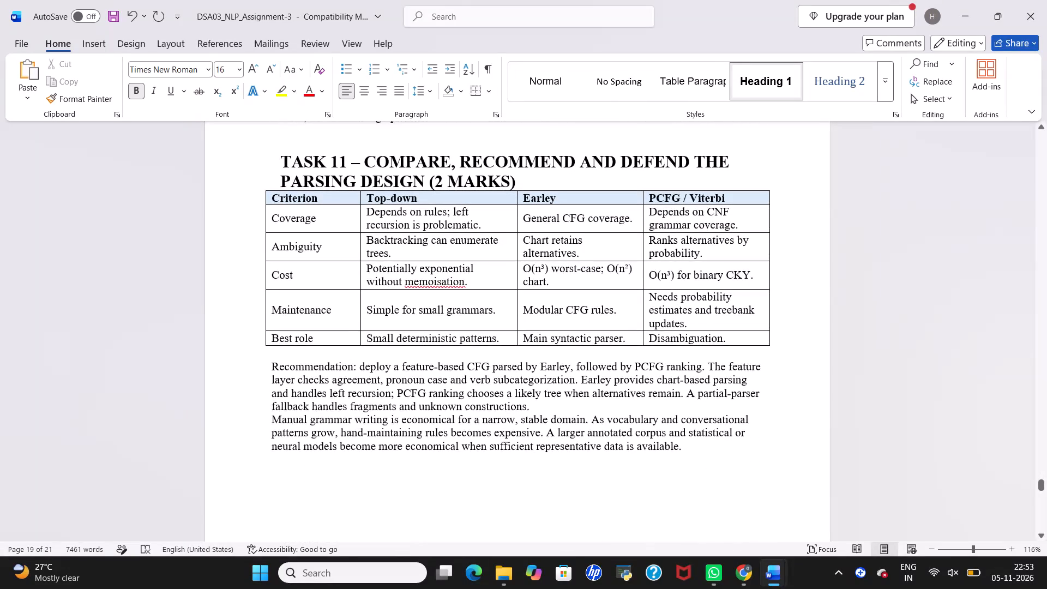
scroll(417, 301, down, 1)
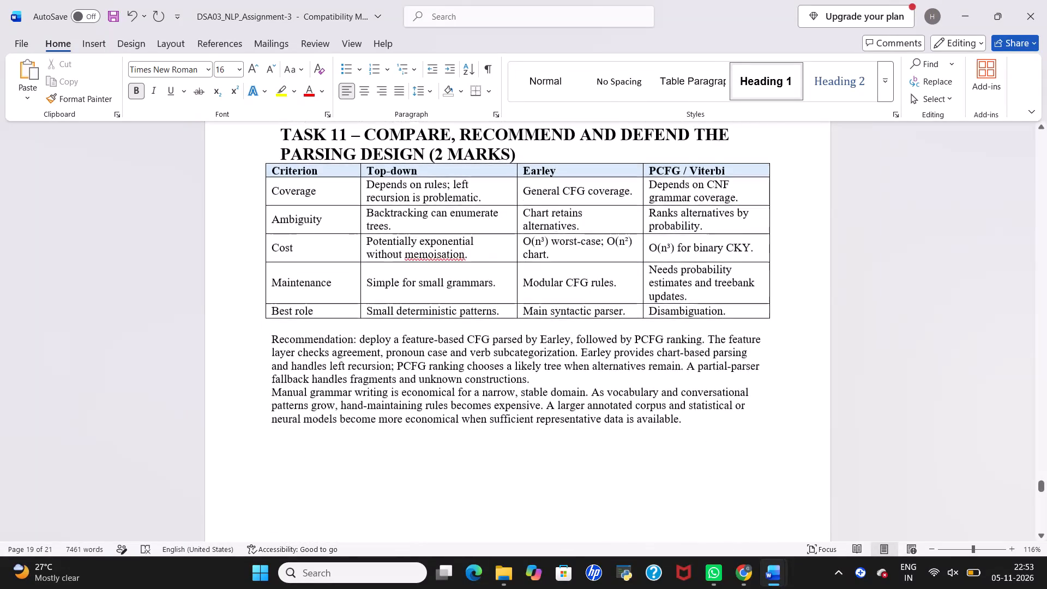
scroll(417, 301, down, 5)
Remove the extra blank line before the Task 12 – Day-4 Design Challenge heading, keeping the heading at the start of its page.
scroll(417, 301, up, 1)
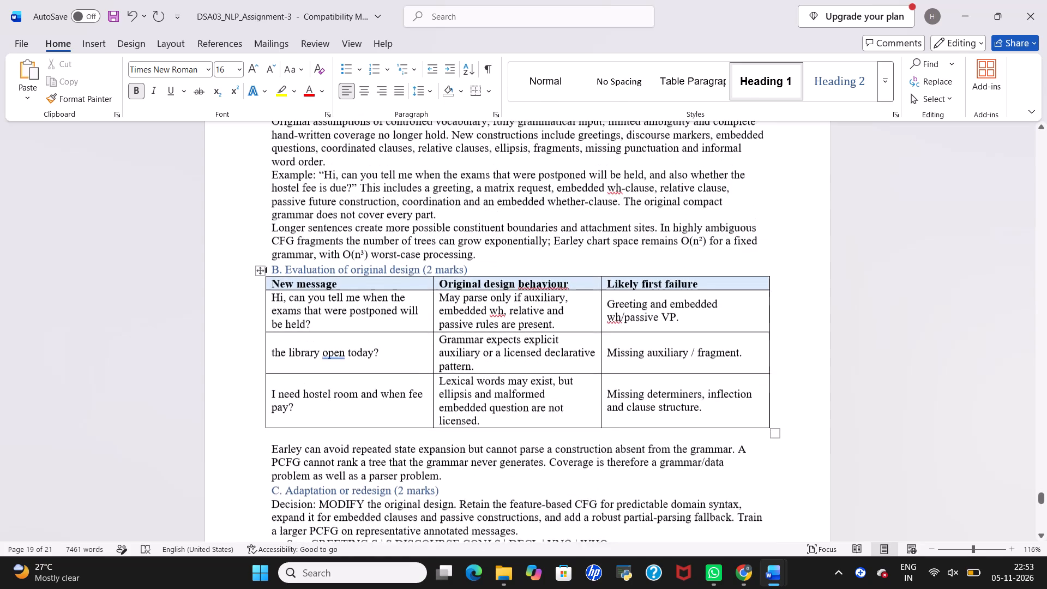
scroll(417, 301, up, 2)
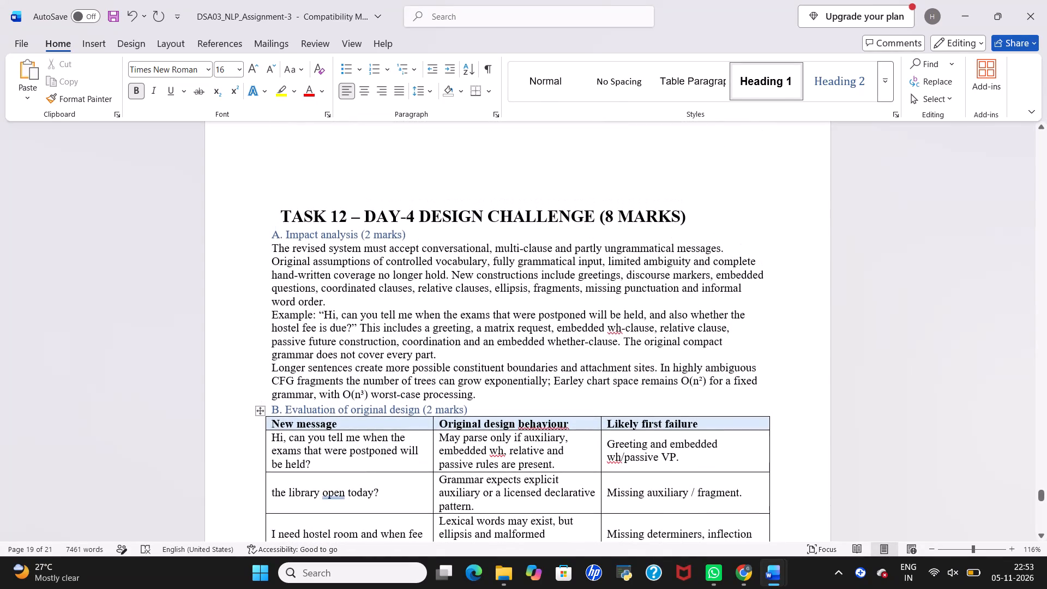
scroll(417, 305, up, 2)
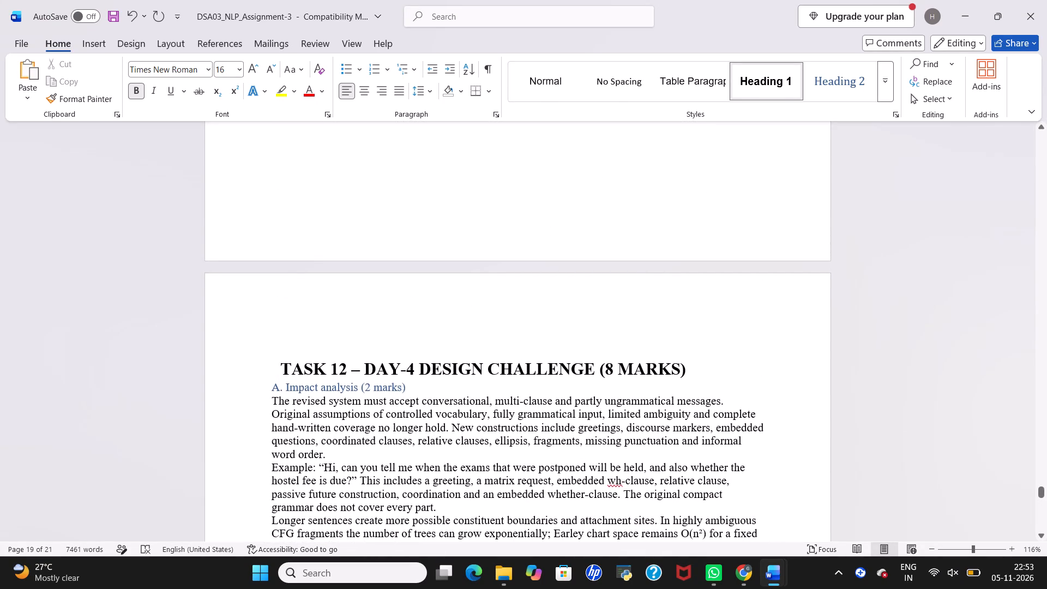
click(281, 366)
key(BackSpace)
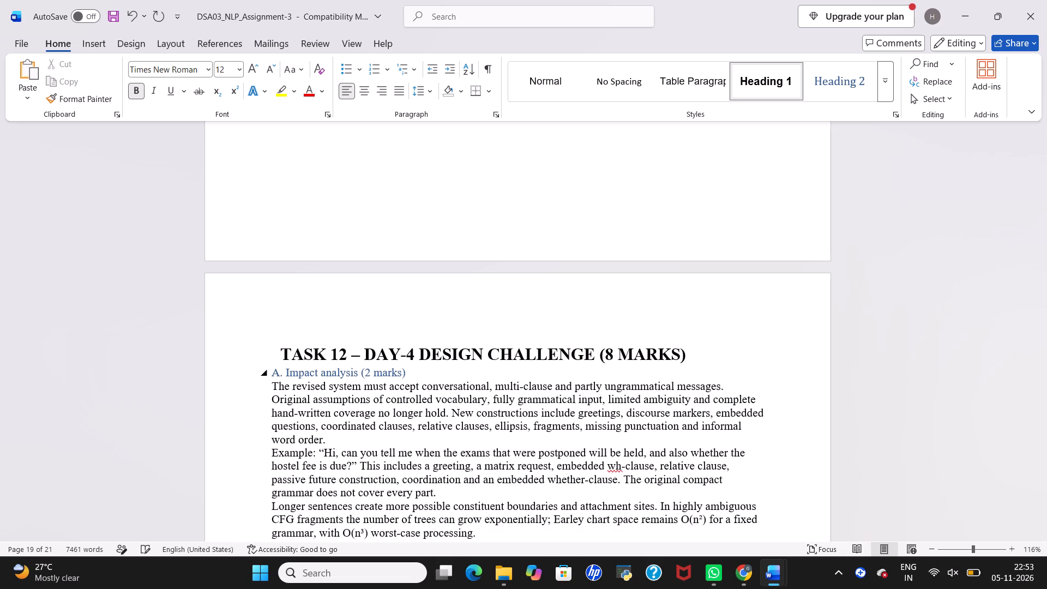
key(BackSpace)
key(backslash)
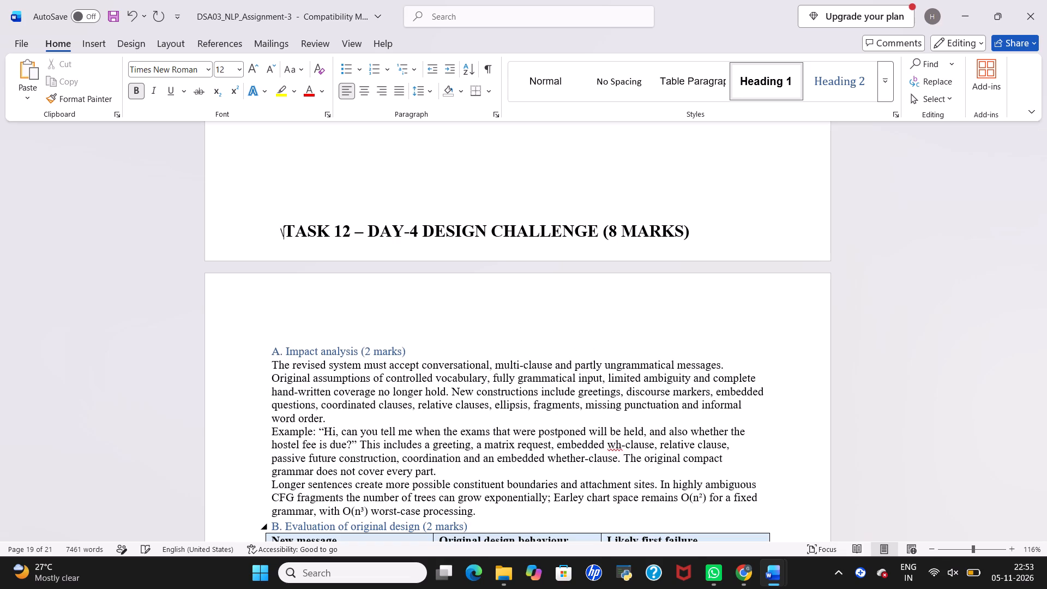
key(BackSpace)
key(Return)
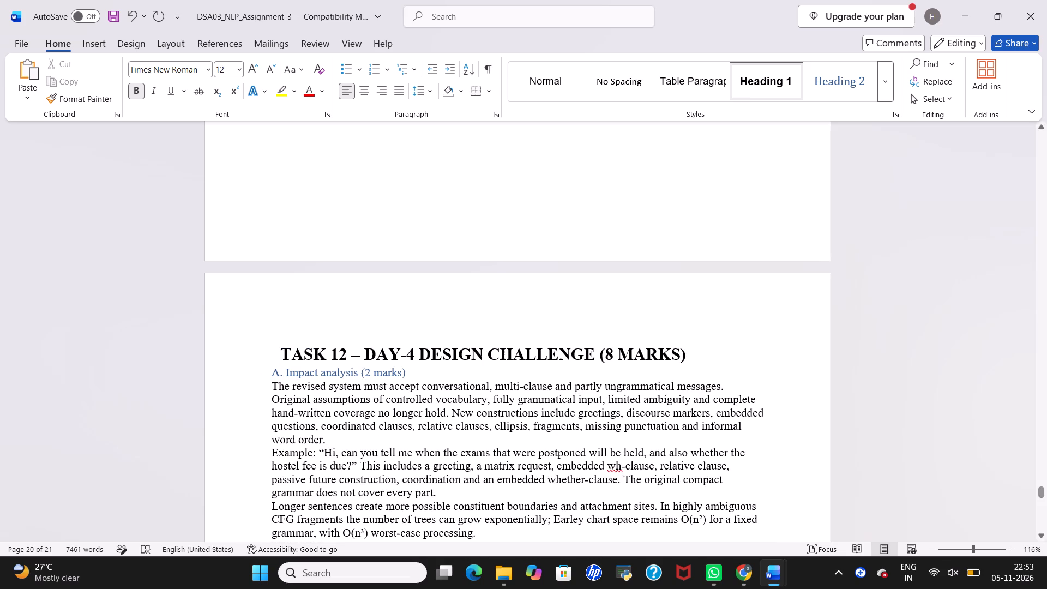
Check the remaining Task 12 answer, the closing marks table and the title page for layout consistency.
scroll(324, 422, down, 9)
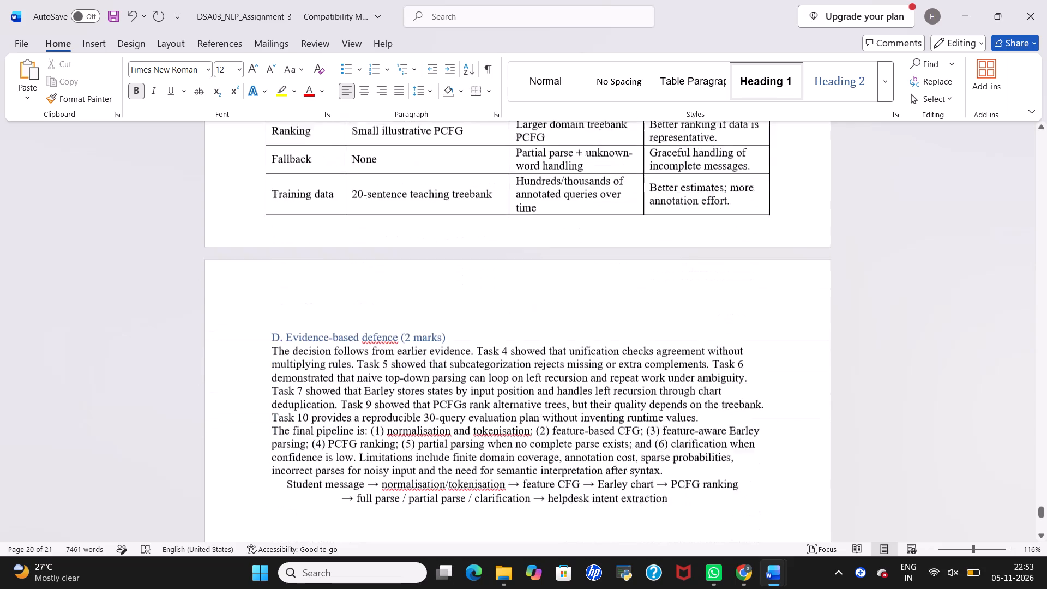
scroll(324, 422, down, 7)
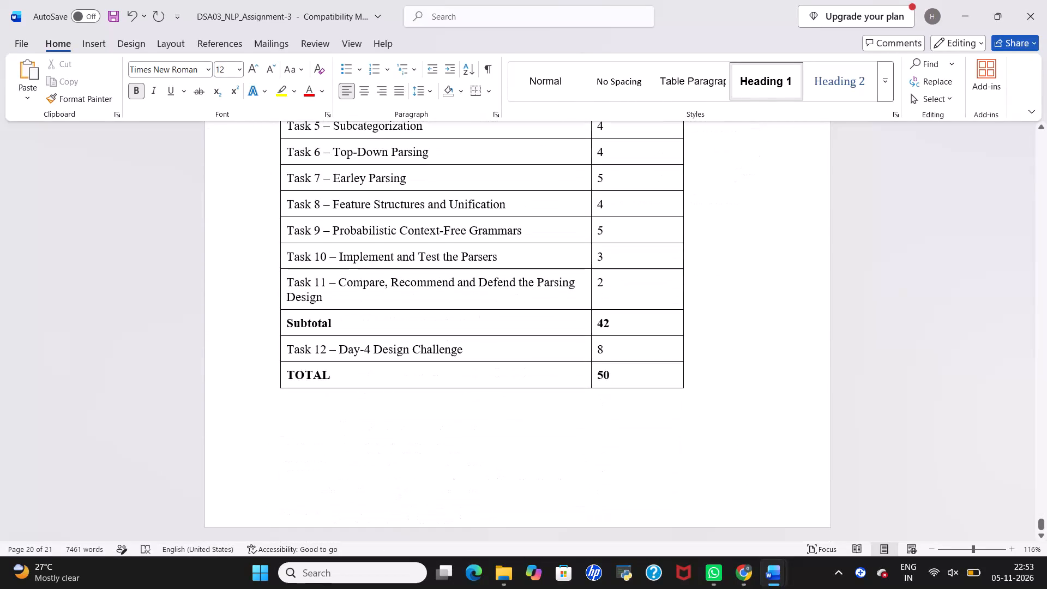
scroll(324, 422, down, 1)
scroll(324, 422, up, 11)
scroll(324, 422, up, 20)
scroll(324, 422, up, 20)
scroll(324, 422, up, 19)
scroll(324, 422, down, 8)
scroll(324, 422, up, 20)
scroll(324, 422, up, 20)
scroll(324, 422, up, 20)
scroll(324, 422, up, 7)
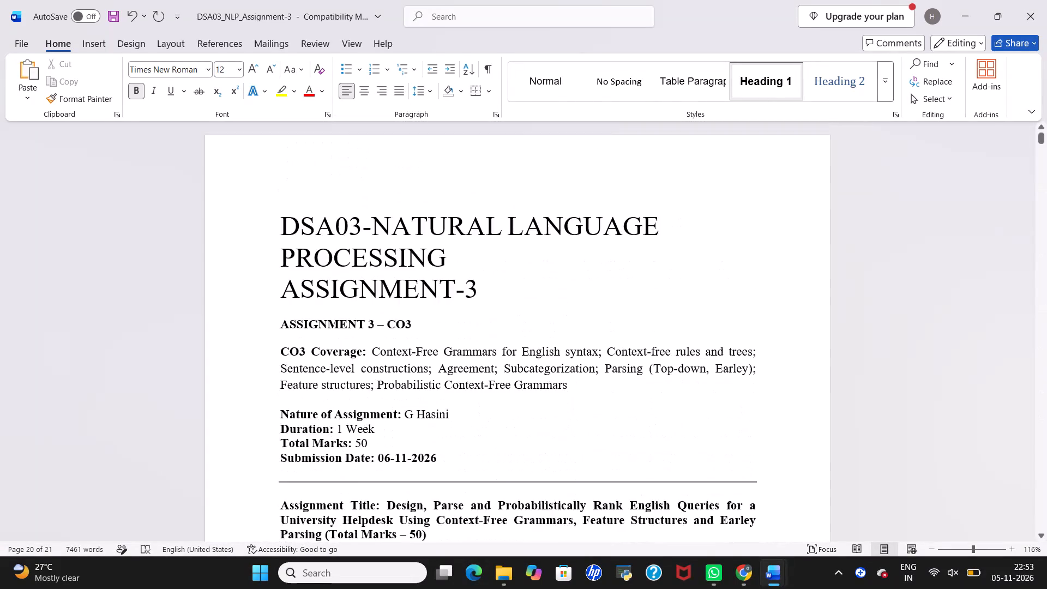
scroll(324, 422, up, 15)
scroll(395, 343, up, 8)
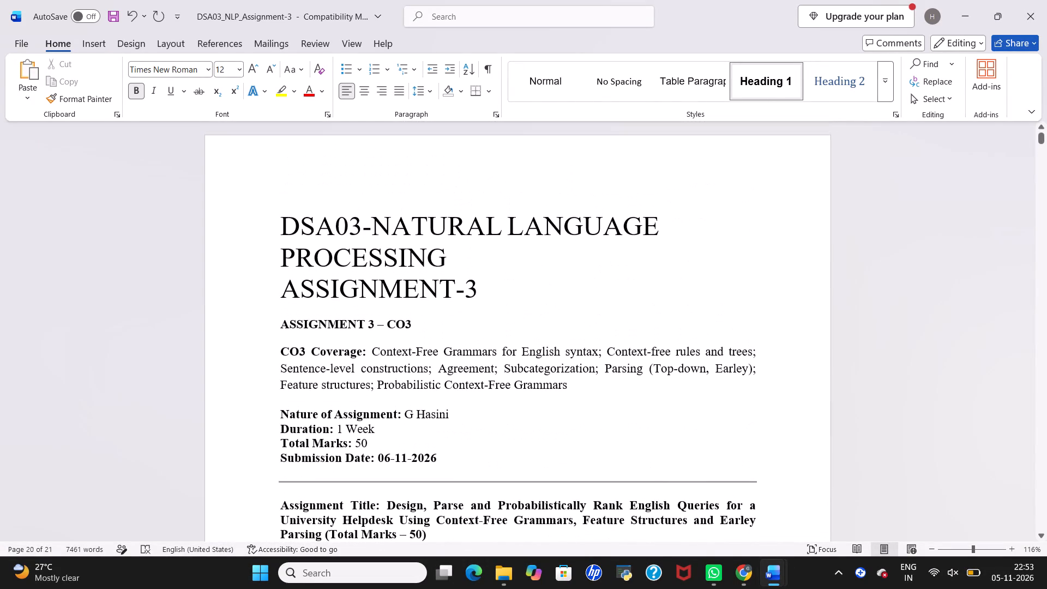
Save a Word copy in Downloads, named with student name and register number plus _DSA0310_NLP_Assignment-3, upgrading to the newest file format.
click(22, 45)
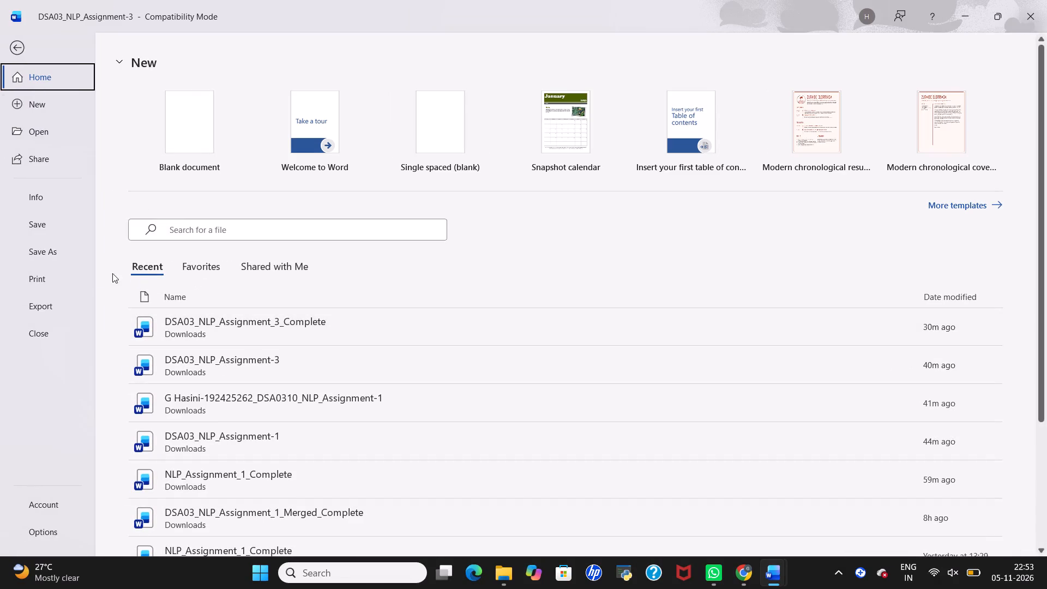
click(64, 261)
click(200, 298)
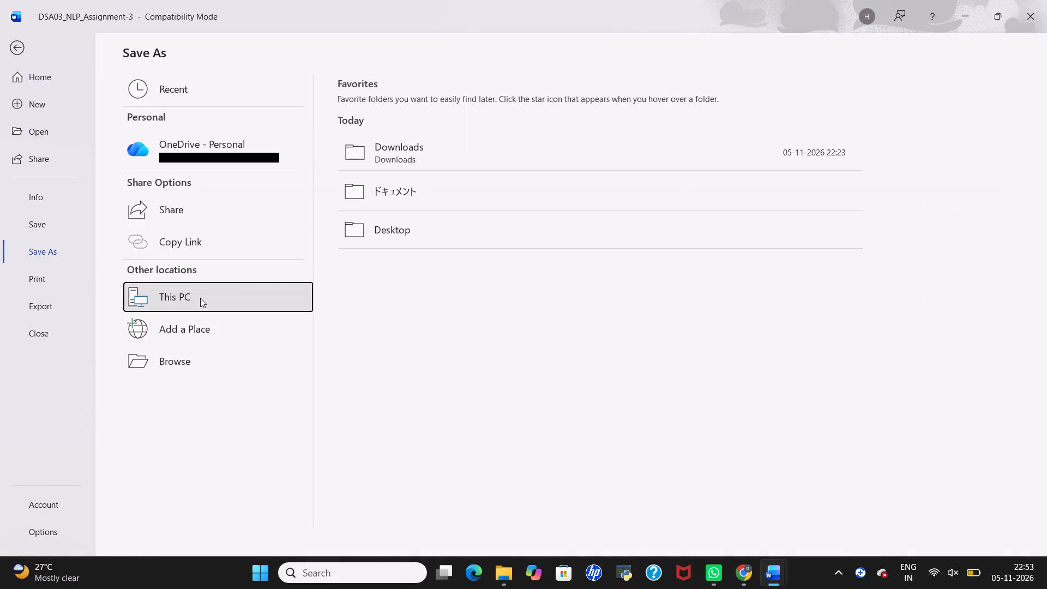
click(389, 149)
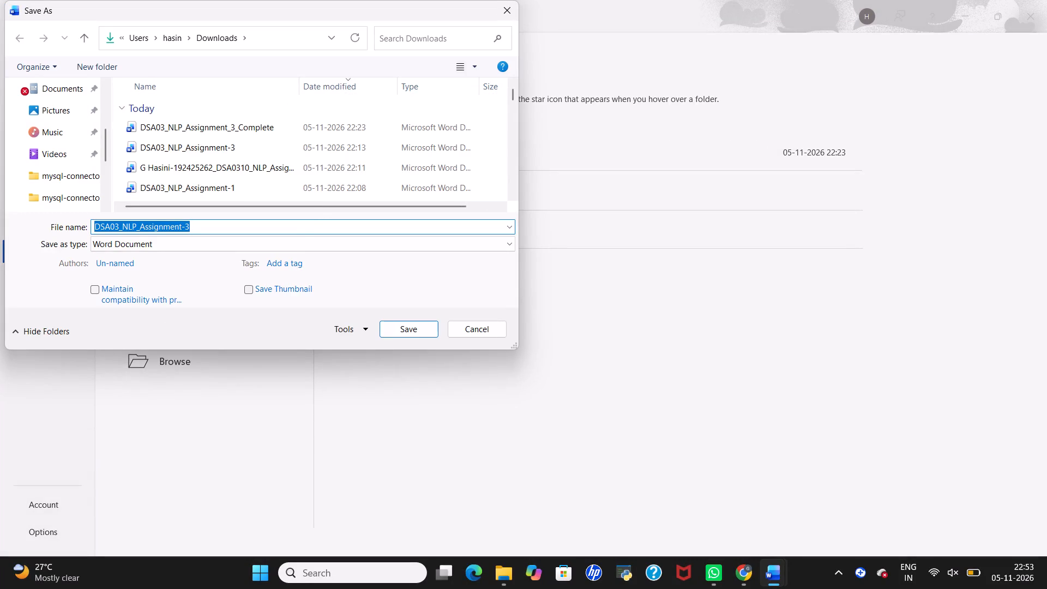
click(115, 228)
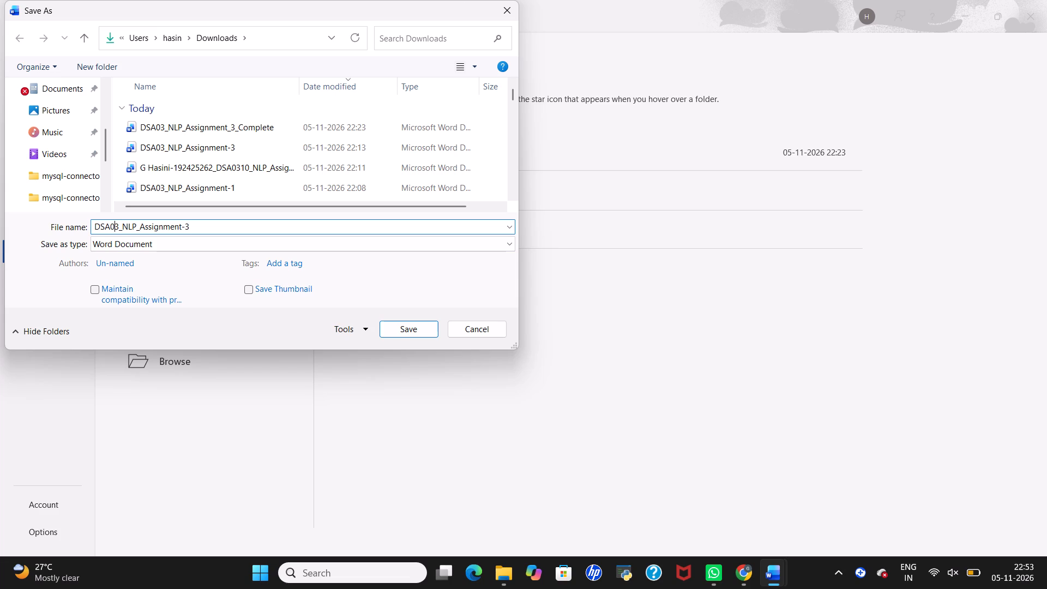
key(Right)
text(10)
click(95, 225)
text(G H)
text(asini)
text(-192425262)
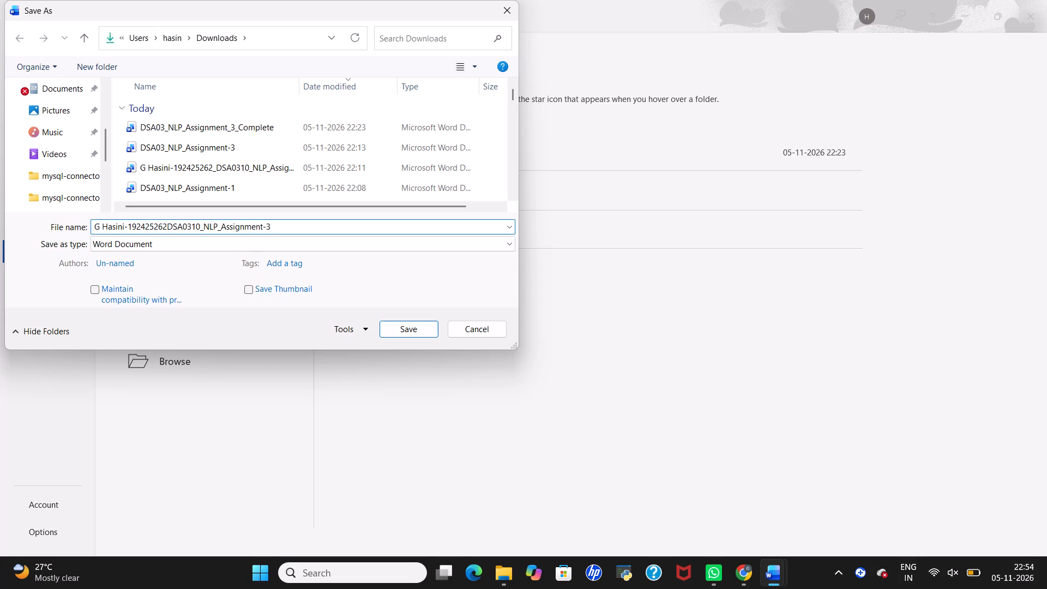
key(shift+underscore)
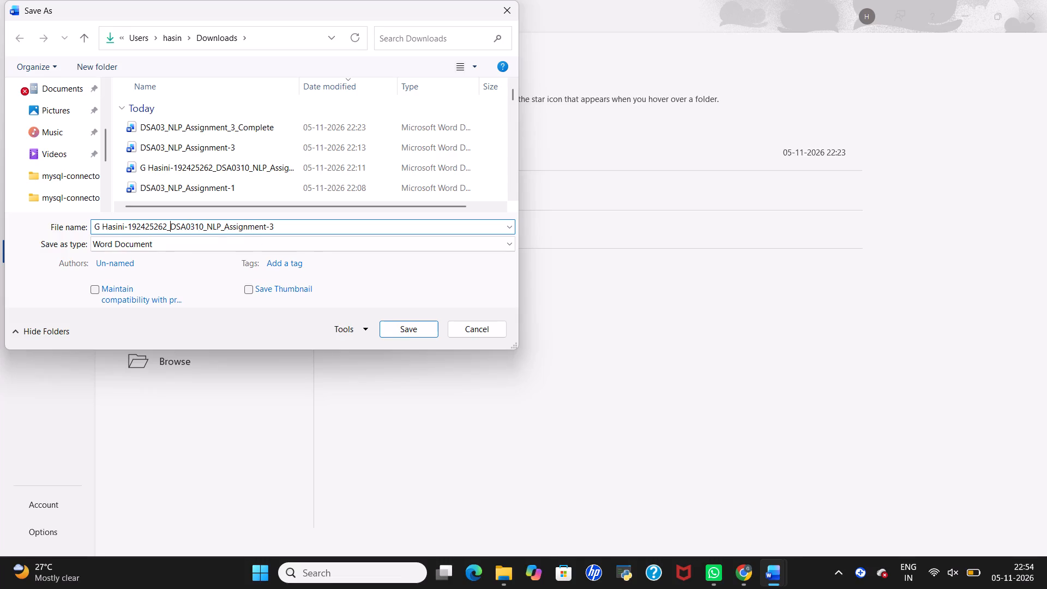
click(277, 229)
click(404, 329)
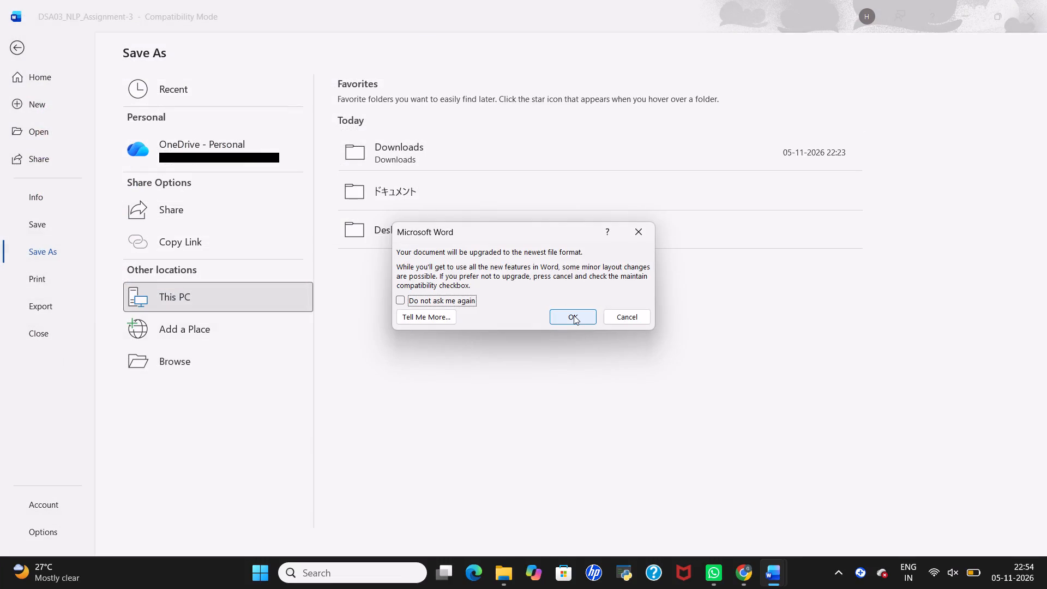
click(574, 315)
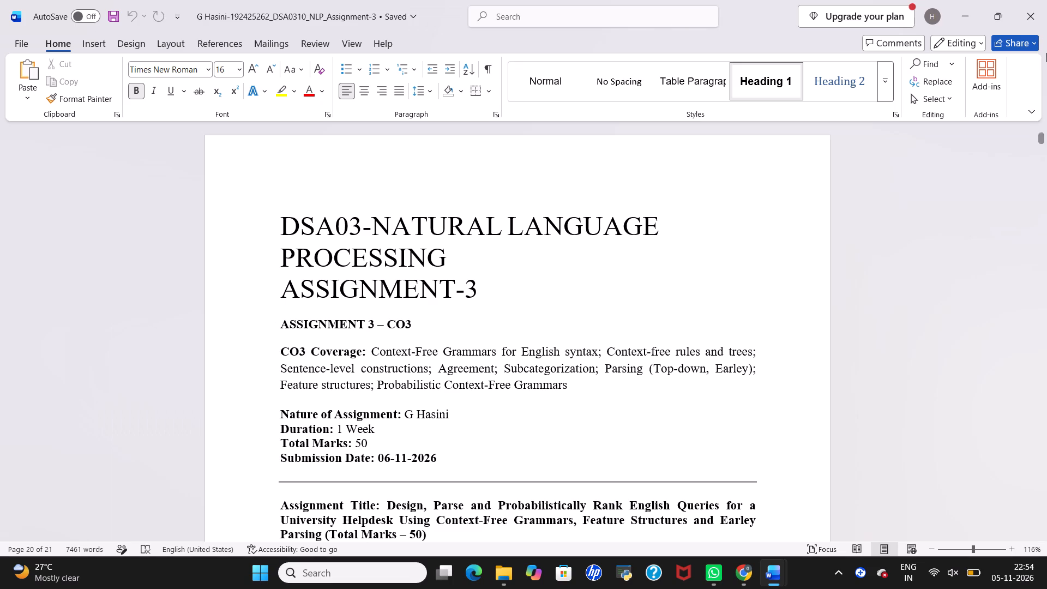
Minimize both Word documents and the browser to reach the Downloads folder in File Explorer.
click(961, 16)
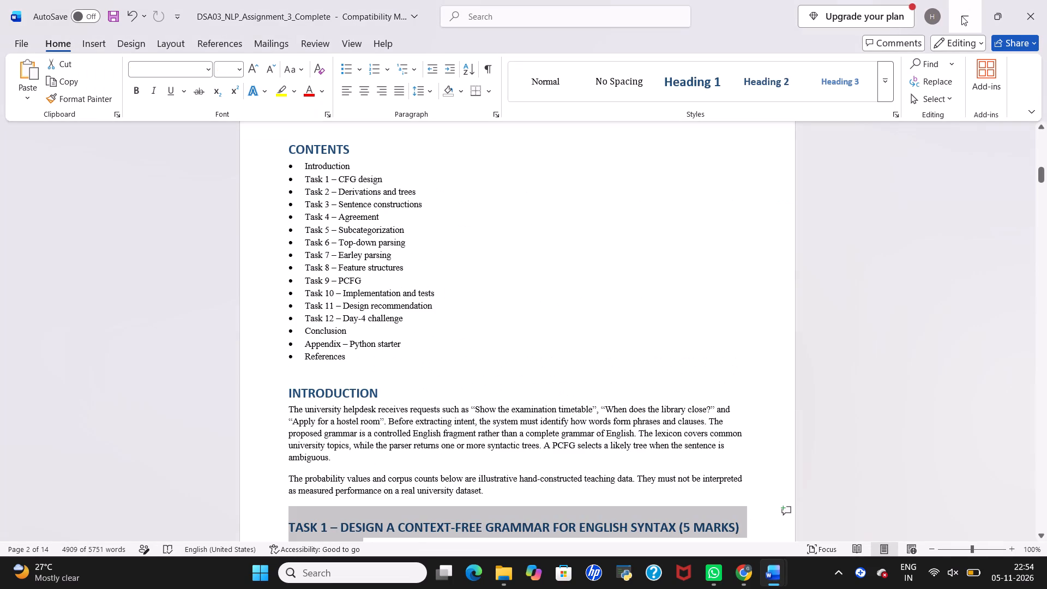
click(961, 16)
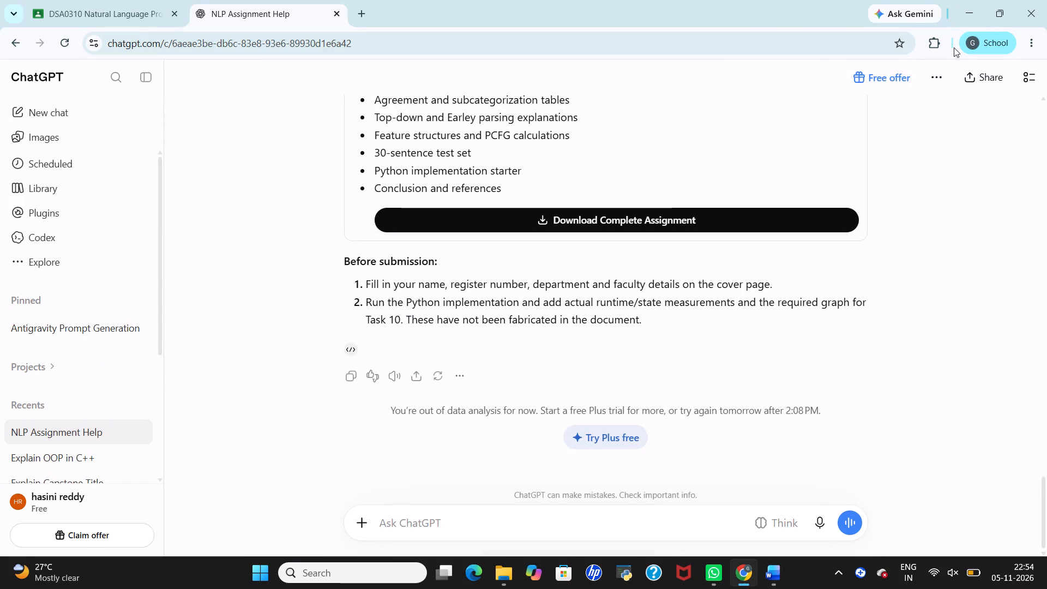
click(966, 18)
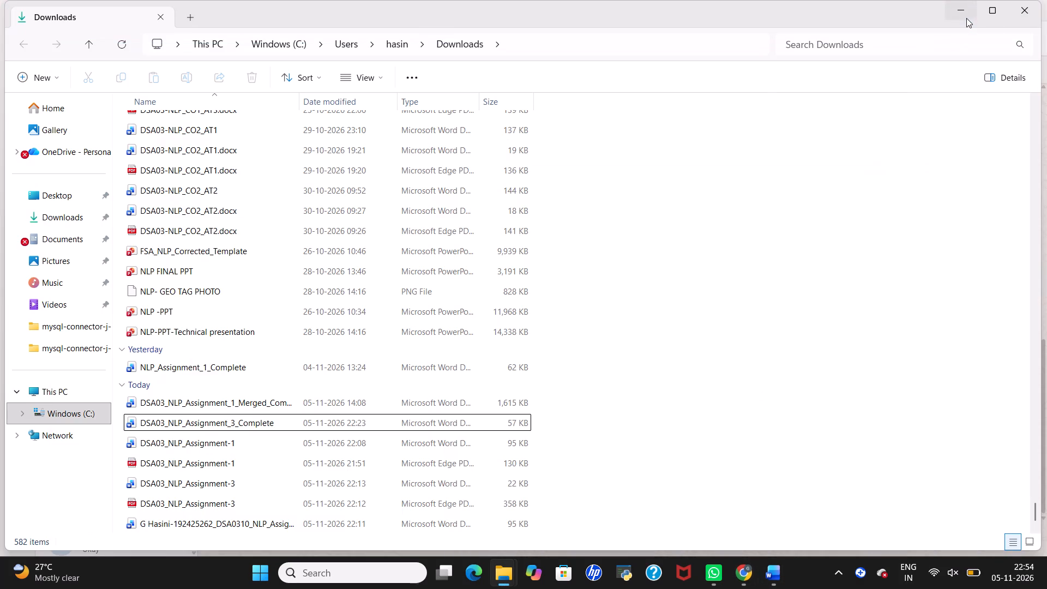
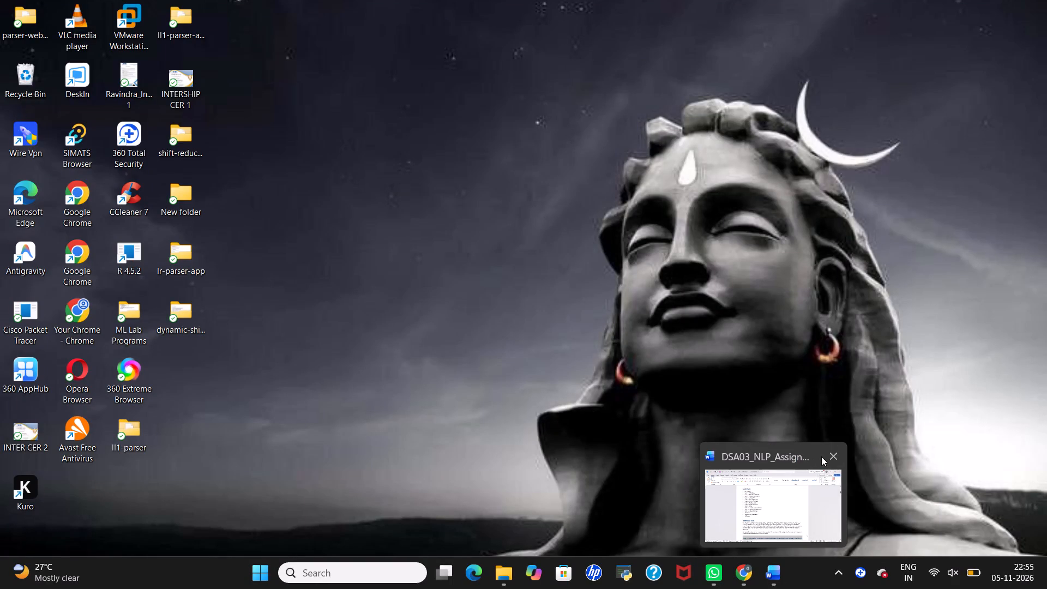
Close the DSA03_NLP_Assignment_3_Complete document without saving its changes.
click(830, 456)
click(785, 501)
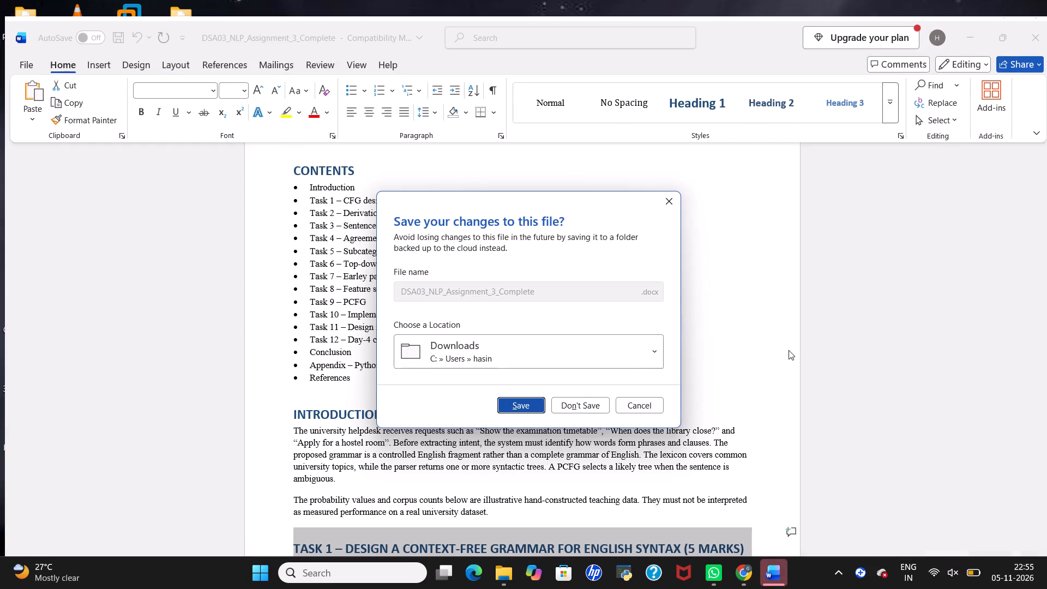
click(605, 407)
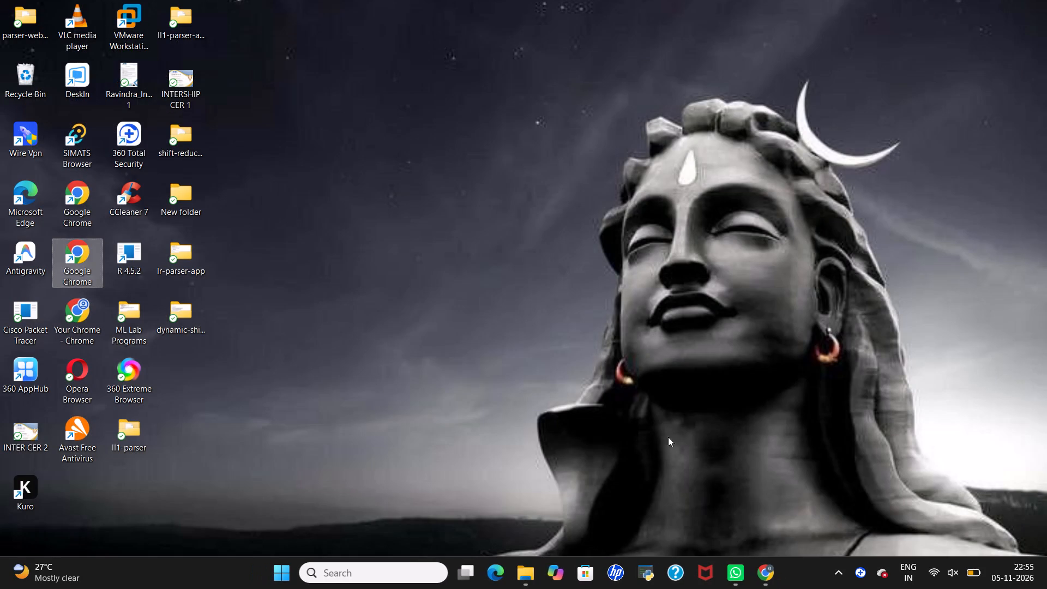
Close both open File Explorer windows, Home and Downloads.
click(765, 564)
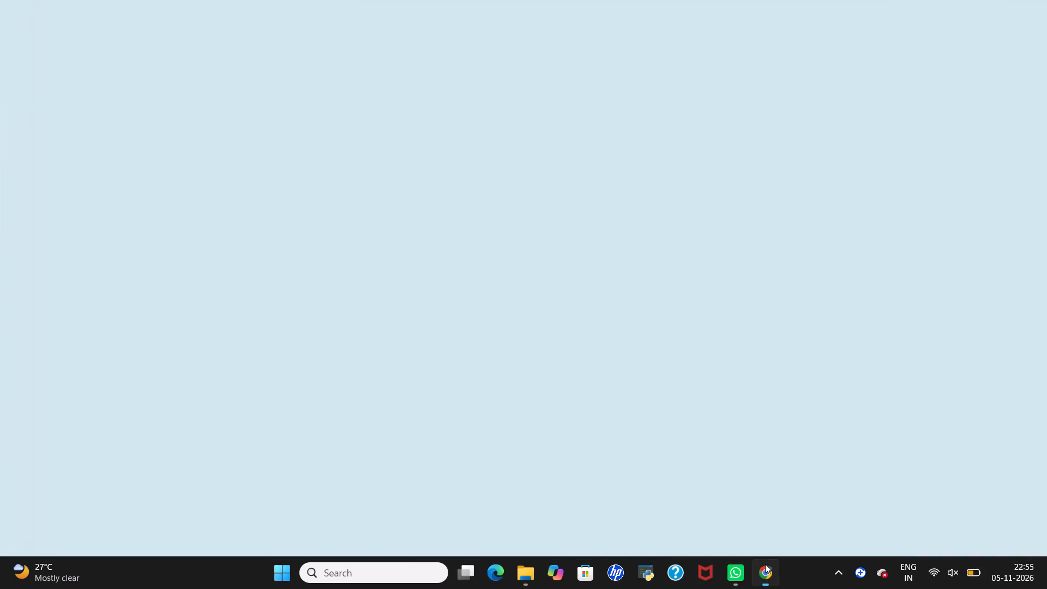
click(523, 573)
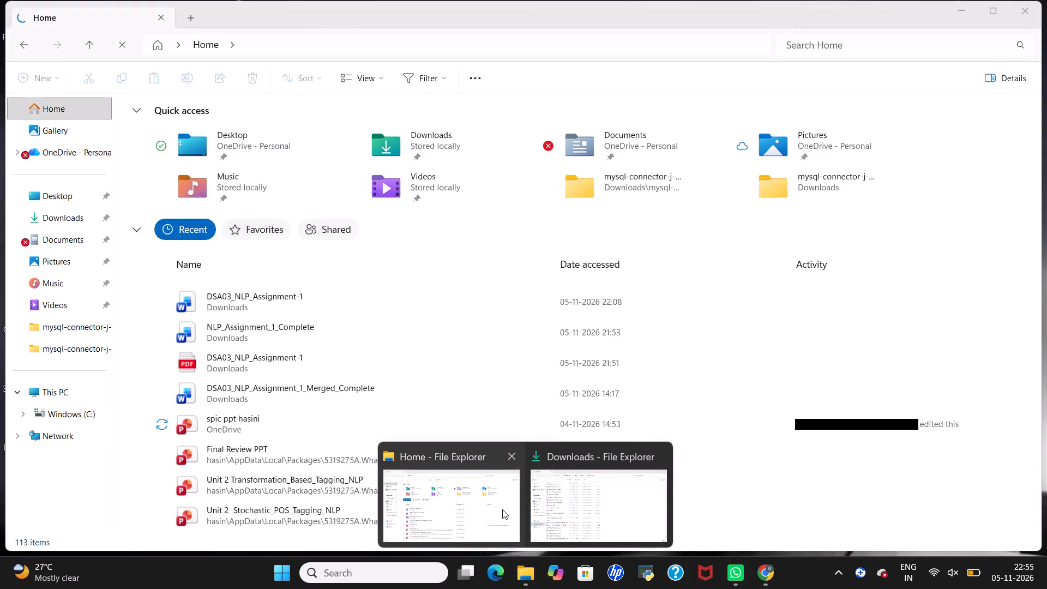
click(510, 445)
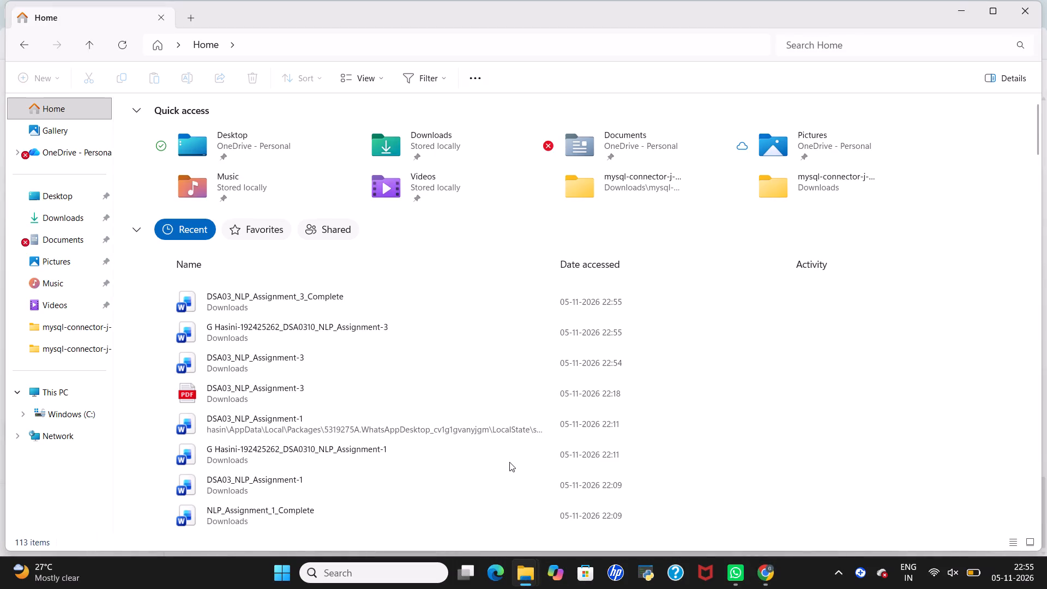
click(507, 456)
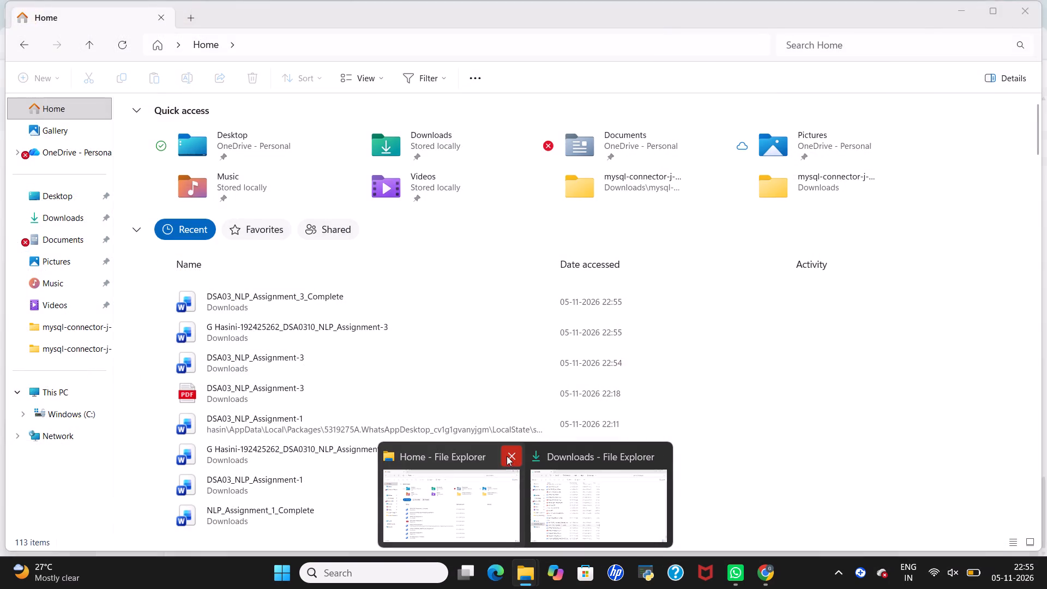
click(577, 460)
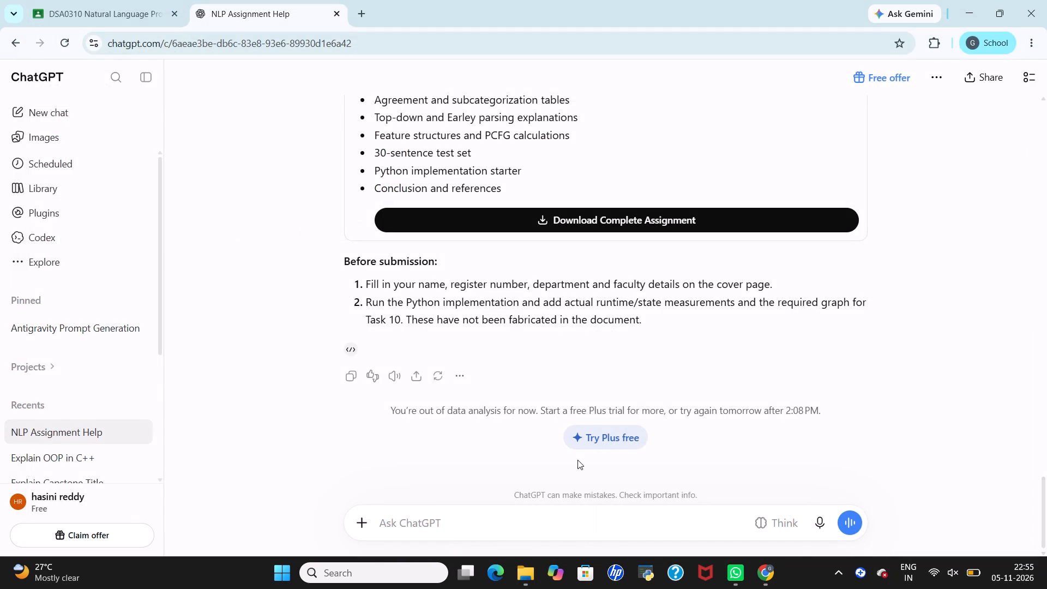
Close the browser's DSA0310 Natural Language Processing classroom tab and its NLP Assignment Help chat tab.
scroll(793, 424, down, 2)
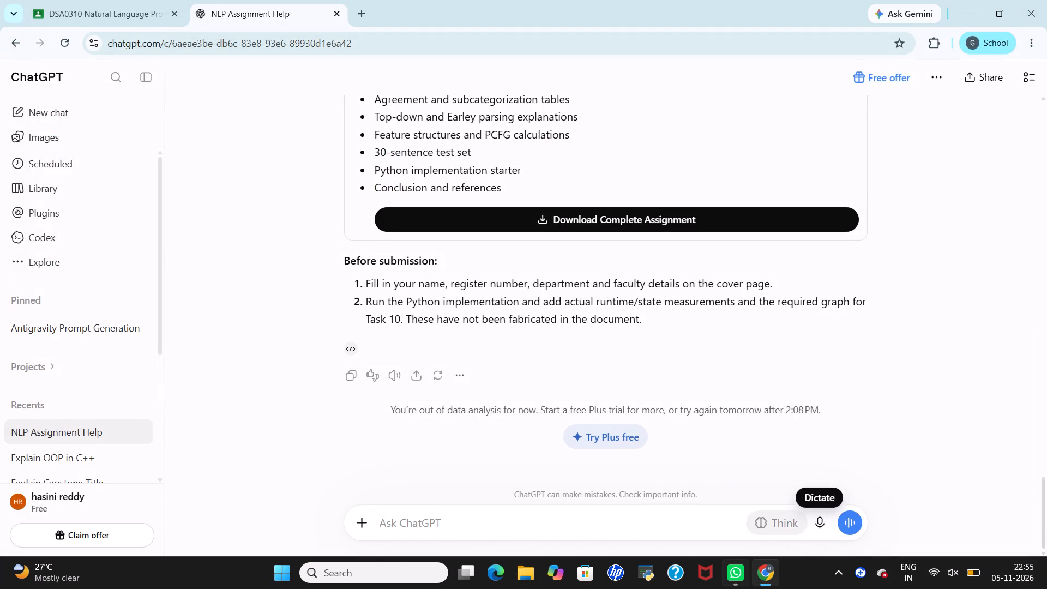
click(760, 575)
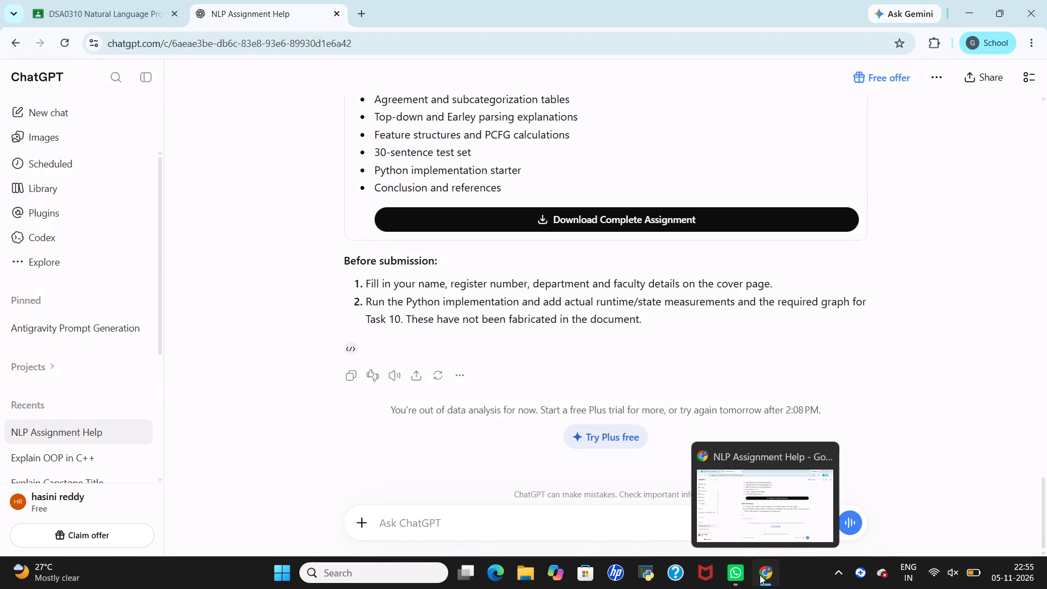
click(741, 483)
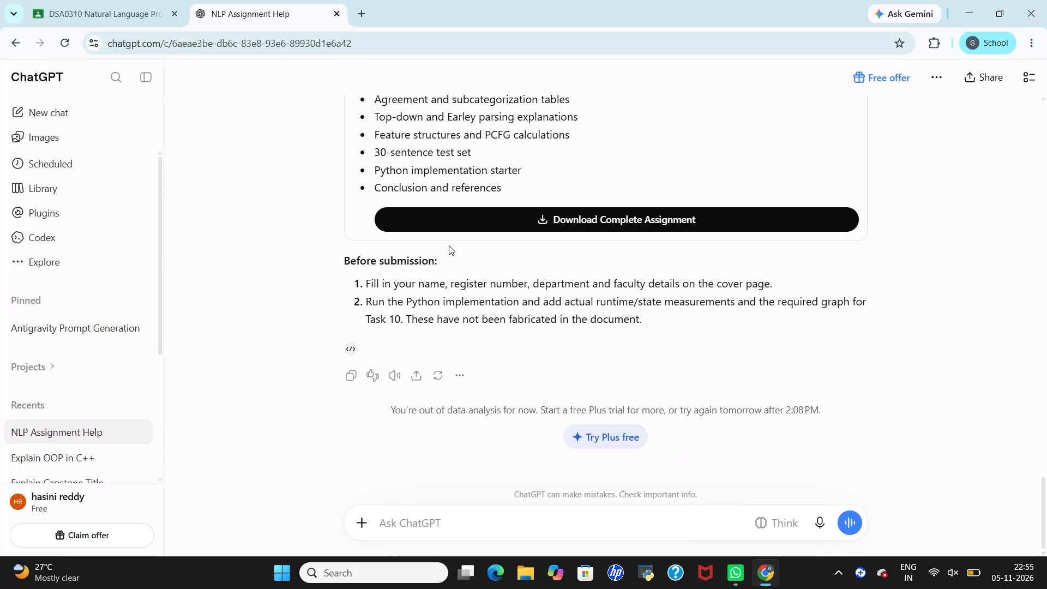
click(174, 16)
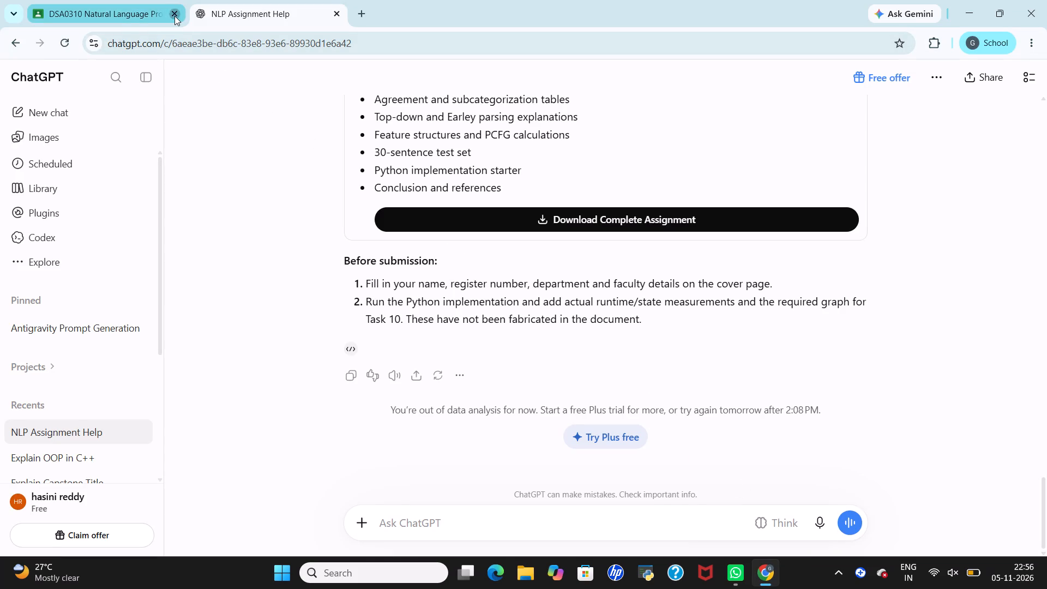
click(175, 14)
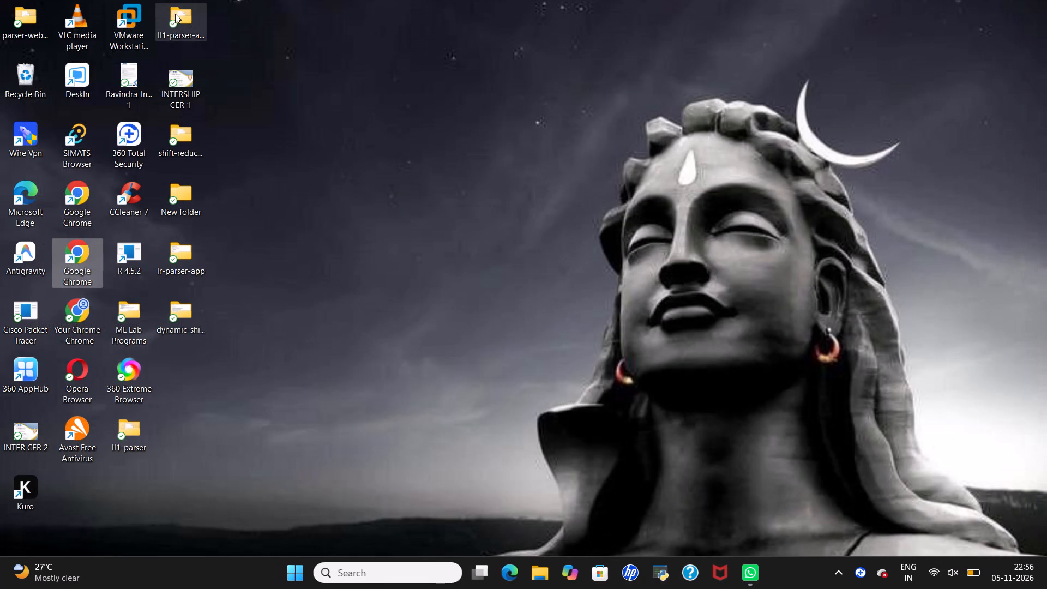
Refresh the desktop several times.
click(567, 226)
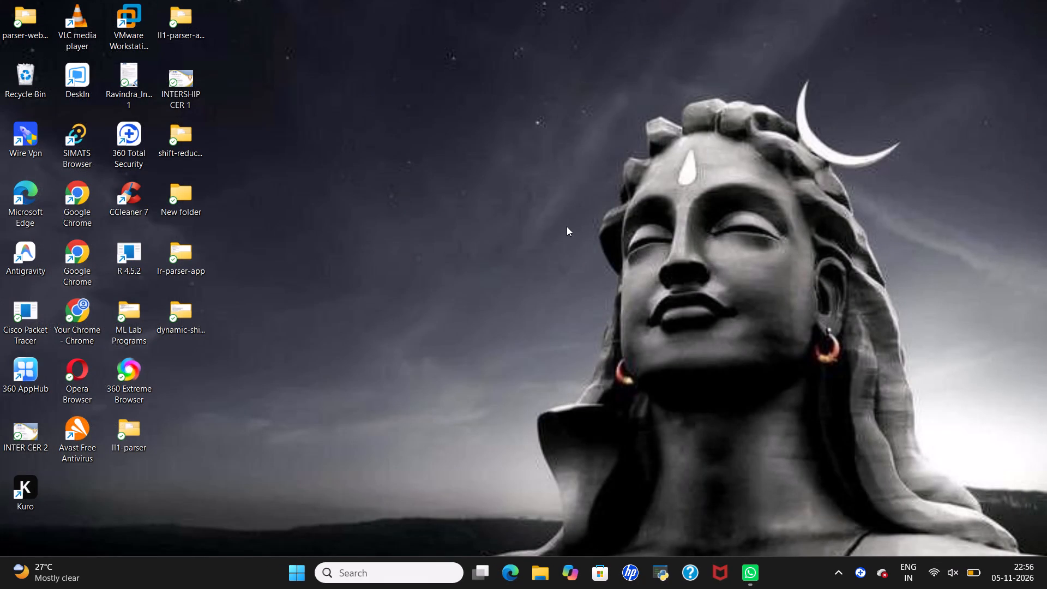
right_click(403, 315)
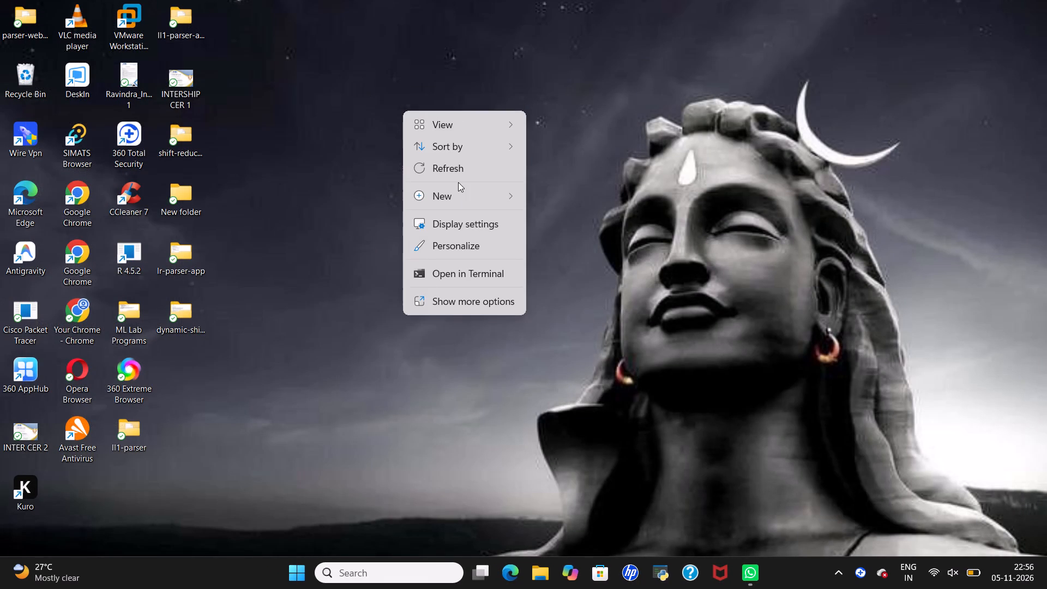
click(454, 170)
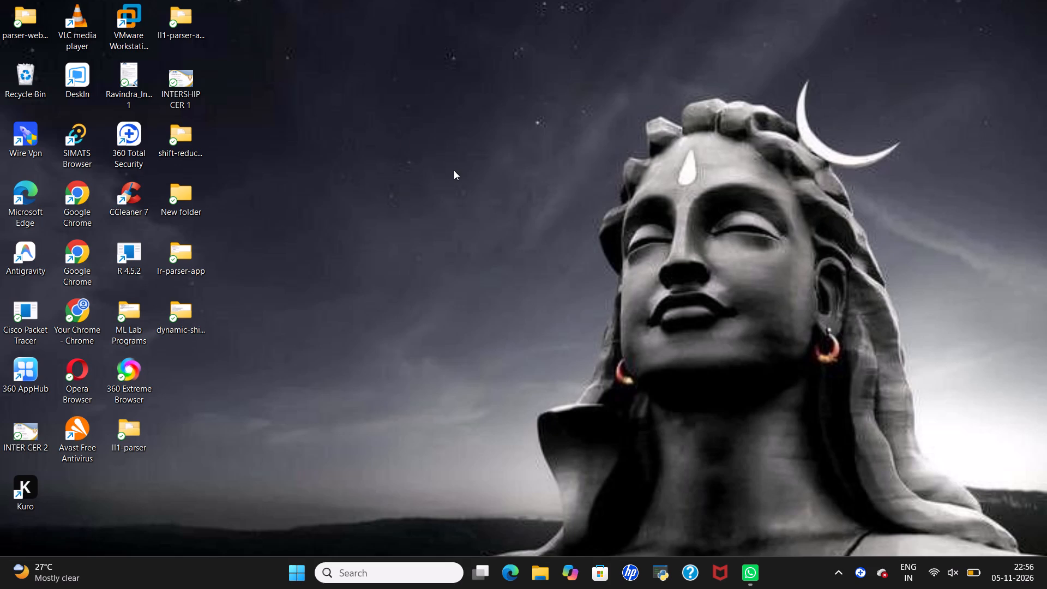
right_click(454, 170)
click(502, 236)
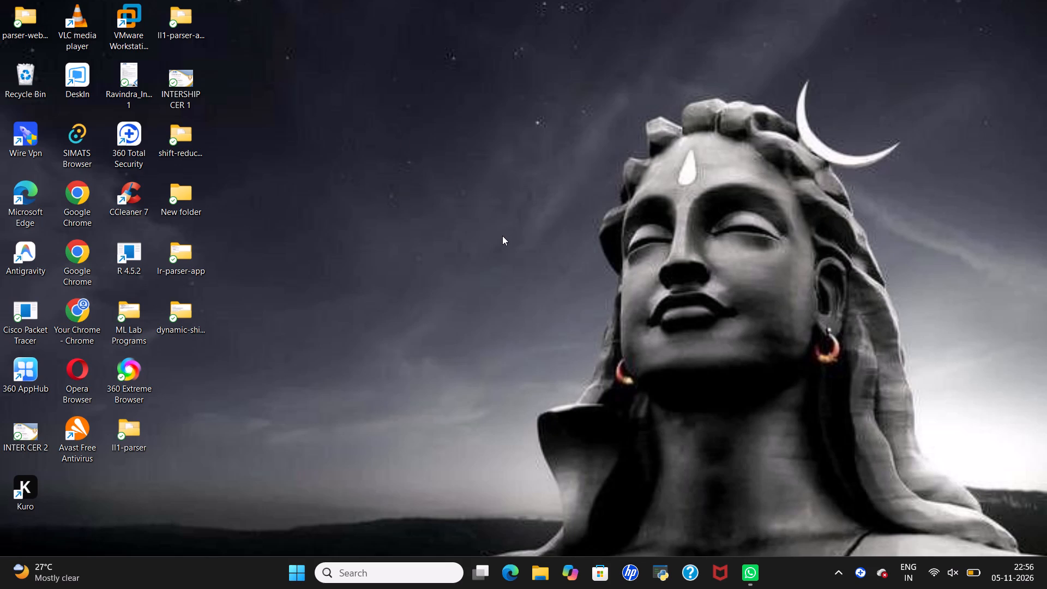
right_click(502, 236)
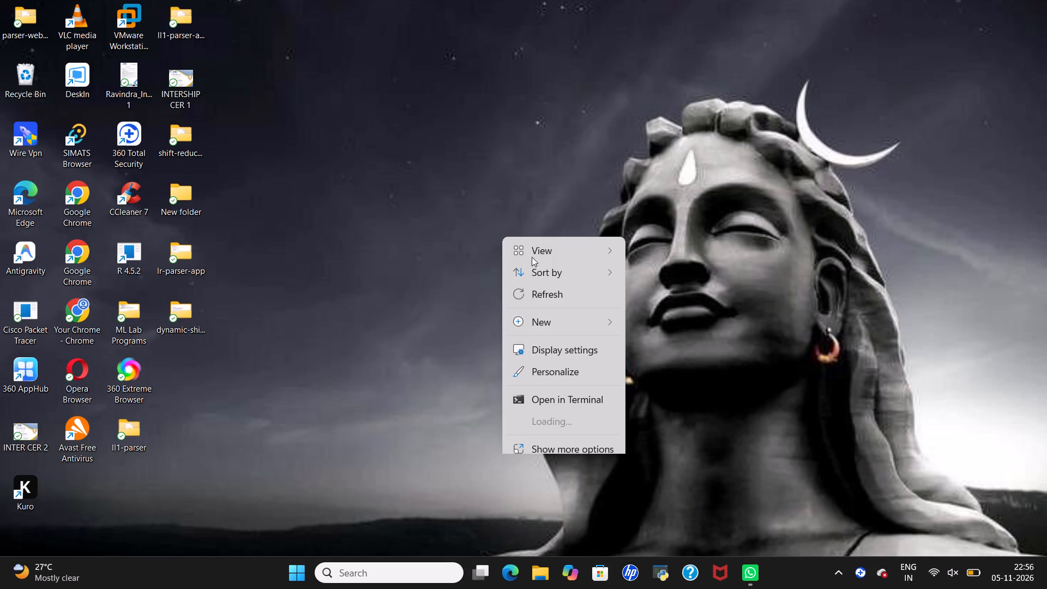
click(547, 291)
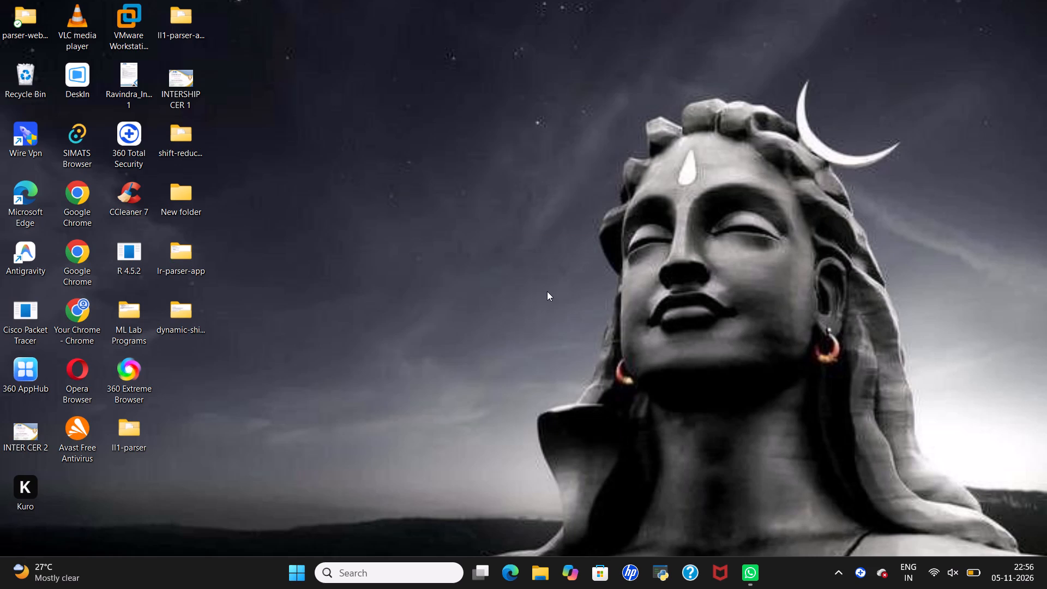
right_click(345, 293)
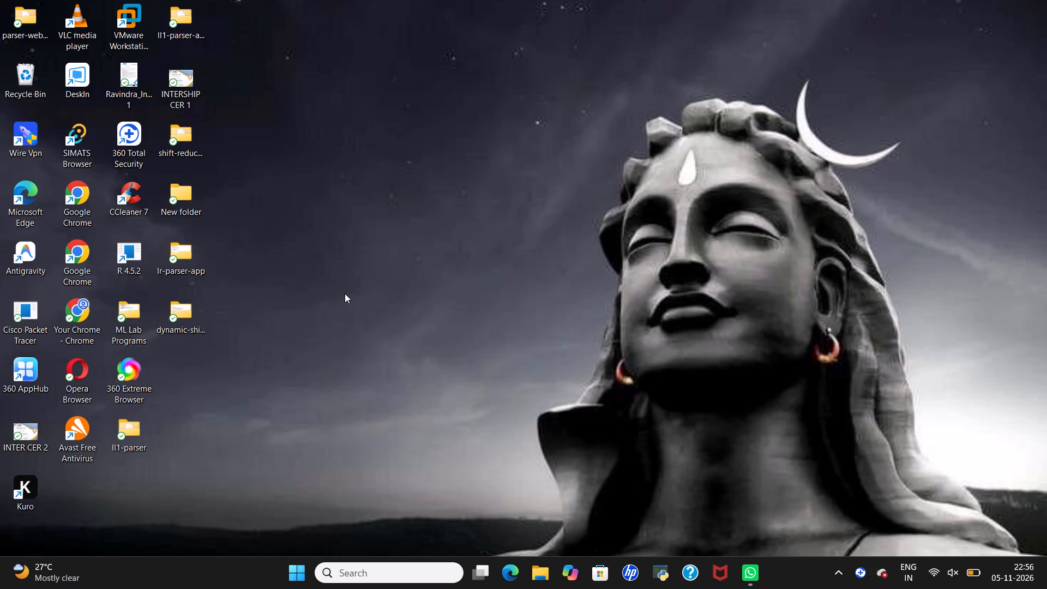
click(388, 147)
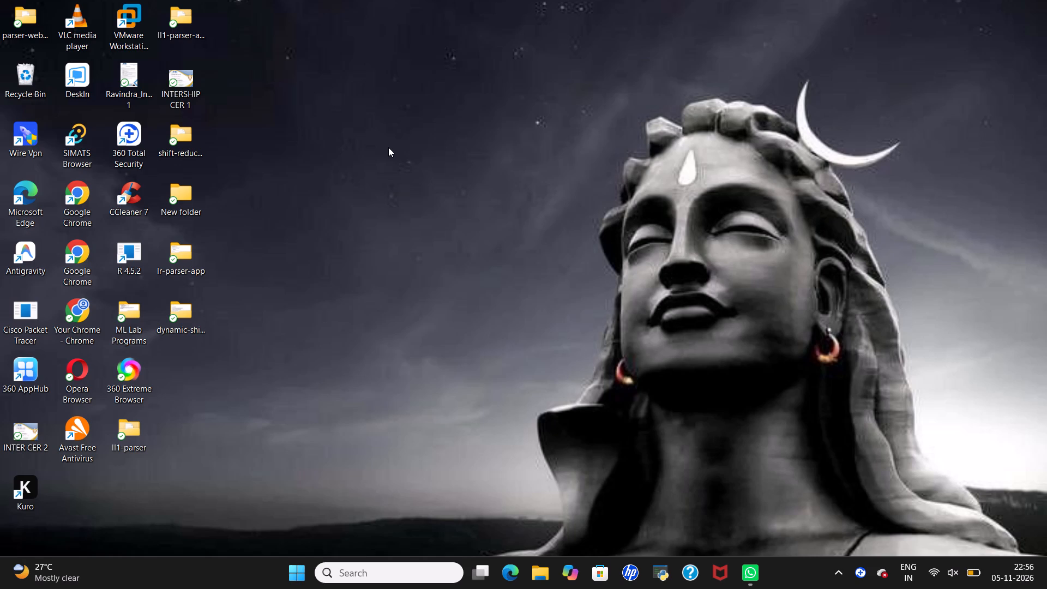
right_click(388, 147)
click(435, 206)
right_click(449, 260)
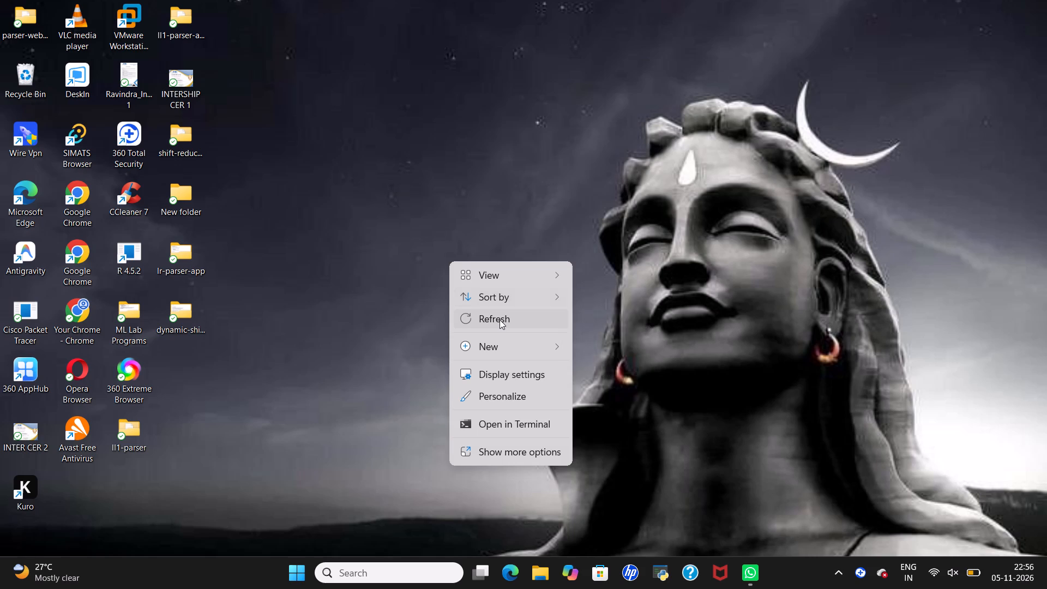
click(500, 320)
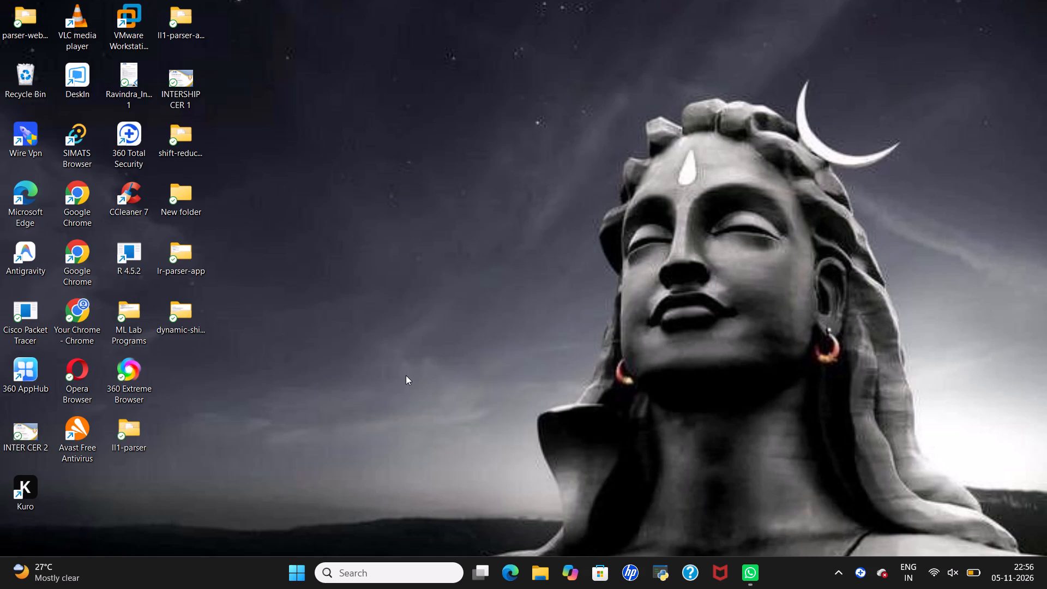
right_click(406, 375)
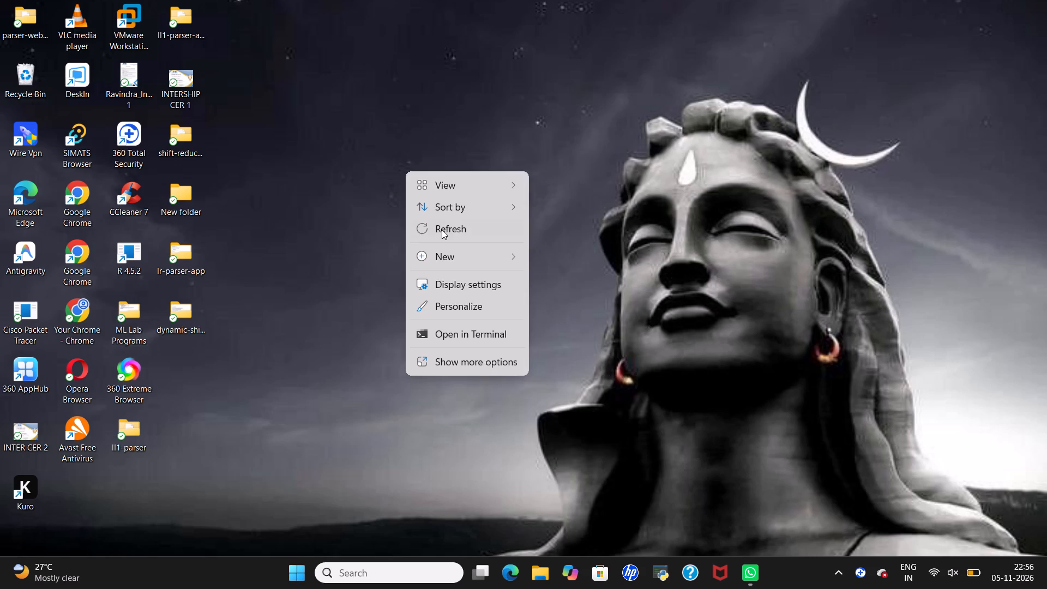
click(442, 230)
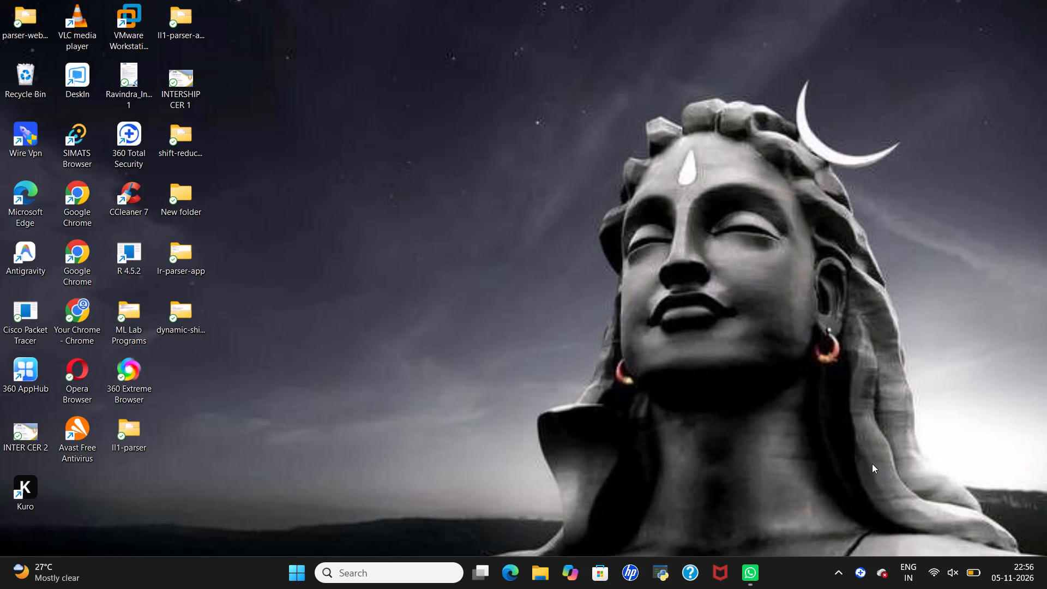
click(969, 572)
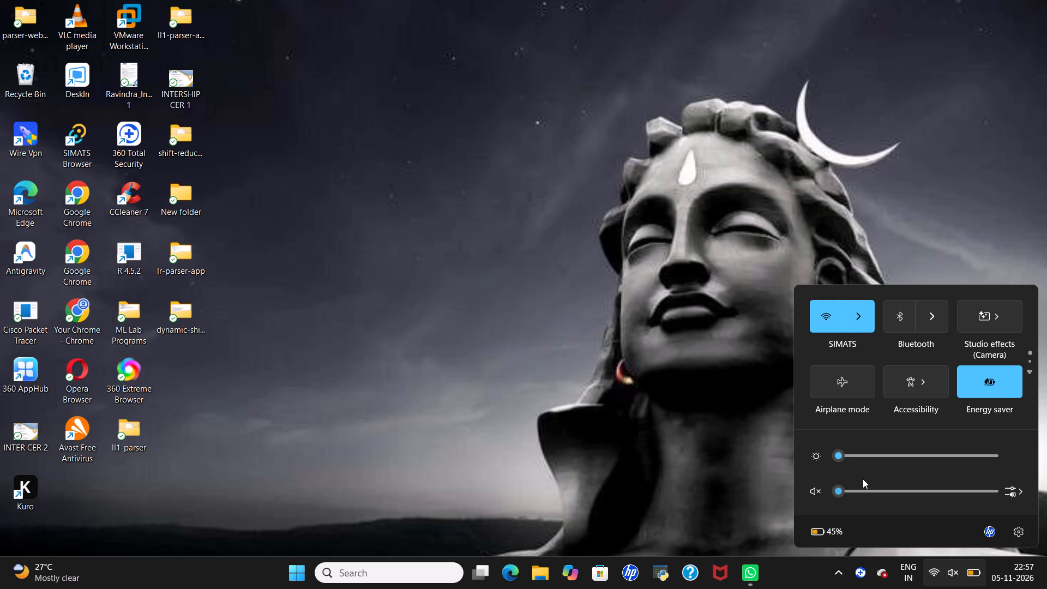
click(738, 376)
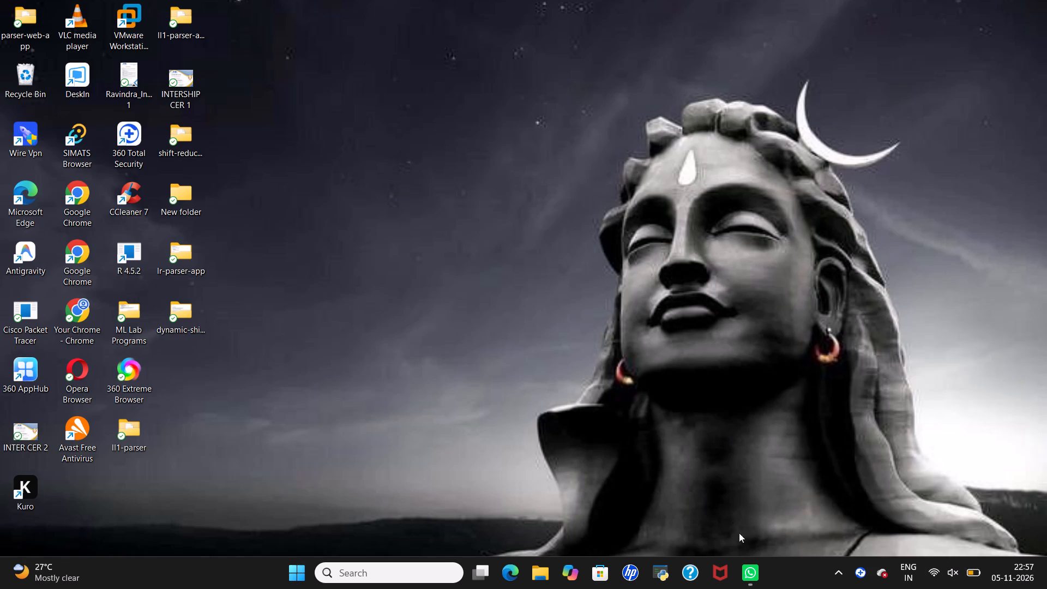